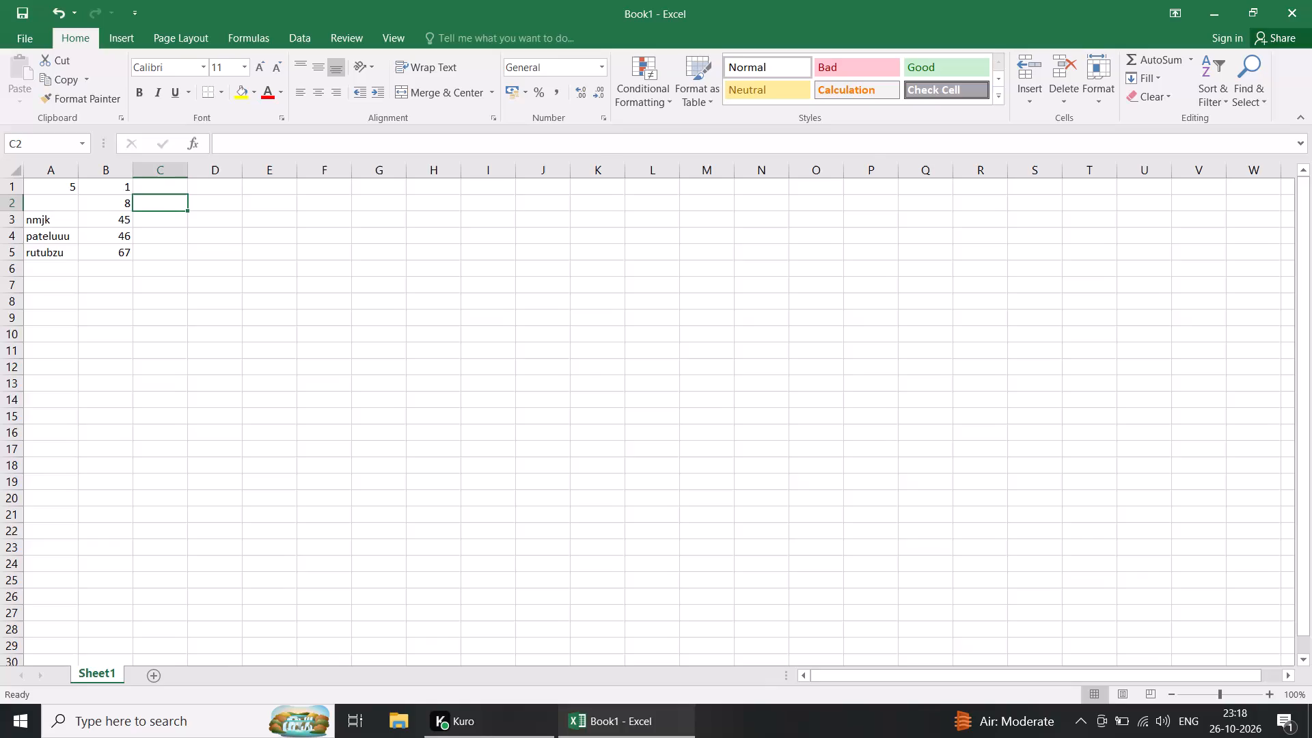
# Apply the red font colour and a yellow fill to cell C2.
pyautogui.click(271, 94)
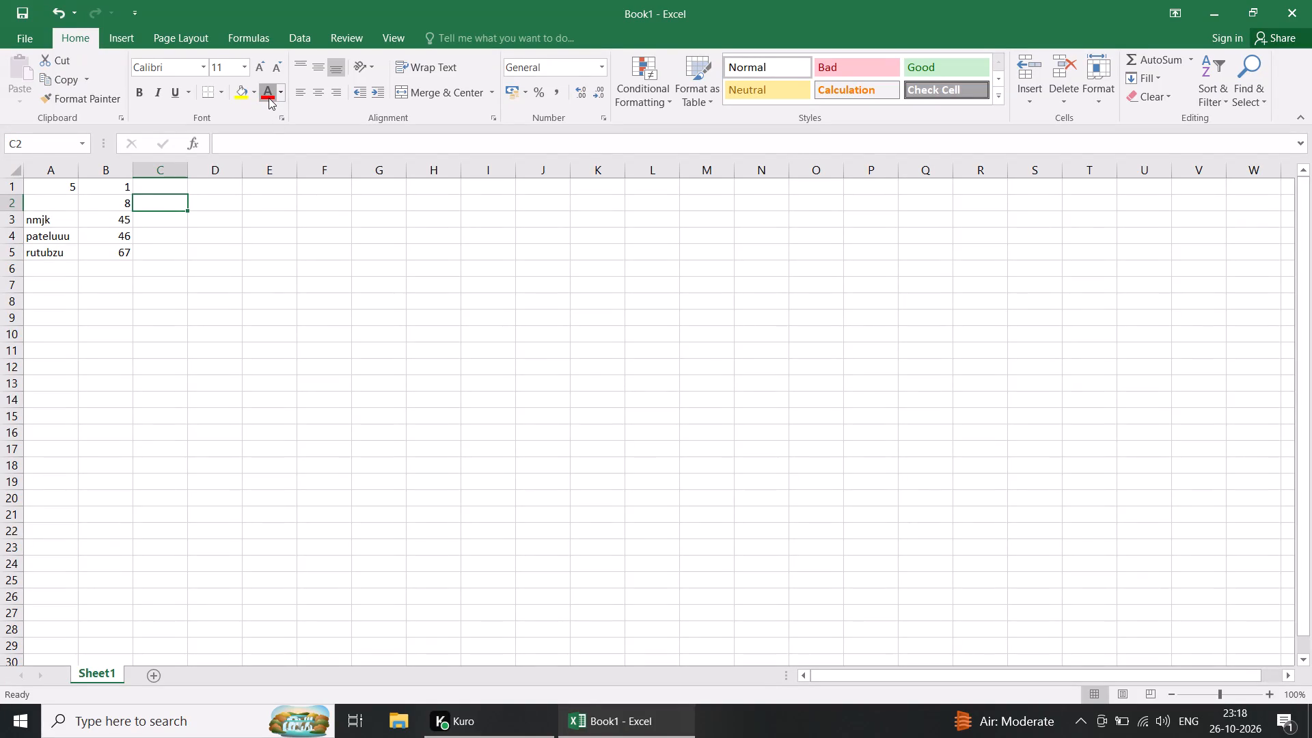
pyautogui.click(236, 94)
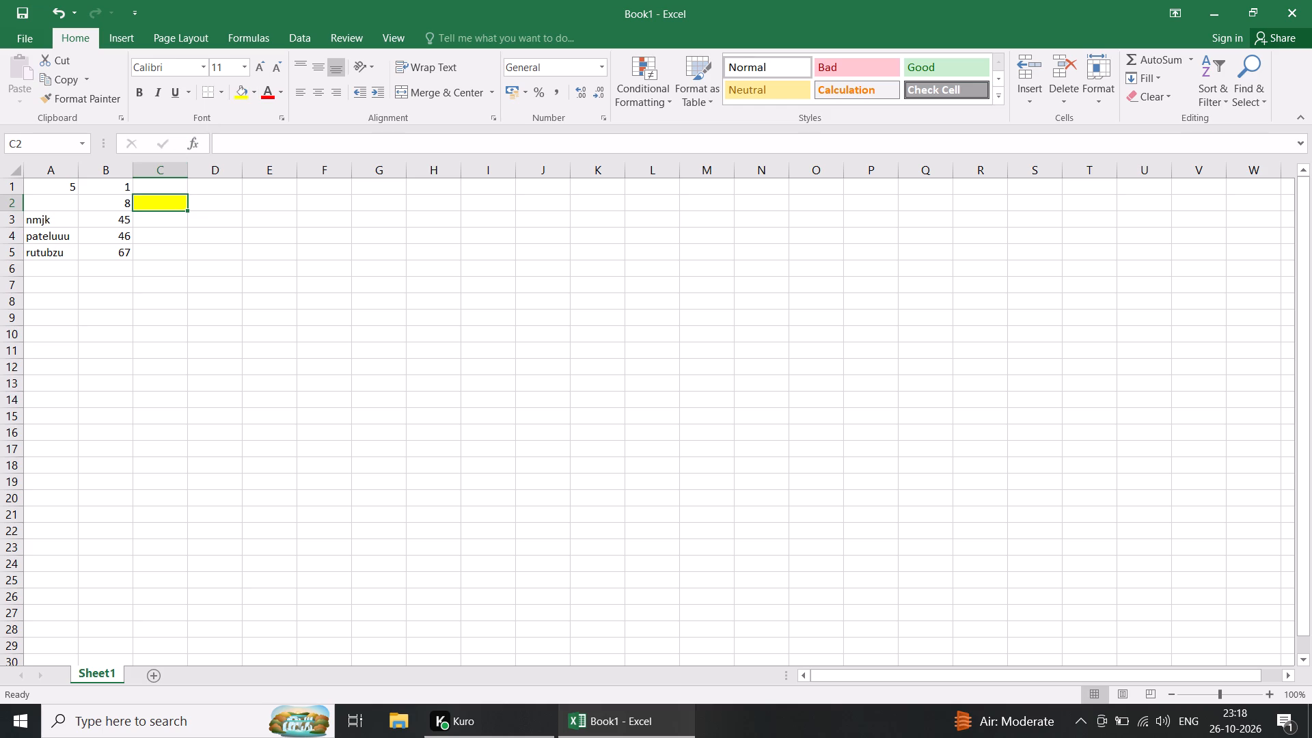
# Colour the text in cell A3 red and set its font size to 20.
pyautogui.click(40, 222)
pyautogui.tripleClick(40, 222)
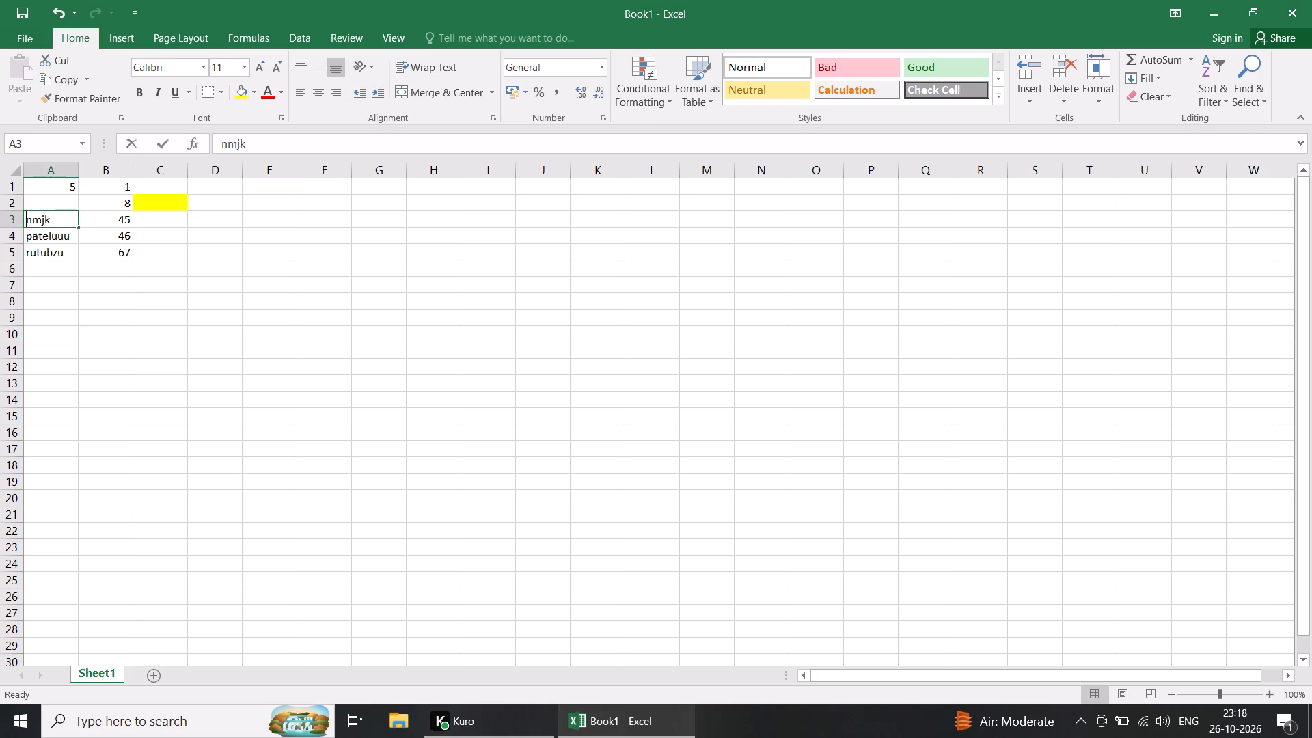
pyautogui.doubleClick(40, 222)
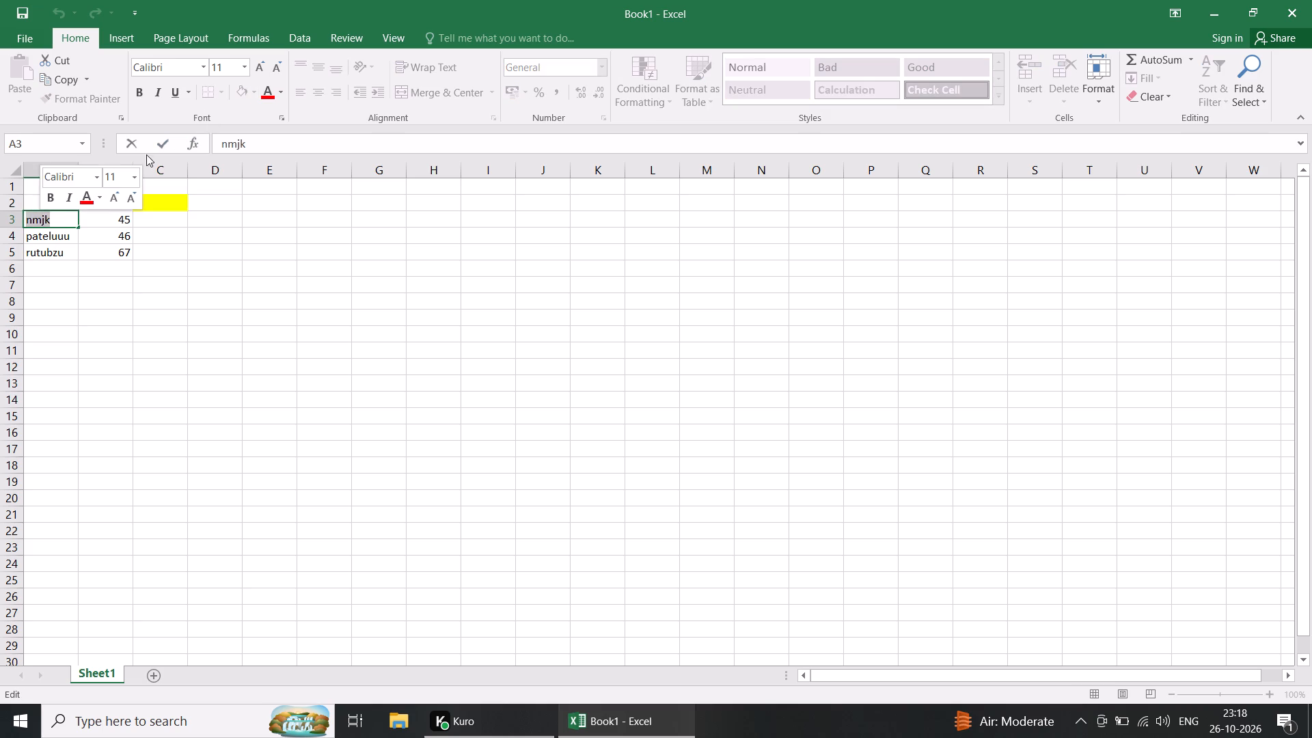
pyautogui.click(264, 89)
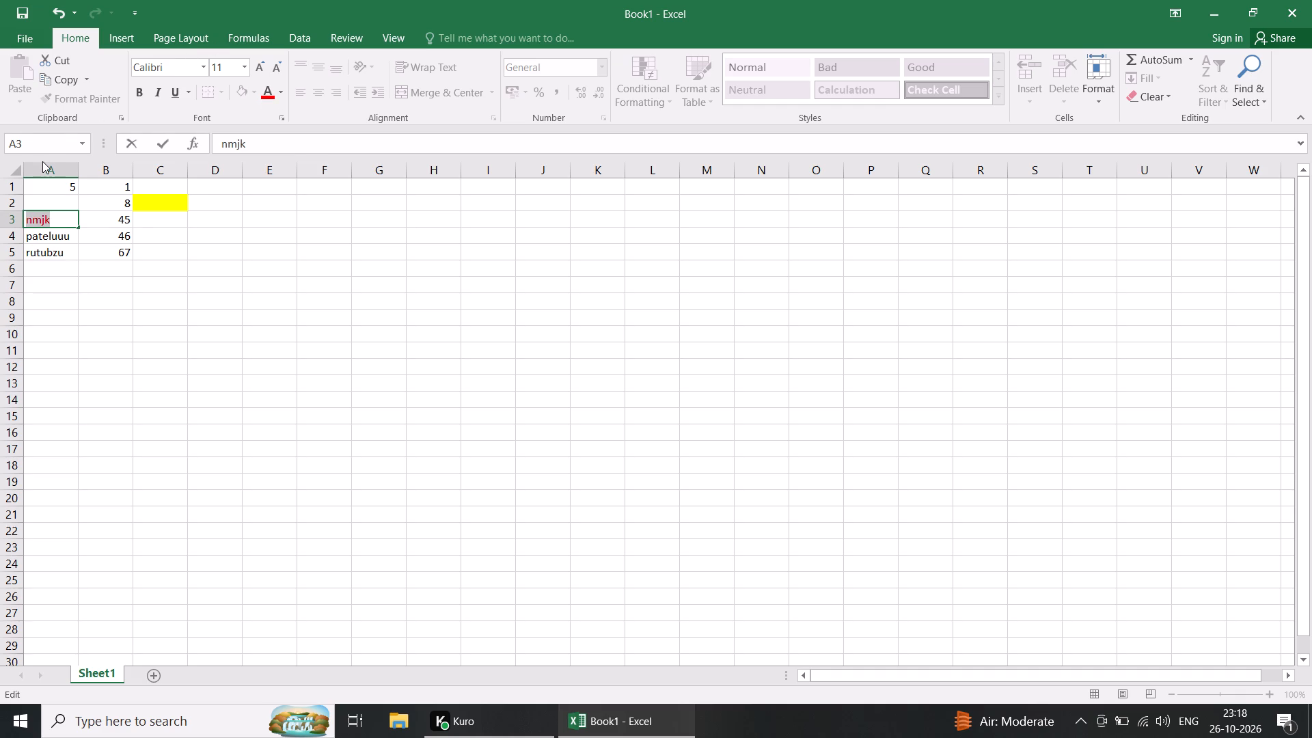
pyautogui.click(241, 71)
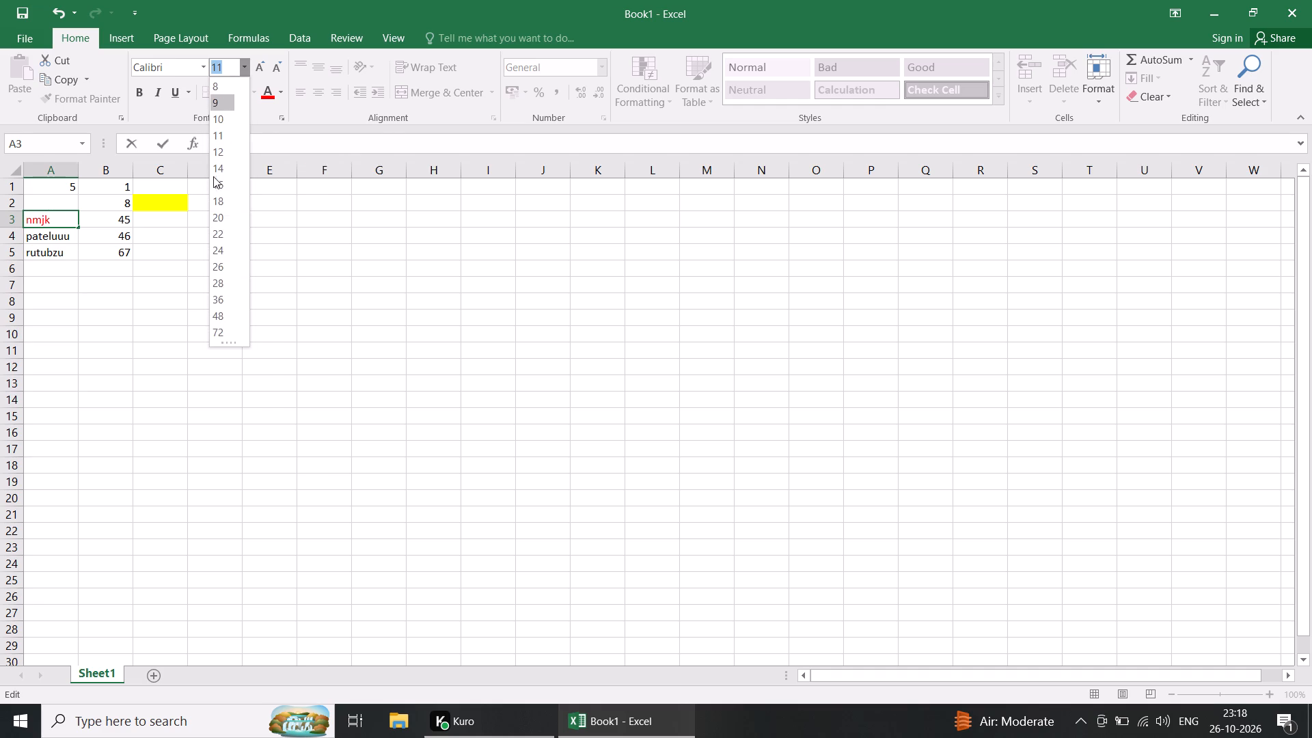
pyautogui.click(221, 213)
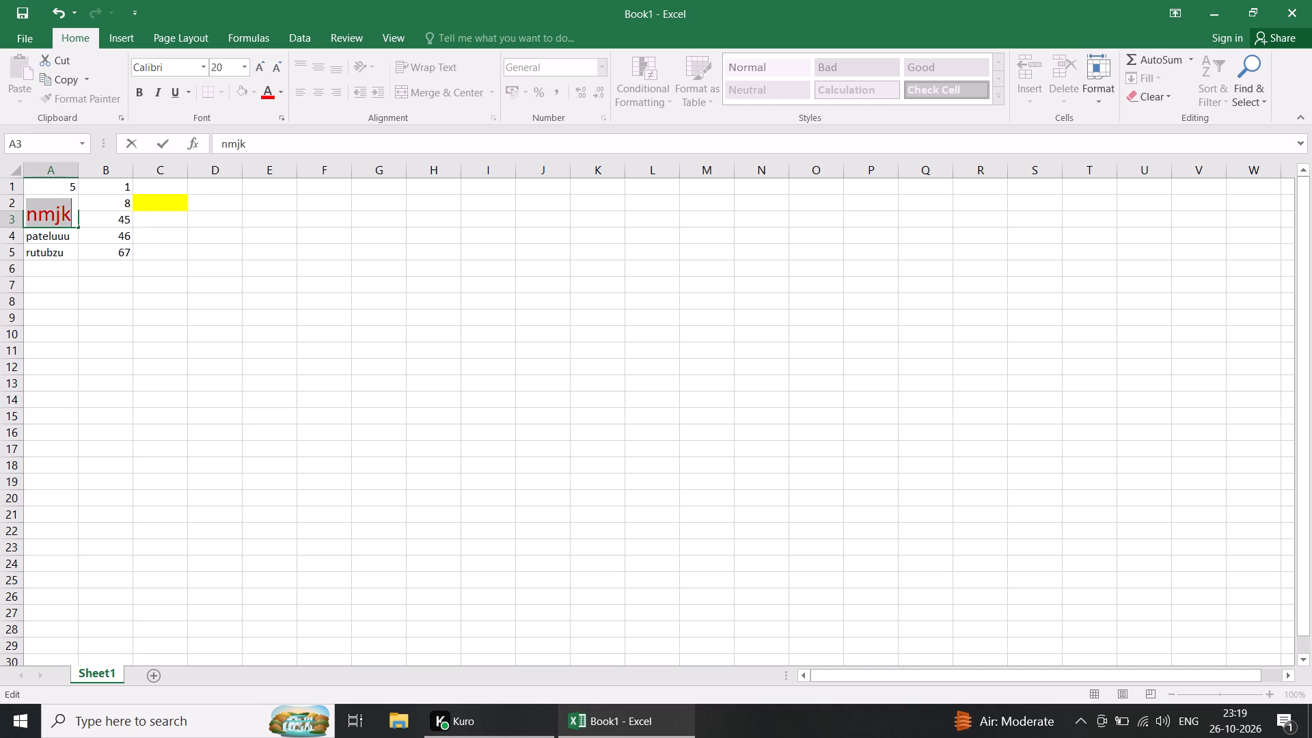
# Delete the text in cell A3 and set the font size there to 8.
pyautogui.press('BackSpace')
pyautogui.press('BackSpace')
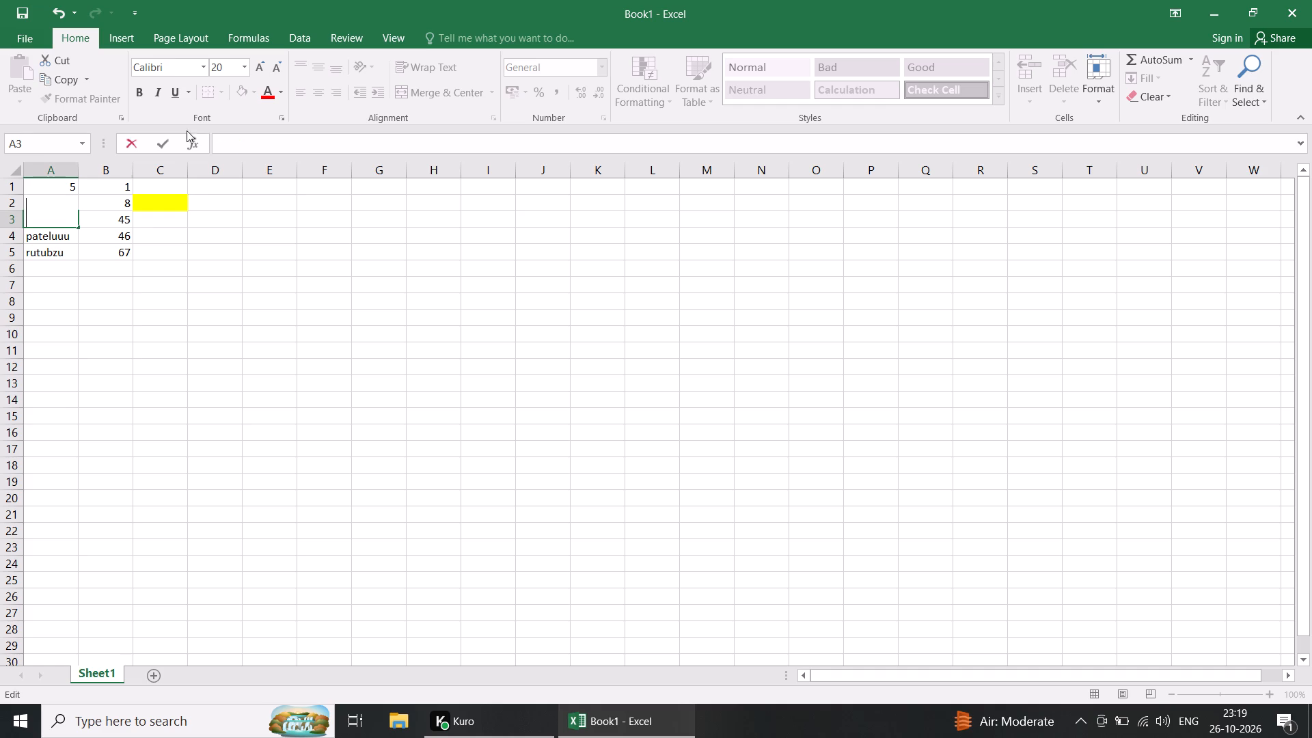
pyautogui.click(247, 67)
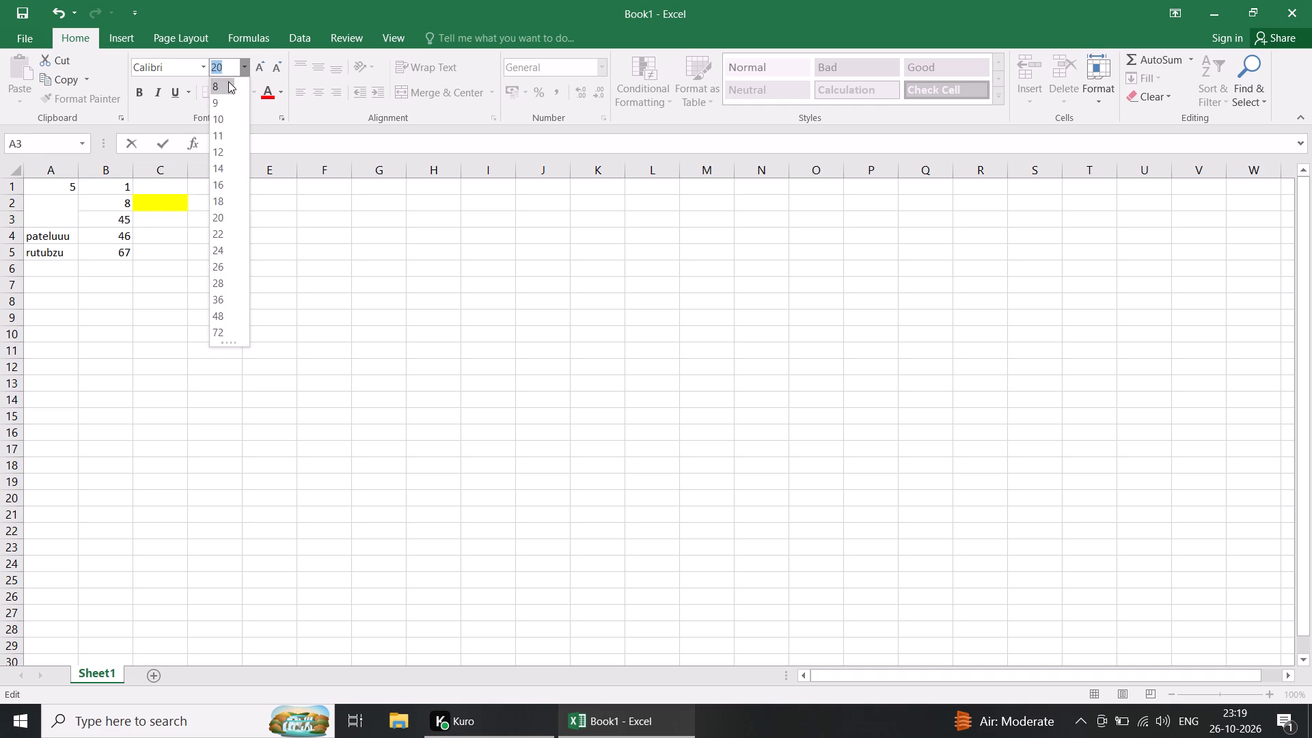
pyautogui.click(227, 84)
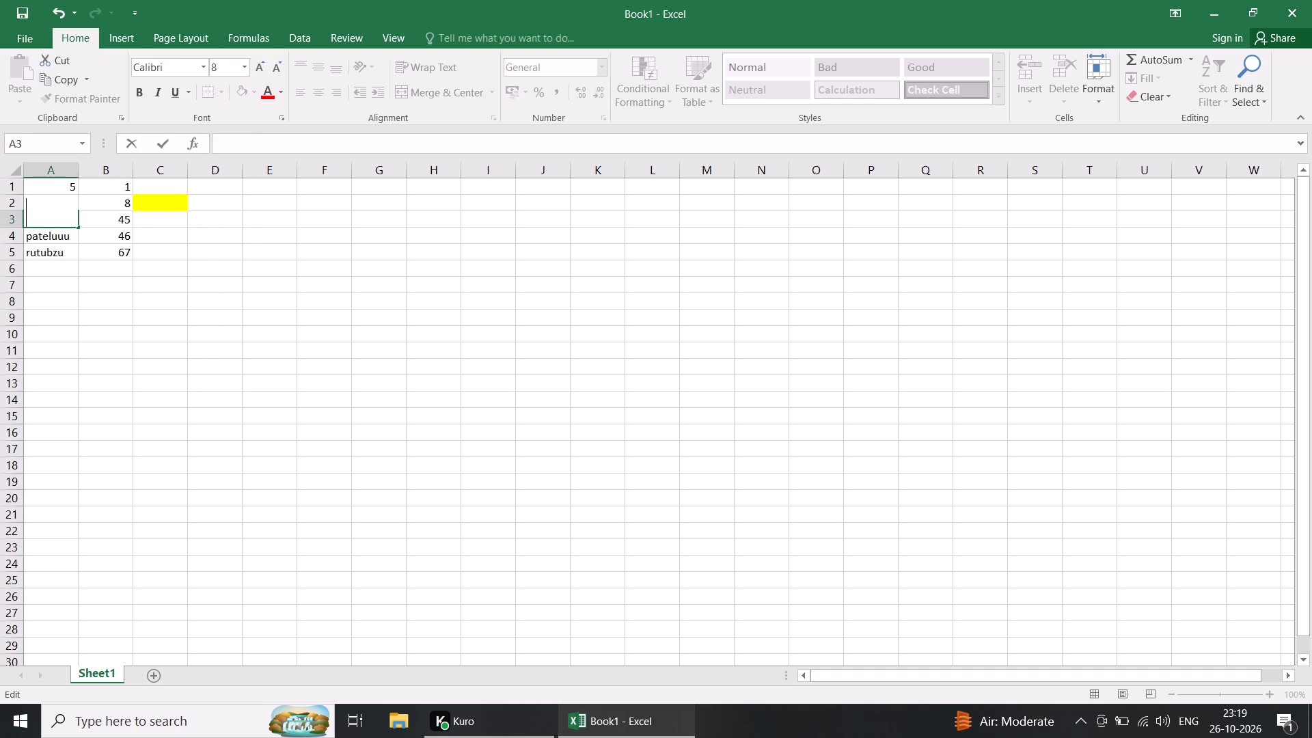
# Enter neha in cell A6 and kiran in cell A7, below the existing entries in column A.
pyautogui.click(57, 269)
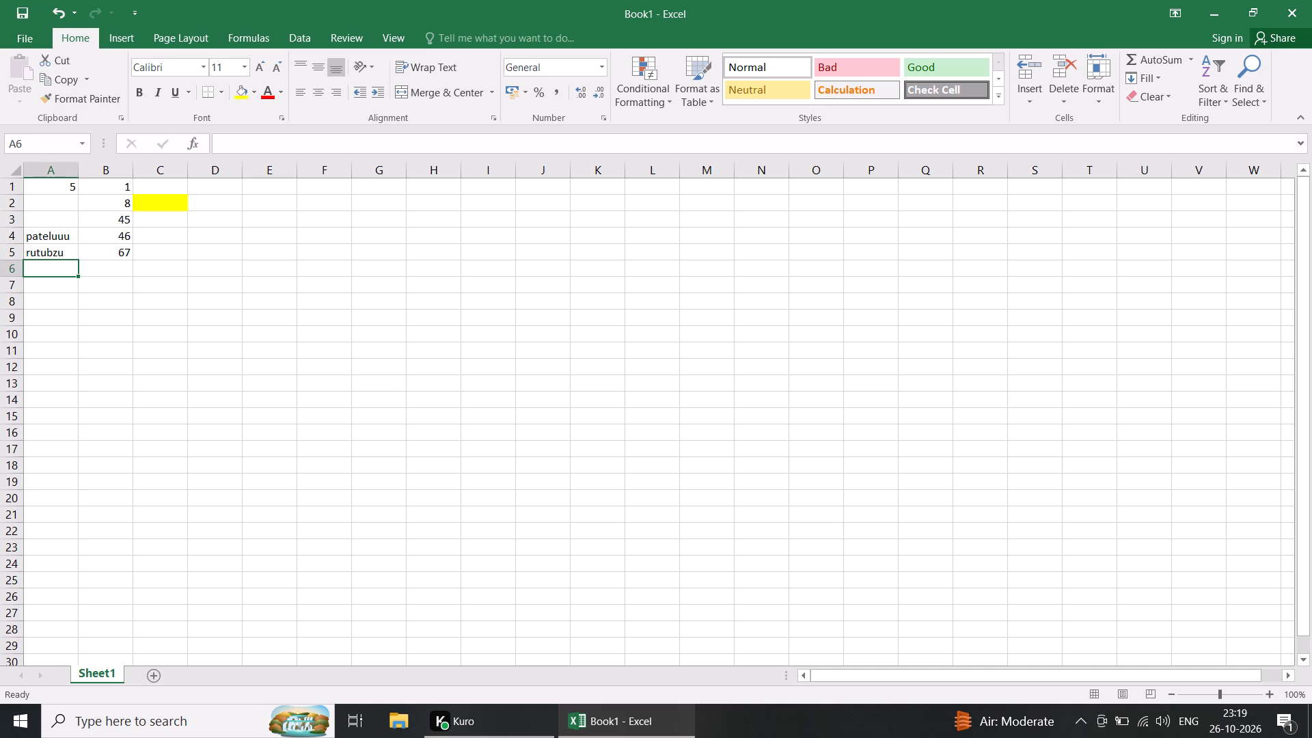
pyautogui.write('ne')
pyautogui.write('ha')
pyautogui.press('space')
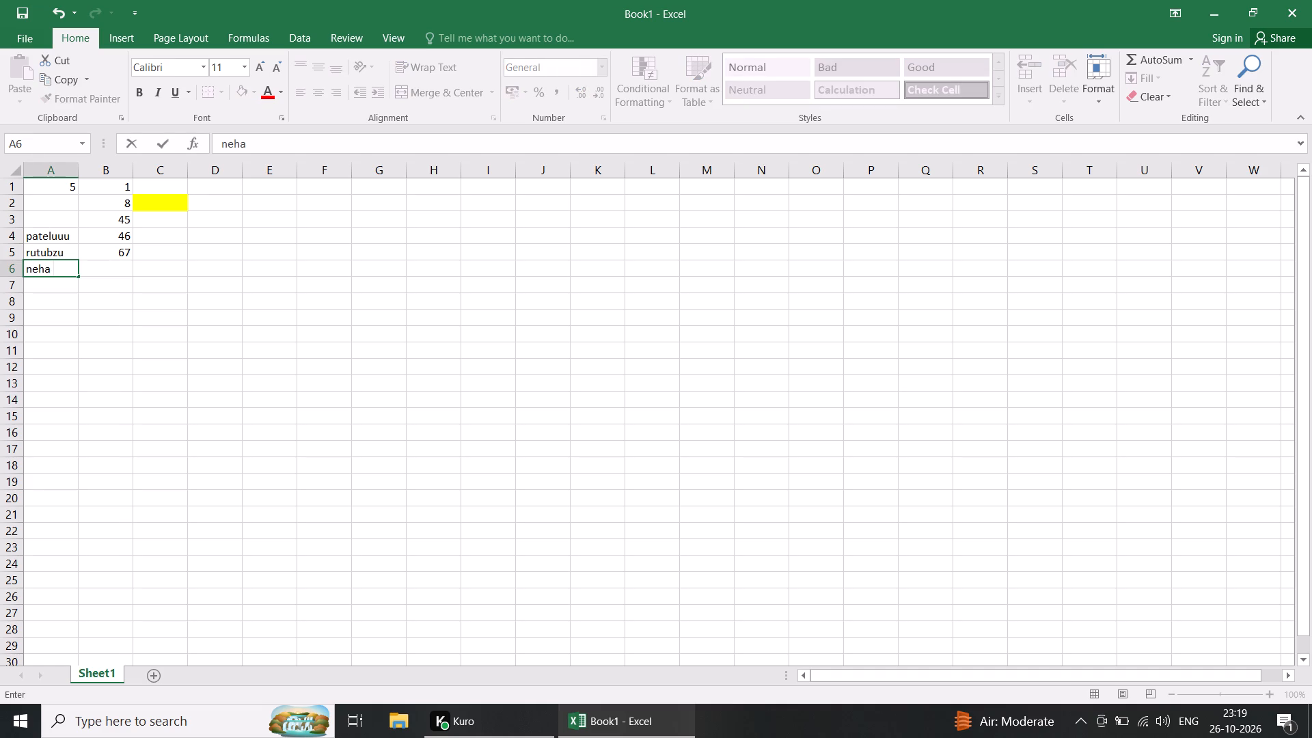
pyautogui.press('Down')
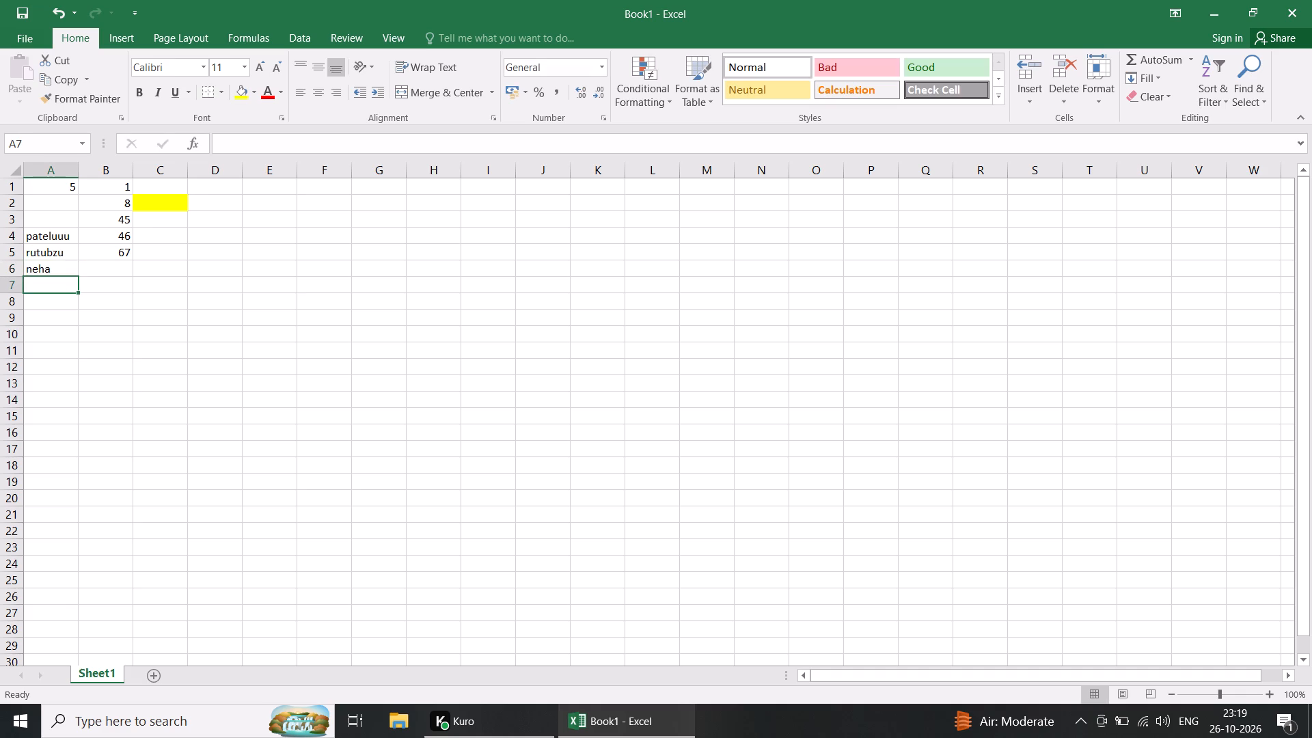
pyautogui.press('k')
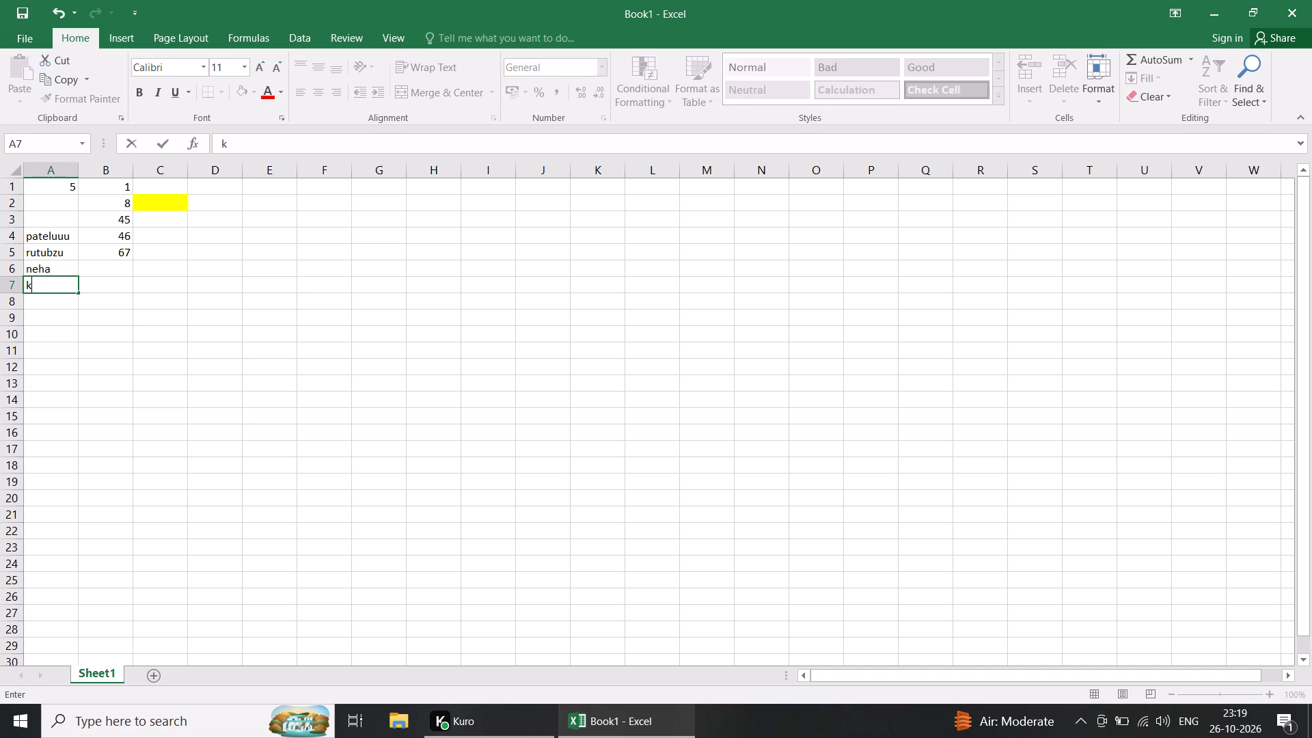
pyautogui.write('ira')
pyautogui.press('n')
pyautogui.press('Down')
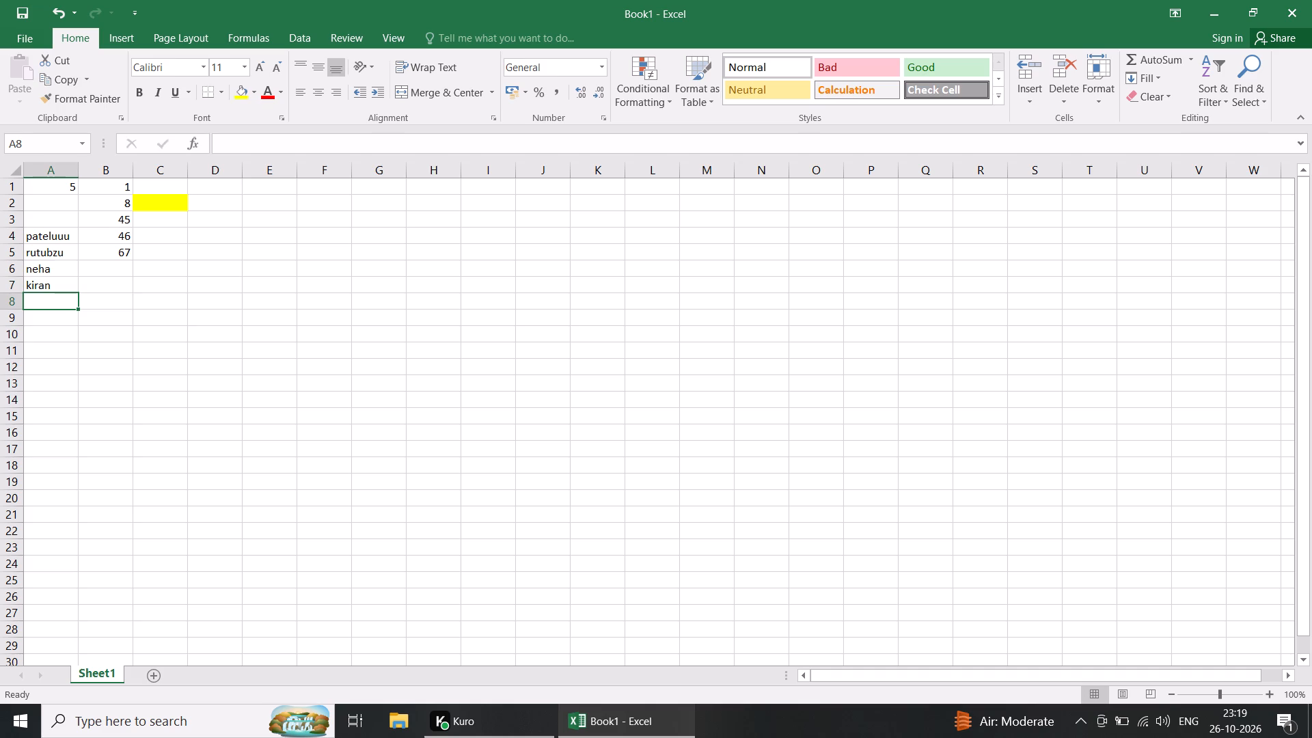
# Continue the name list in column A with rohan in A8, priya in A9 and suresh in A10.
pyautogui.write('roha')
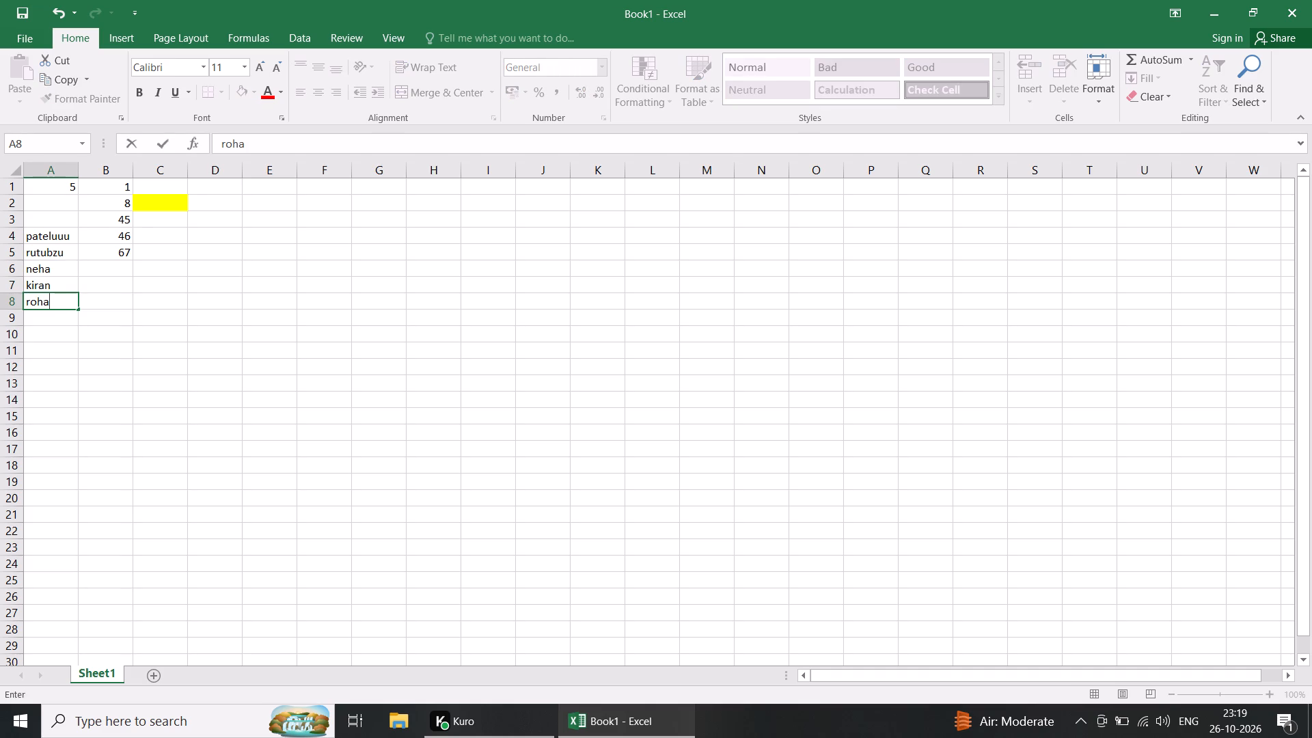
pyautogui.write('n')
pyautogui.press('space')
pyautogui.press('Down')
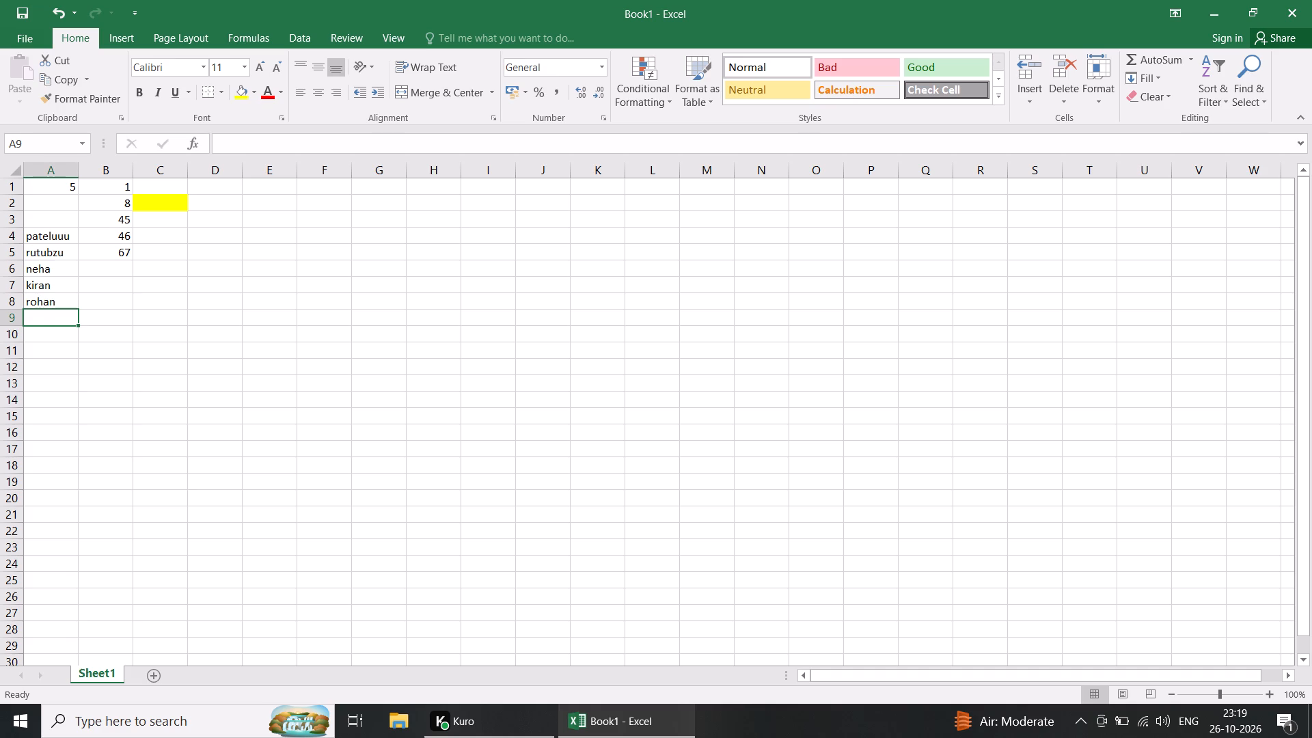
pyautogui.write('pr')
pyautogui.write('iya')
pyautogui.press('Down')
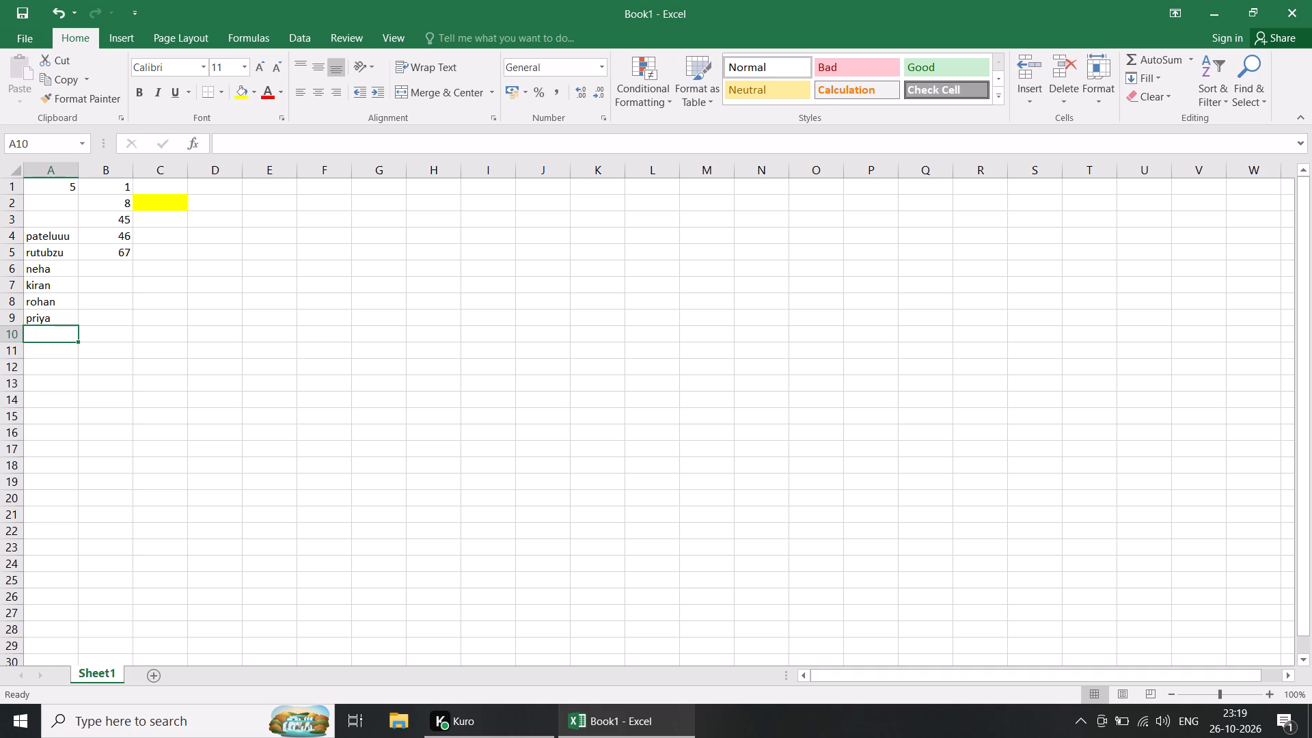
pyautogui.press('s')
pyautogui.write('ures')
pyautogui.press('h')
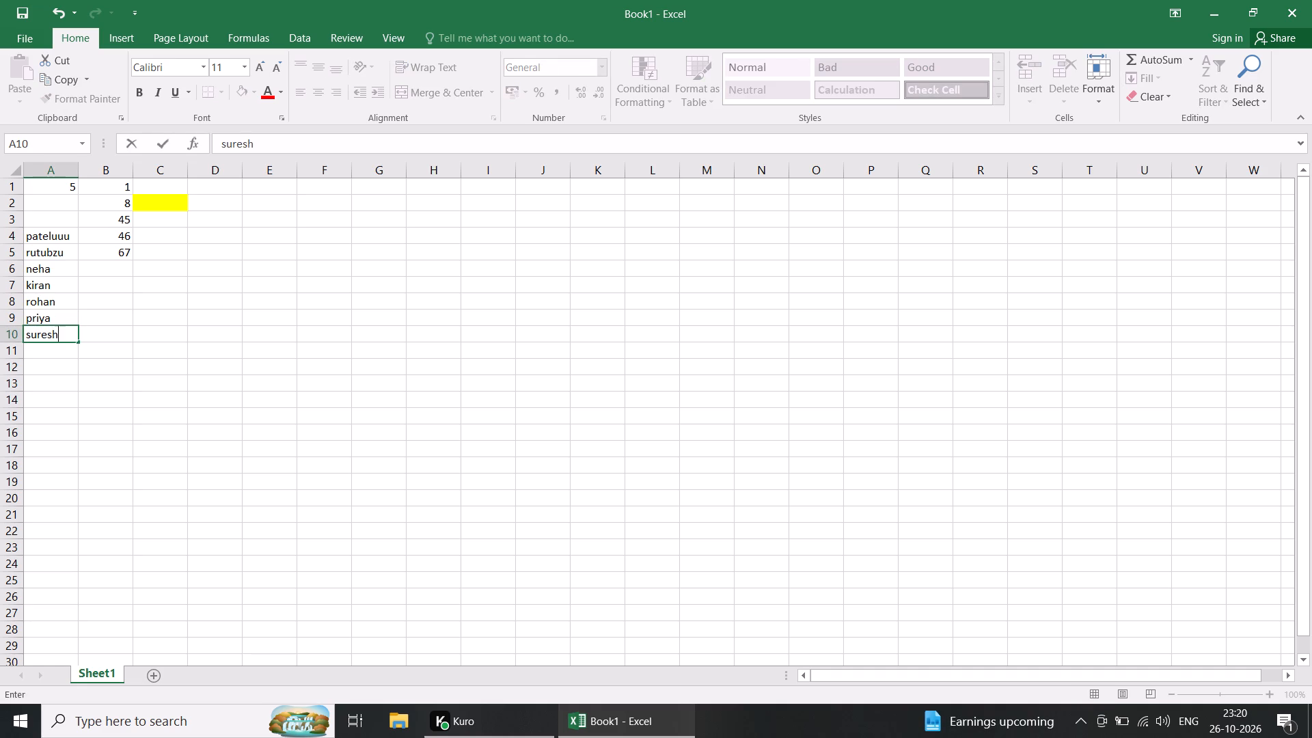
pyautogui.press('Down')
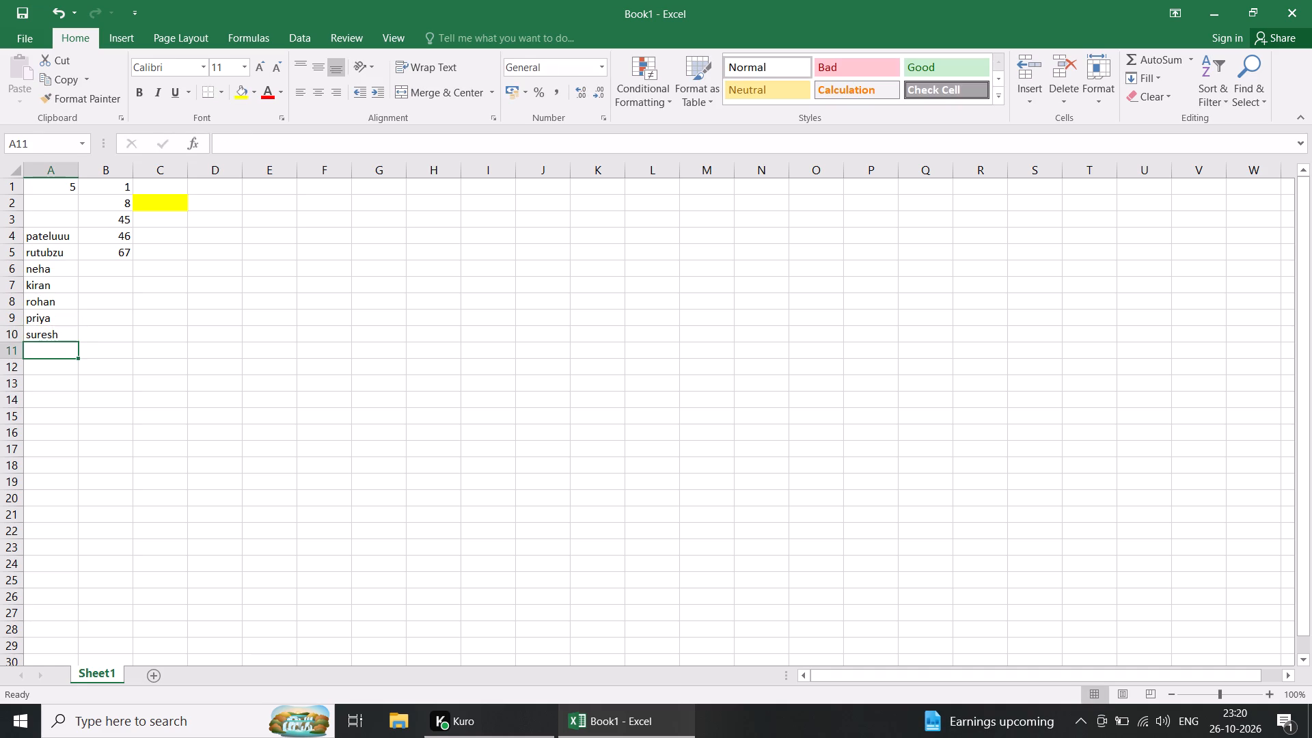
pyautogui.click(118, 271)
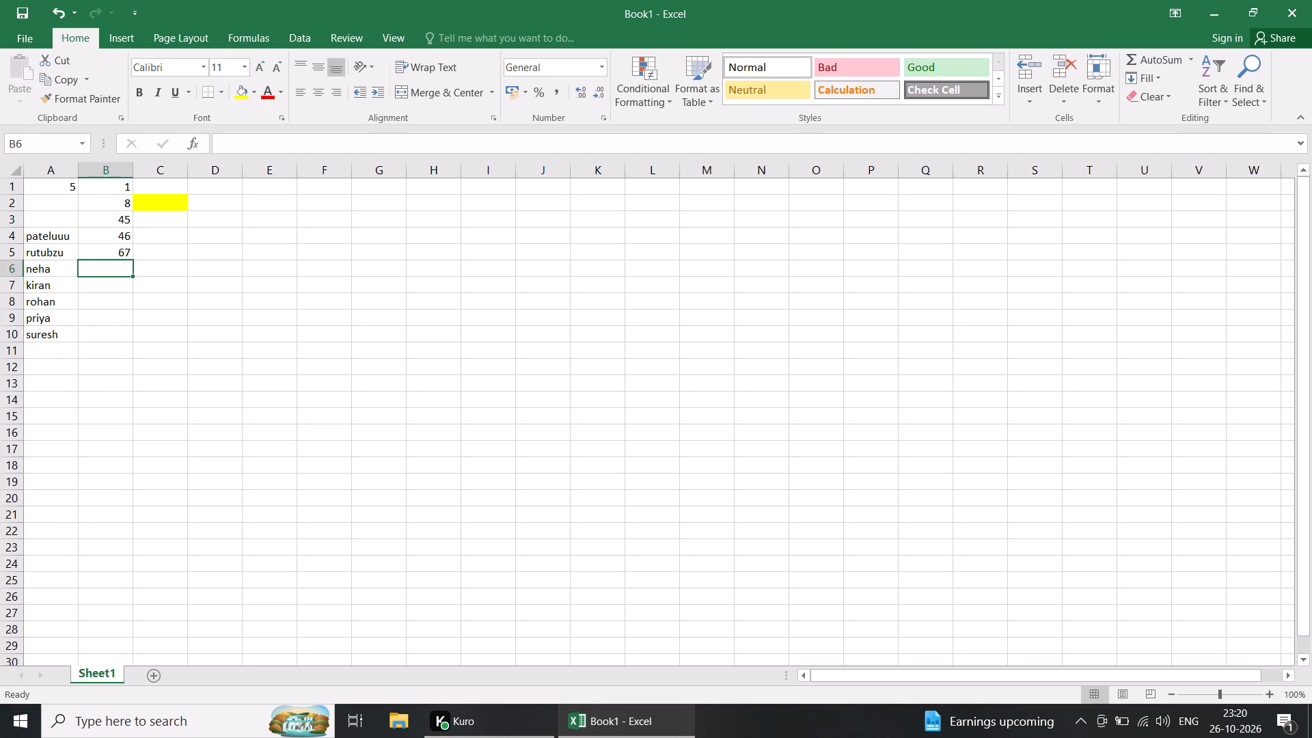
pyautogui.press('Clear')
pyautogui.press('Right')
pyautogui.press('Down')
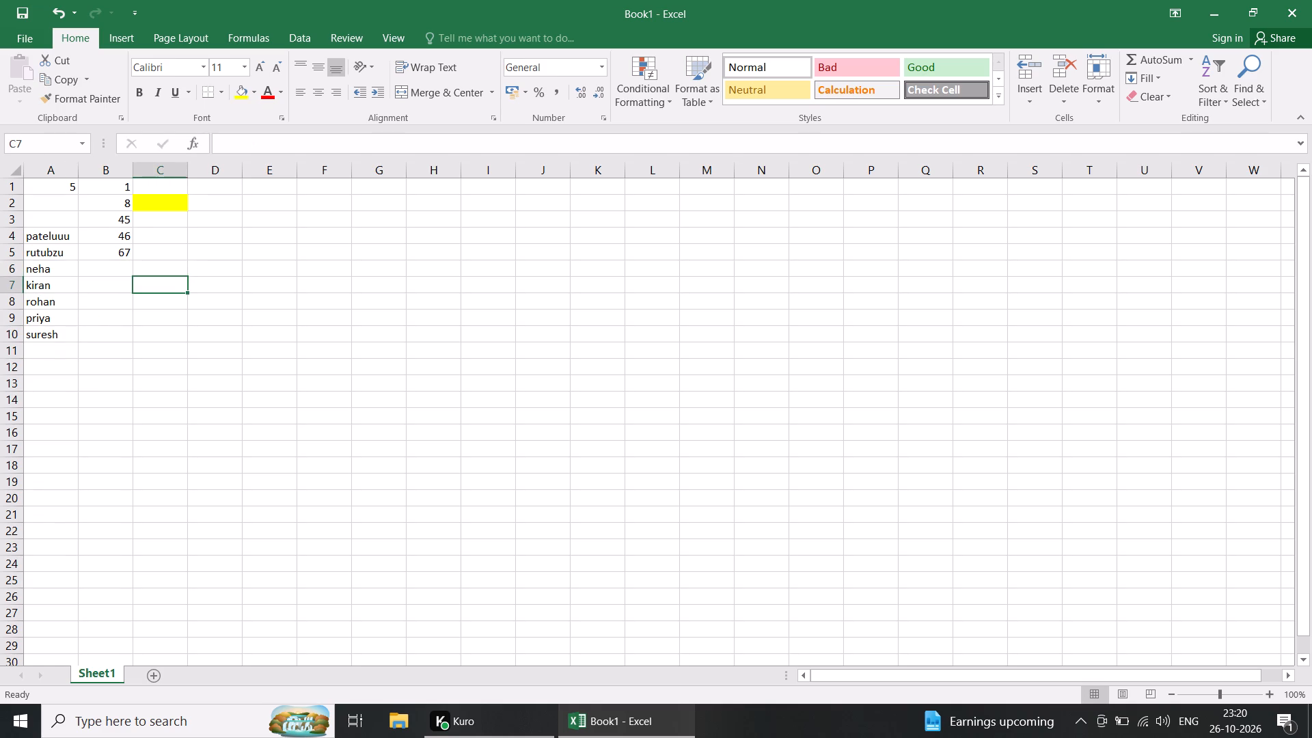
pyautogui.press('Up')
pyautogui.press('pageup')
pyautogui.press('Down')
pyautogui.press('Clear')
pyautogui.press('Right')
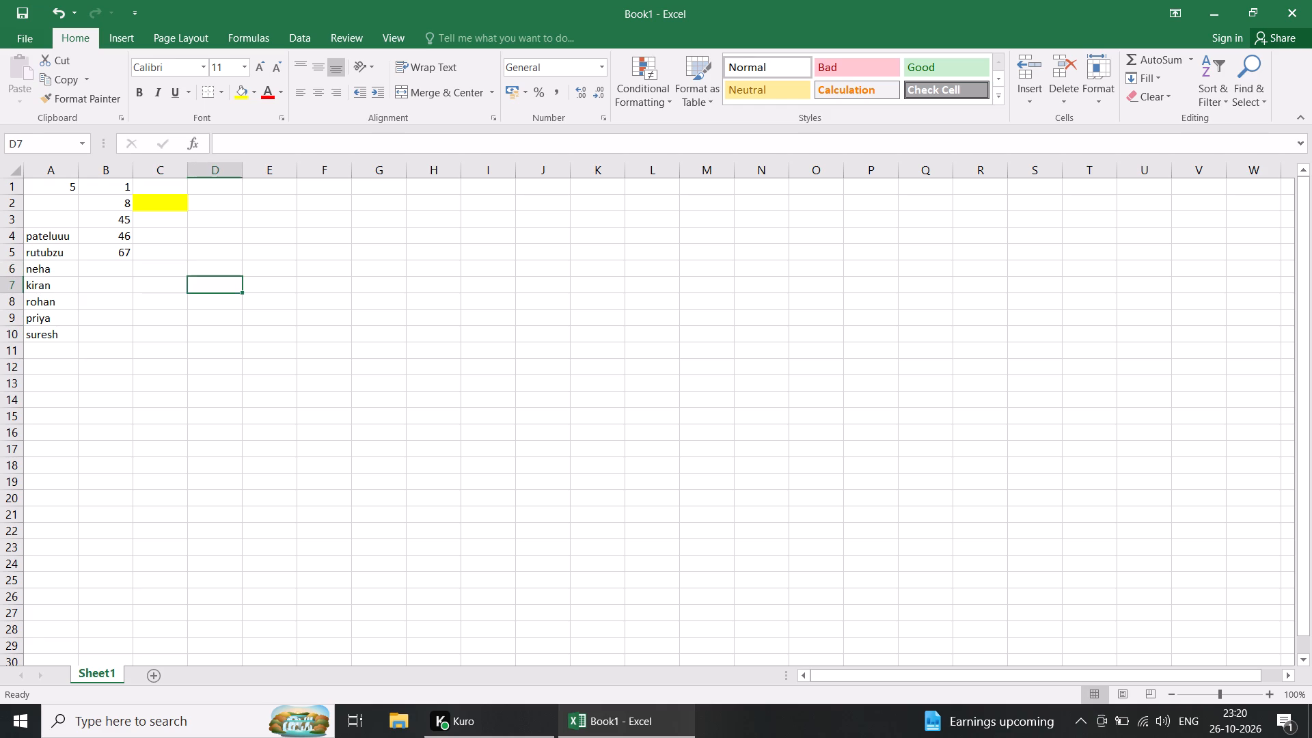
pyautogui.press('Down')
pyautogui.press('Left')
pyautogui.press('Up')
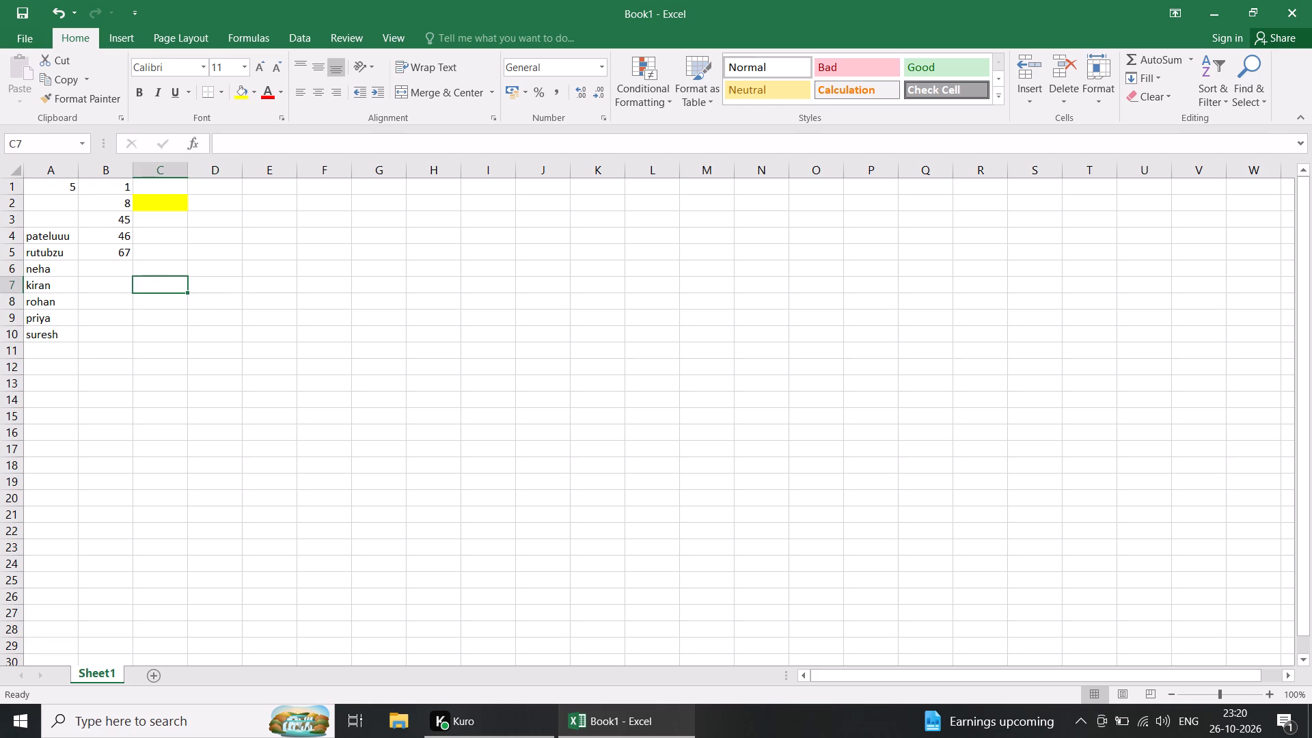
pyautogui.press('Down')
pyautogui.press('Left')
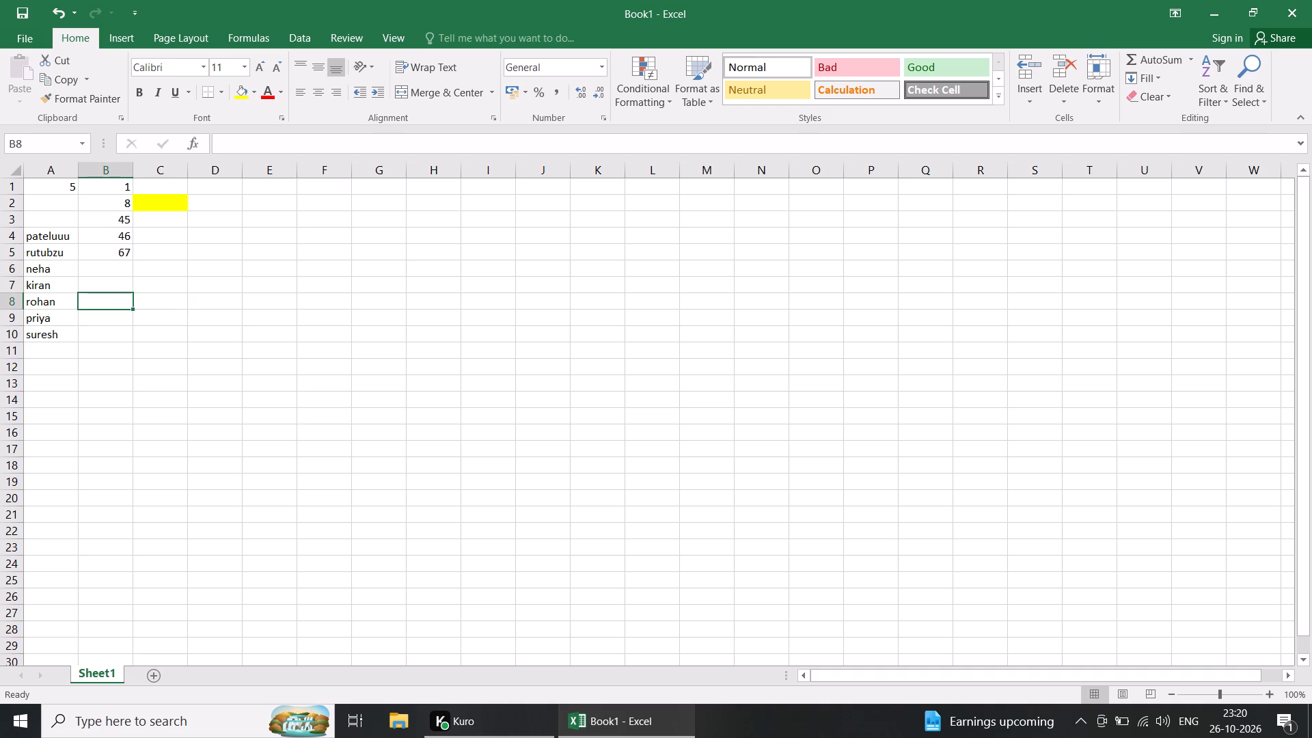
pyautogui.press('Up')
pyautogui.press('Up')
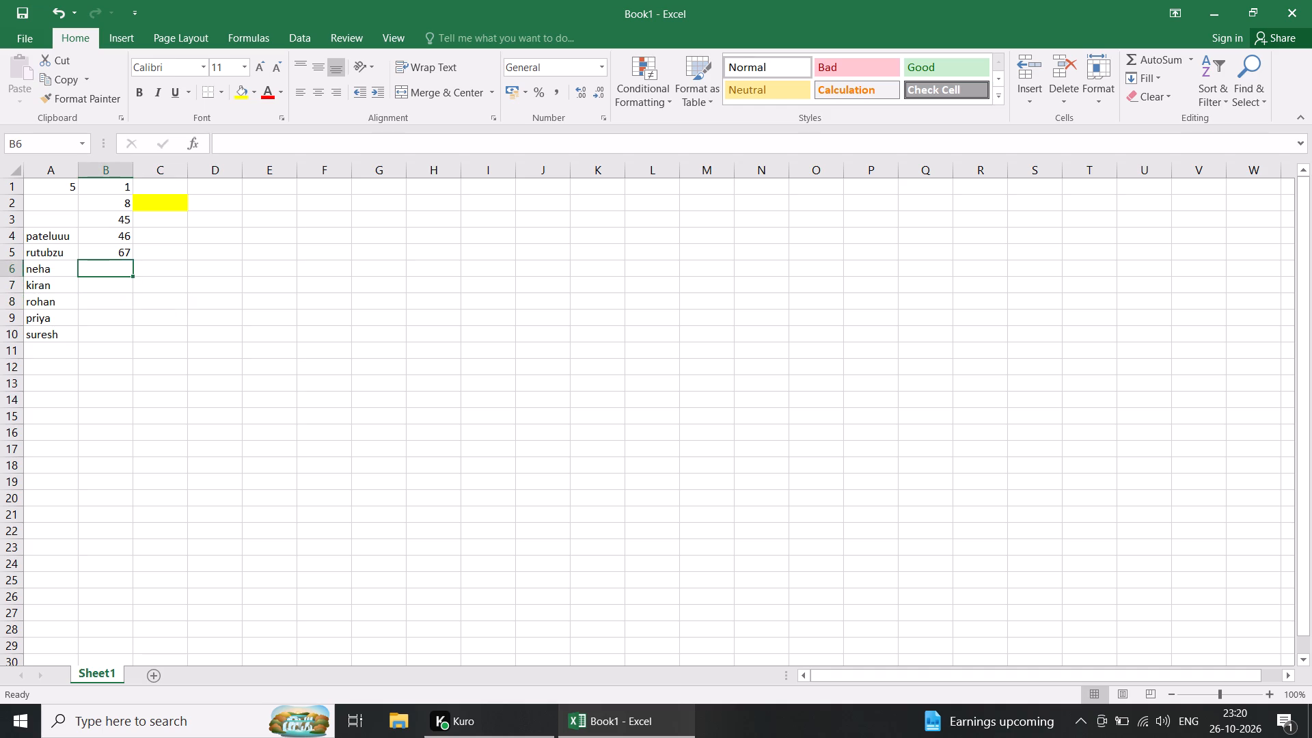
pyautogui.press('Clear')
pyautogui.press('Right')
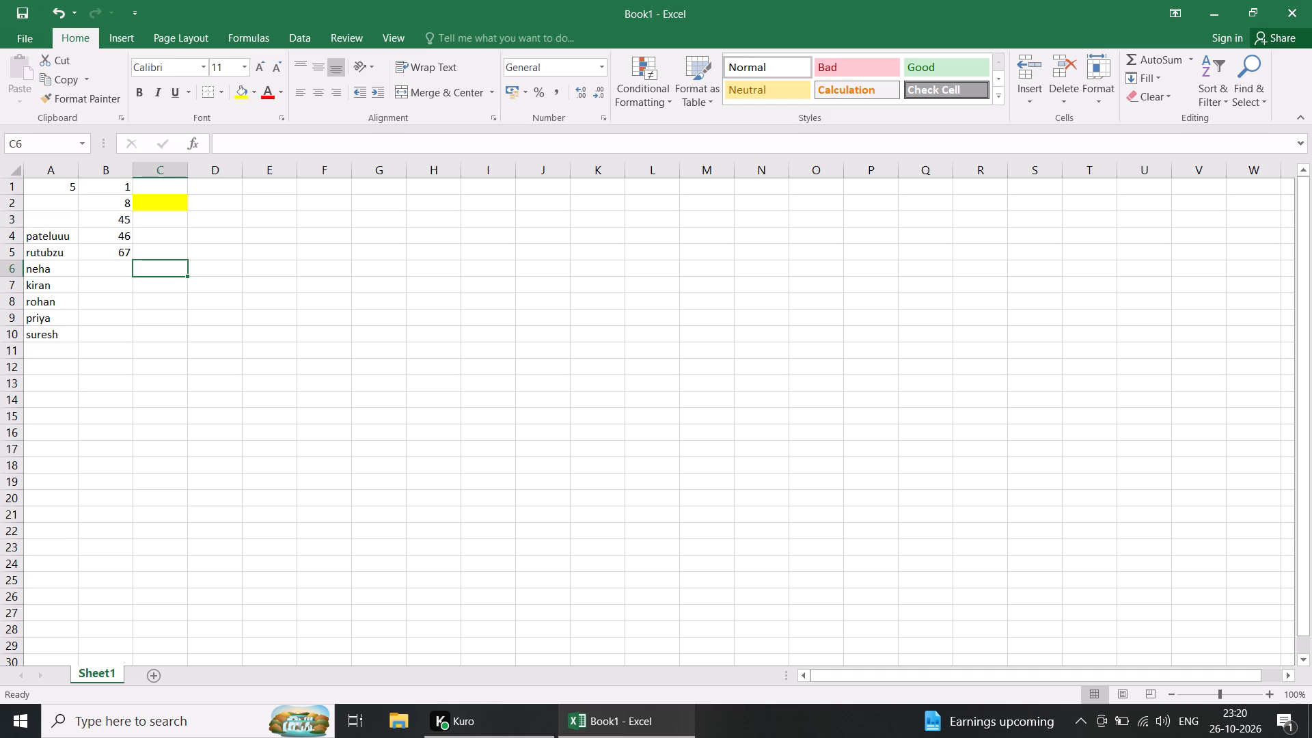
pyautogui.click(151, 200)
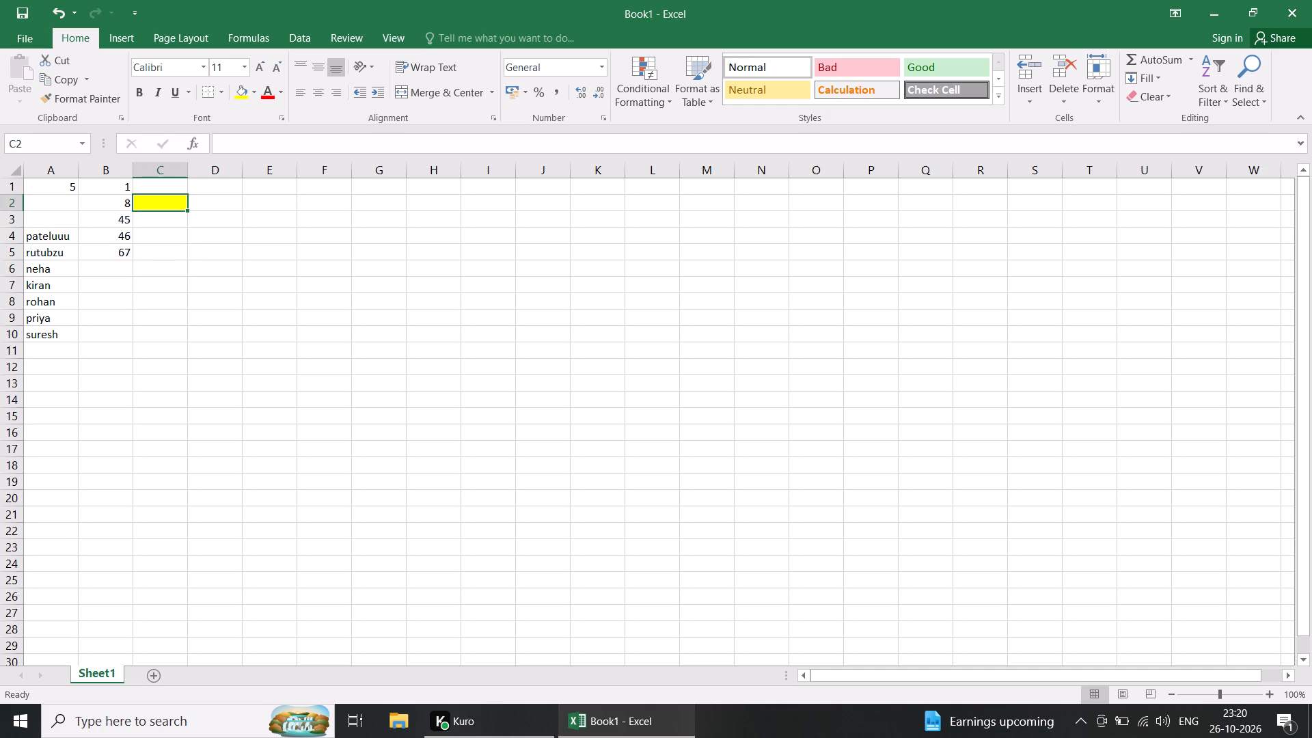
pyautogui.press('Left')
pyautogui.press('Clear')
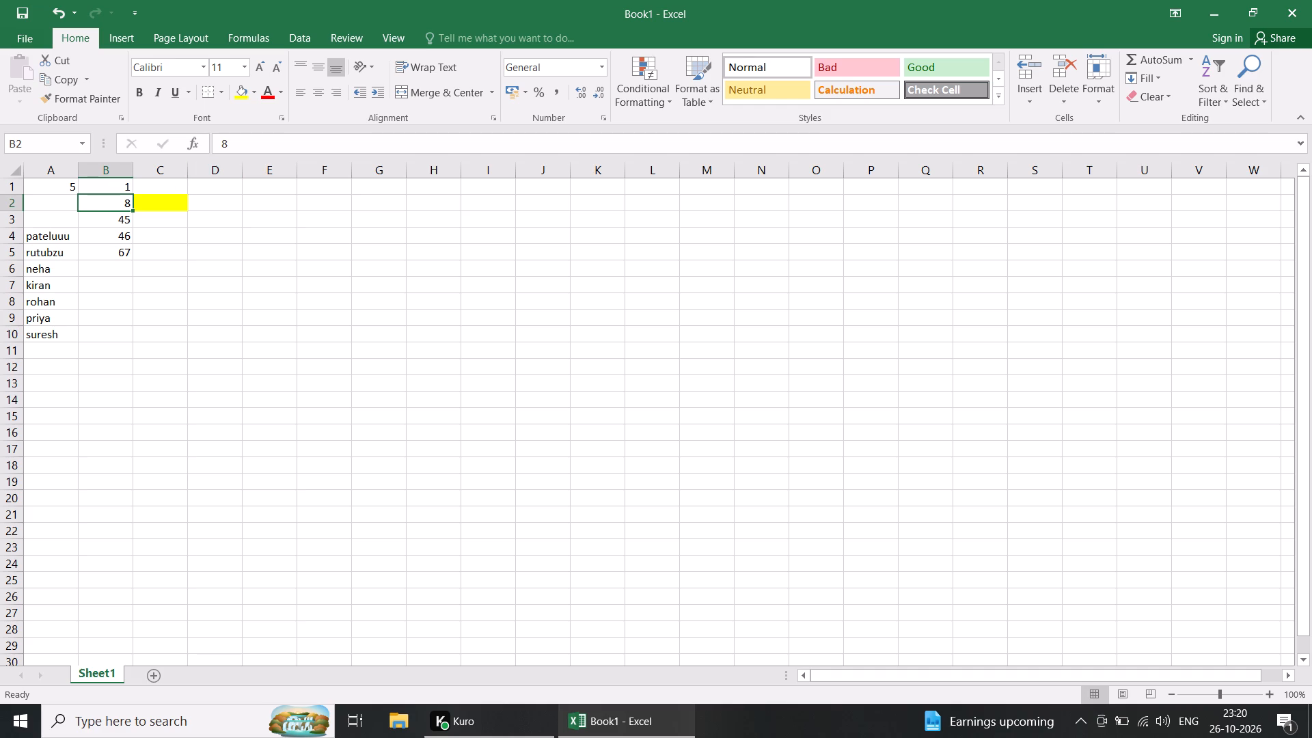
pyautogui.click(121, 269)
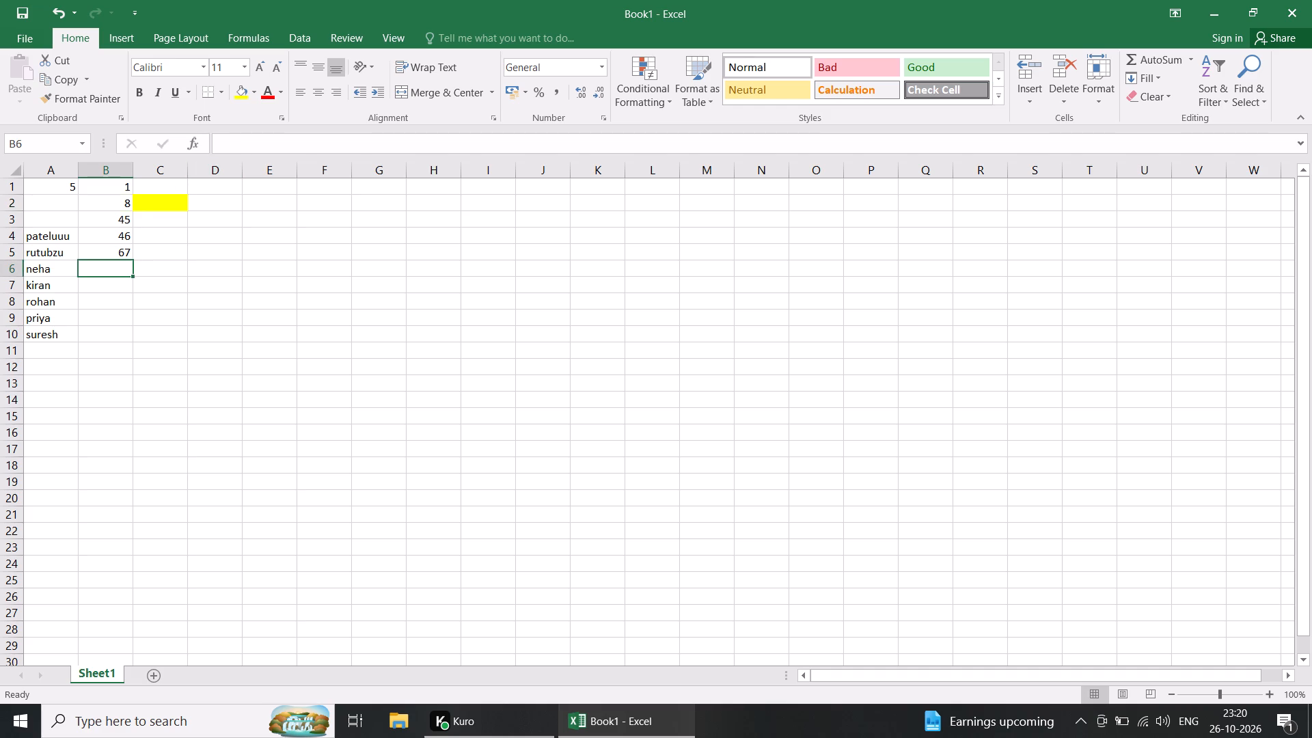
# Replace the number in cell A1 with namam and enter raju in cell A2.
pyautogui.click(44, 191)
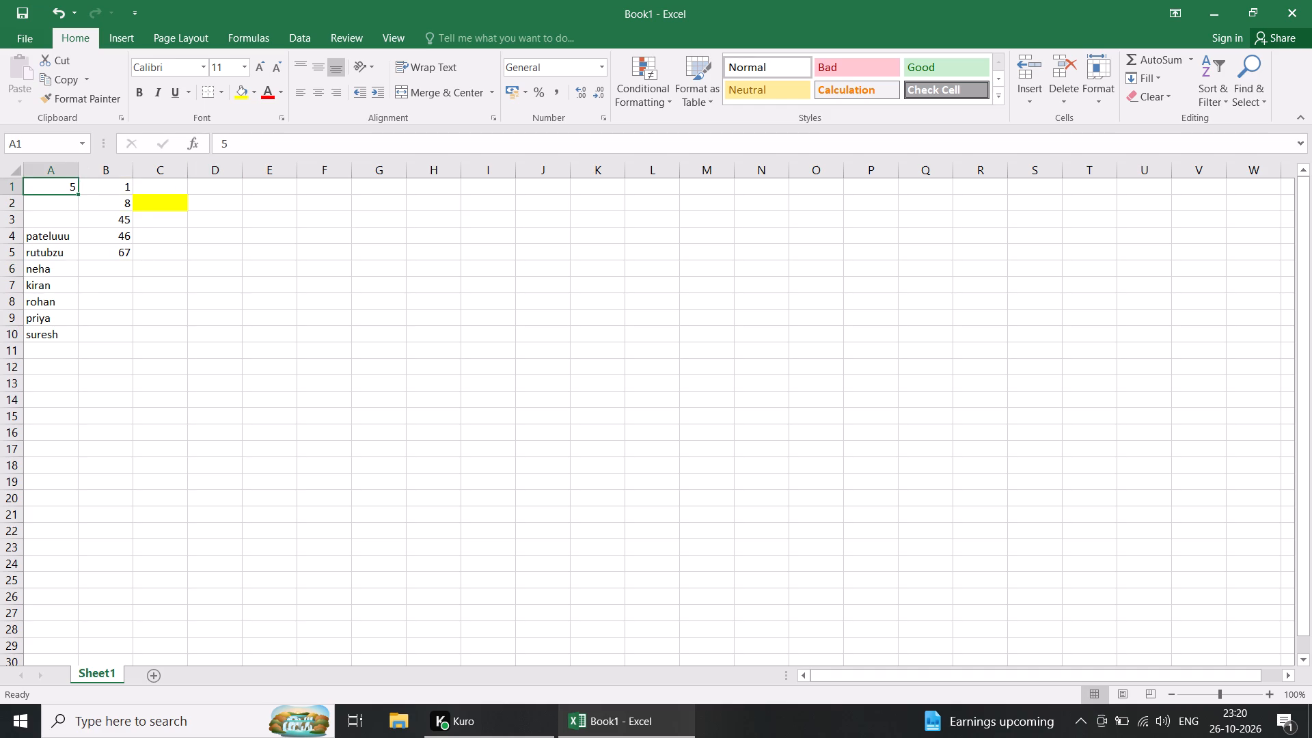
pyautogui.press('BackSpace')
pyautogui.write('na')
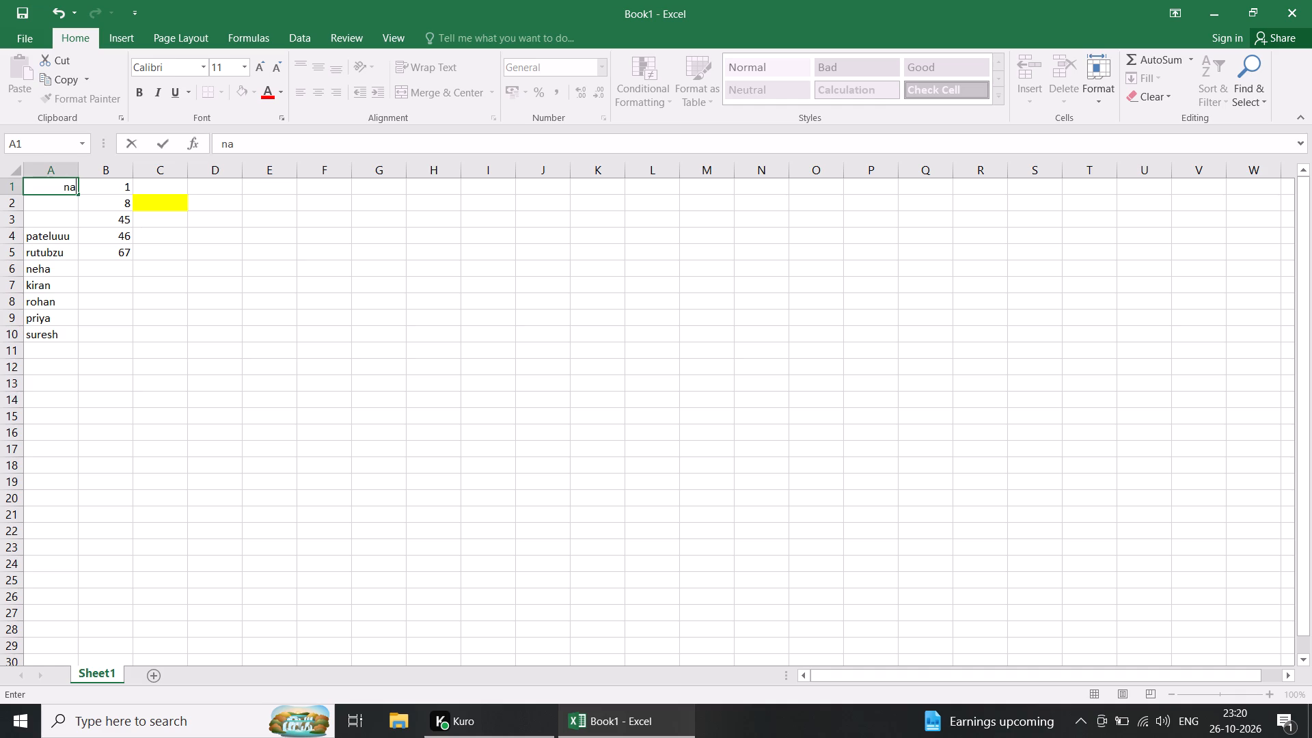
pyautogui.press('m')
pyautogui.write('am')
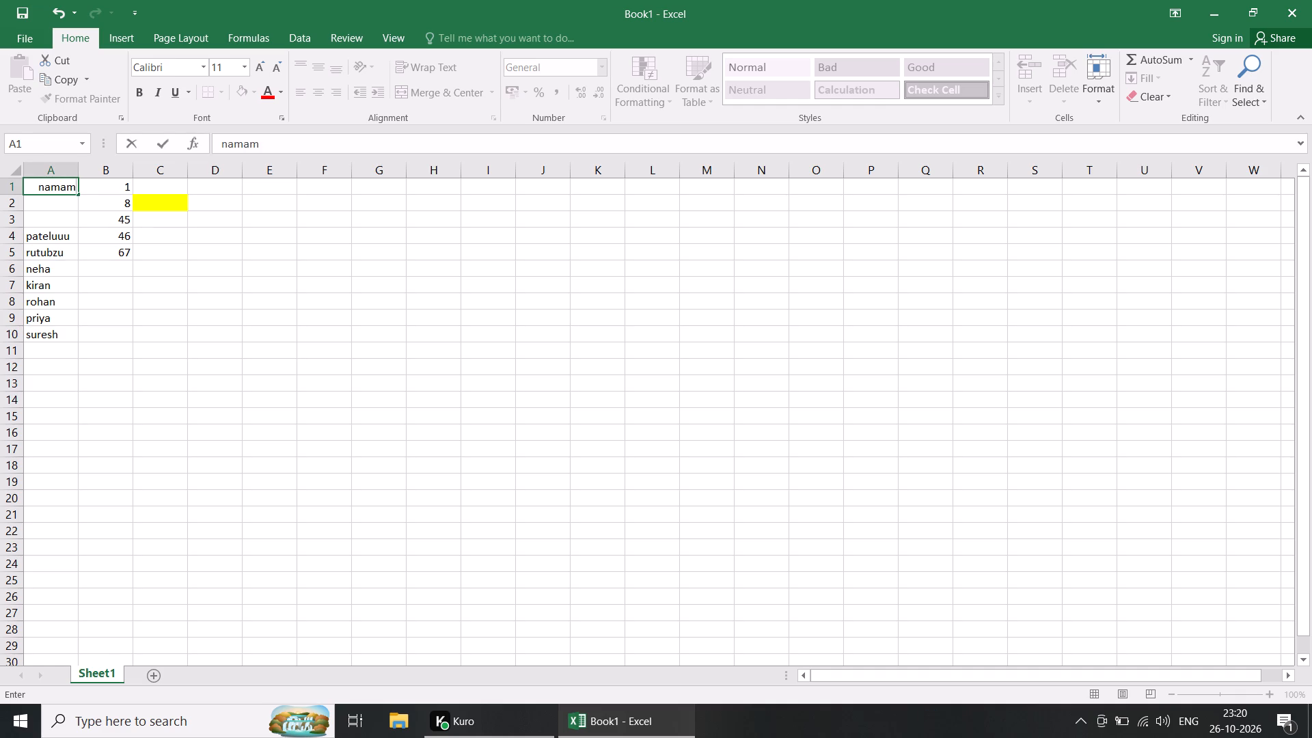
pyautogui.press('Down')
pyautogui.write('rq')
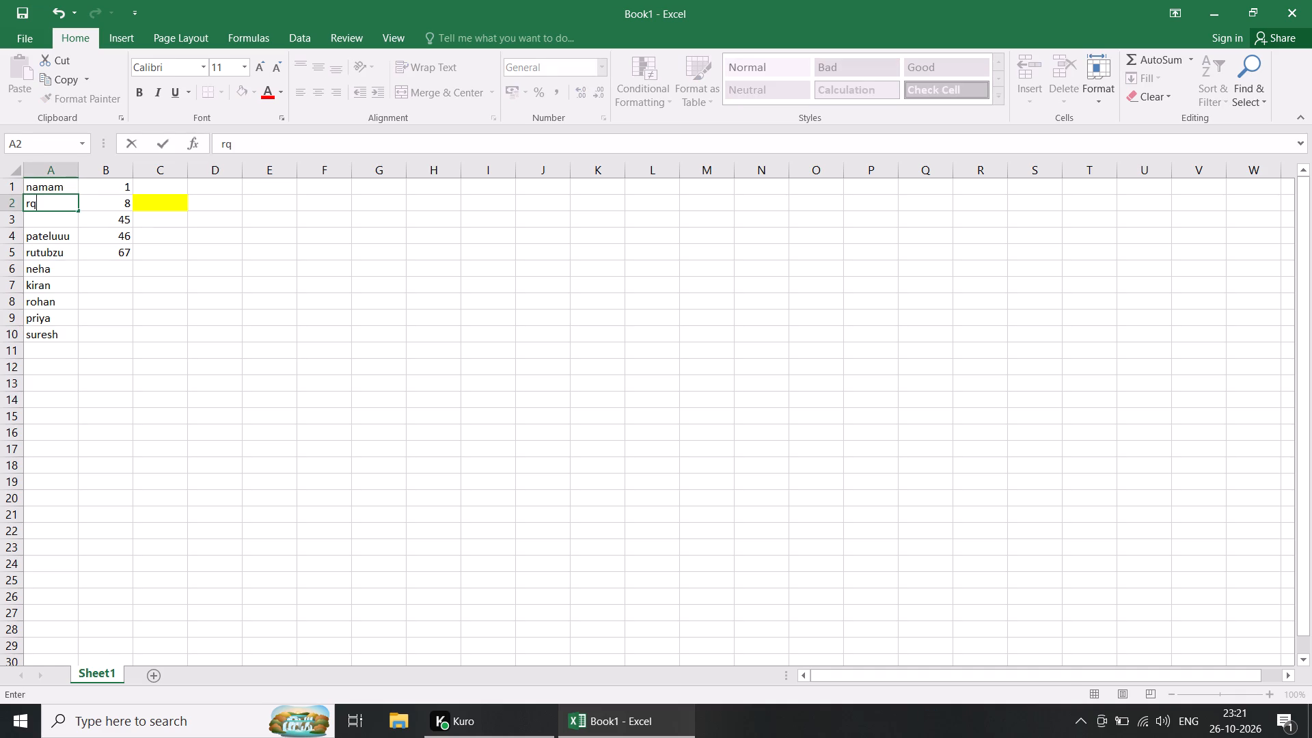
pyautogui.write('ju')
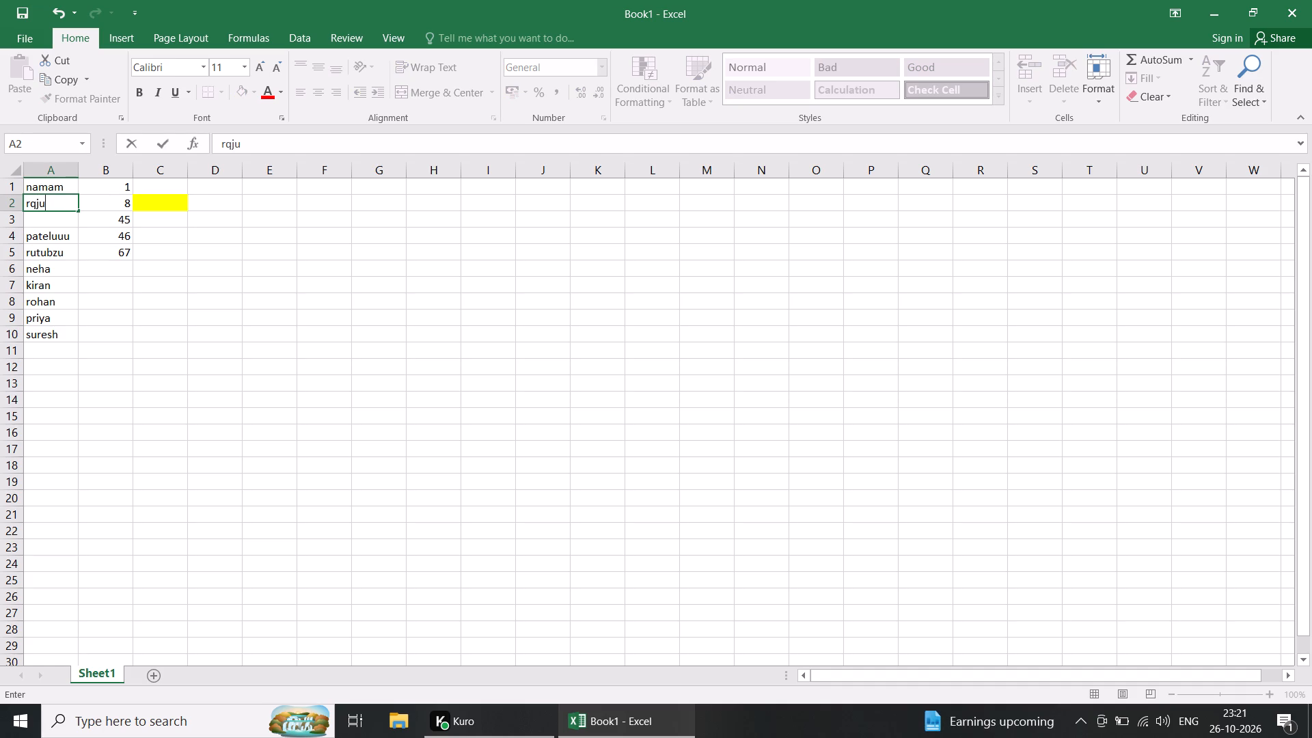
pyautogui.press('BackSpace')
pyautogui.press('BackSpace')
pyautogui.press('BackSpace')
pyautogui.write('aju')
# Enter guru in the empty cell A3 of the name list.
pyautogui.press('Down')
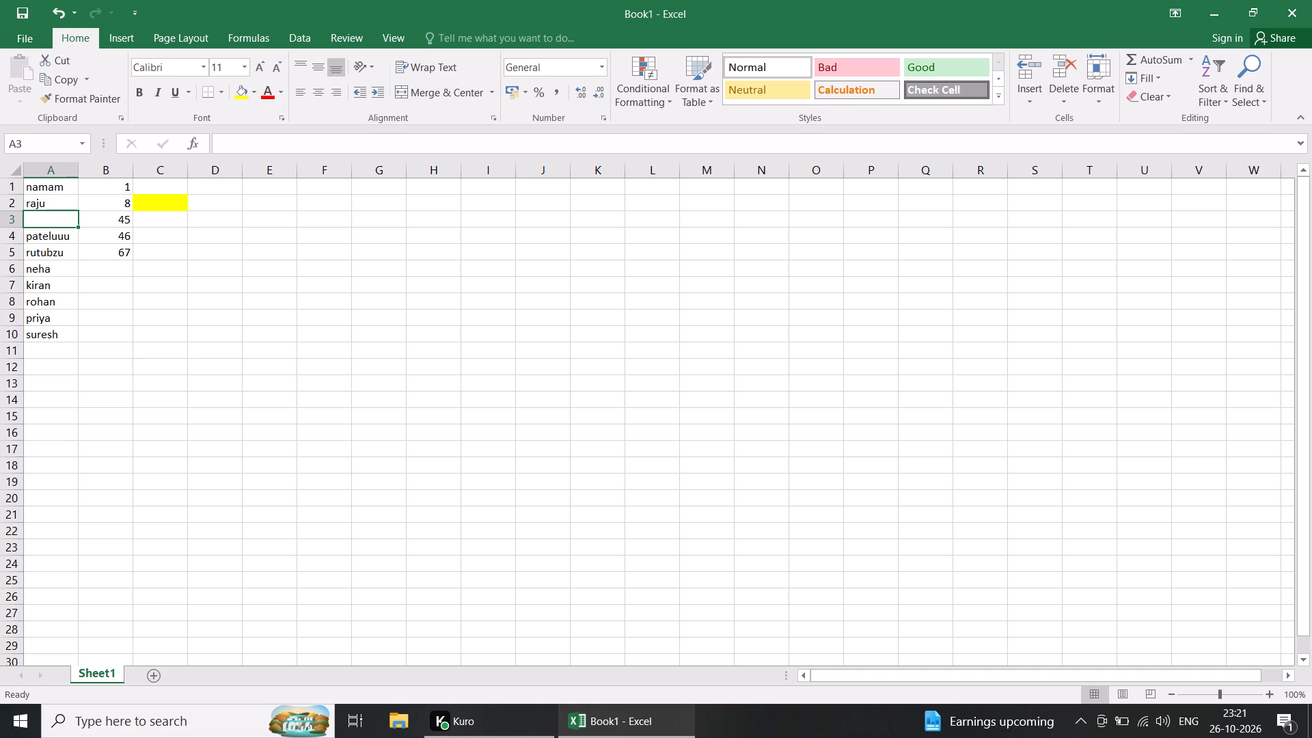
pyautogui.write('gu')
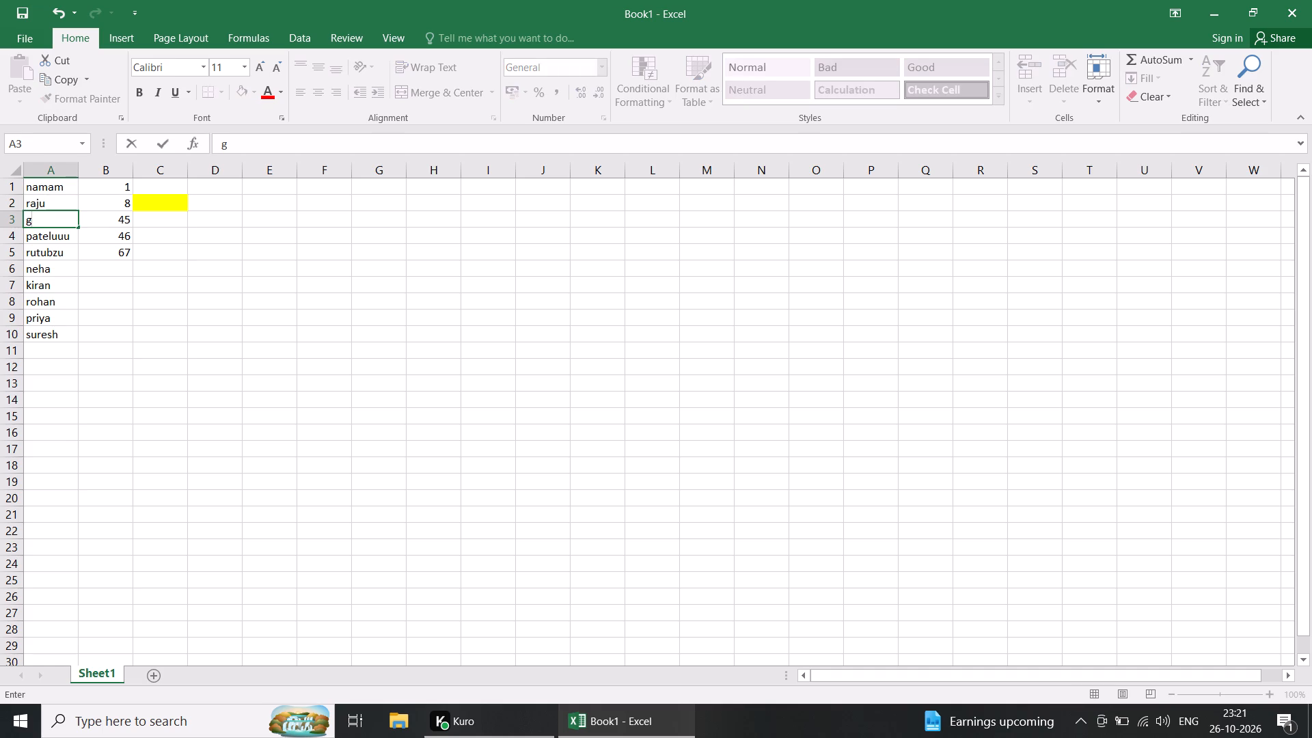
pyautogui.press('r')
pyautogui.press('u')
pyautogui.click(120, 269)
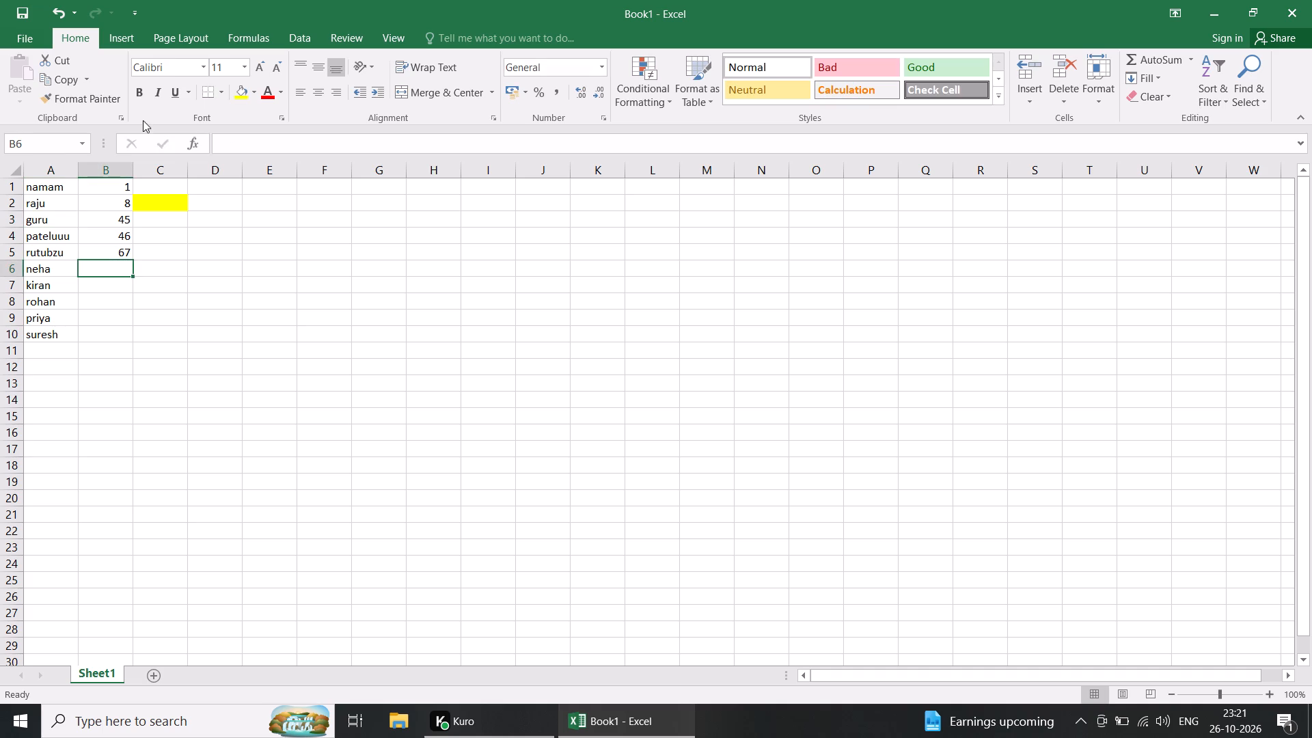
# Clear the number from cell B1, beside the first name.
pyautogui.click(128, 188)
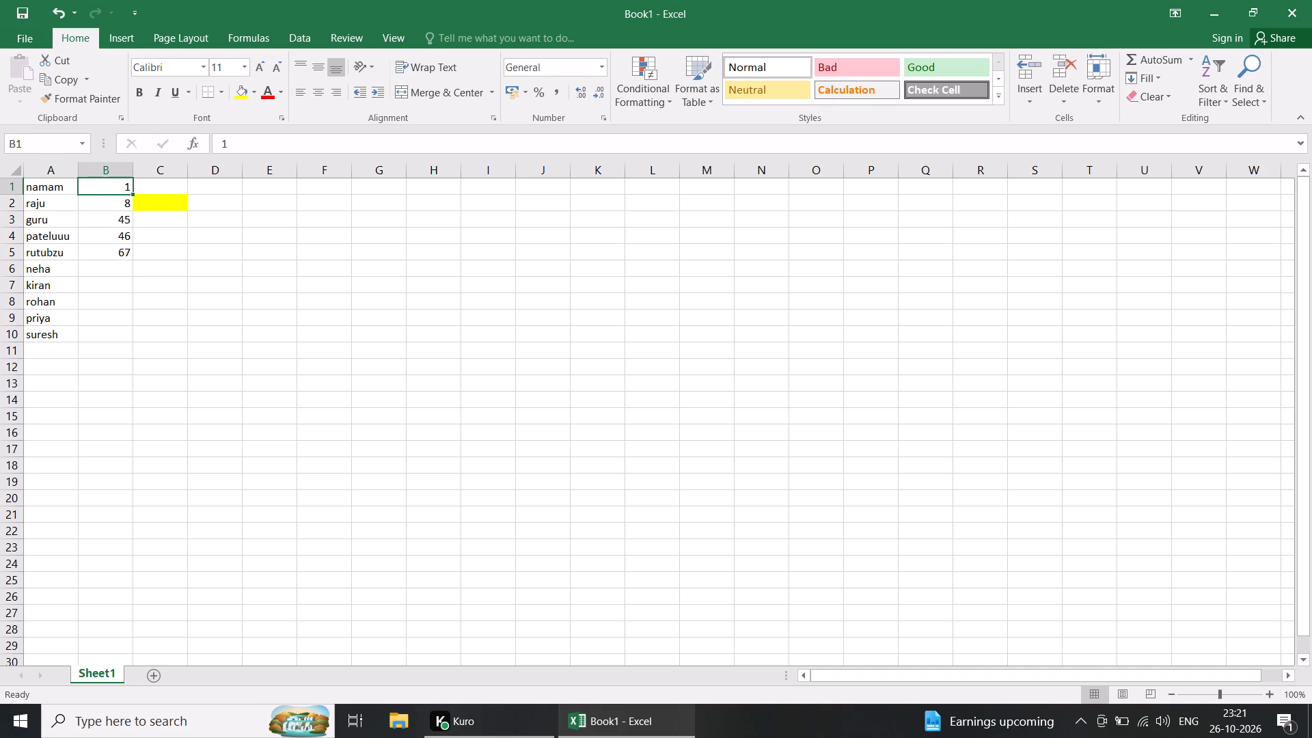
pyautogui.press('BackSpace')
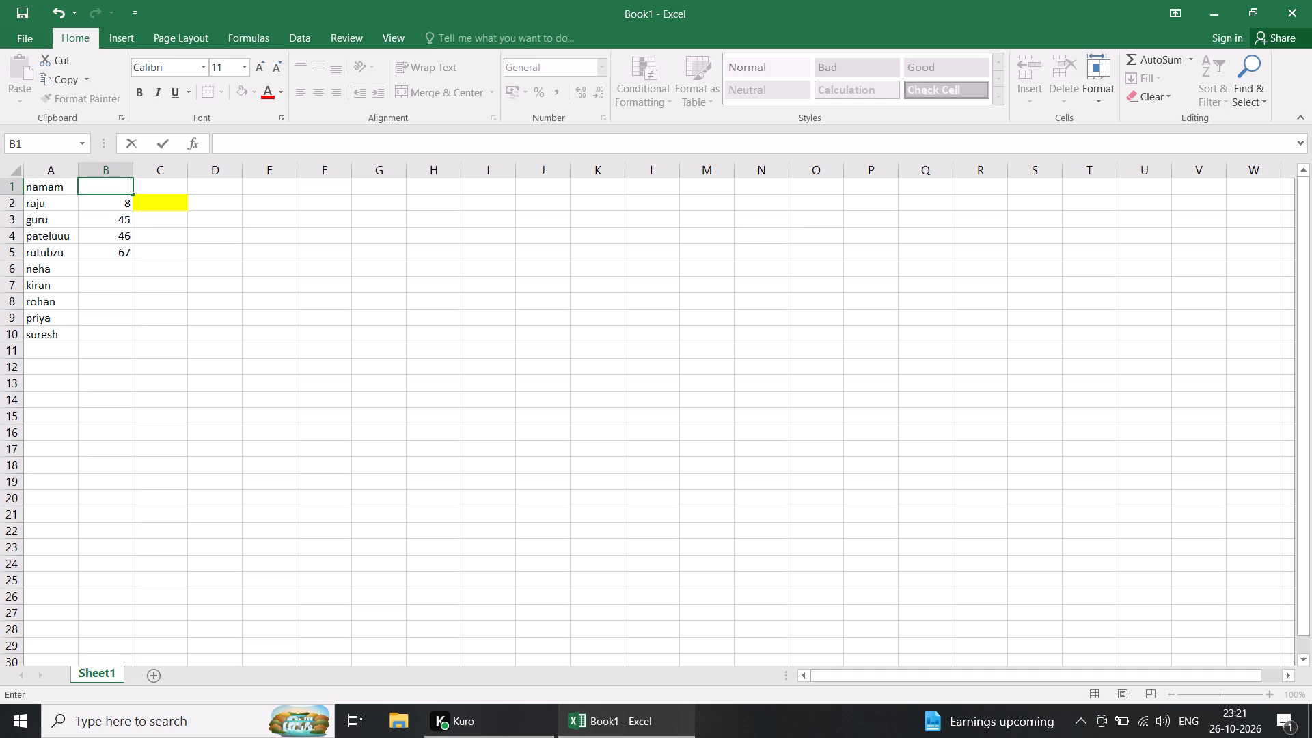
pyautogui.press('Home')
pyautogui.press('Up')
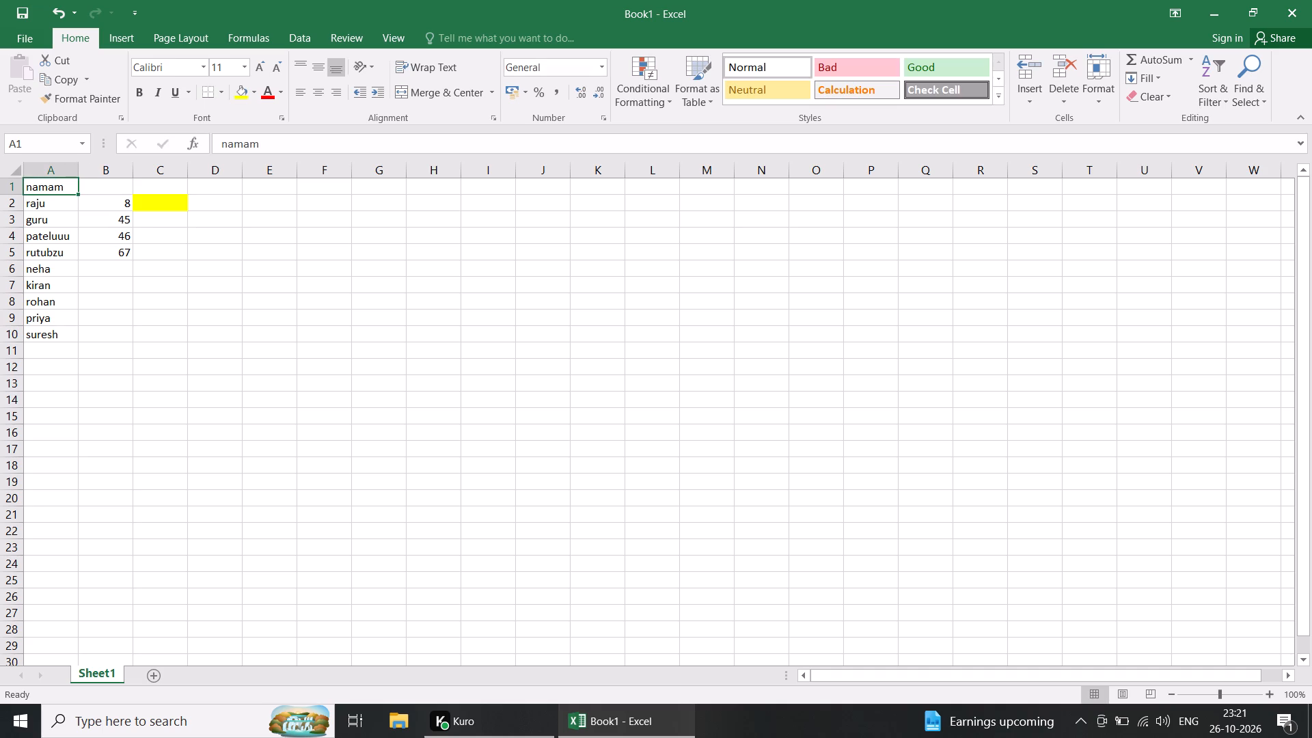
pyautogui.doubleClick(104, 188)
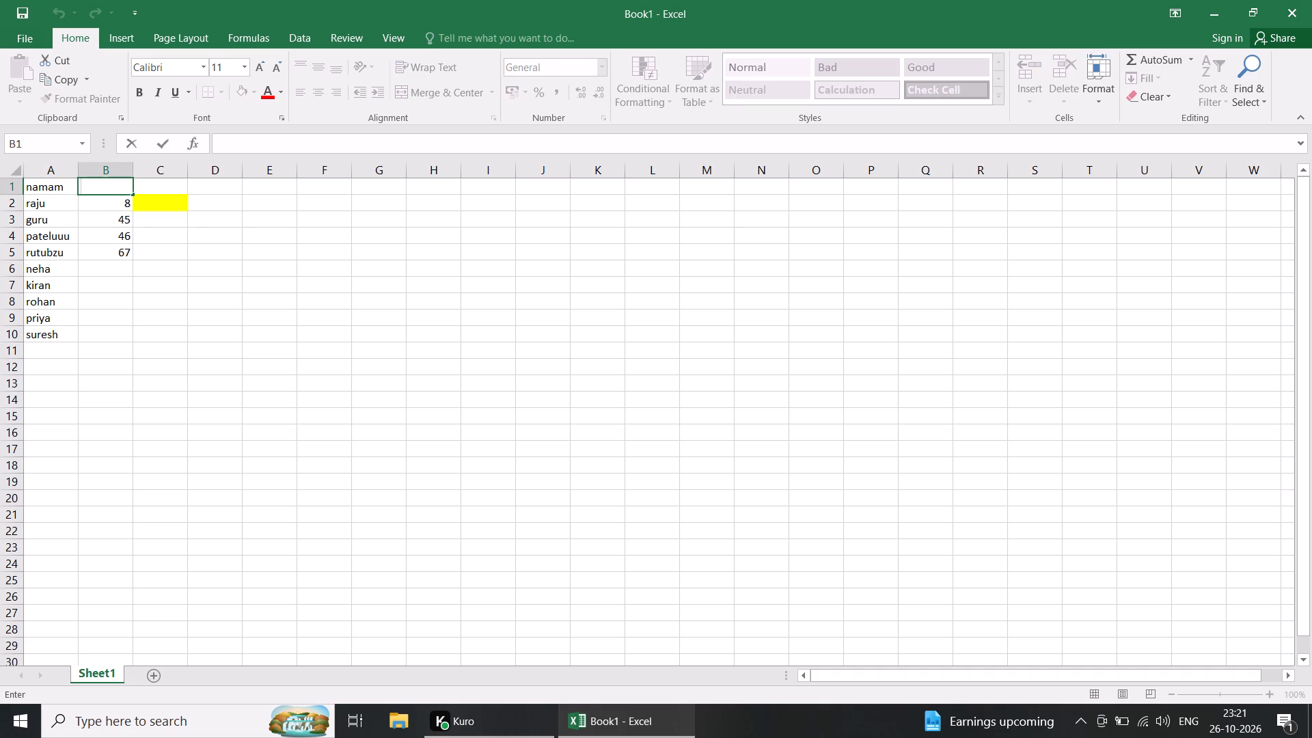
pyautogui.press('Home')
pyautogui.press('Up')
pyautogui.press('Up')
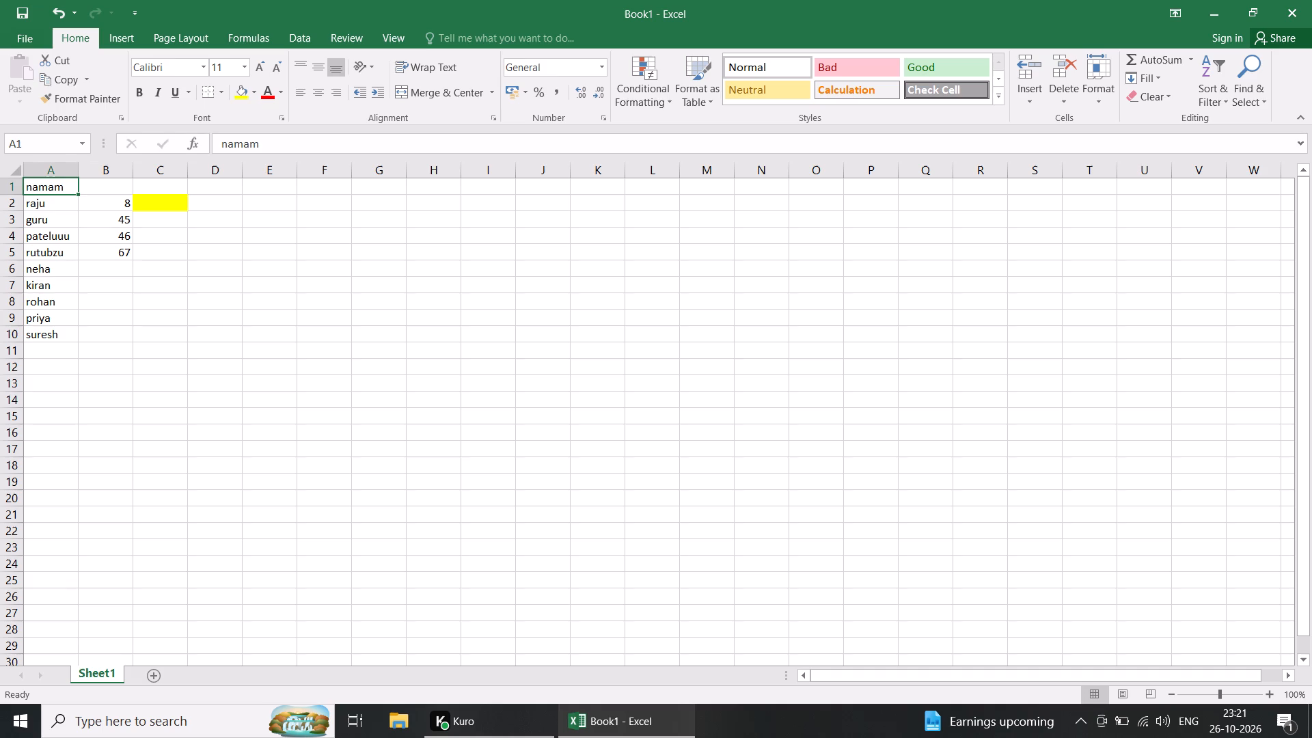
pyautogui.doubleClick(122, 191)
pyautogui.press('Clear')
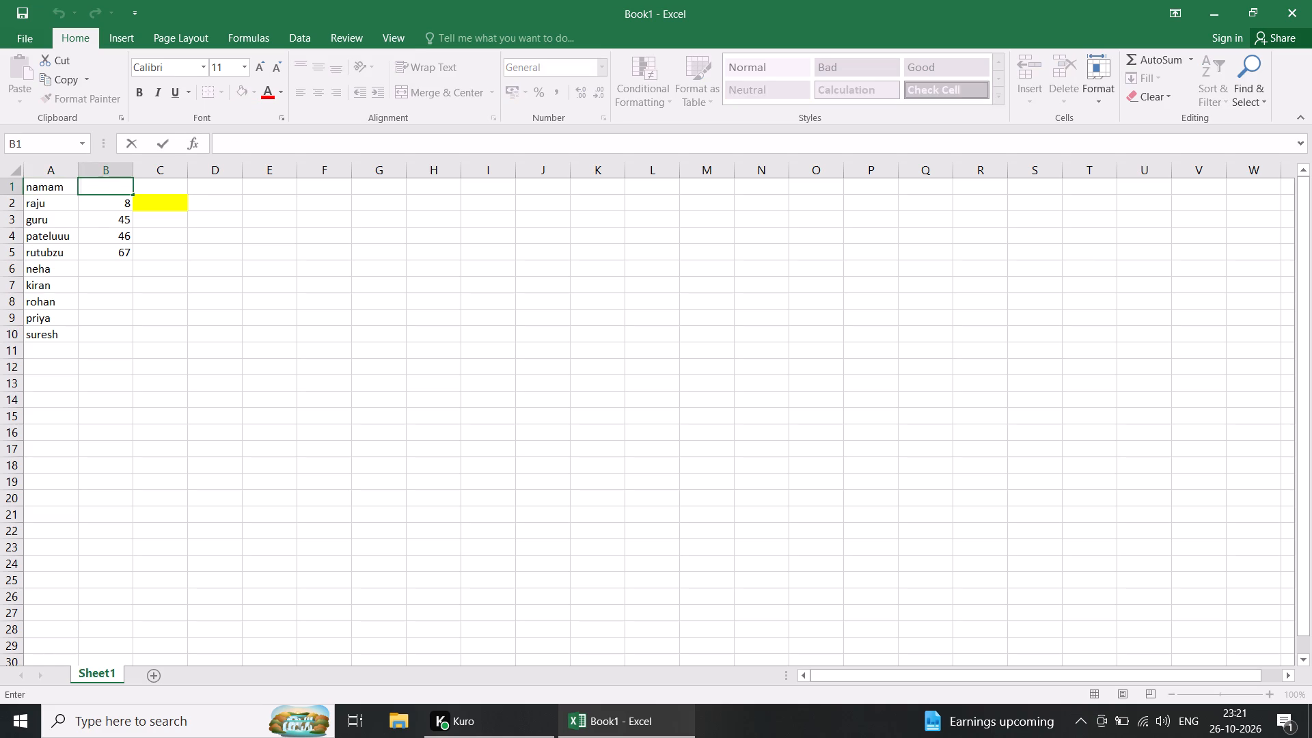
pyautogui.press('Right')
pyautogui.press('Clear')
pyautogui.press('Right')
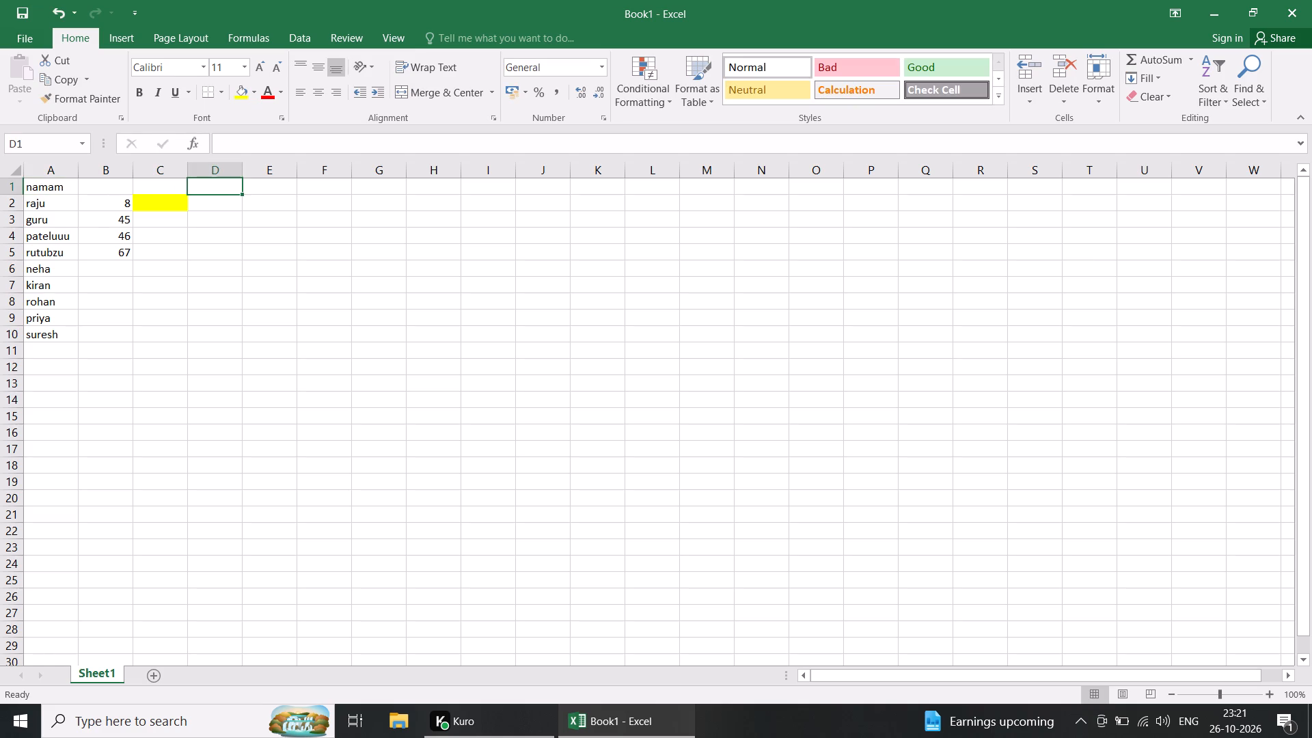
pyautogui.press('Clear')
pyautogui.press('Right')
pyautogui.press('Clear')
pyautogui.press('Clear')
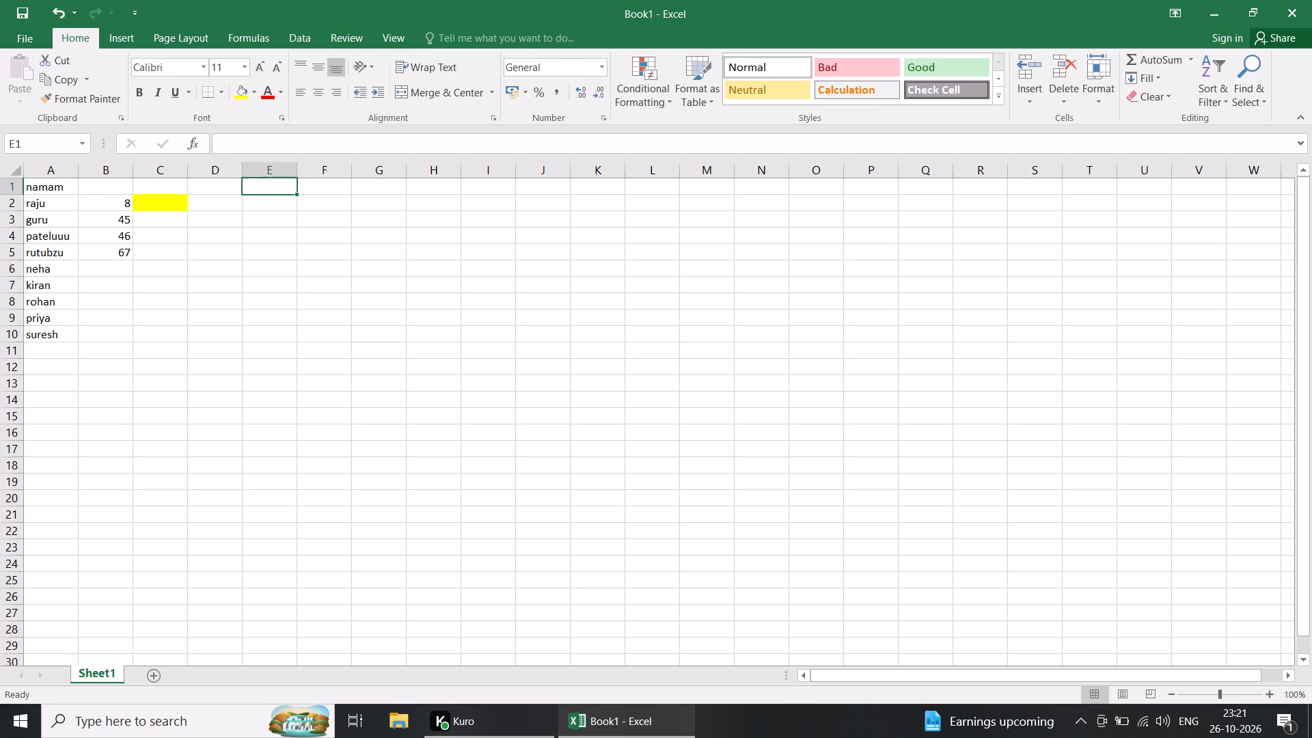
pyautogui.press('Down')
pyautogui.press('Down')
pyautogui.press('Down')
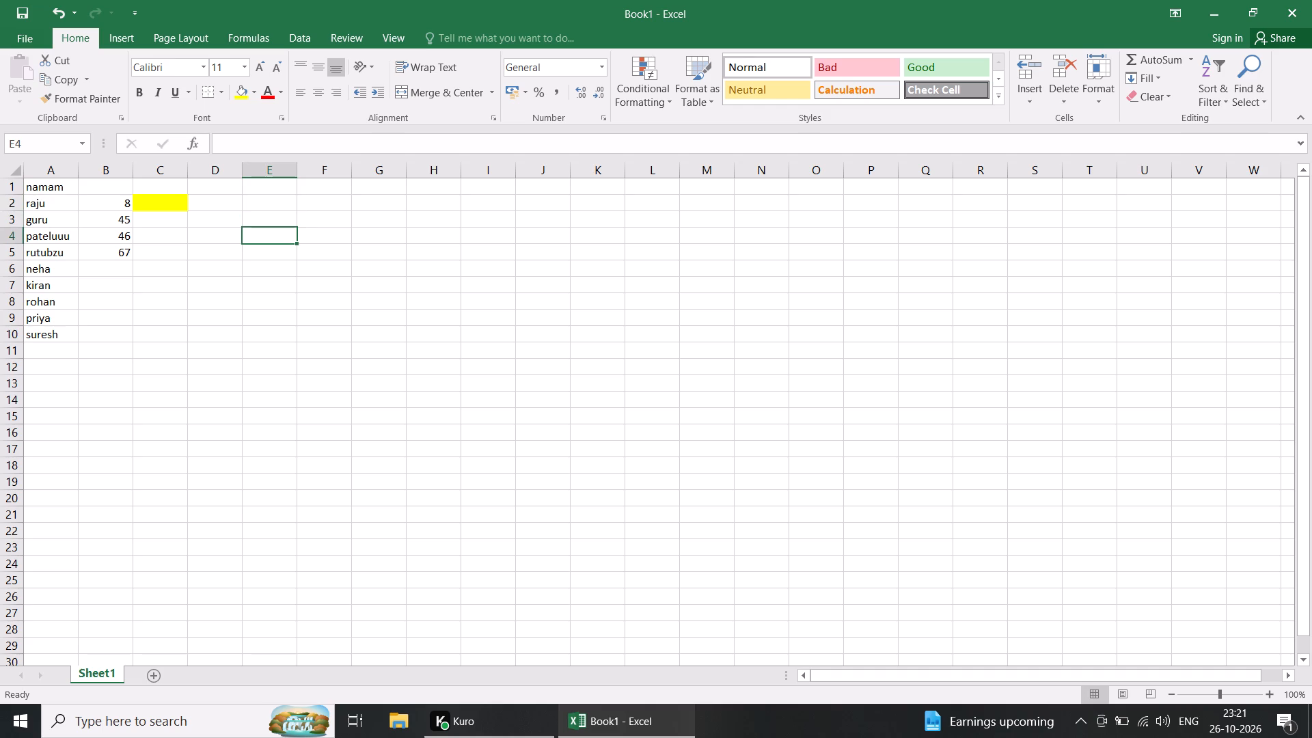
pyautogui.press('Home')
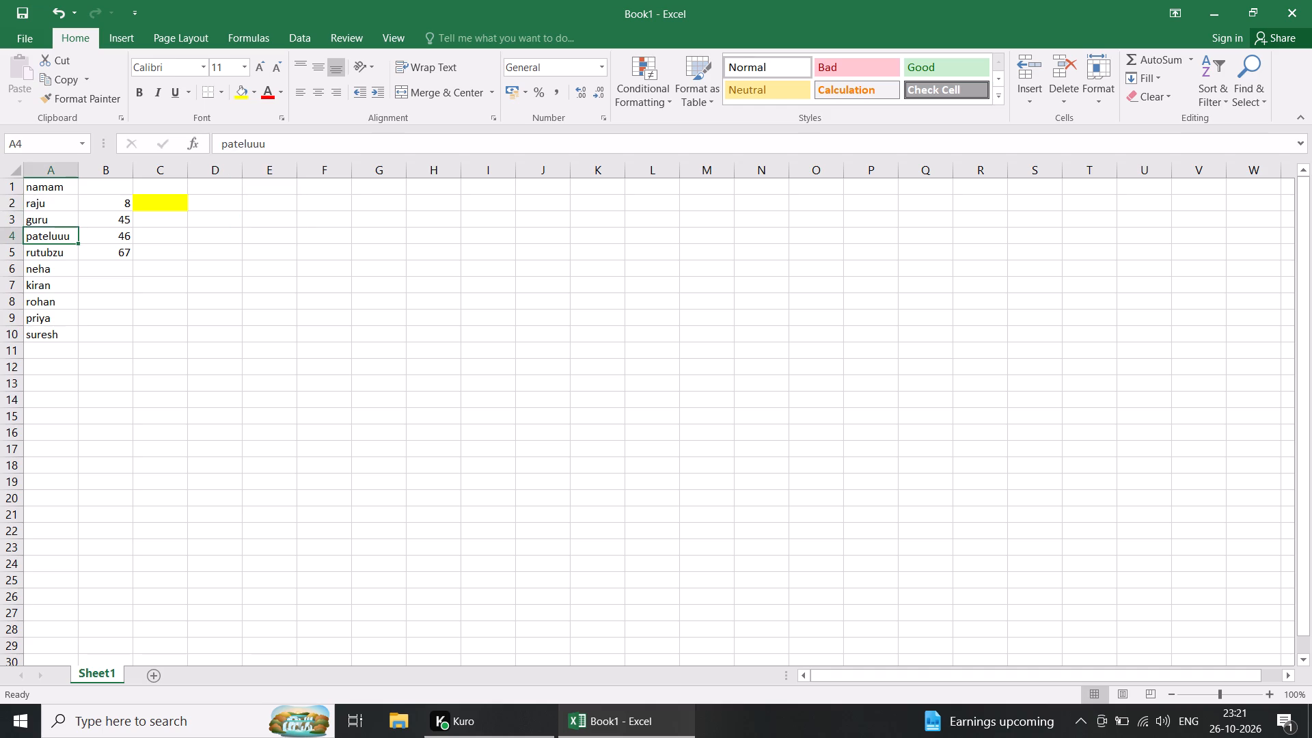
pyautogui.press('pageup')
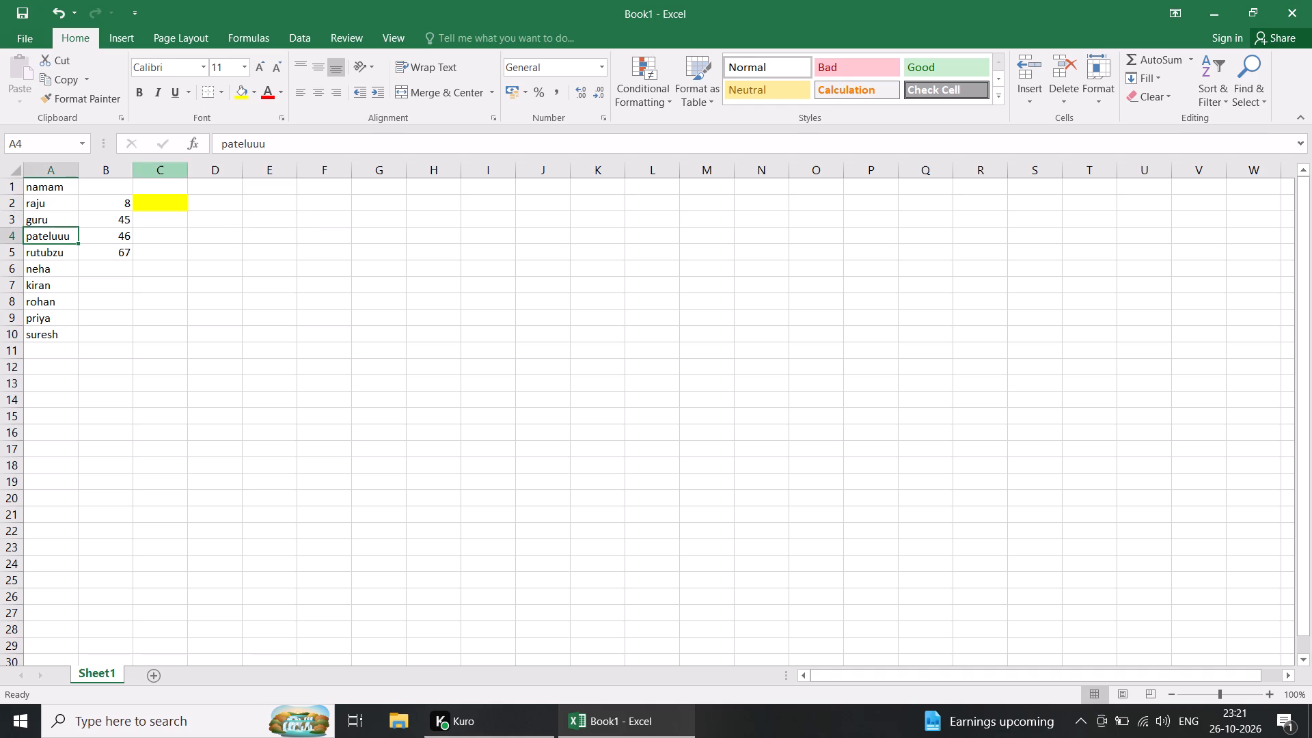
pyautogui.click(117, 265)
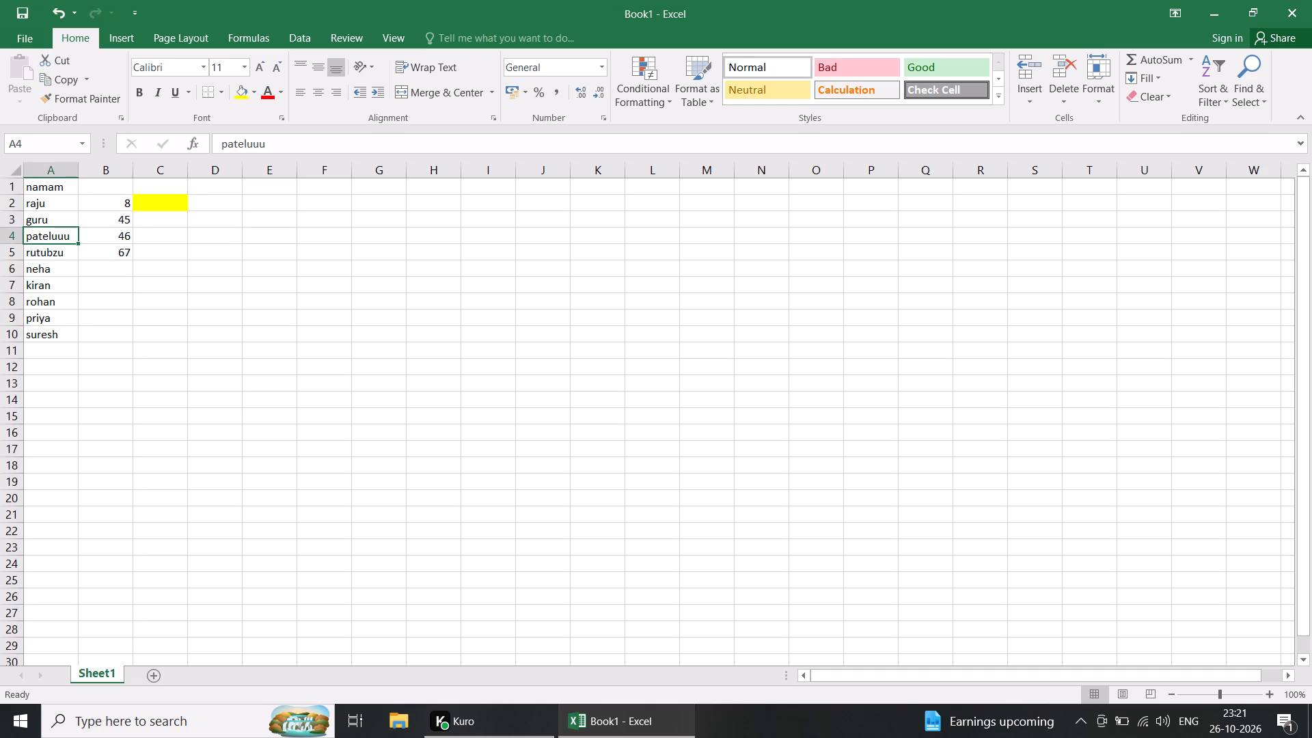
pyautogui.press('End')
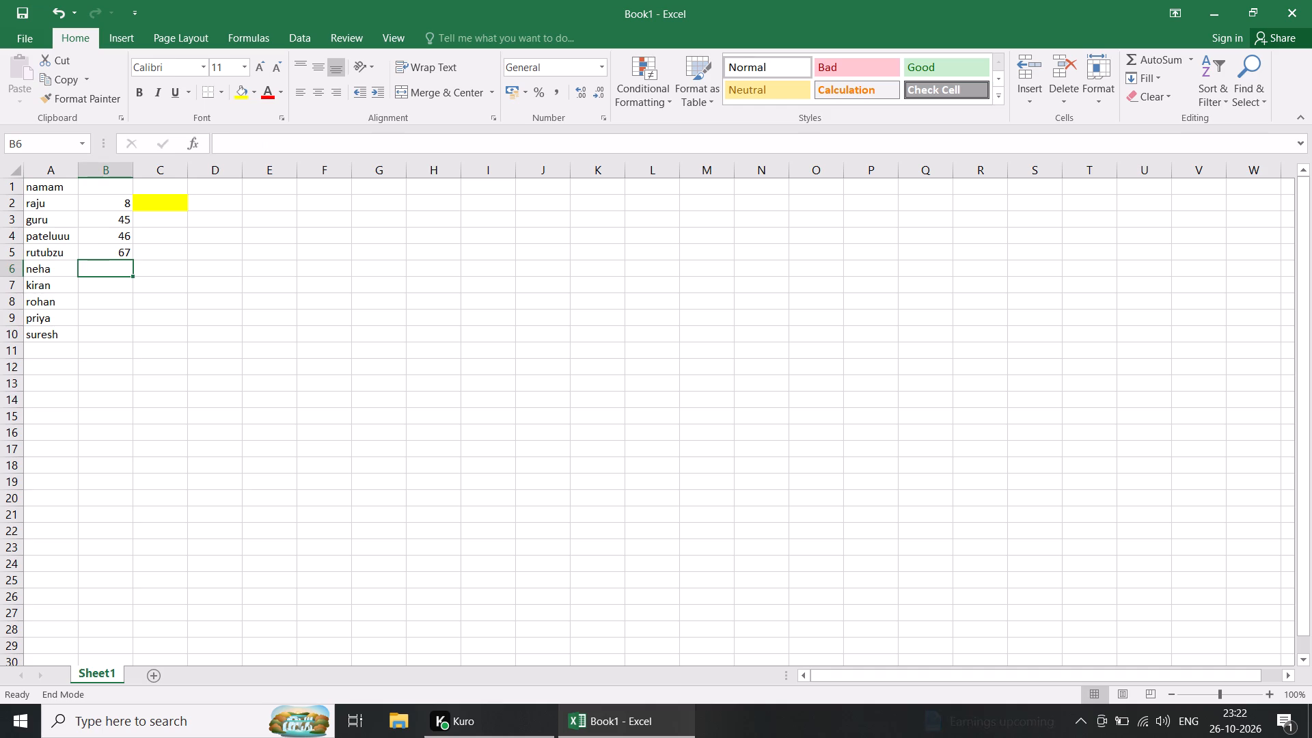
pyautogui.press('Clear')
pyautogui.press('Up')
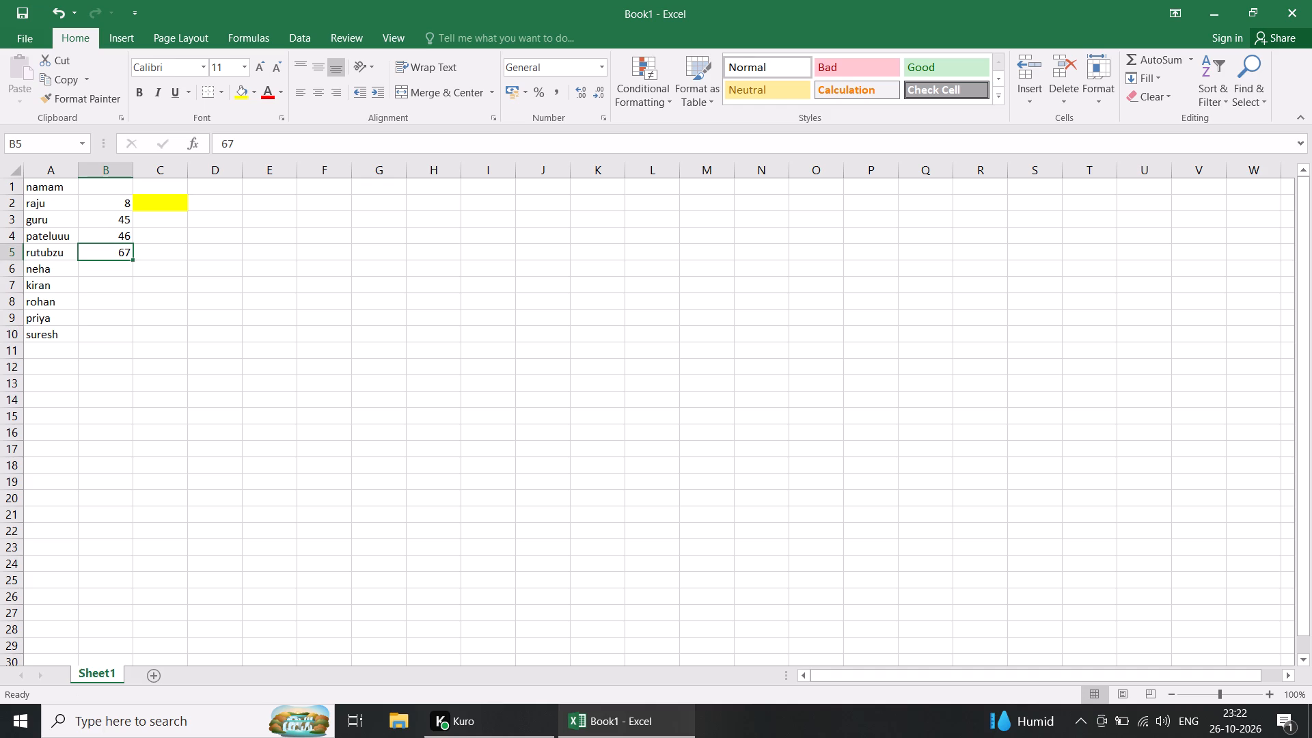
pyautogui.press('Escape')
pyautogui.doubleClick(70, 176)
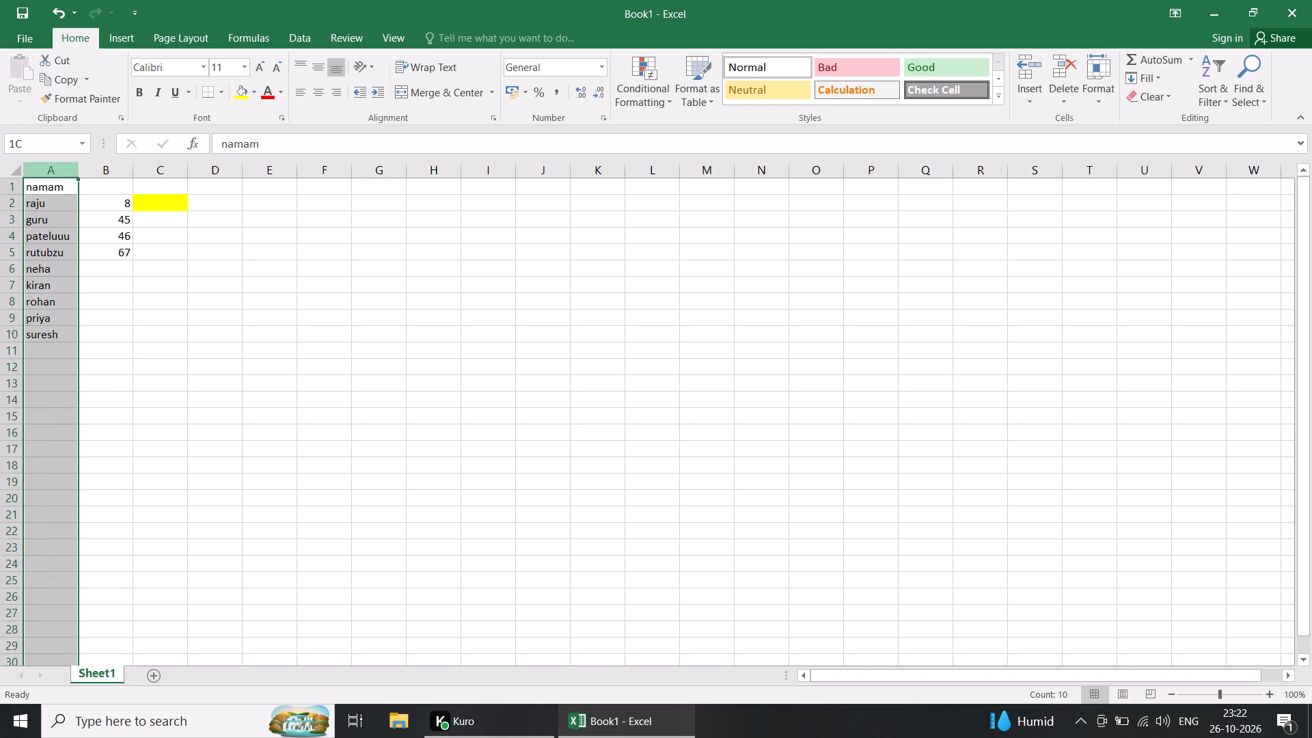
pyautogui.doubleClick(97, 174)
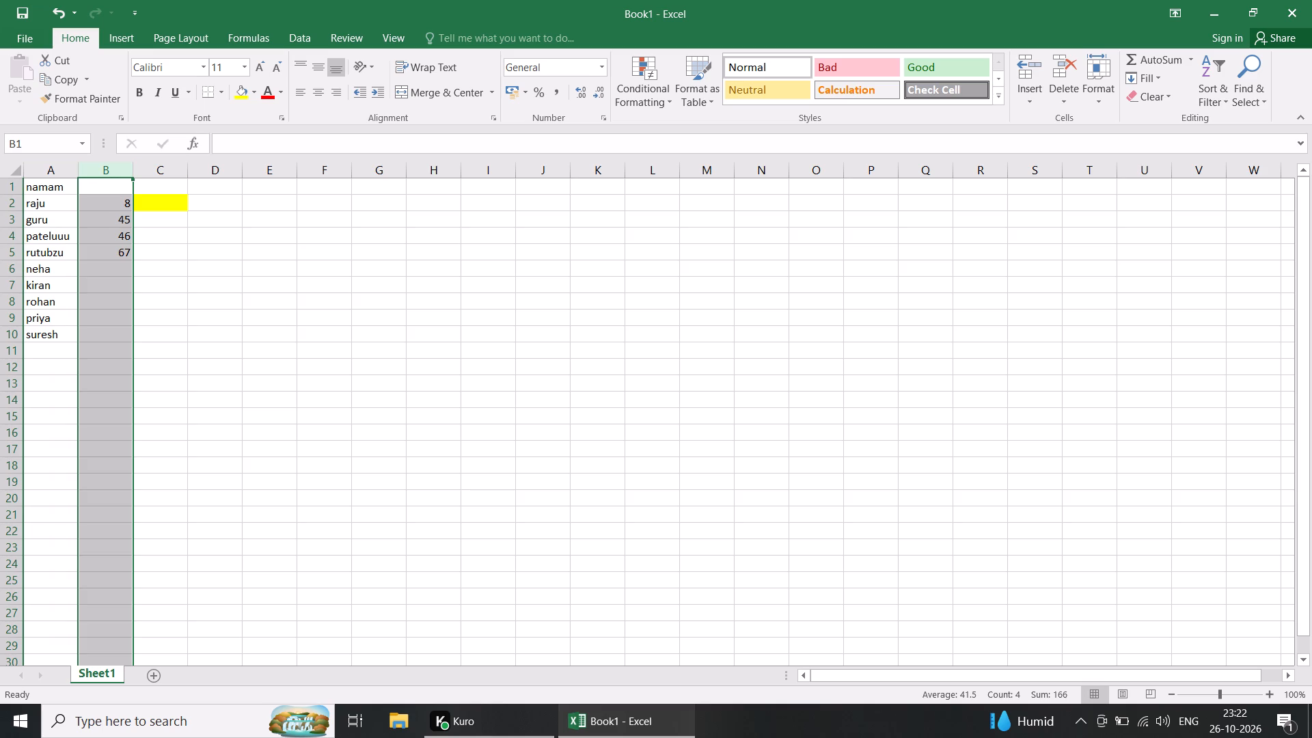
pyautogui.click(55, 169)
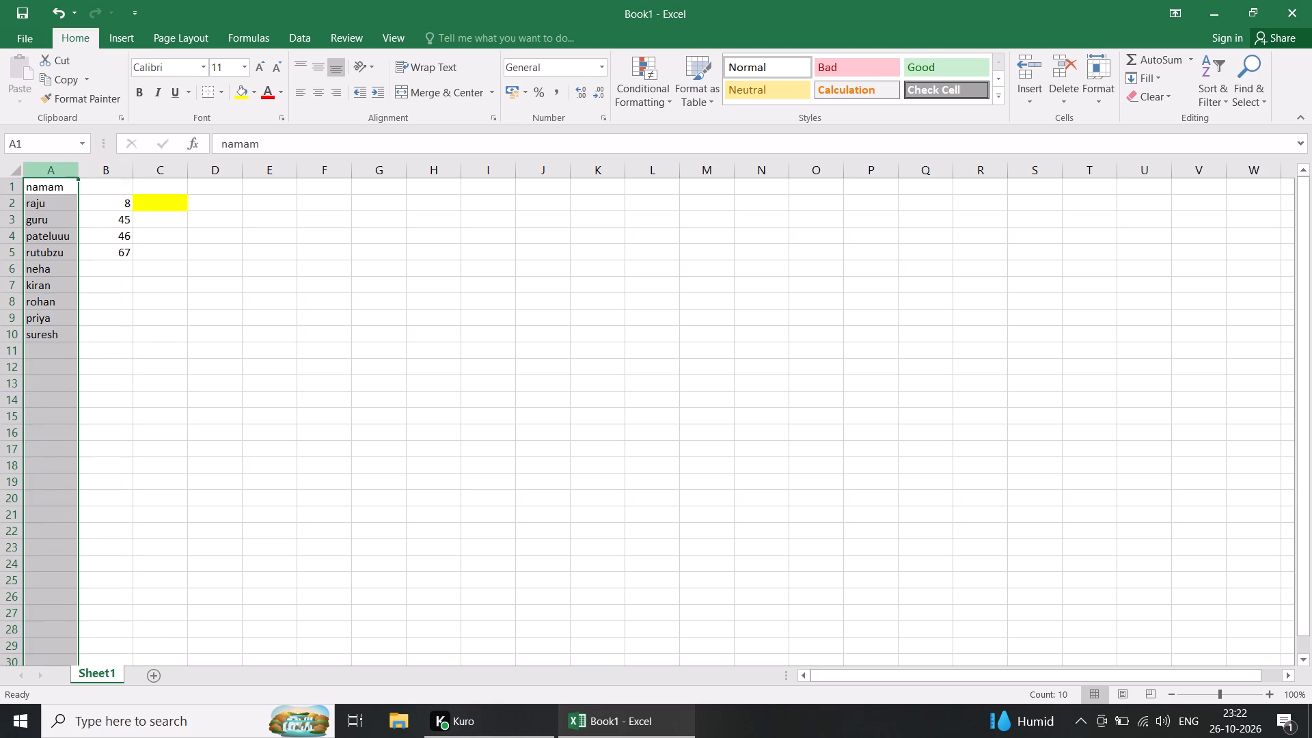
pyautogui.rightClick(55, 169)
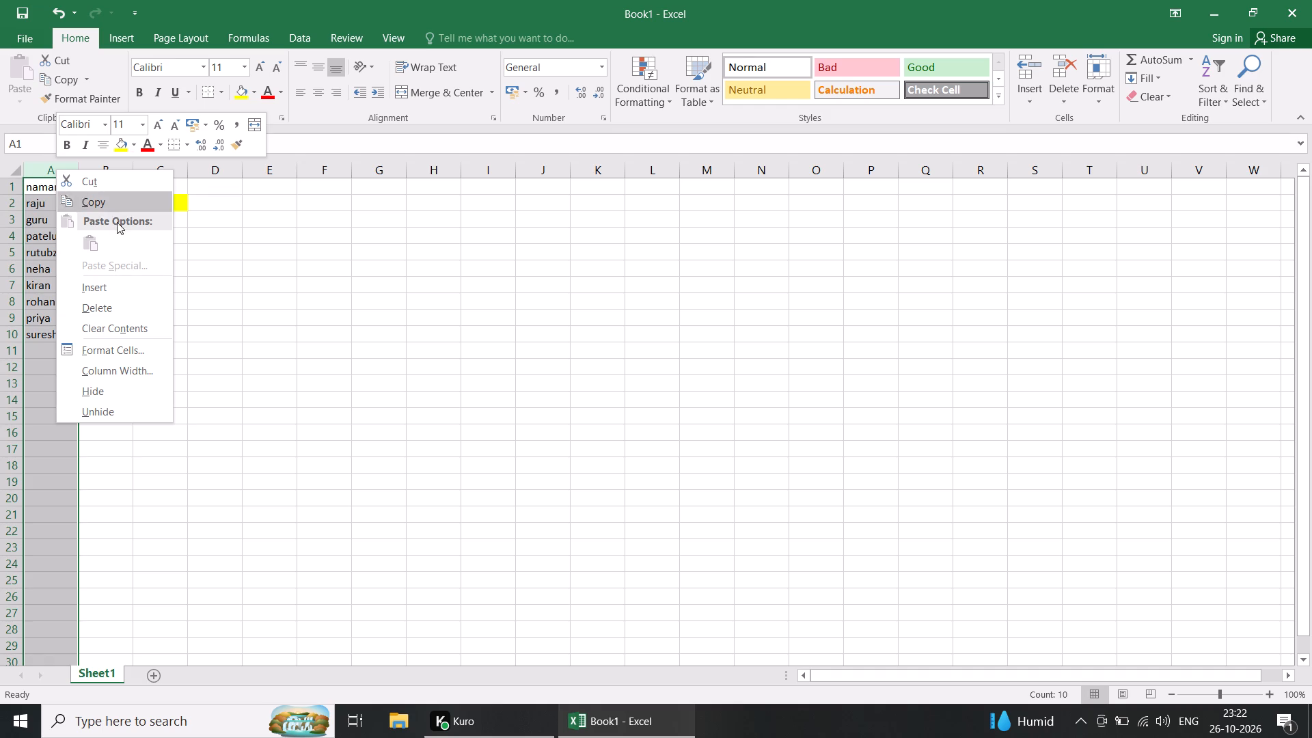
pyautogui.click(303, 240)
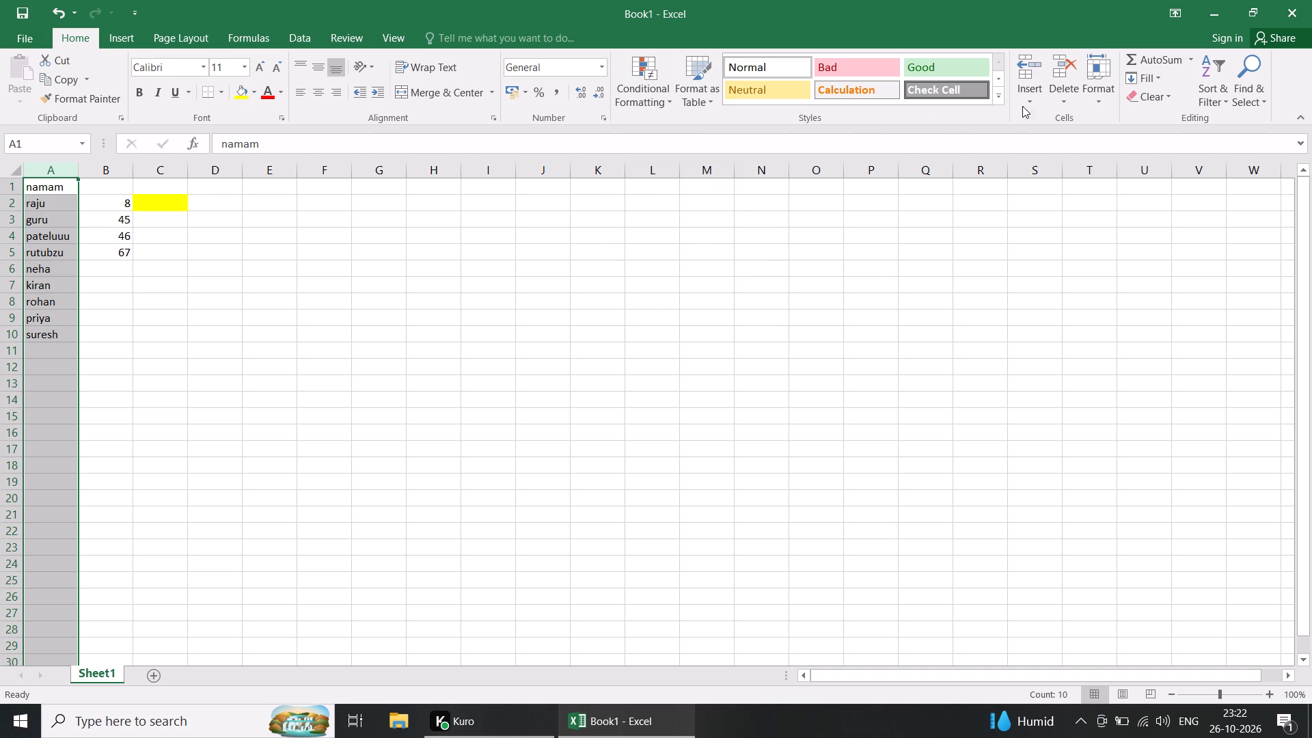
# Insert a cell above namam in column A, shifting the names down, and enter the title STUDENTS RESULT in A1.
pyautogui.click(68, 189)
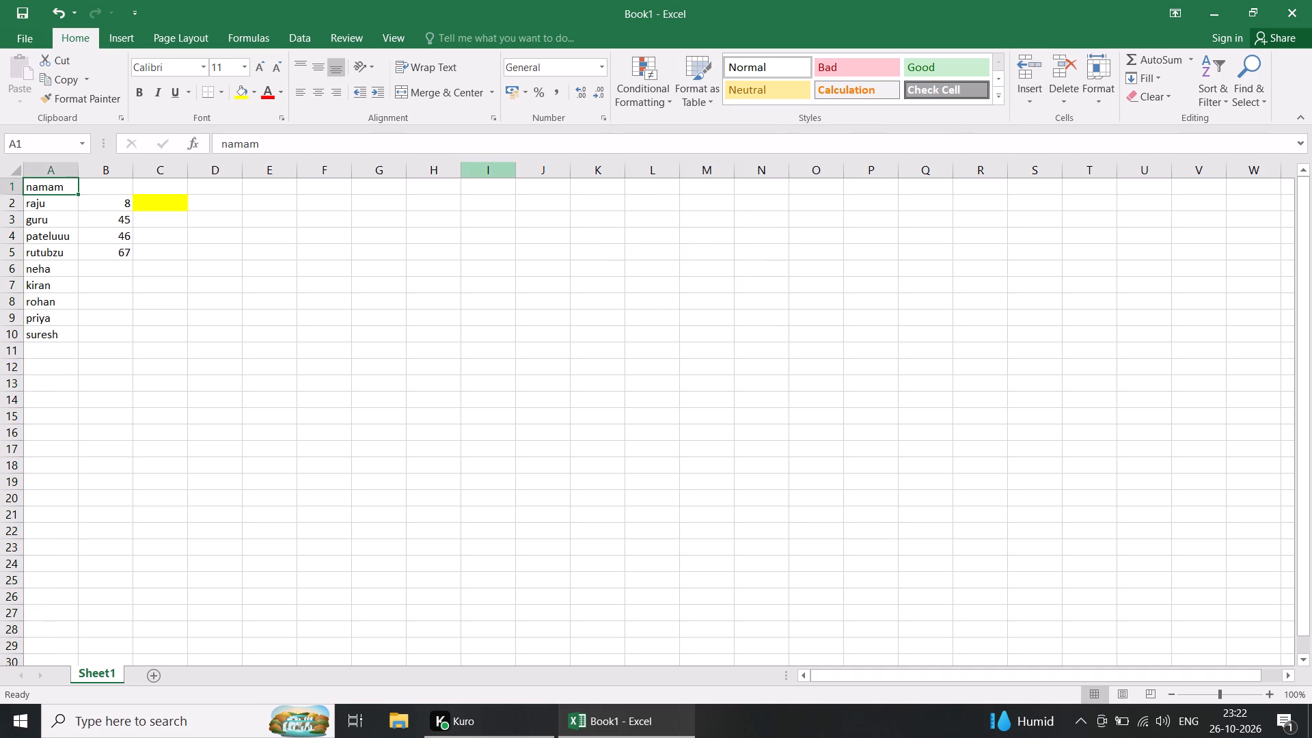
pyautogui.click(1026, 77)
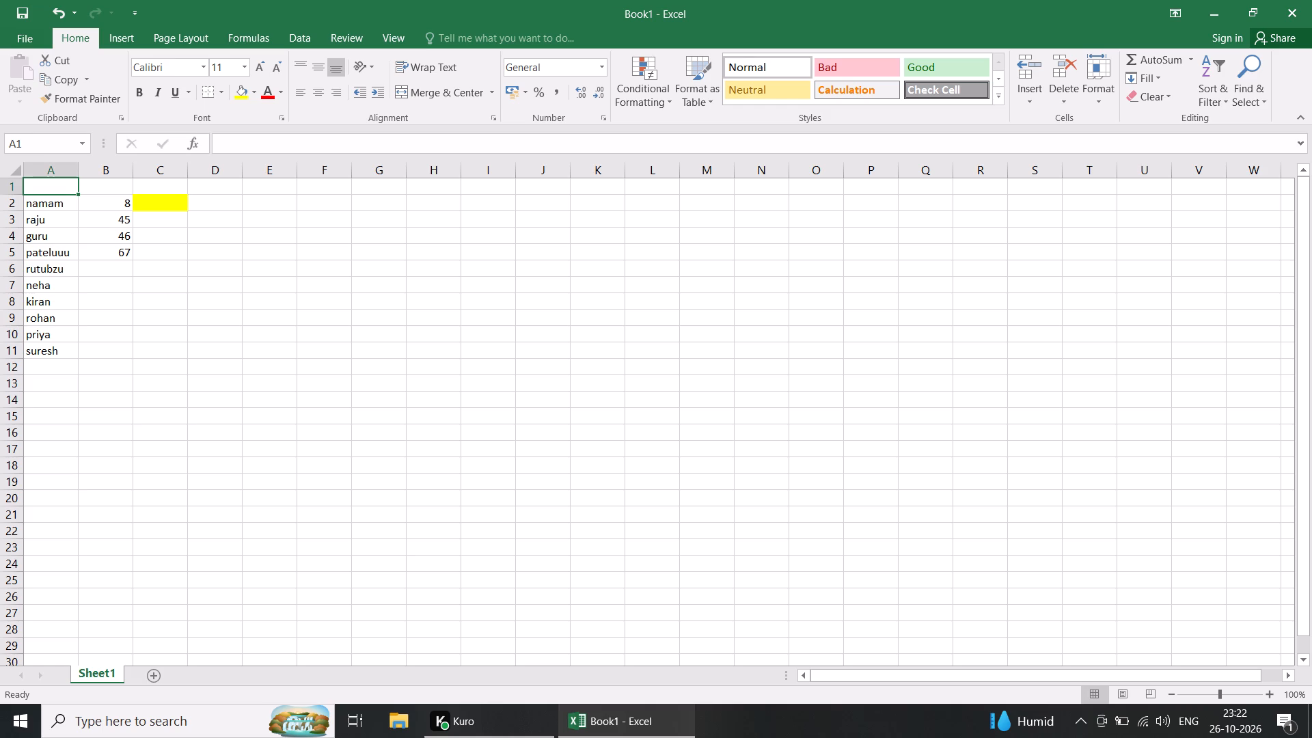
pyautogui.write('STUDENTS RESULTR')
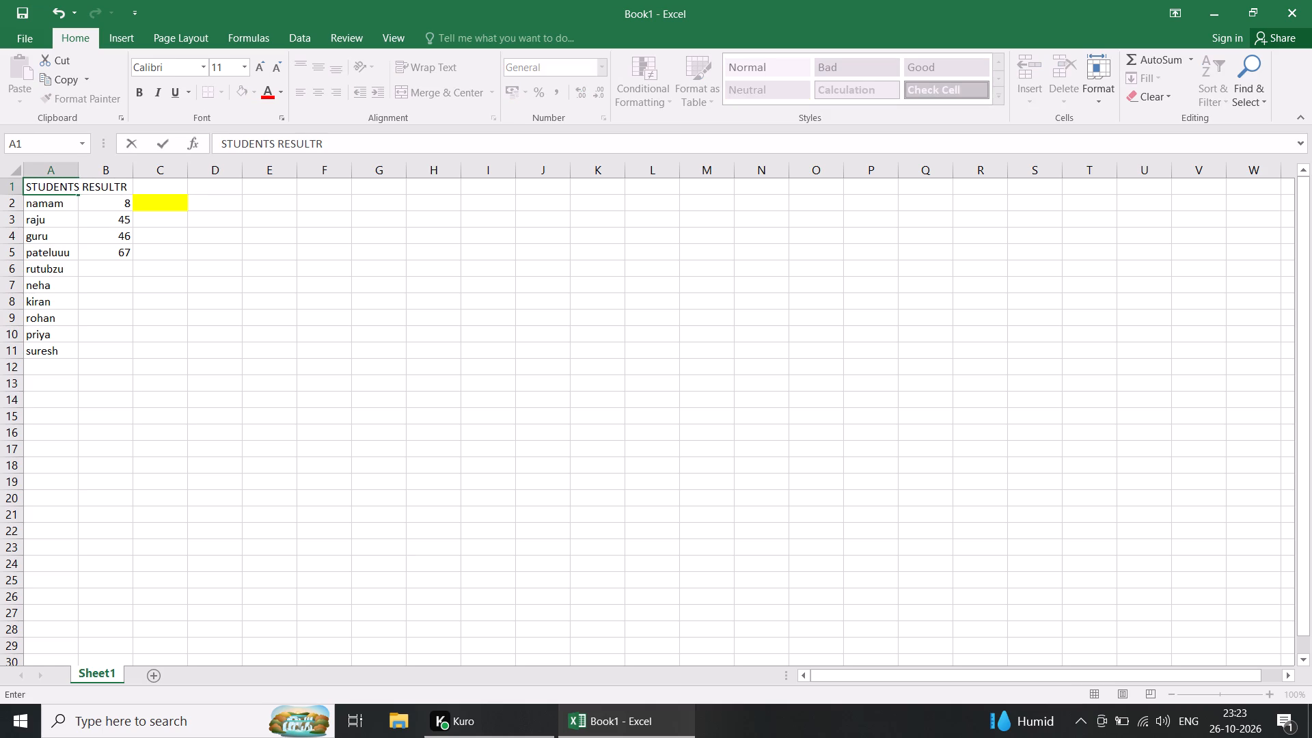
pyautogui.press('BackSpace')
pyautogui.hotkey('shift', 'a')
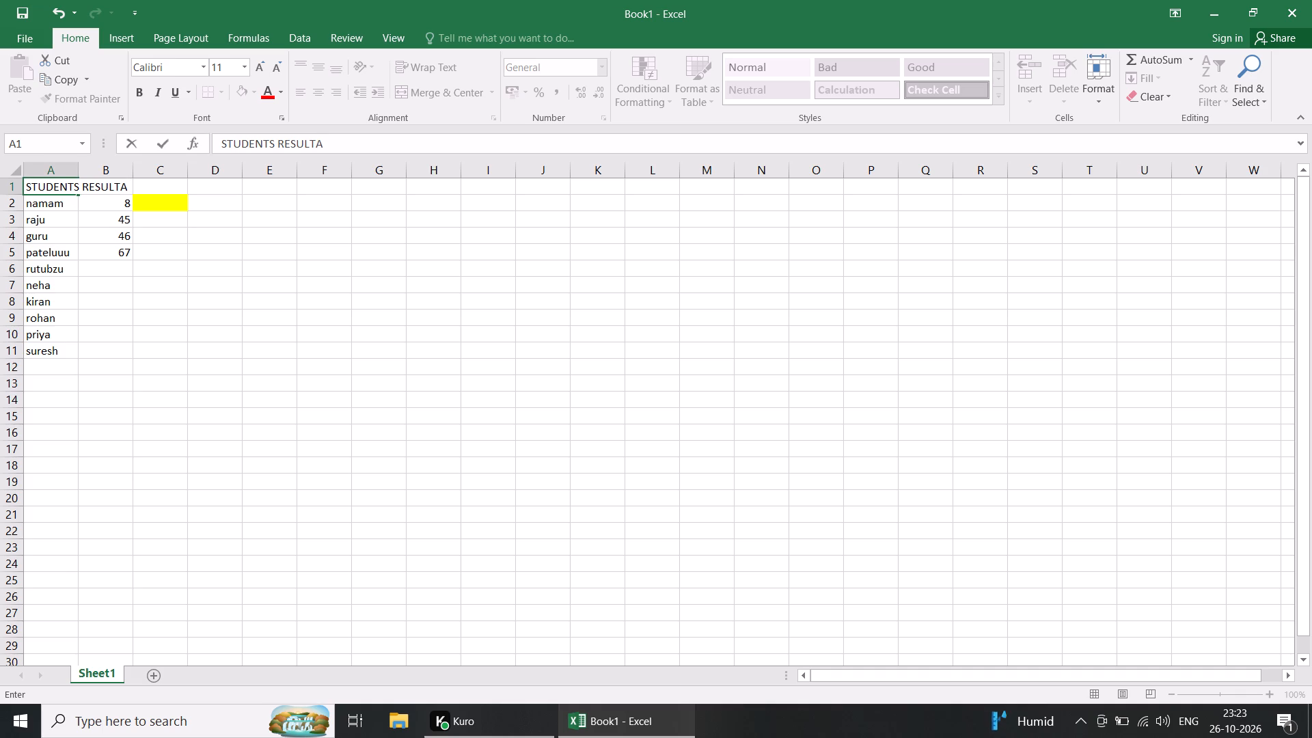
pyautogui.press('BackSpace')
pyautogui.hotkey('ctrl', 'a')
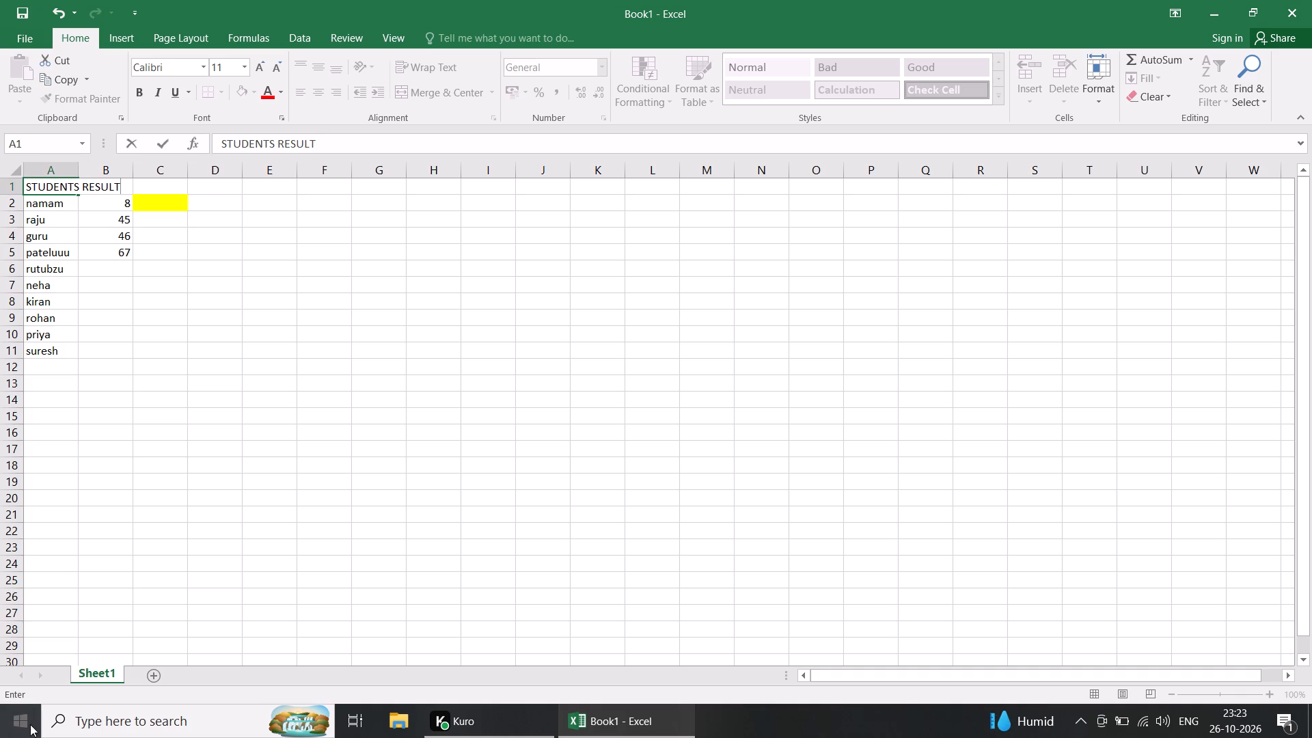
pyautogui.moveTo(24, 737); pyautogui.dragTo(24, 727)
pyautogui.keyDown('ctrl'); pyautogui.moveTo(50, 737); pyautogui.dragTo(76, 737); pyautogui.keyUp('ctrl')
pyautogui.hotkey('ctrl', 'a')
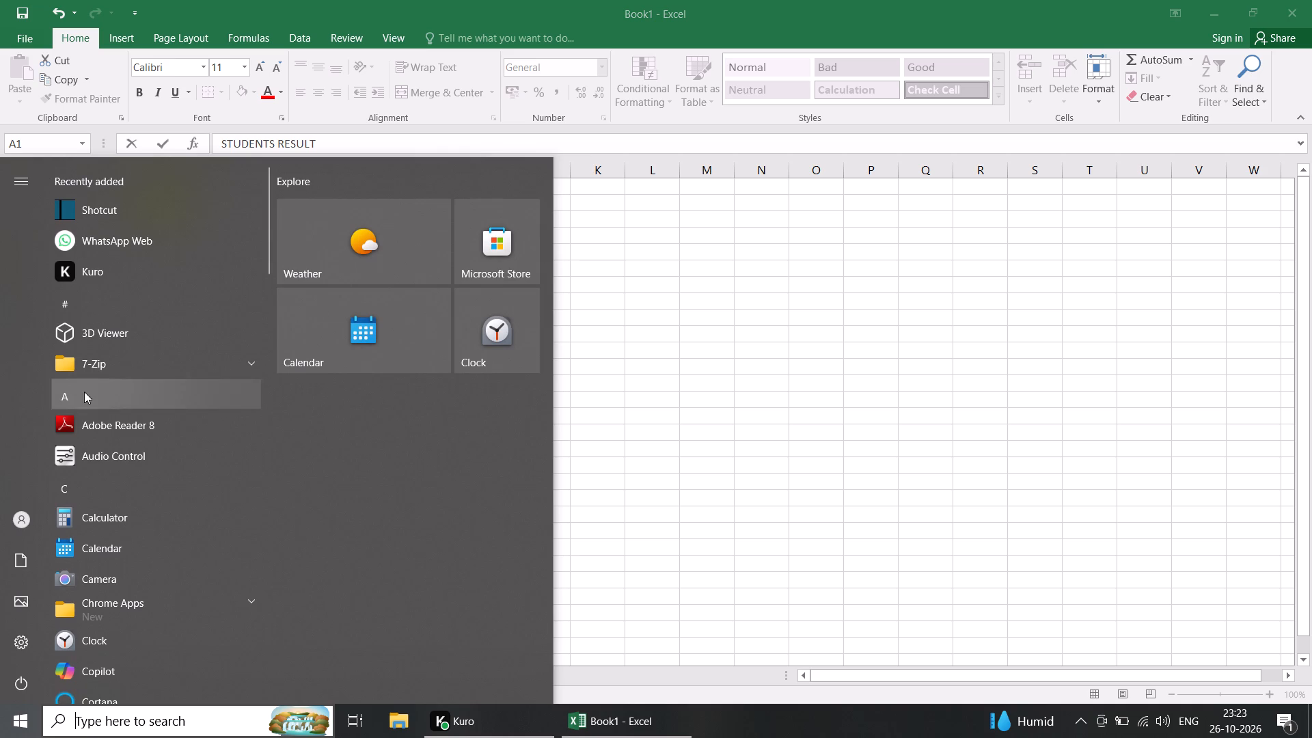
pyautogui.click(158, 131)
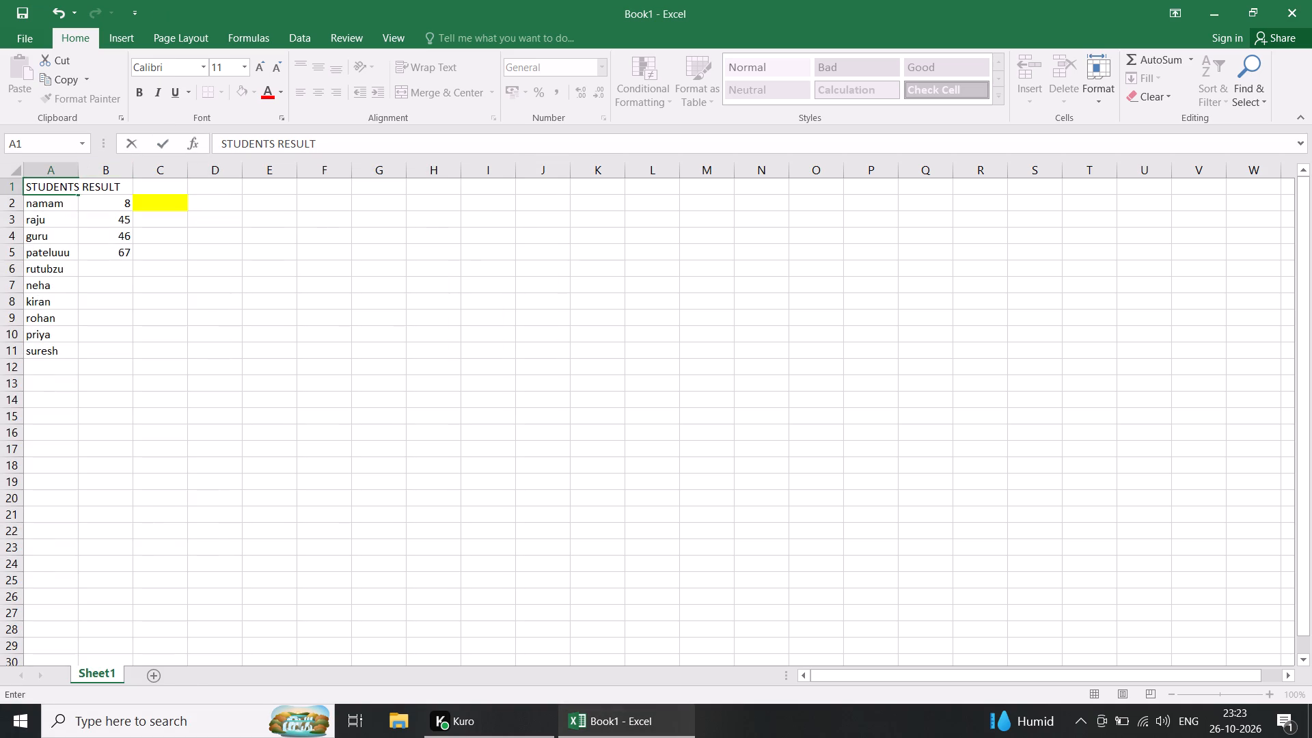
# Format the STUDENTS RESULT title text in A1 as bold, italic and font size 48.
pyautogui.doubleClick(68, 187)
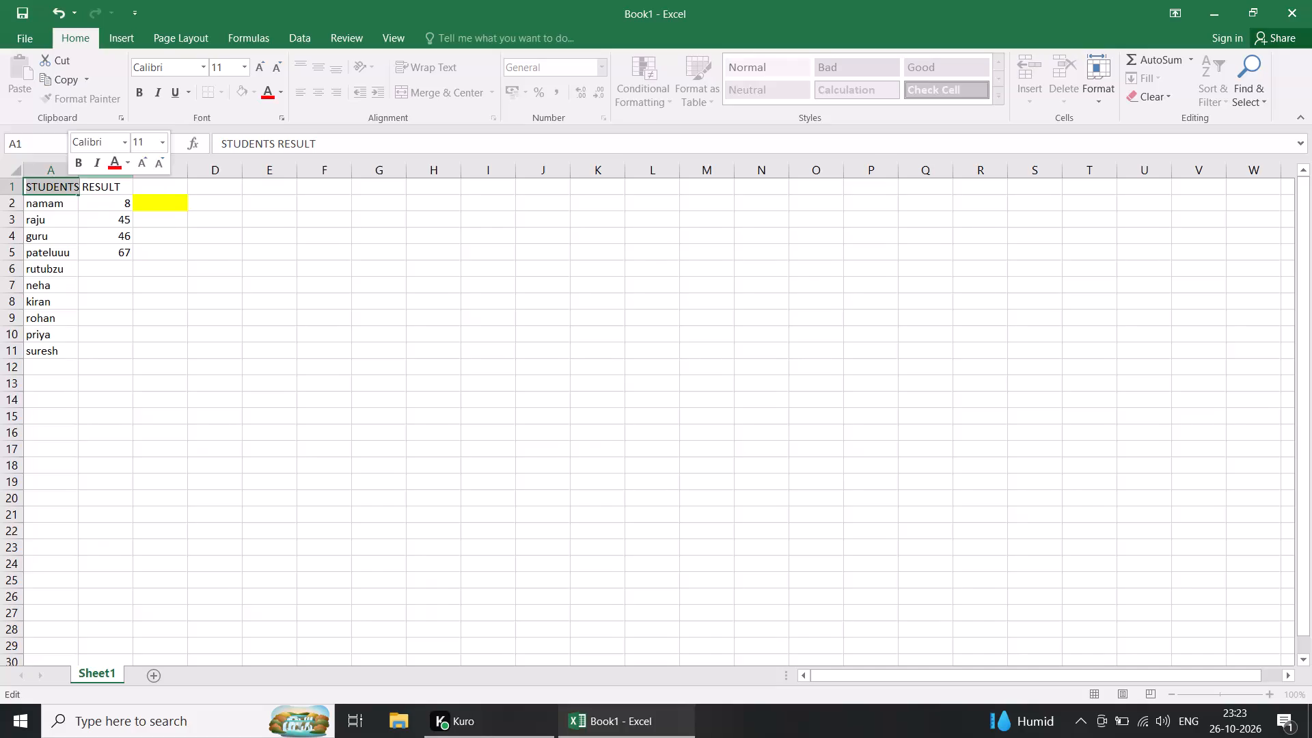
pyautogui.moveTo(121, 184); pyautogui.dragTo(17, 181)
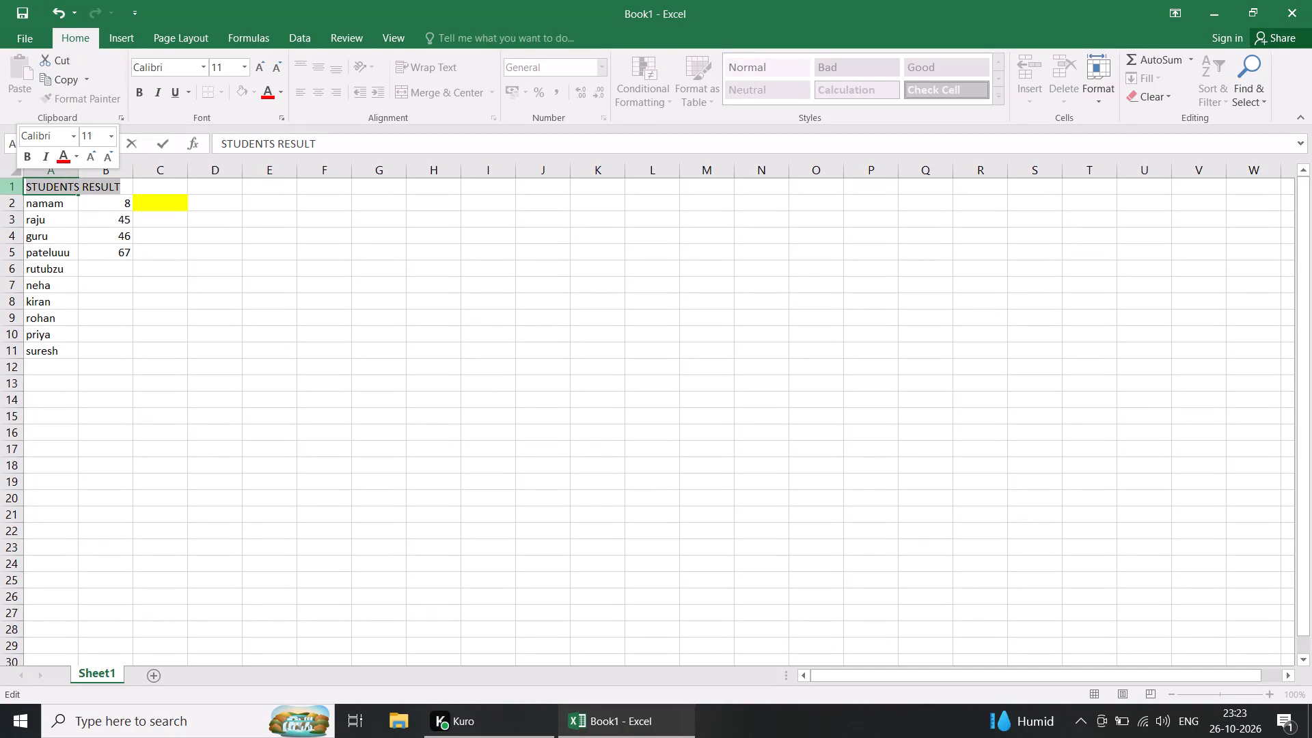
pyautogui.click(27, 154)
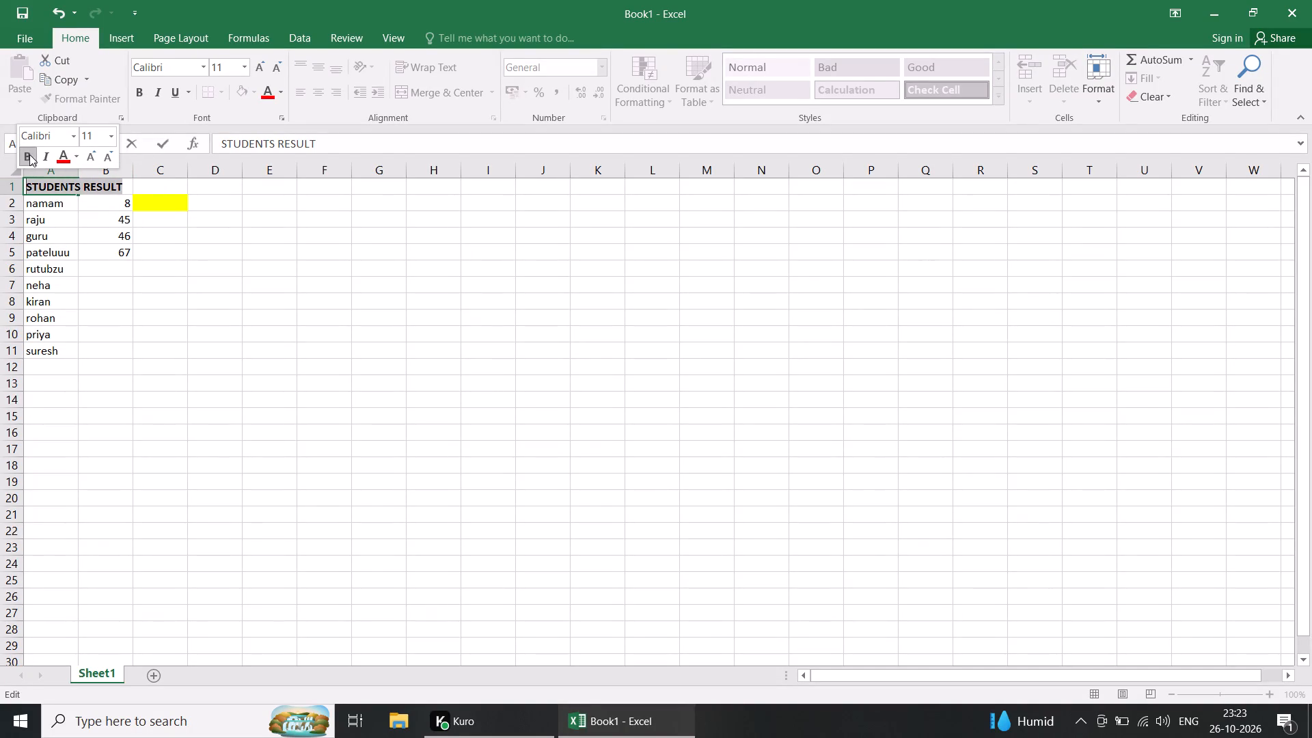
pyautogui.click(46, 154)
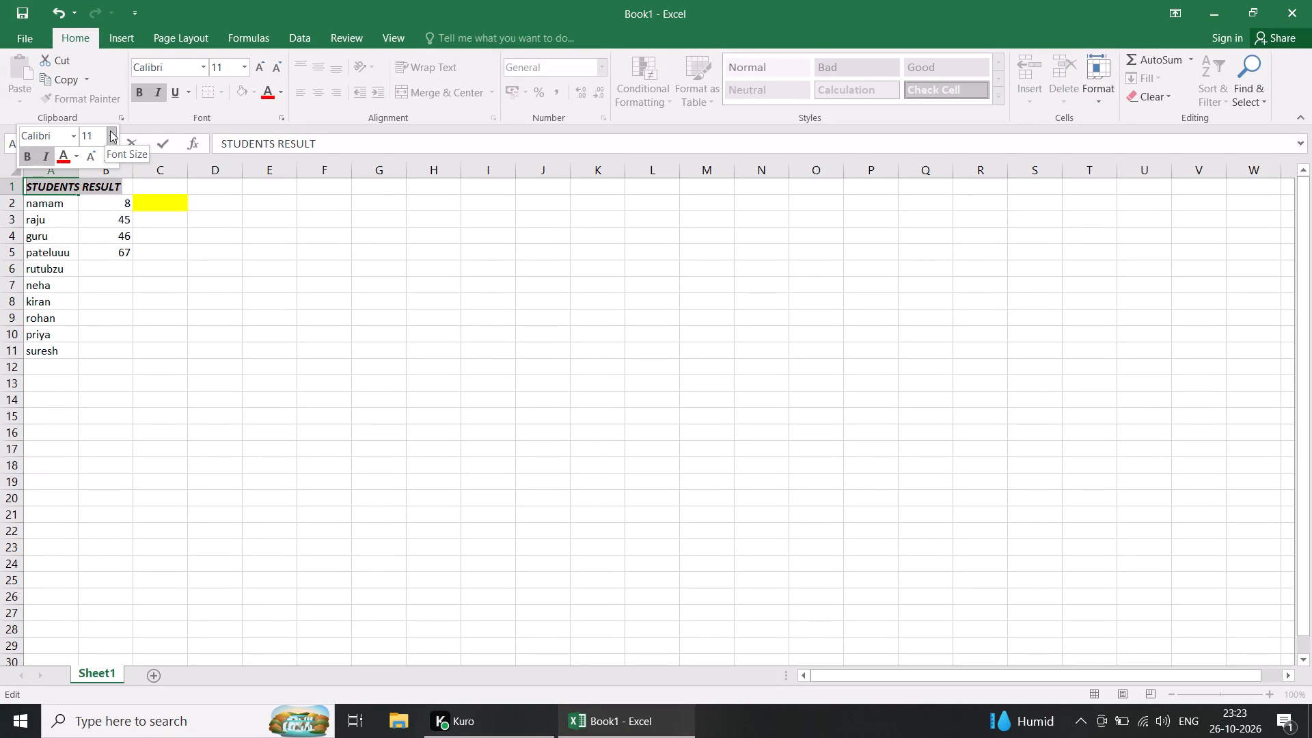
pyautogui.click(110, 131)
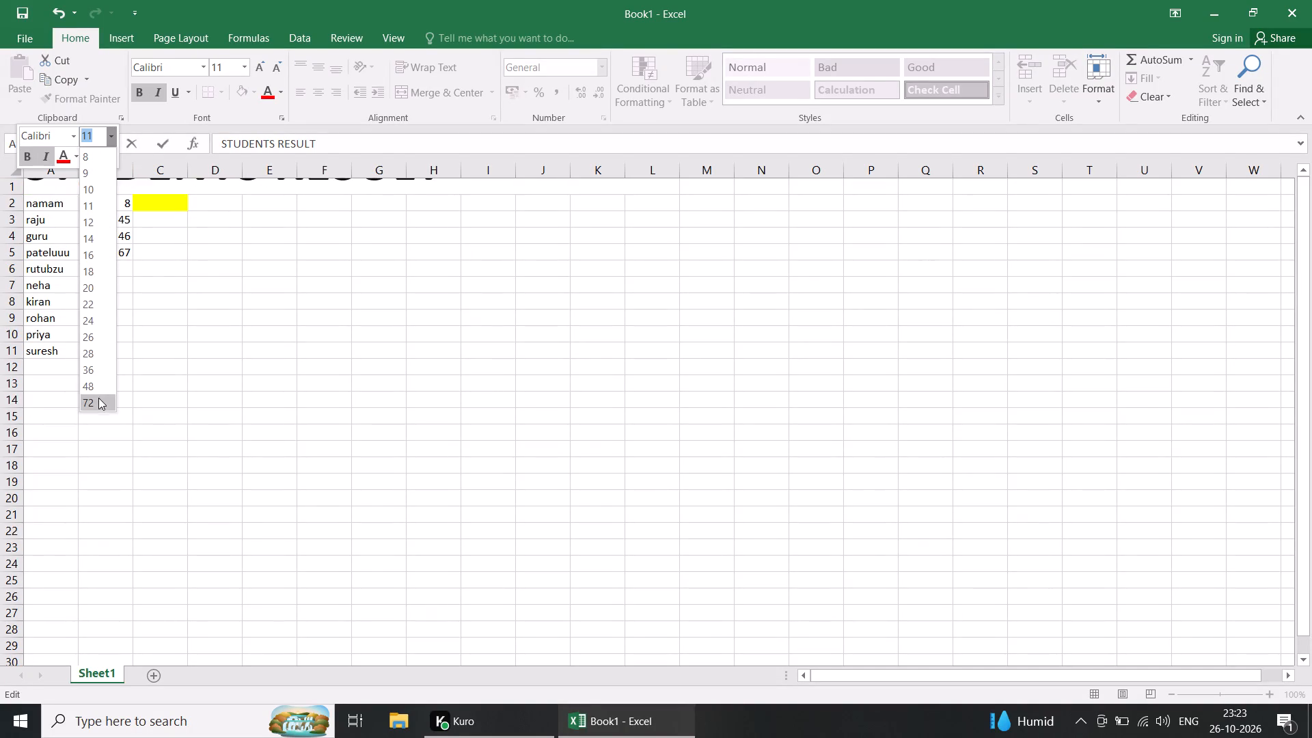
pyautogui.click(98, 388)
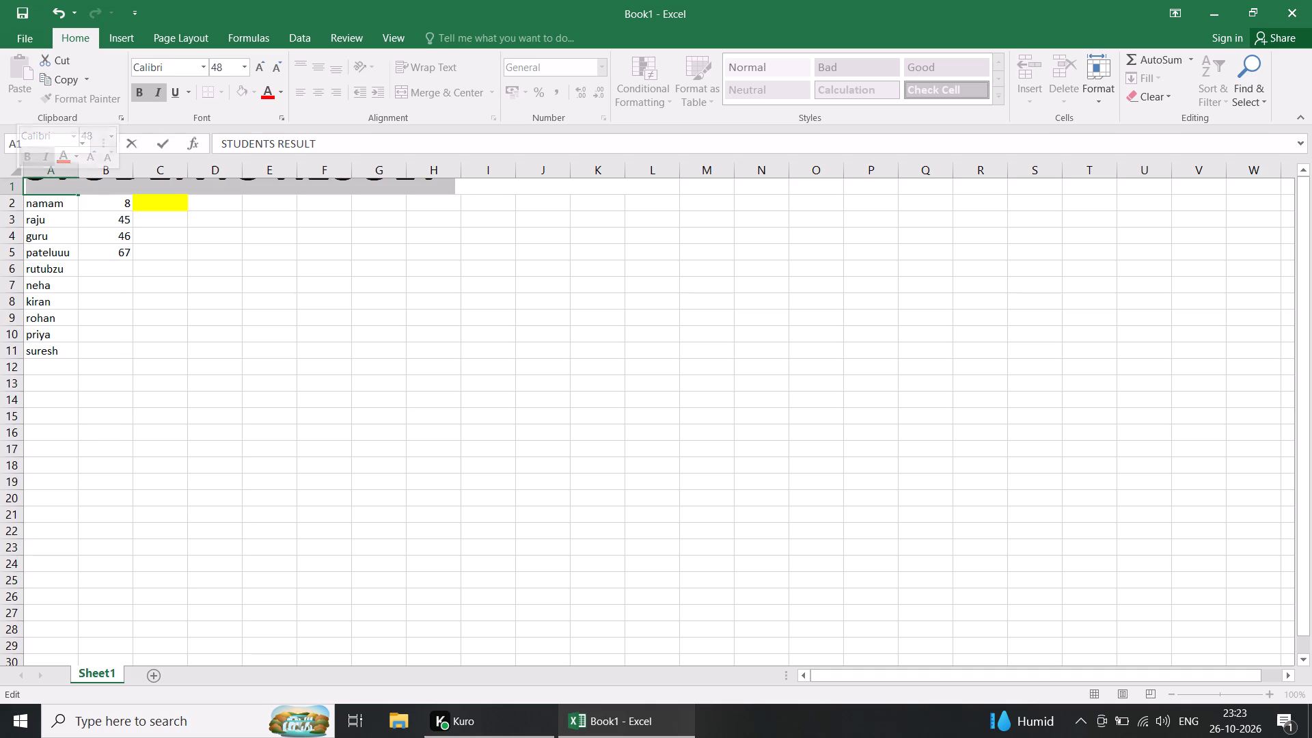
pyautogui.click(344, 269)
pyautogui.press('Up')
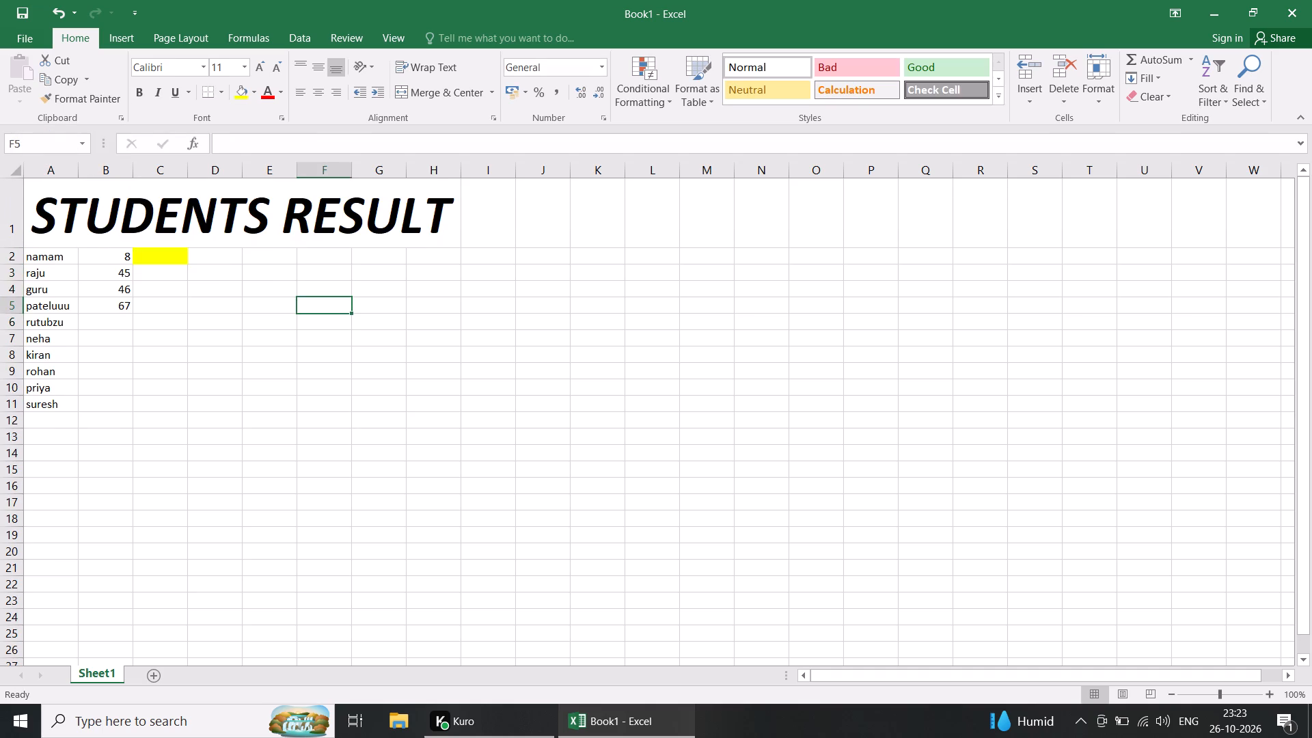
# Autofit the width of column A so it fits the STUDENTS RESULT title, and move to cell B1.
pyautogui.doubleClick(65, 173)
pyautogui.doubleClick(65, 173)
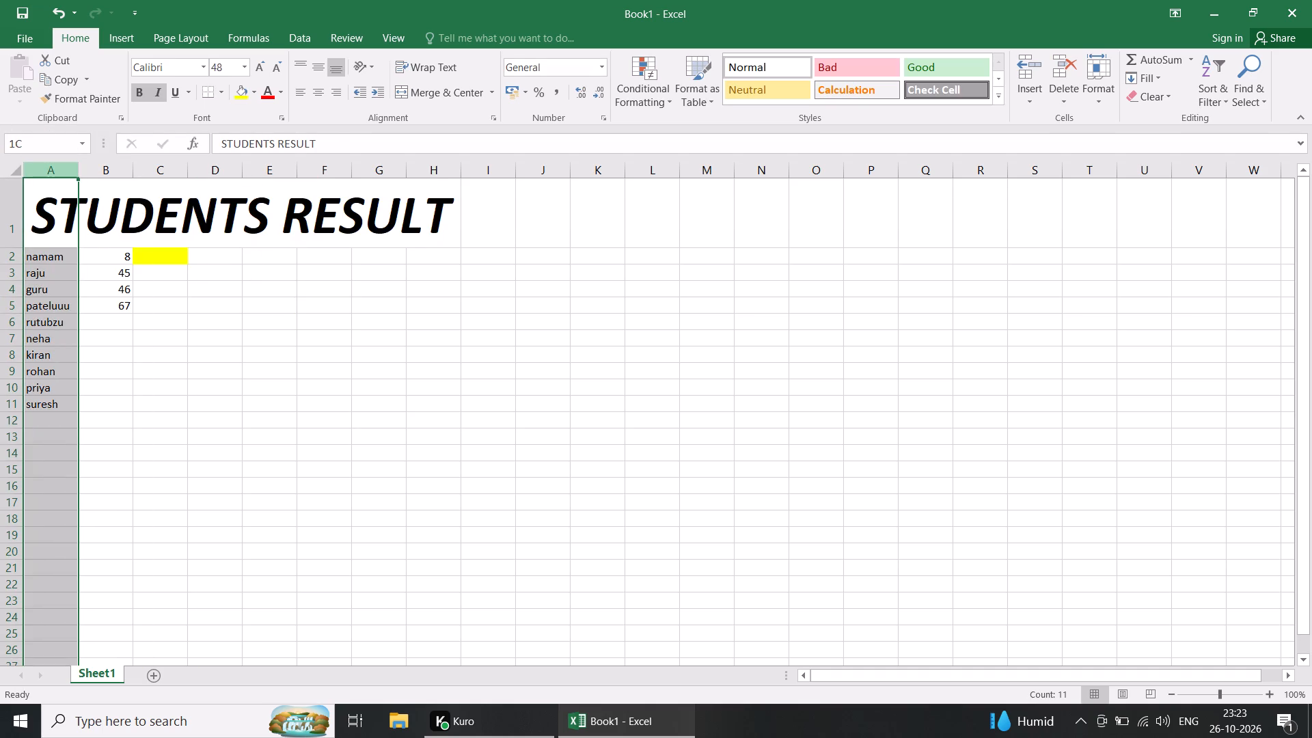
pyautogui.doubleClick(68, 189)
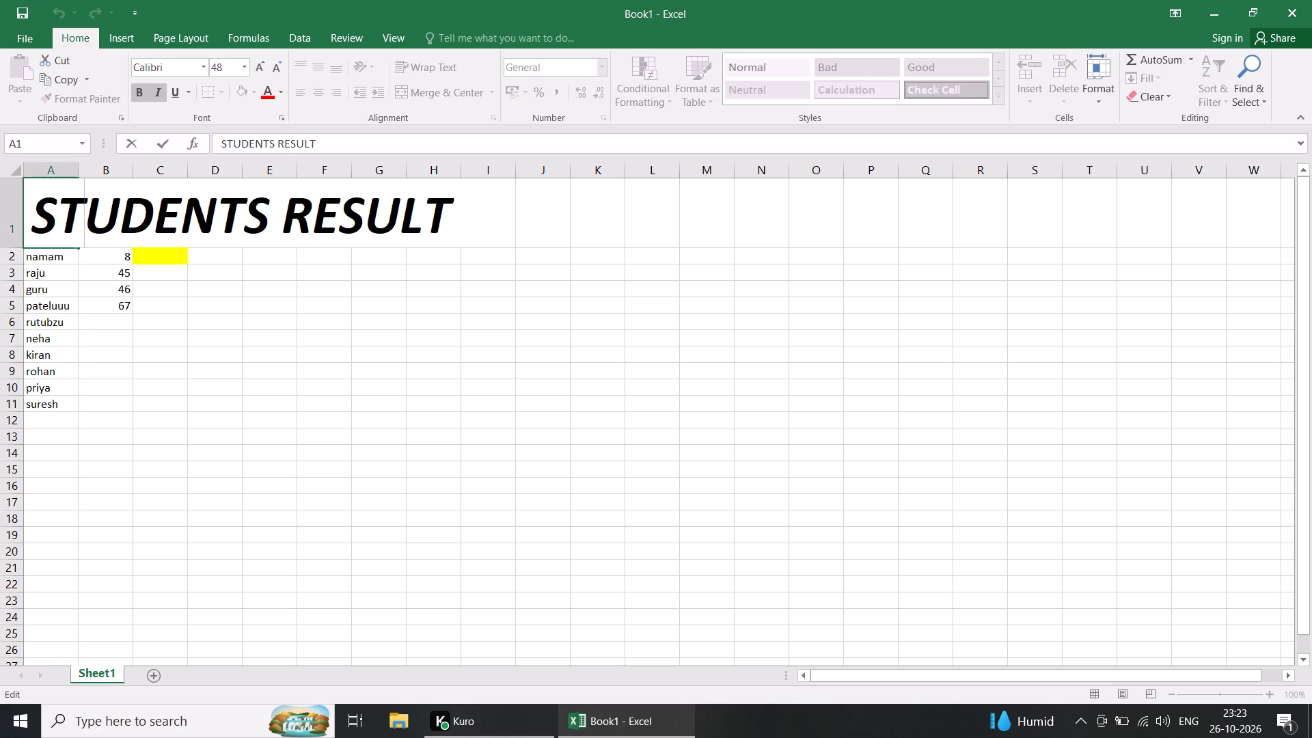
pyautogui.click(68, 189)
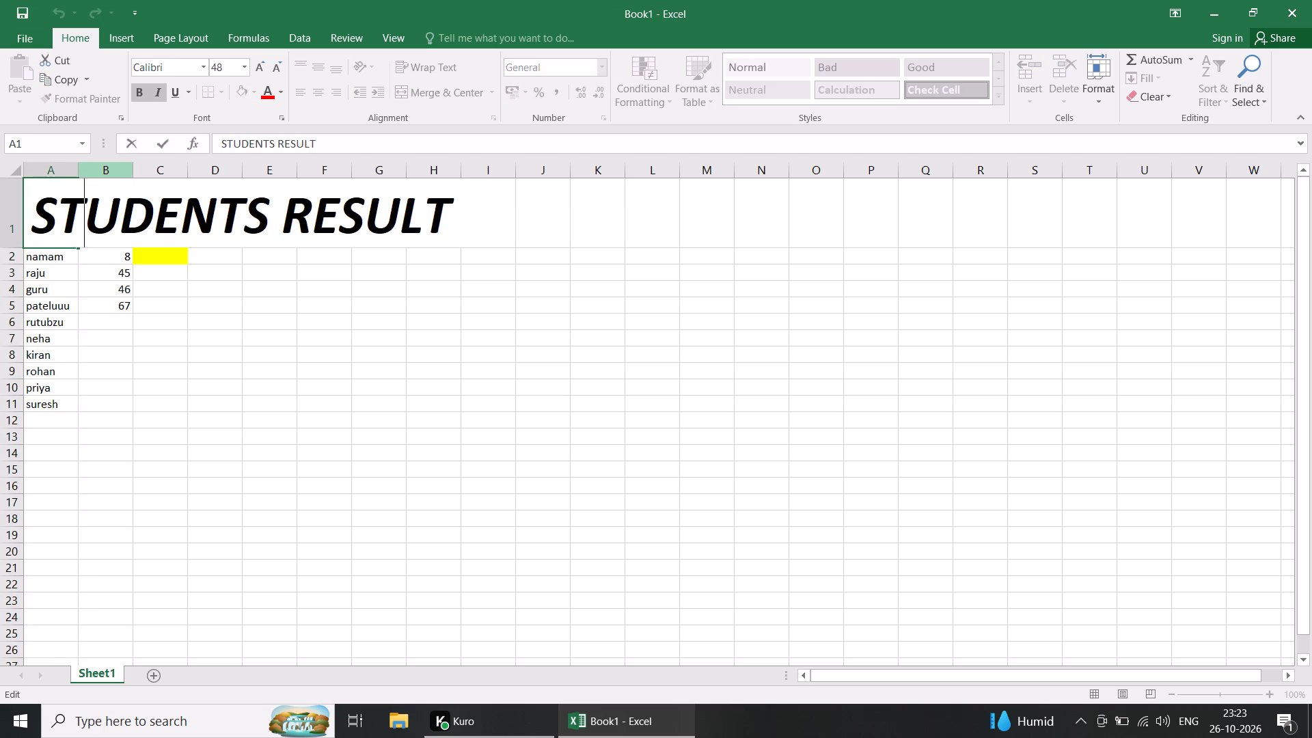
pyautogui.doubleClick(74, 173)
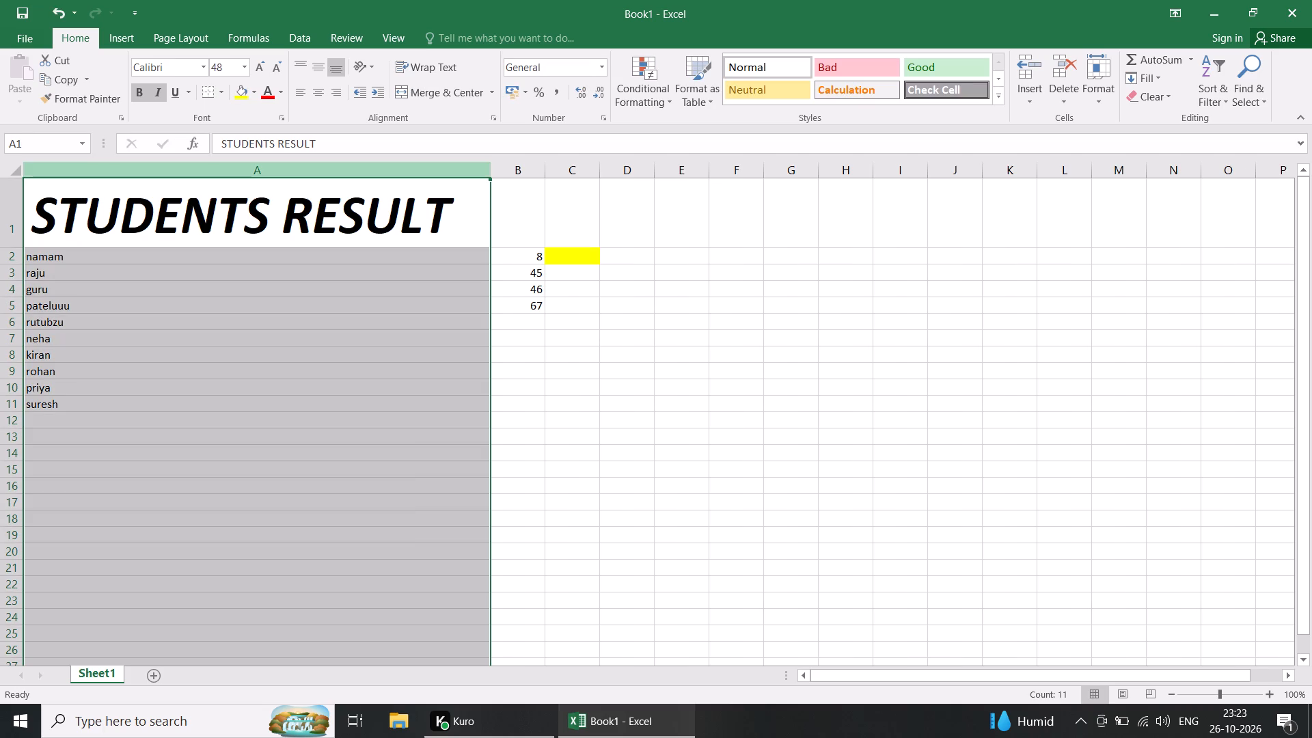
pyautogui.click(460, 233)
pyautogui.click(515, 228)
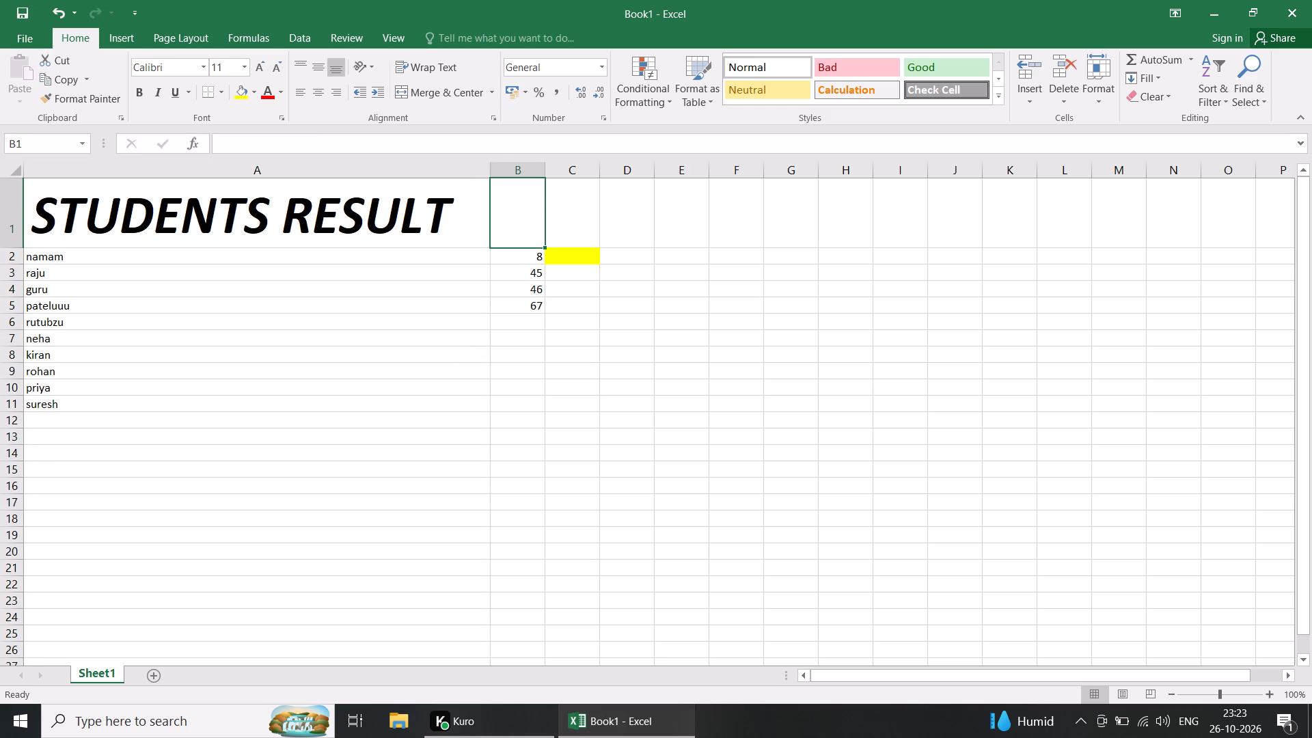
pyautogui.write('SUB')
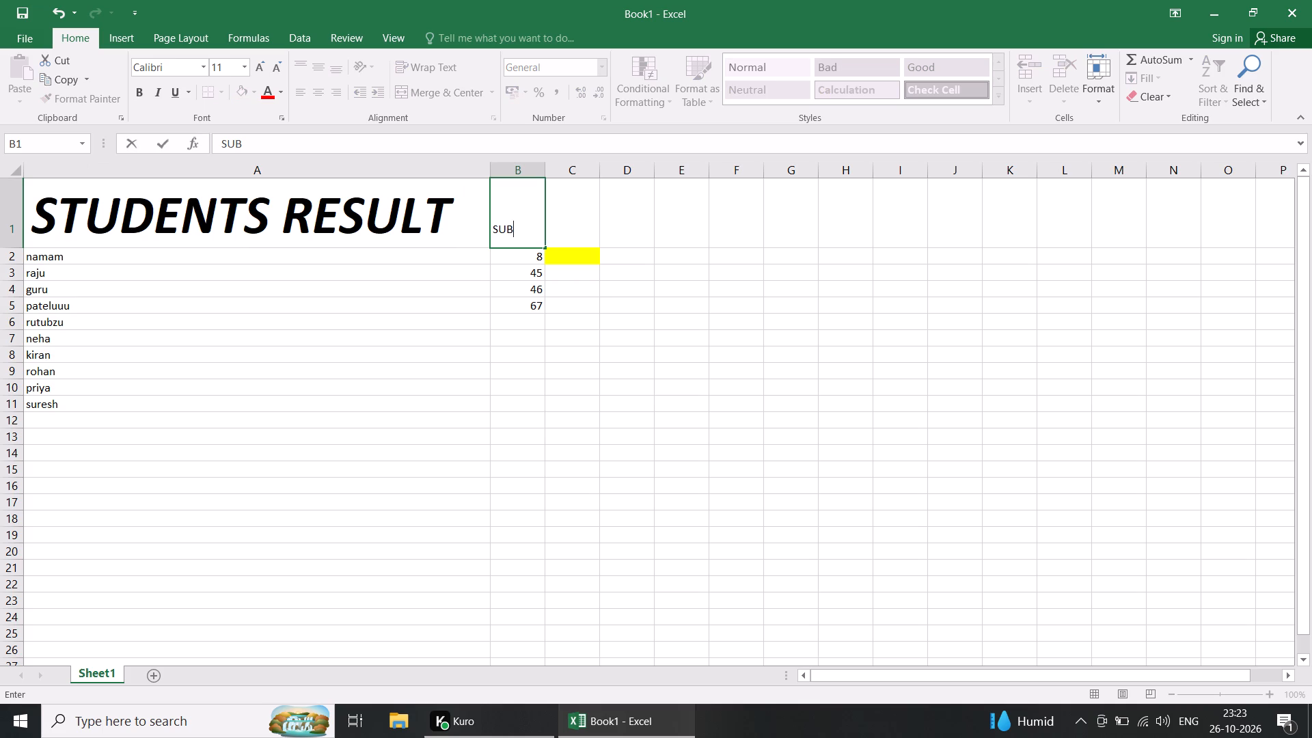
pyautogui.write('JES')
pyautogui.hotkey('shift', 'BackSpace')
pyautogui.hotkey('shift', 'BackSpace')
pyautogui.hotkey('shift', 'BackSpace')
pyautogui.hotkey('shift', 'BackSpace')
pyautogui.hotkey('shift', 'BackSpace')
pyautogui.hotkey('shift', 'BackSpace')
# Enter the subject heading ENG in cell B1 and make its text bold and italic.
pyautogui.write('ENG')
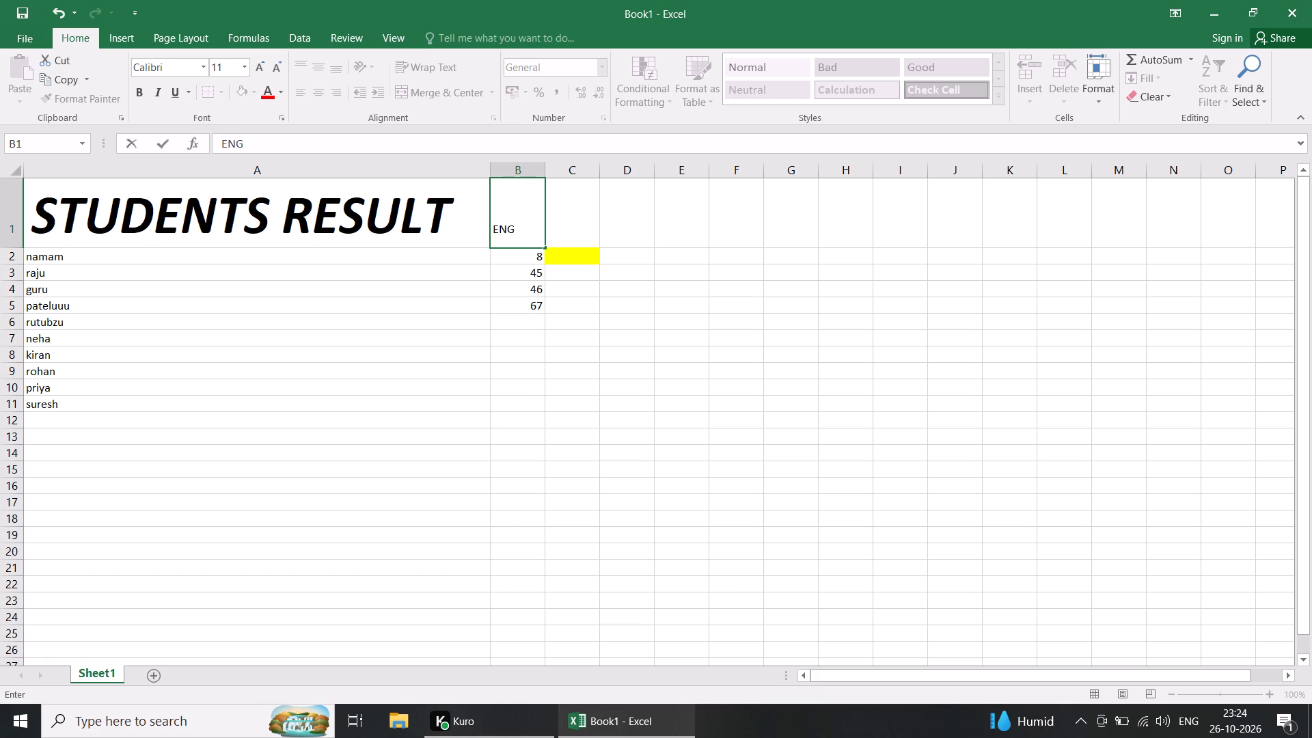
pyautogui.doubleClick(508, 229)
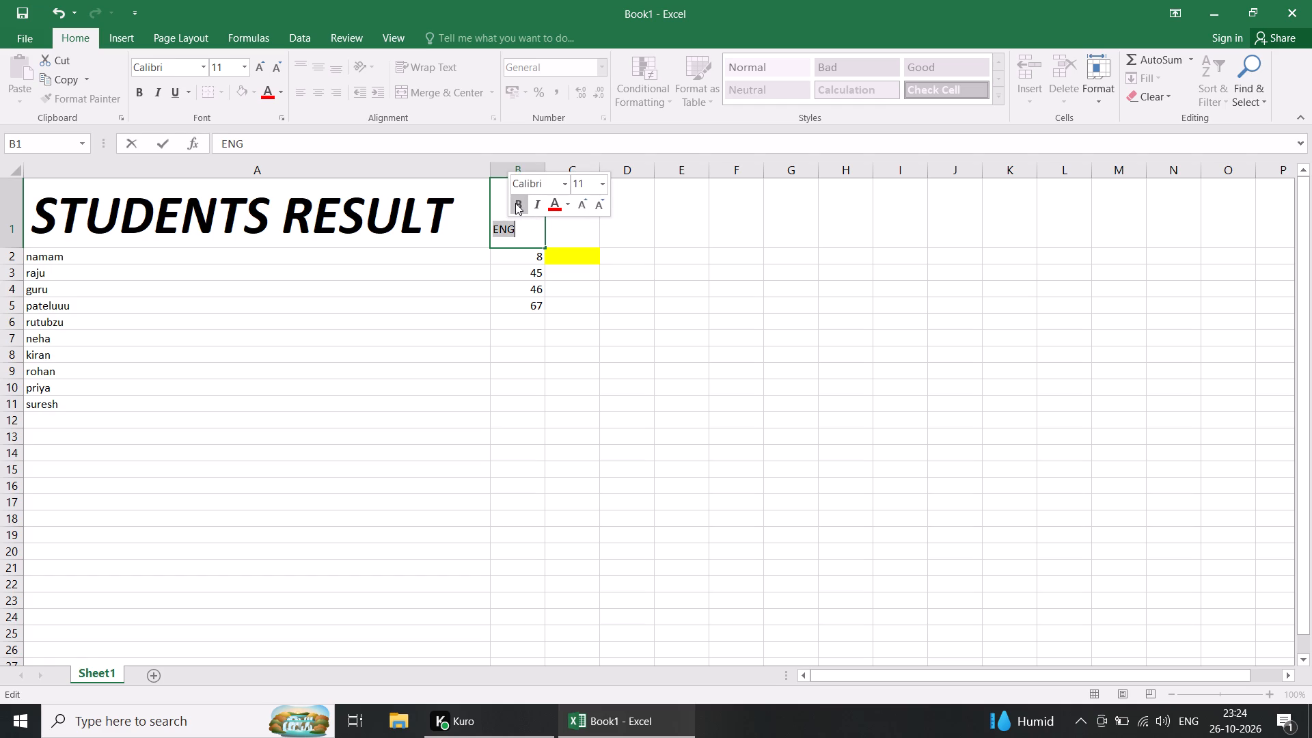
pyautogui.click(515, 203)
pyautogui.click(531, 202)
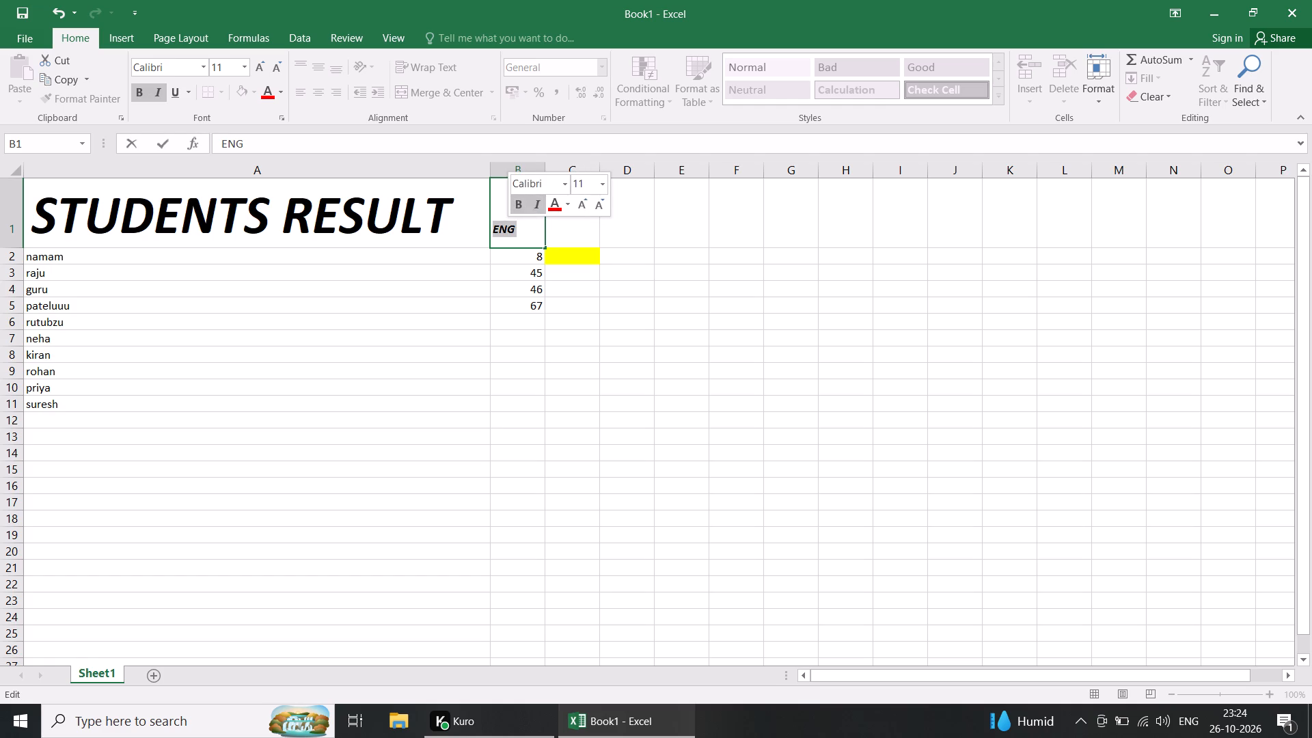
# Enter the subject heading GUJ in cell C1 and make its text bold and italic.
pyautogui.click(566, 234)
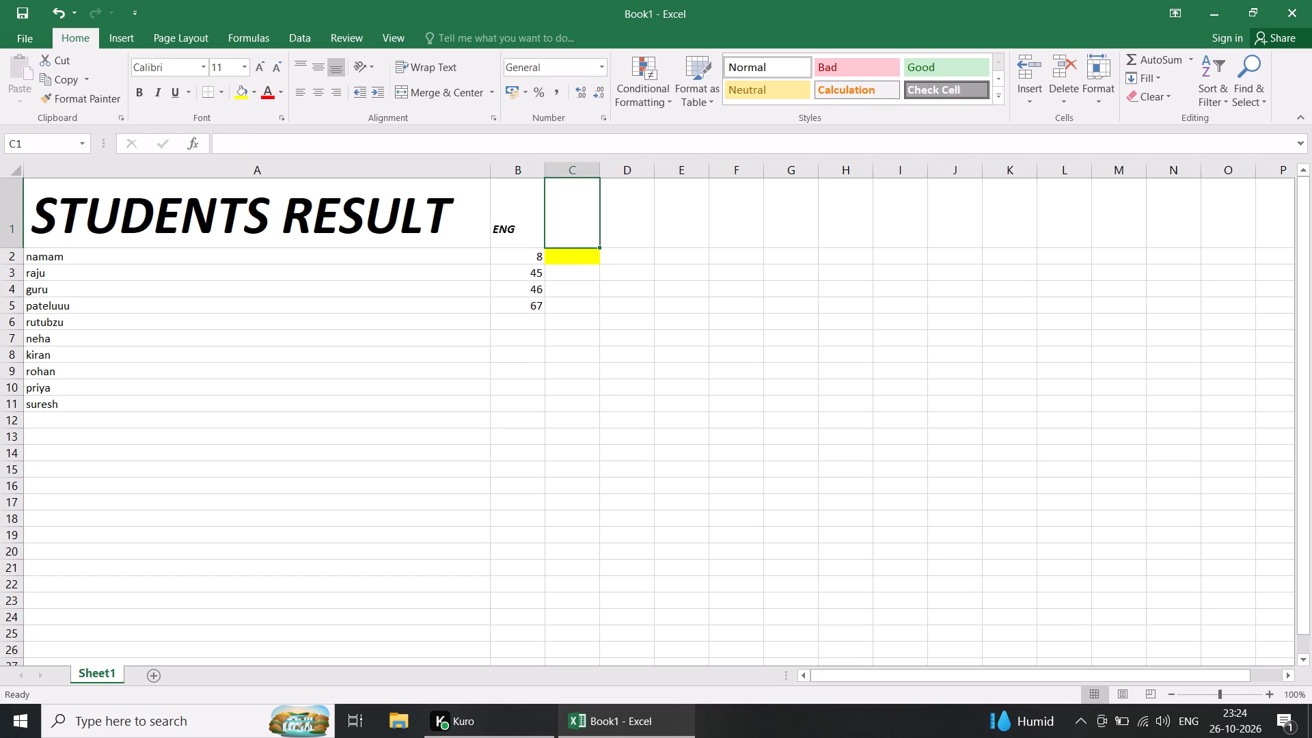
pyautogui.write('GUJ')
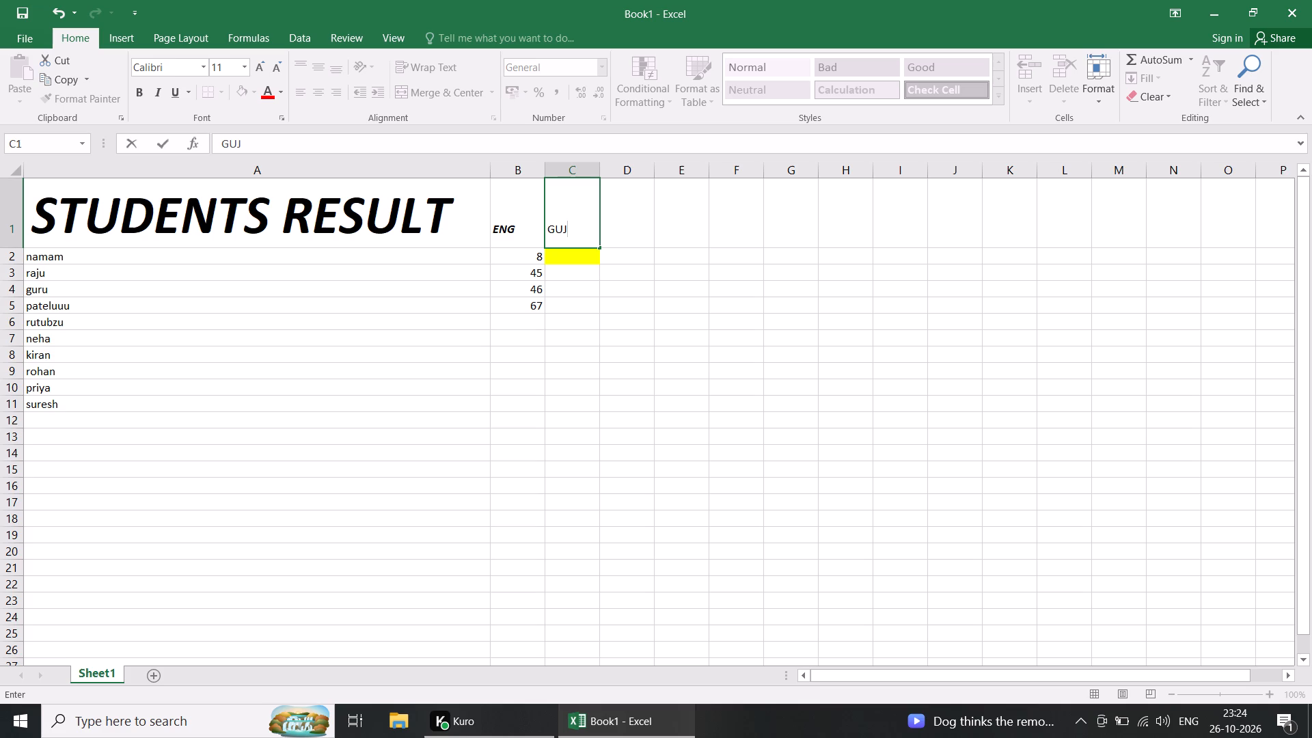
pyautogui.doubleClick(562, 228)
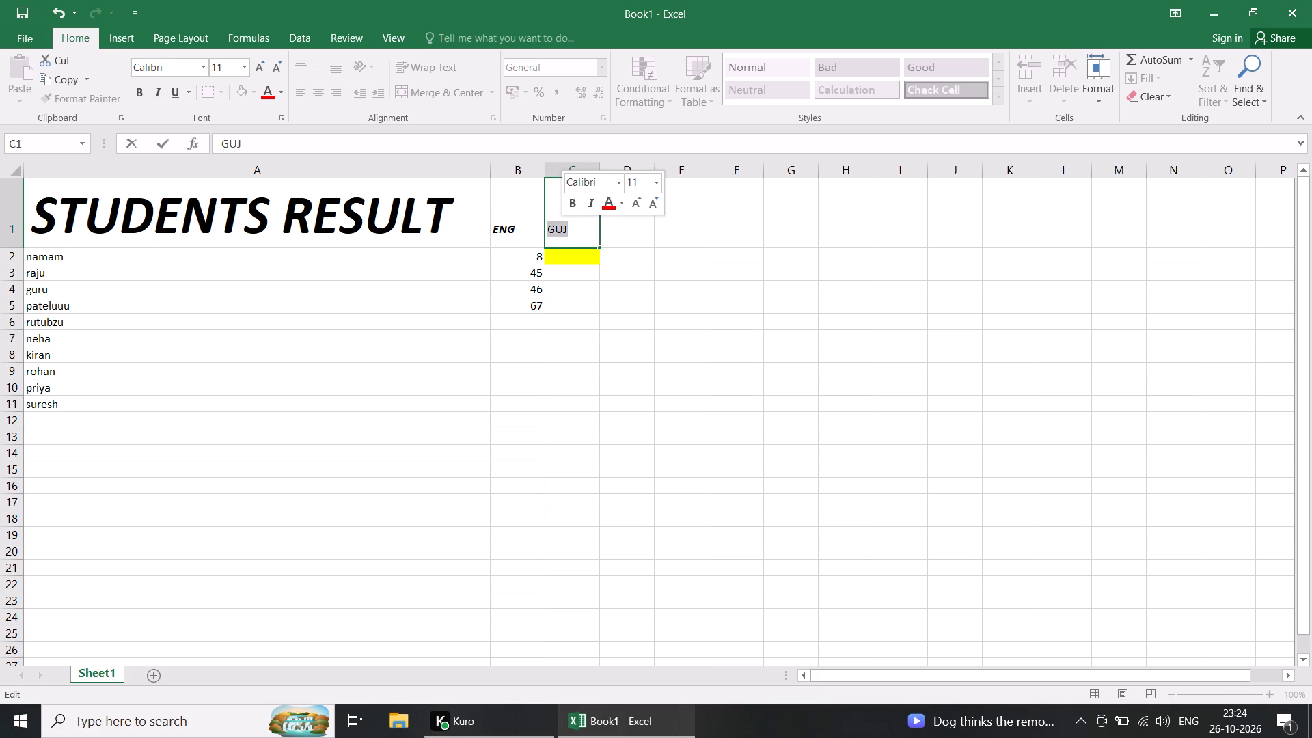
pyautogui.click(573, 198)
pyautogui.click(590, 195)
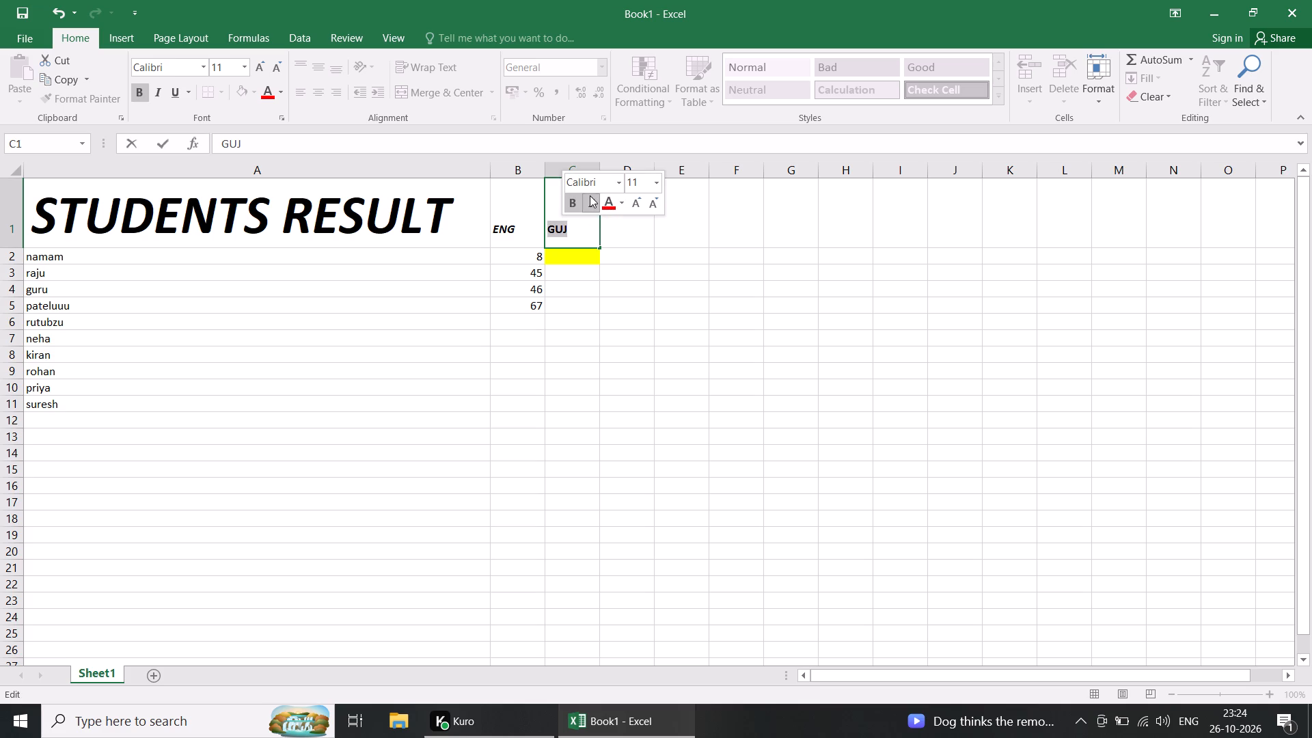
# Enter the subject heading HIN in cell D1 and make its text bold and italic.
pyautogui.click(613, 232)
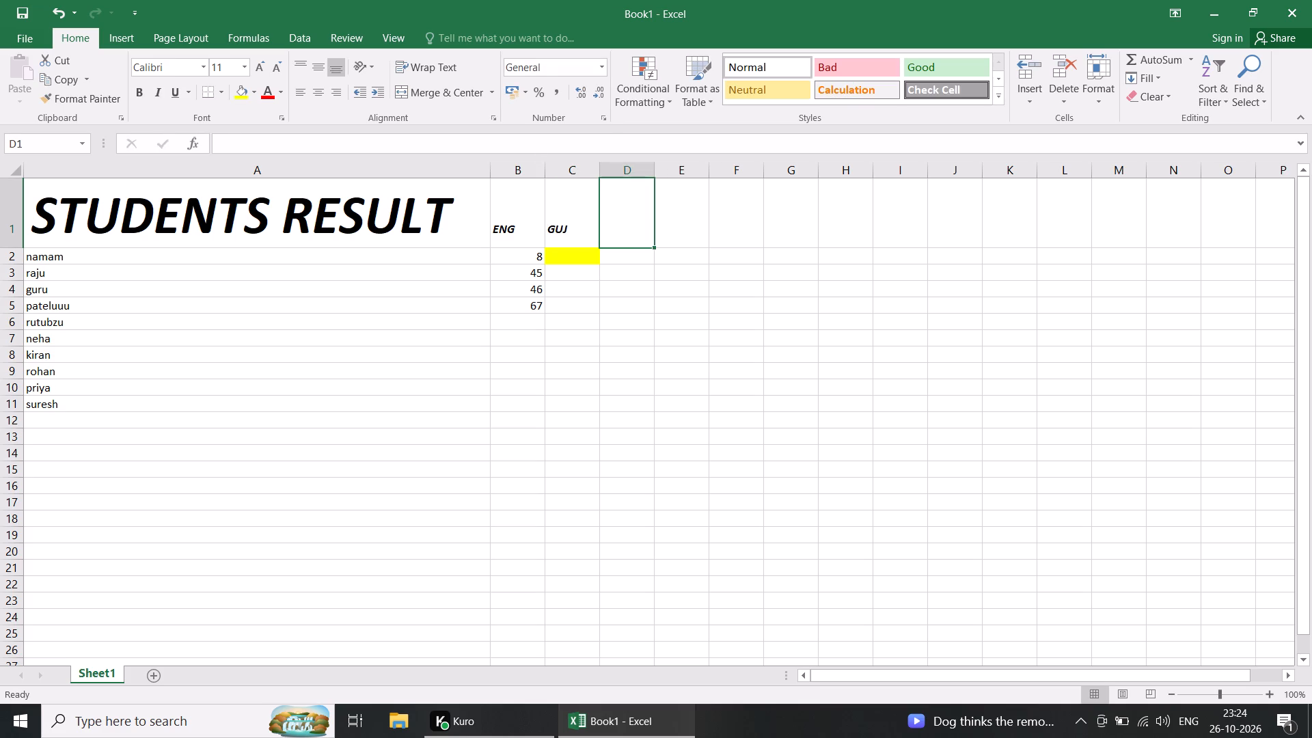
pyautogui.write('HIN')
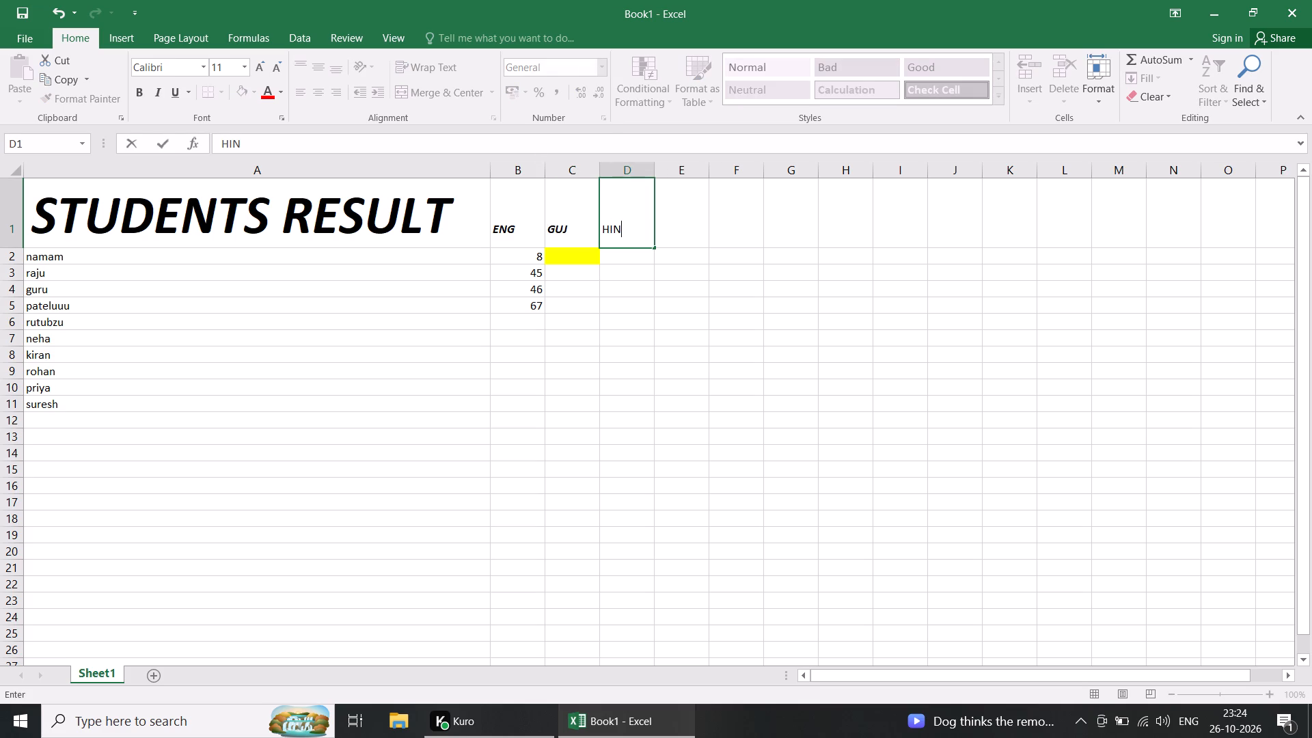
pyautogui.doubleClick(618, 223)
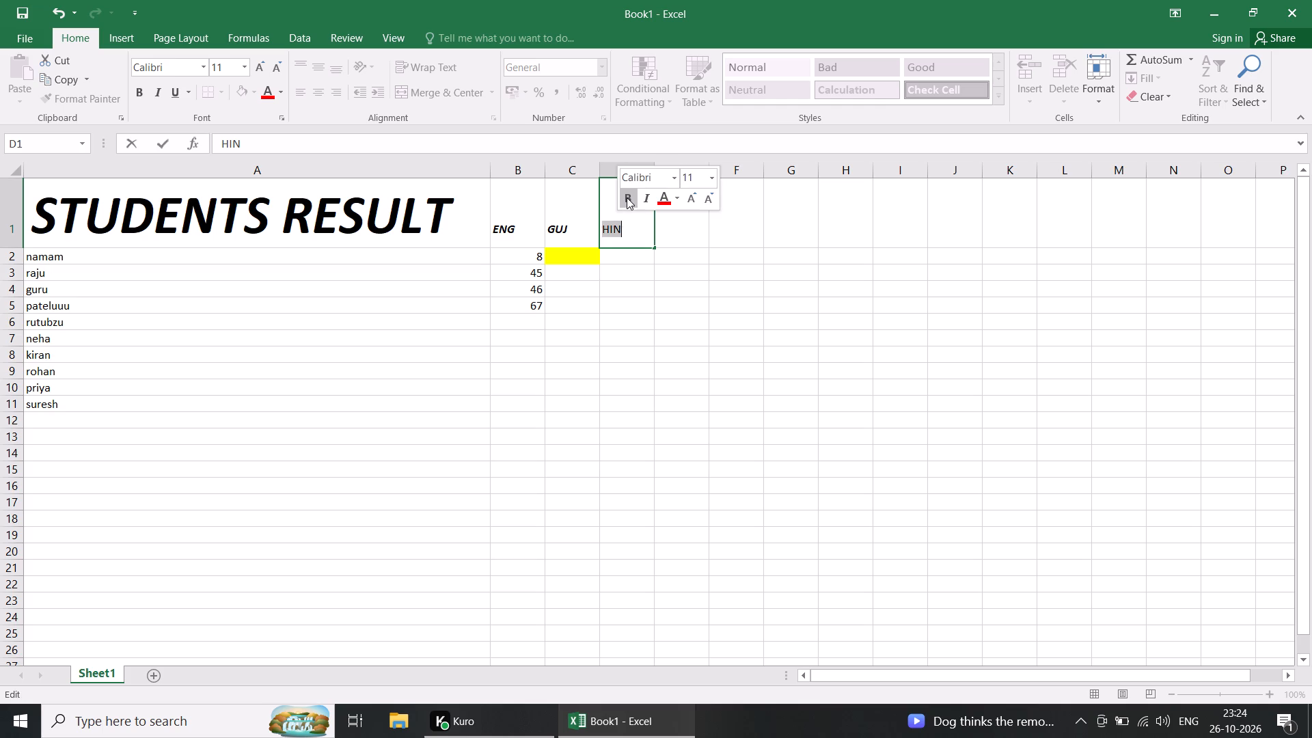
pyautogui.click(627, 197)
pyautogui.click(643, 197)
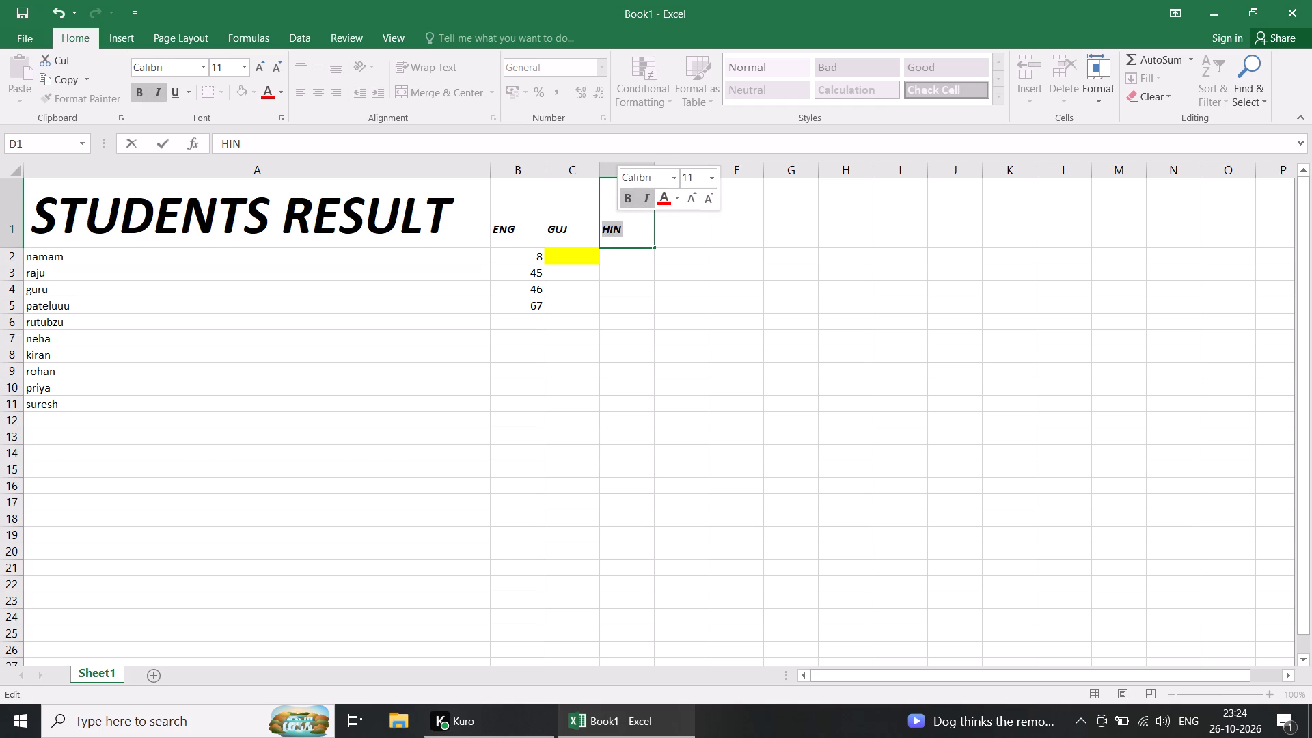
pyautogui.click(665, 225)
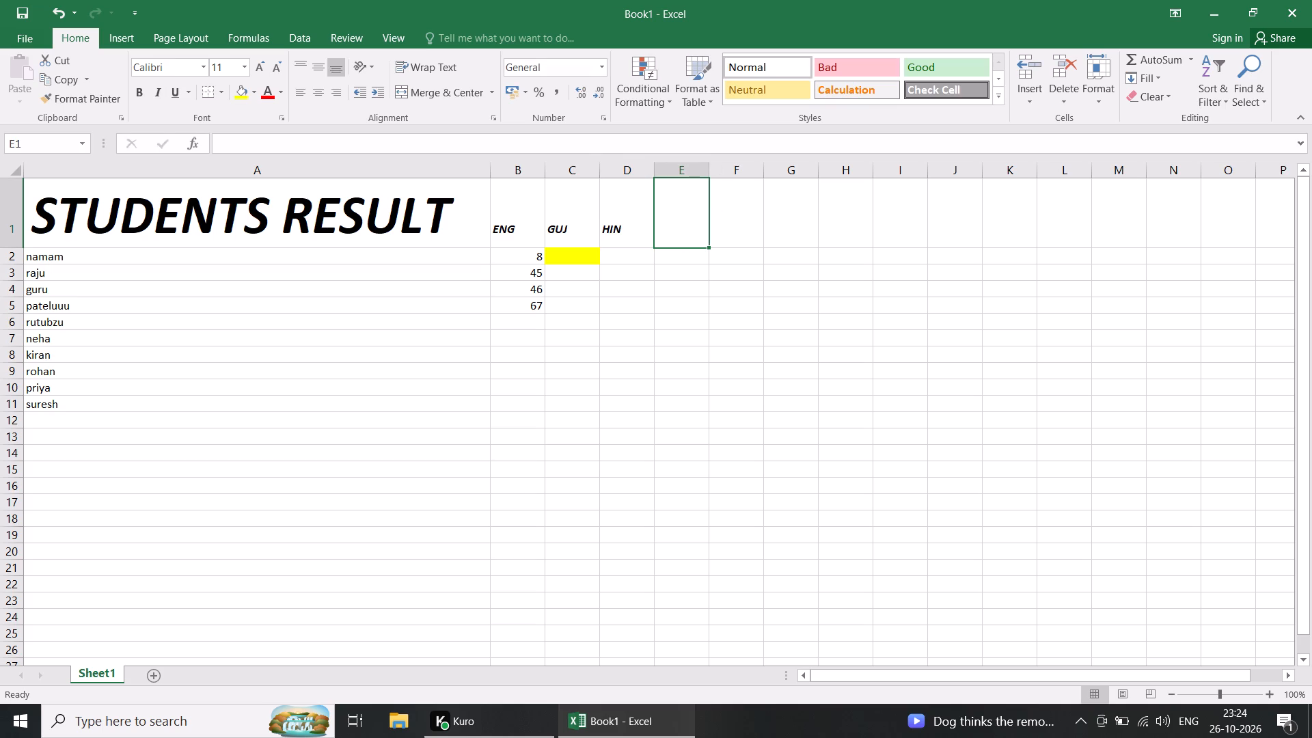
# Enter the subject heading MATHS in cell E1 and make its text bold and italic.
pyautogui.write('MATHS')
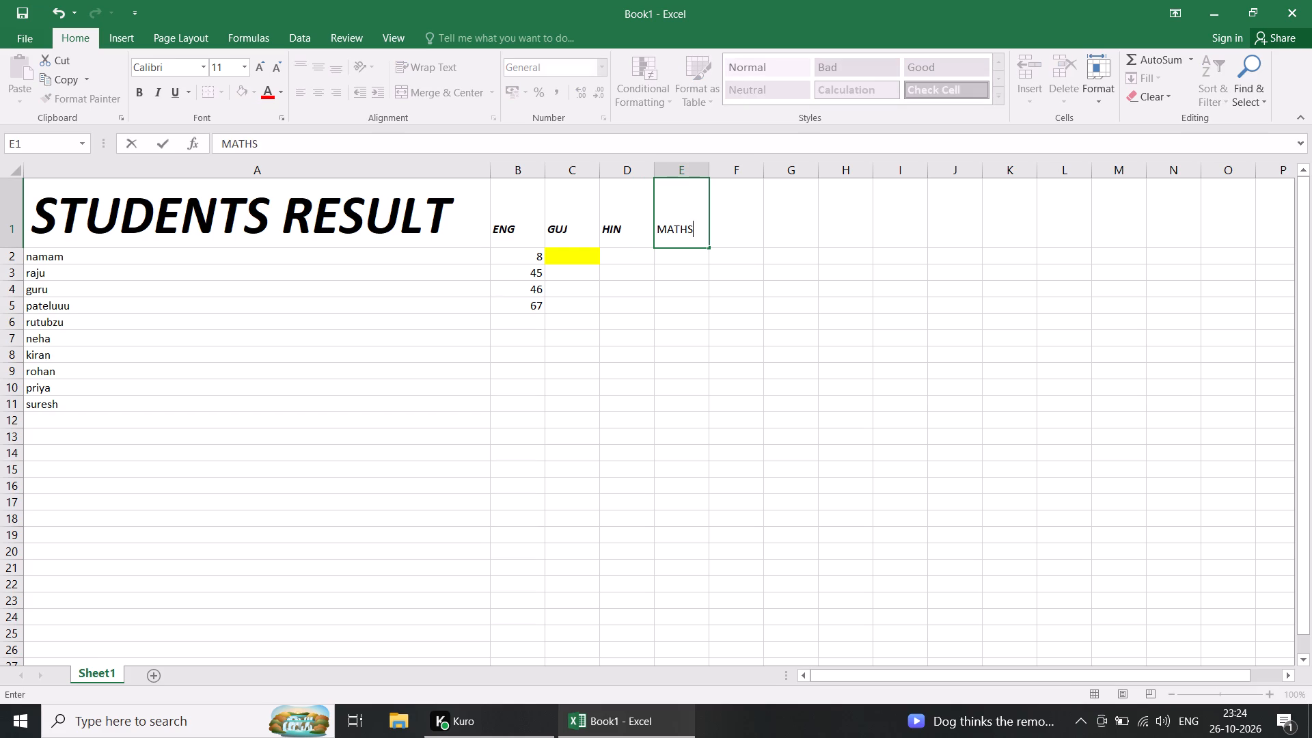
pyautogui.doubleClick(674, 228)
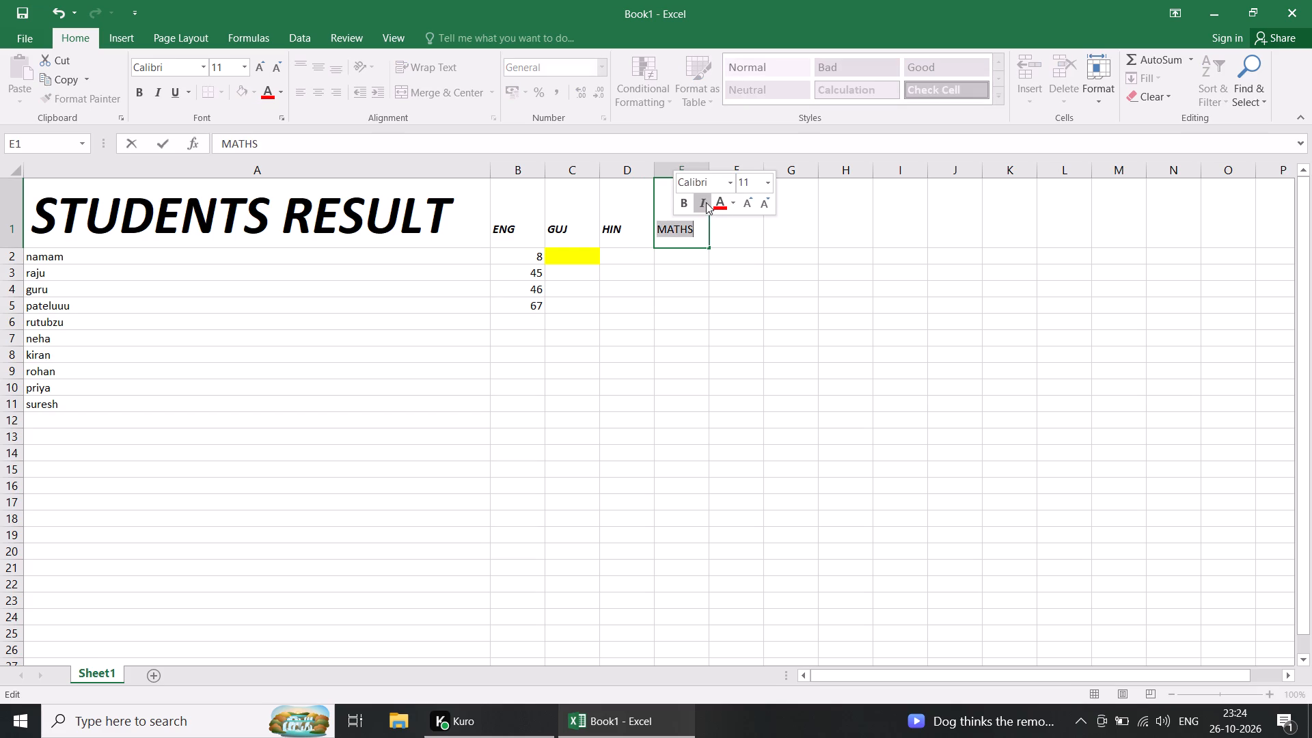
pyautogui.click(706, 202)
pyautogui.click(688, 202)
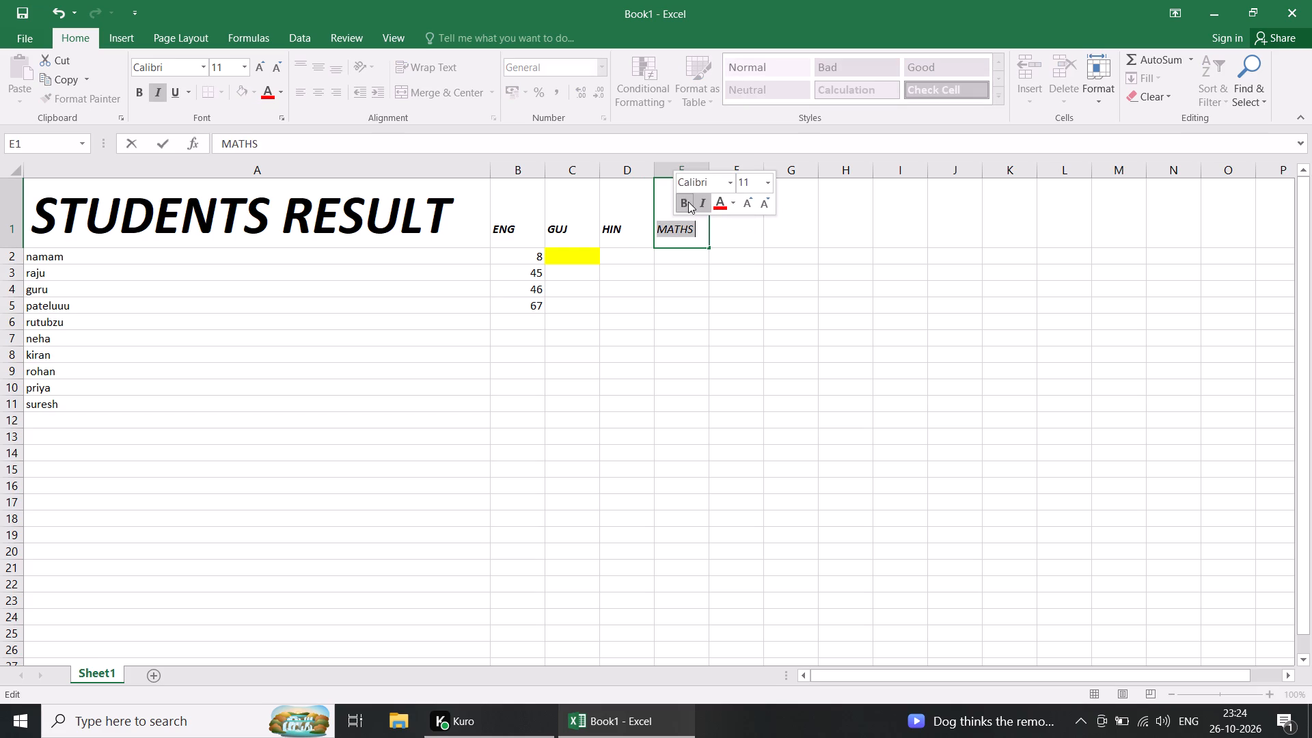
pyautogui.click(724, 245)
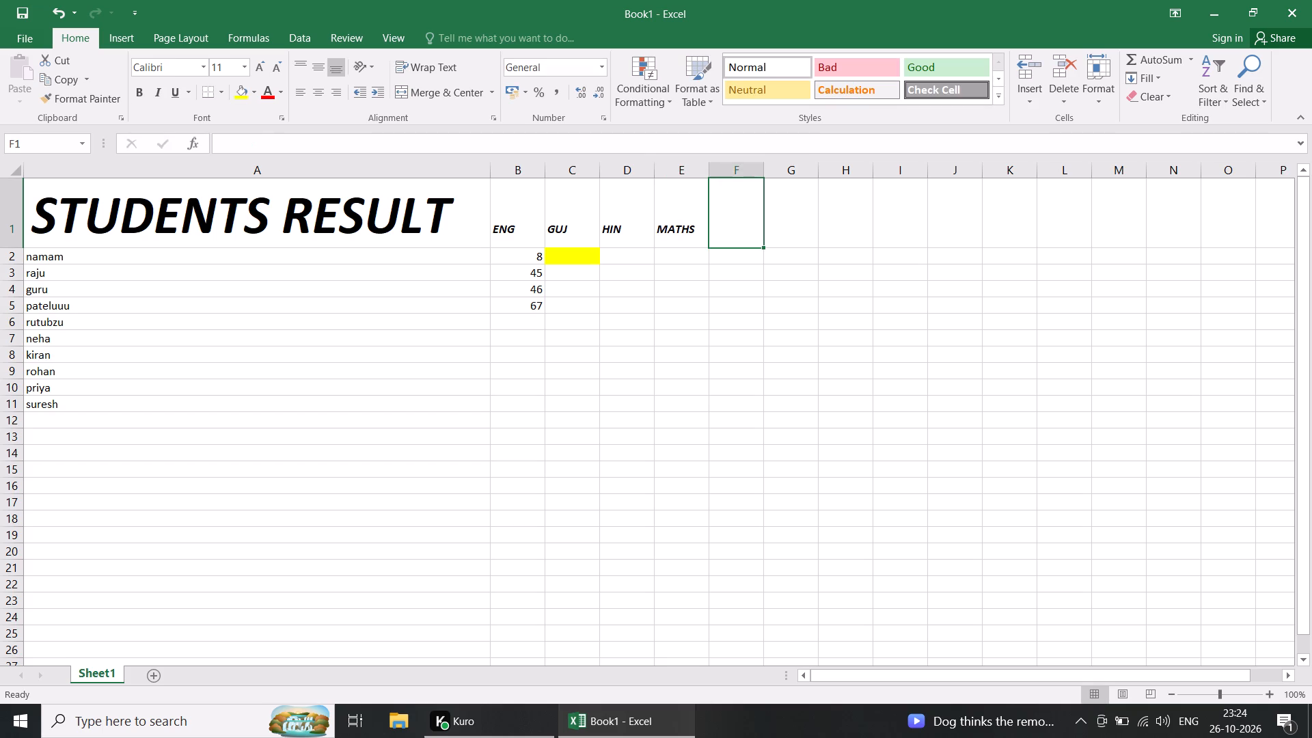
# Enter the subject heading SS in cell F1 and make its text bold and italic.
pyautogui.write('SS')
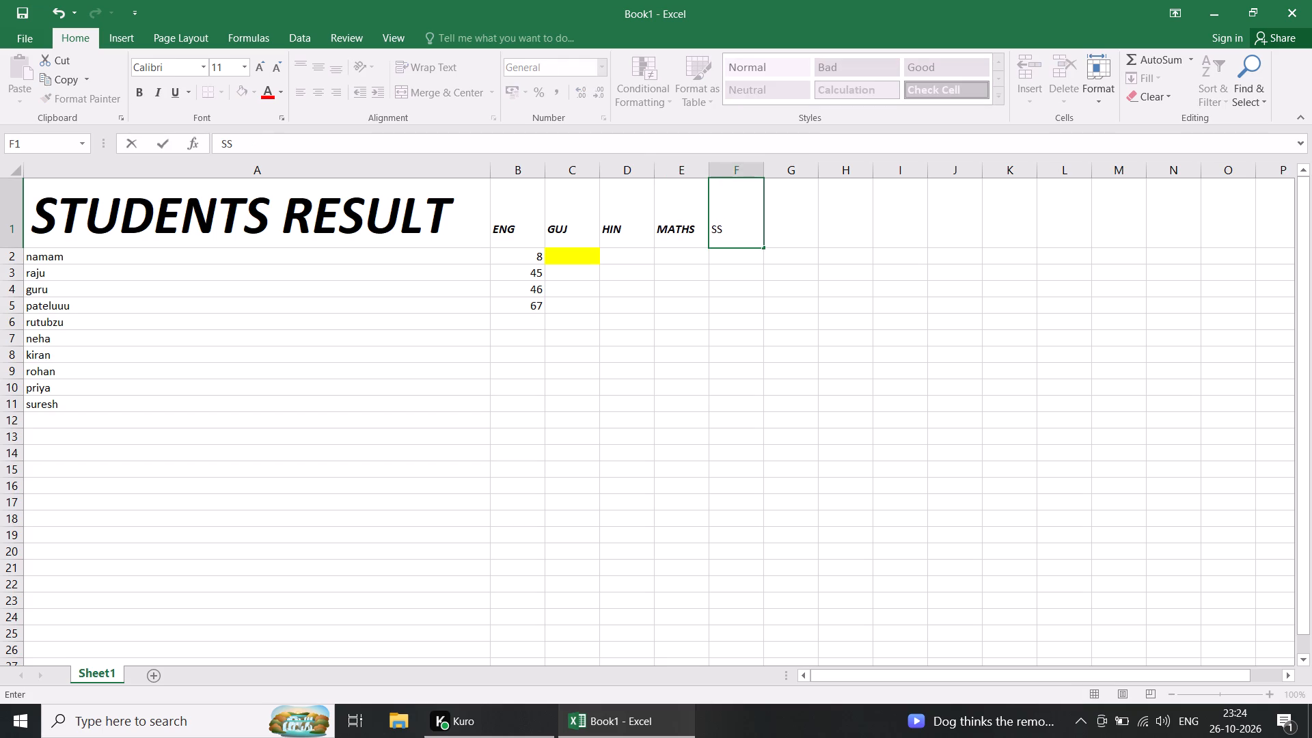
pyautogui.doubleClick(716, 228)
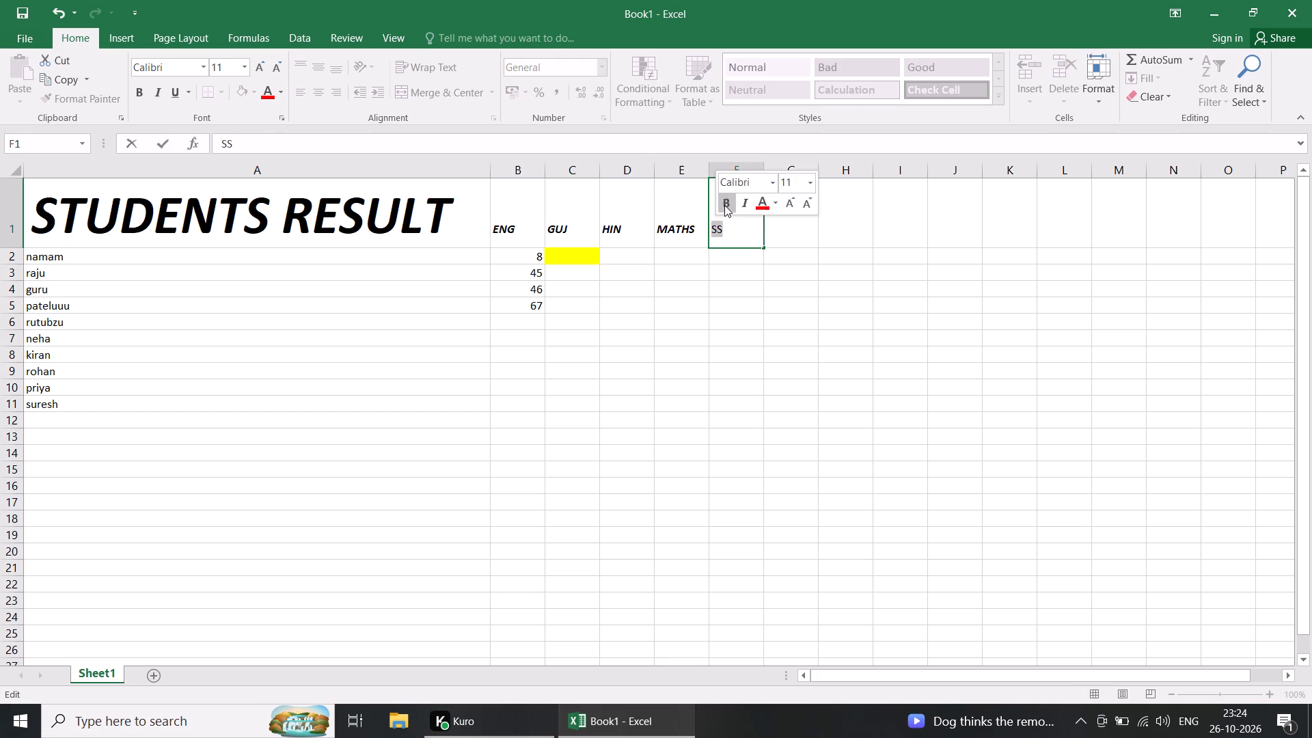
pyautogui.click(724, 202)
pyautogui.click(747, 201)
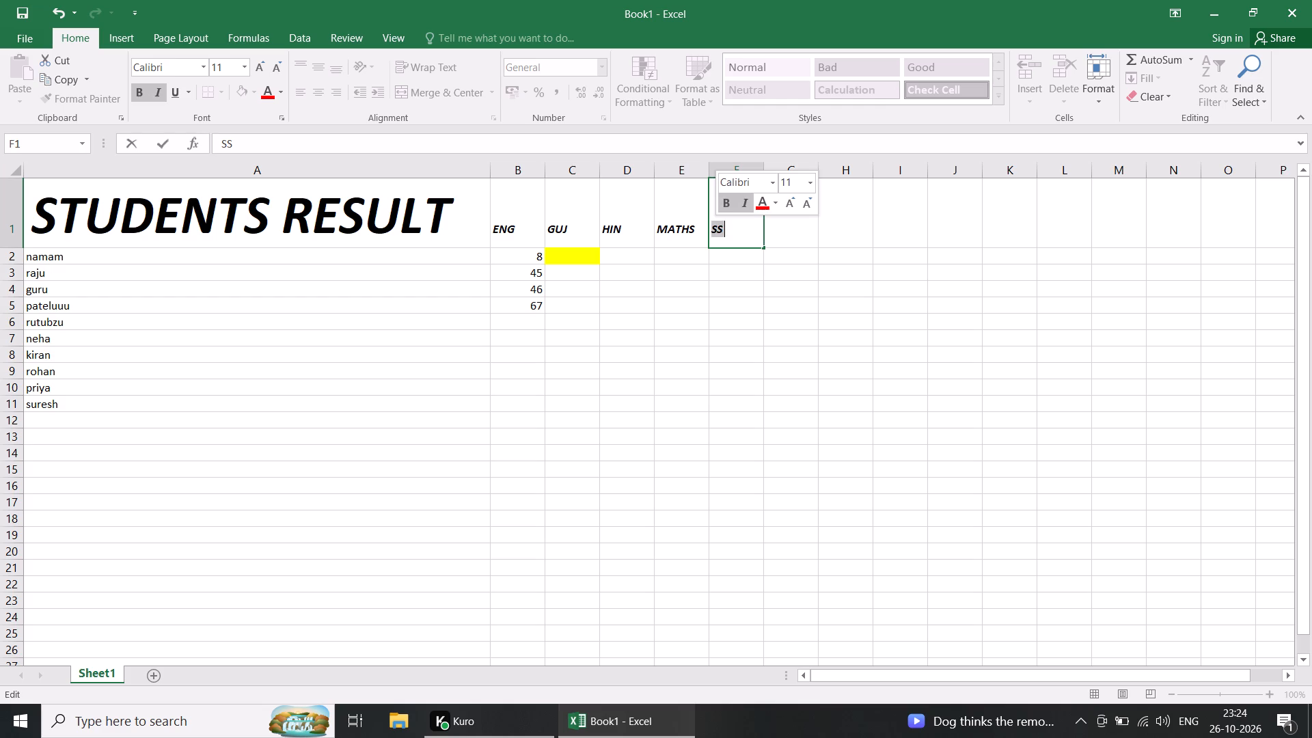
pyautogui.click(765, 231)
pyautogui.click(778, 240)
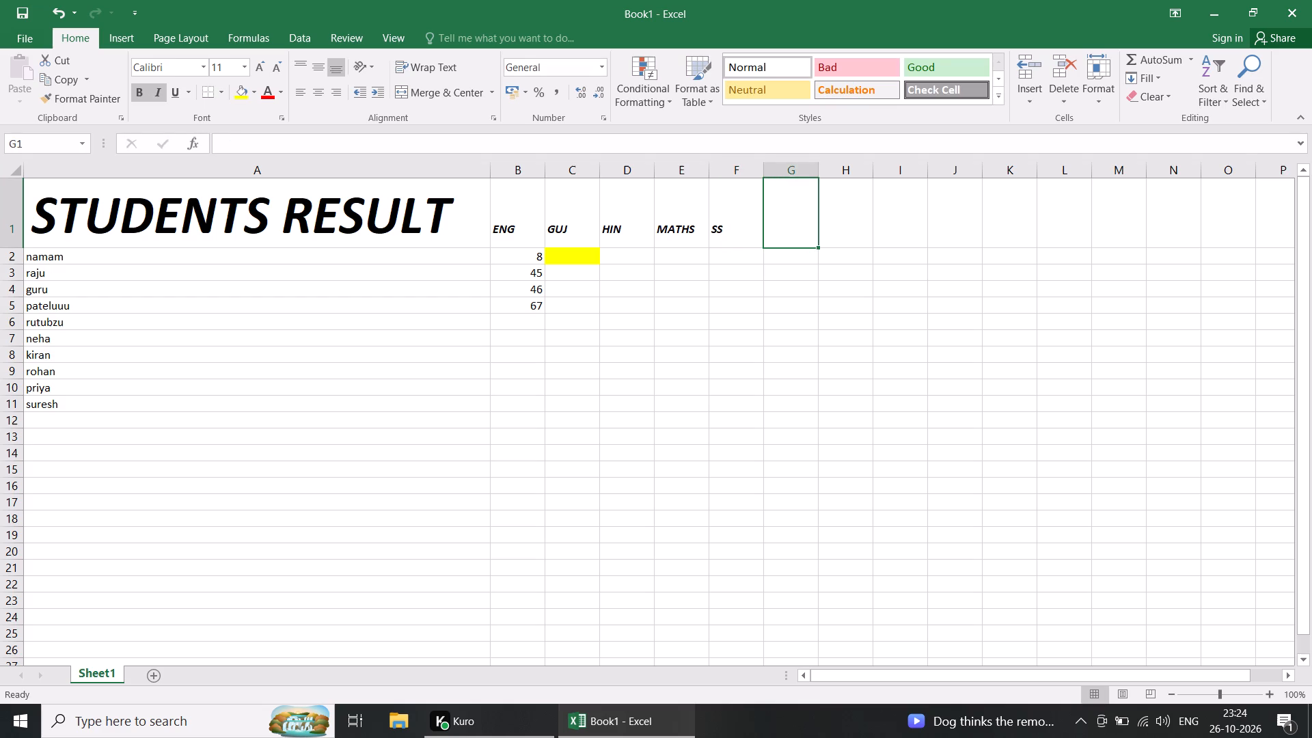
# Enter the subject heading COMPUTER in cell G1 and make its text bold and italic.
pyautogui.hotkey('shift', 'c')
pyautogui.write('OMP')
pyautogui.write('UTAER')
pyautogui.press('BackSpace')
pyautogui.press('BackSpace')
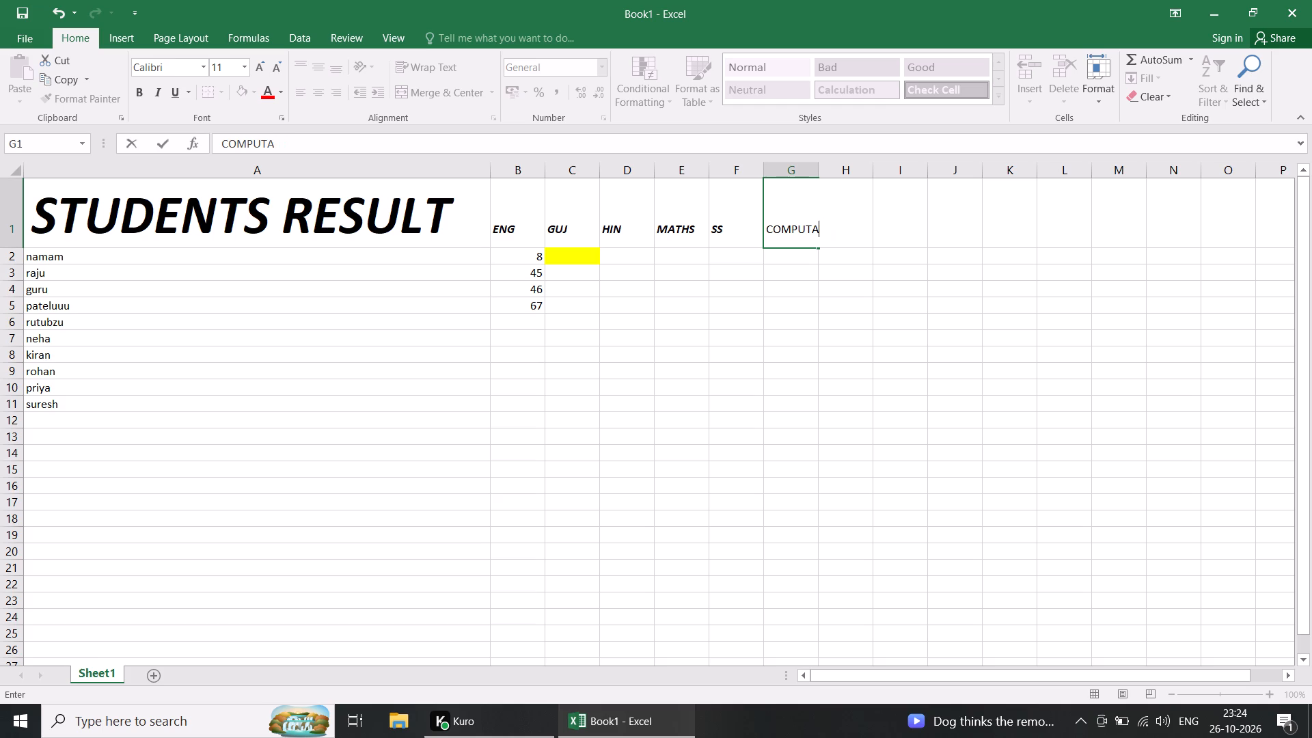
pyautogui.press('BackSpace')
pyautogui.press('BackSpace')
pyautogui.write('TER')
pyautogui.doubleClick(823, 230)
pyautogui.click(842, 200)
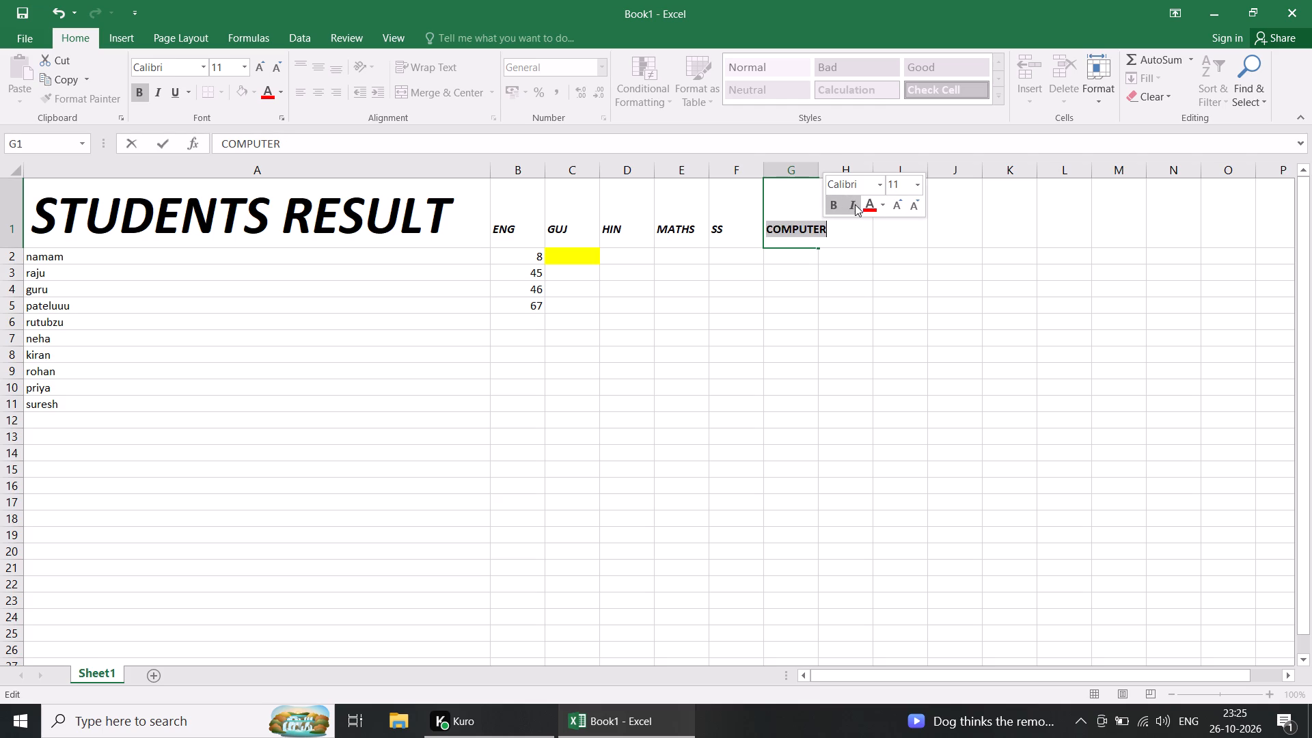
pyautogui.click(855, 204)
pyautogui.click(776, 215)
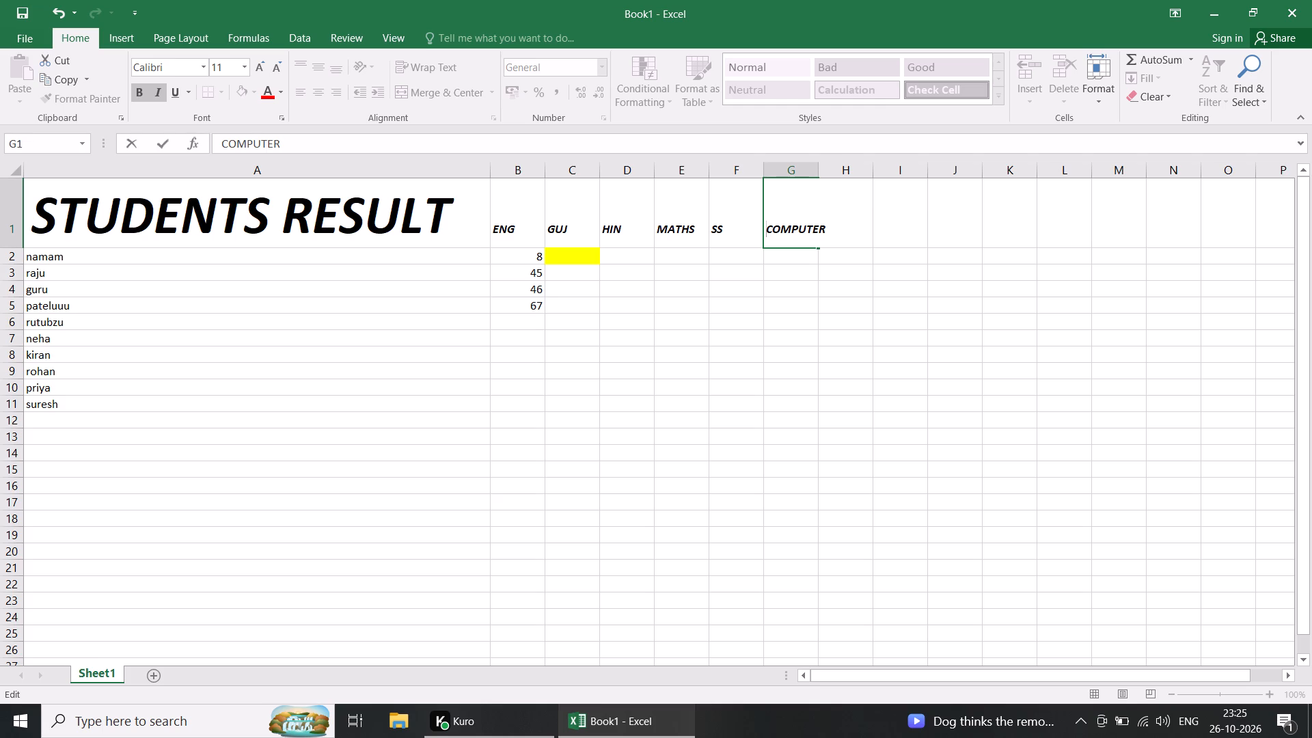
# Continue the student list by entering vijay, jaydip, anil and anand in cells A12 to A15.
pyautogui.click(49, 423)
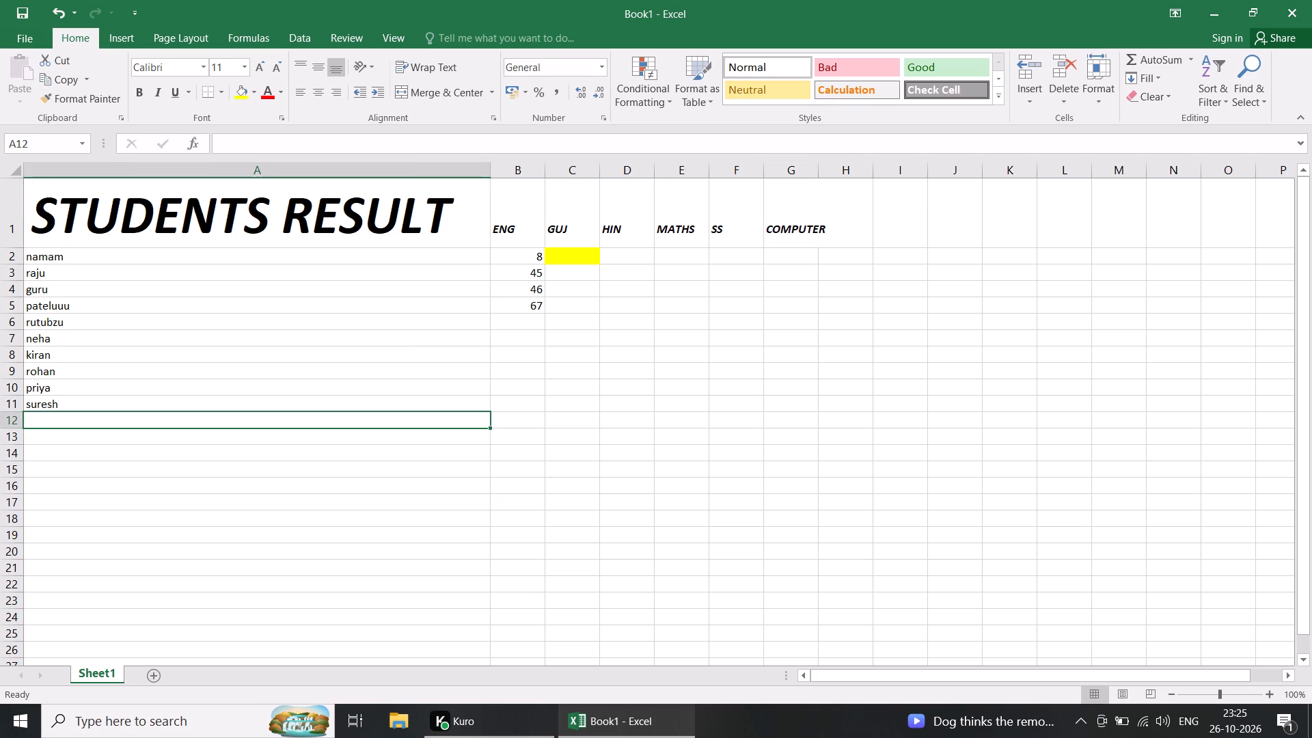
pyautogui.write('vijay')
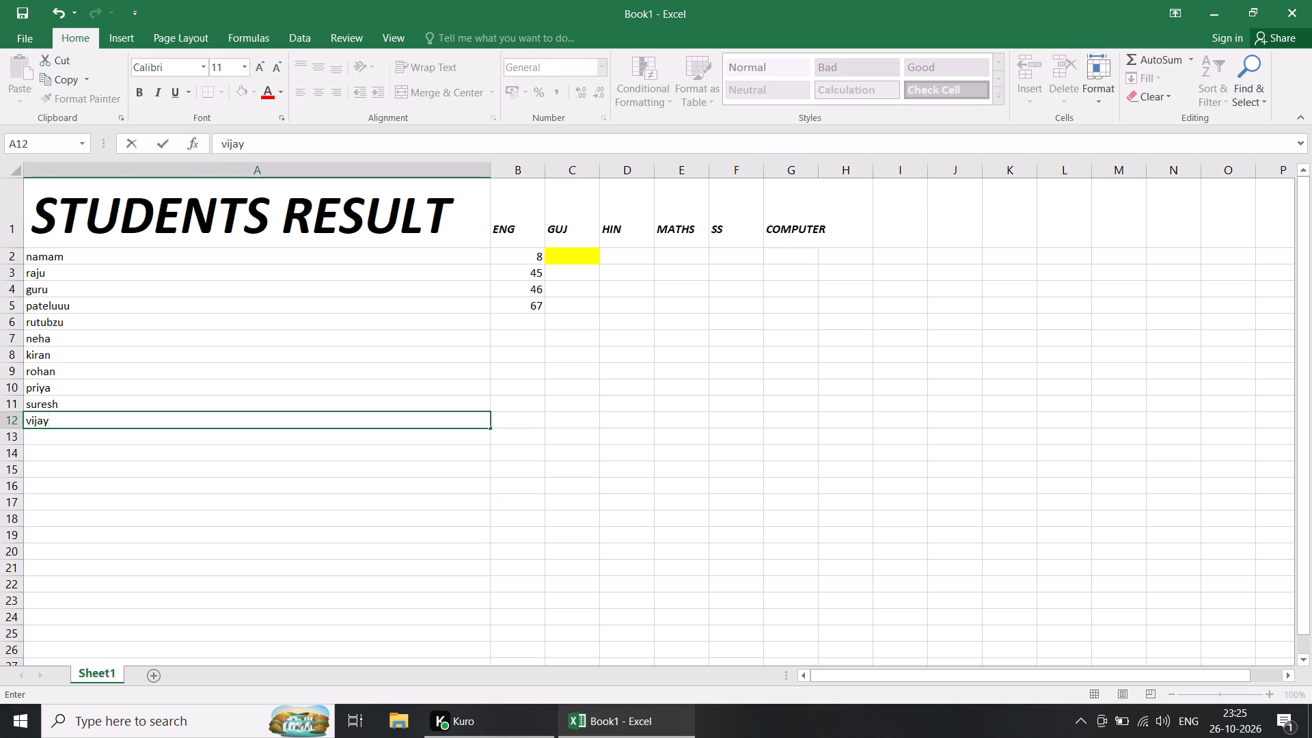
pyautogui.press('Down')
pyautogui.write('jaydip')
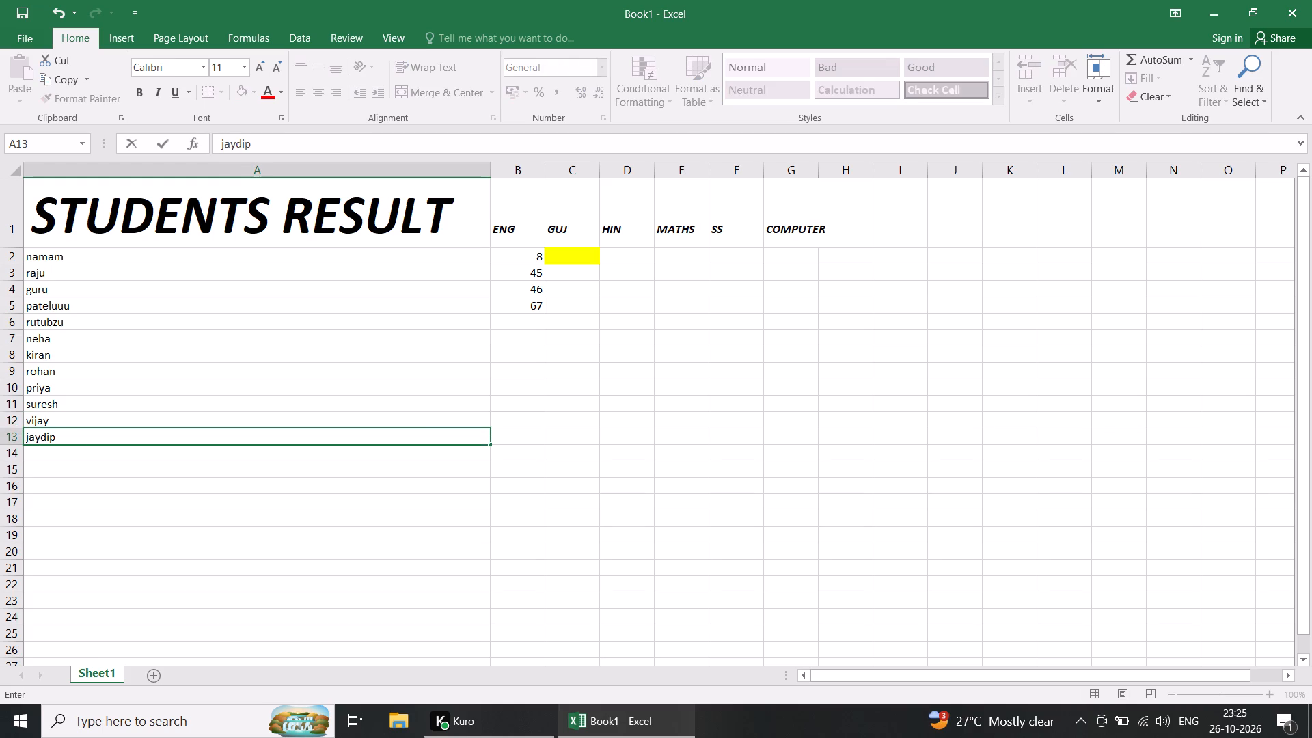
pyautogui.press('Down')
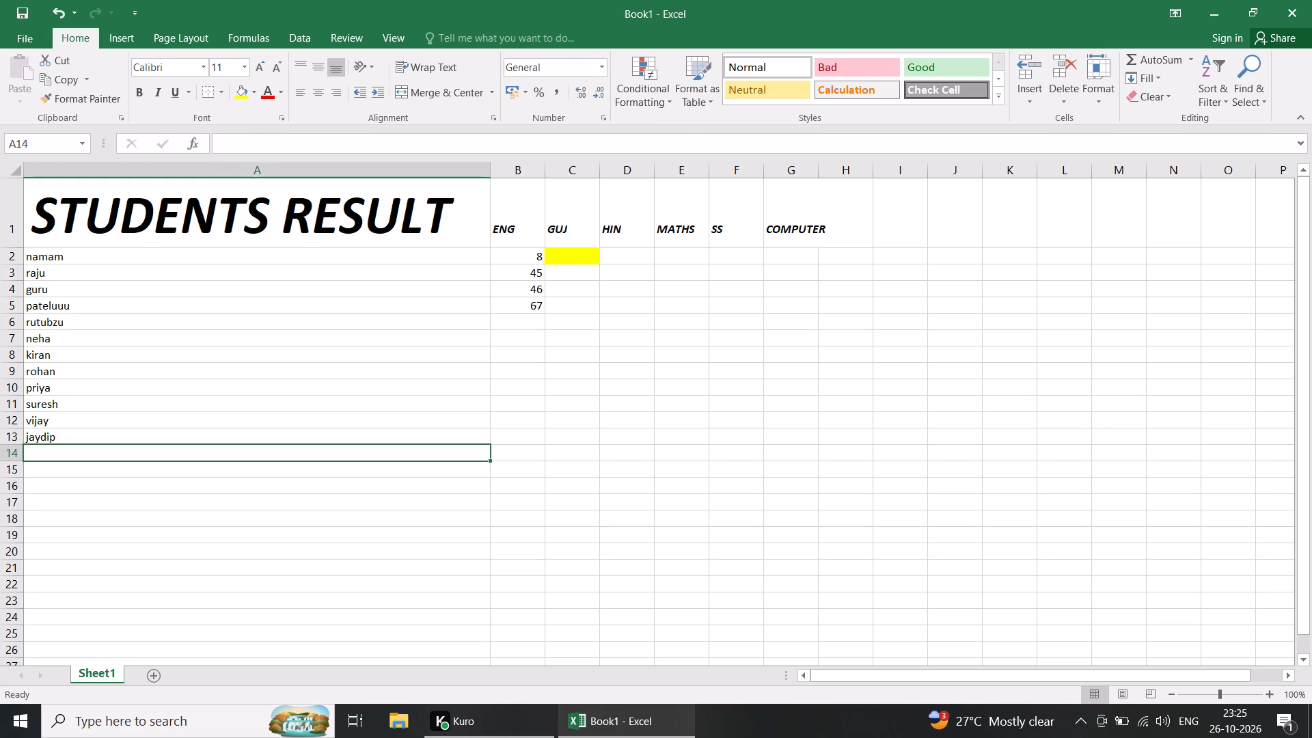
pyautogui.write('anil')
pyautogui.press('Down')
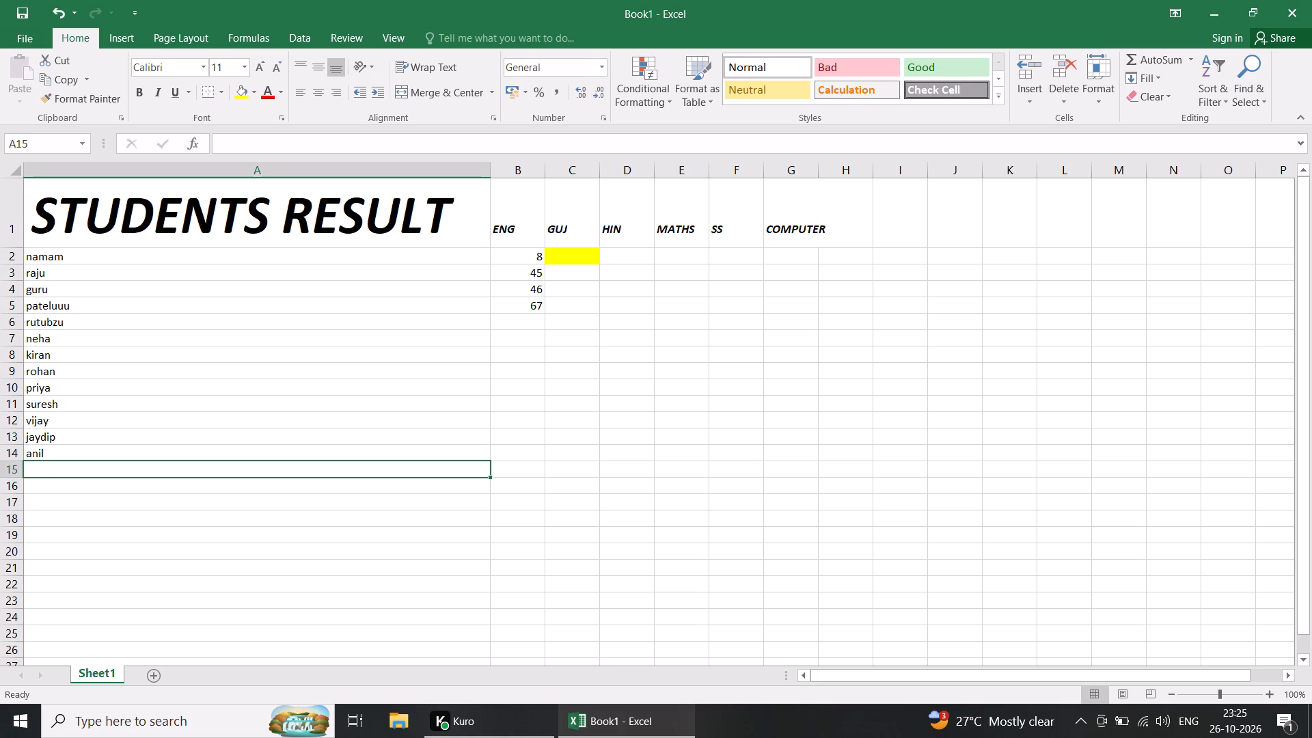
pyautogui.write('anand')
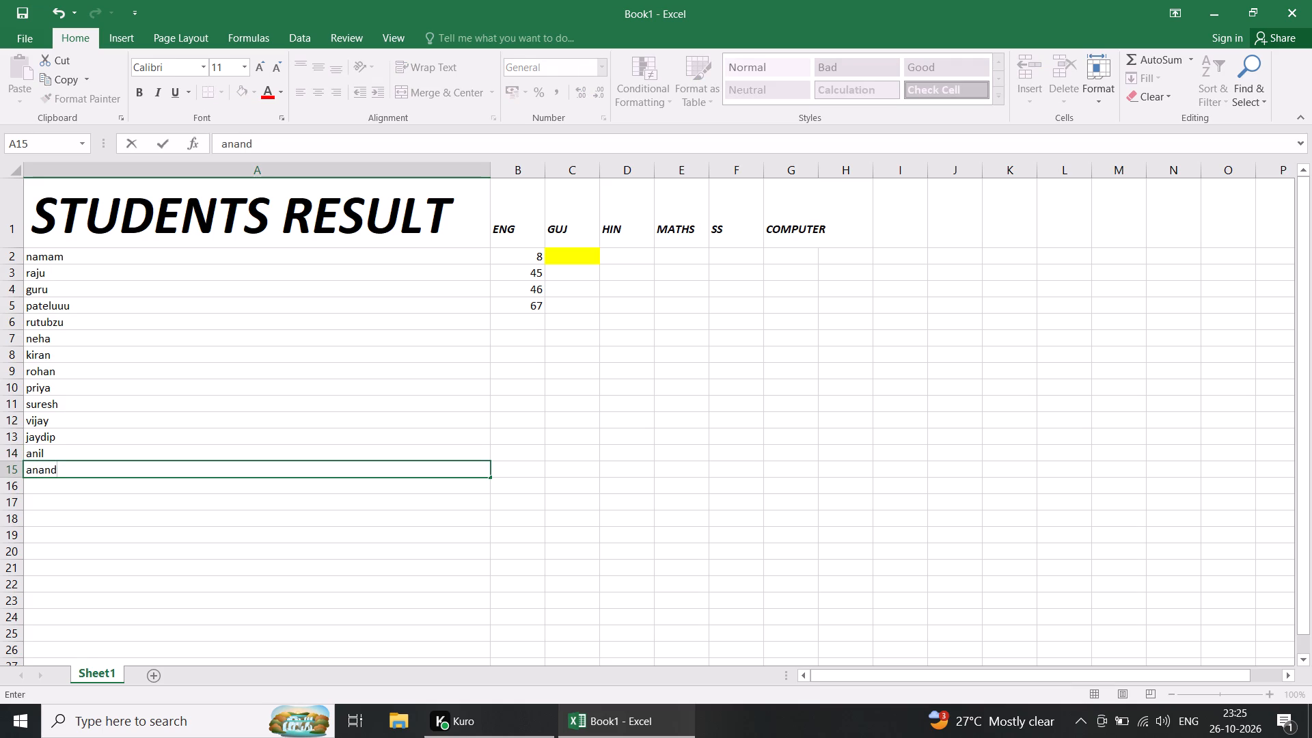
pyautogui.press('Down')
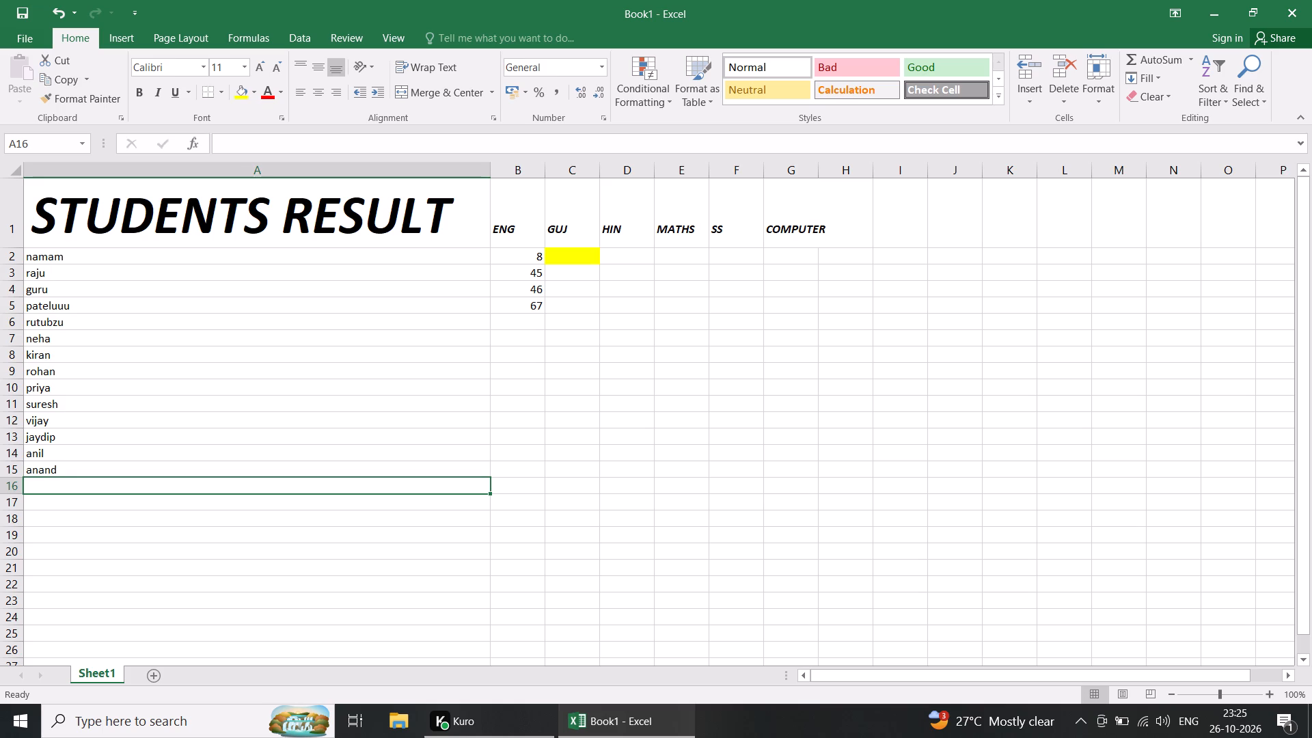
# Add the student names priyansh in cell A16 and anika in cell A17.
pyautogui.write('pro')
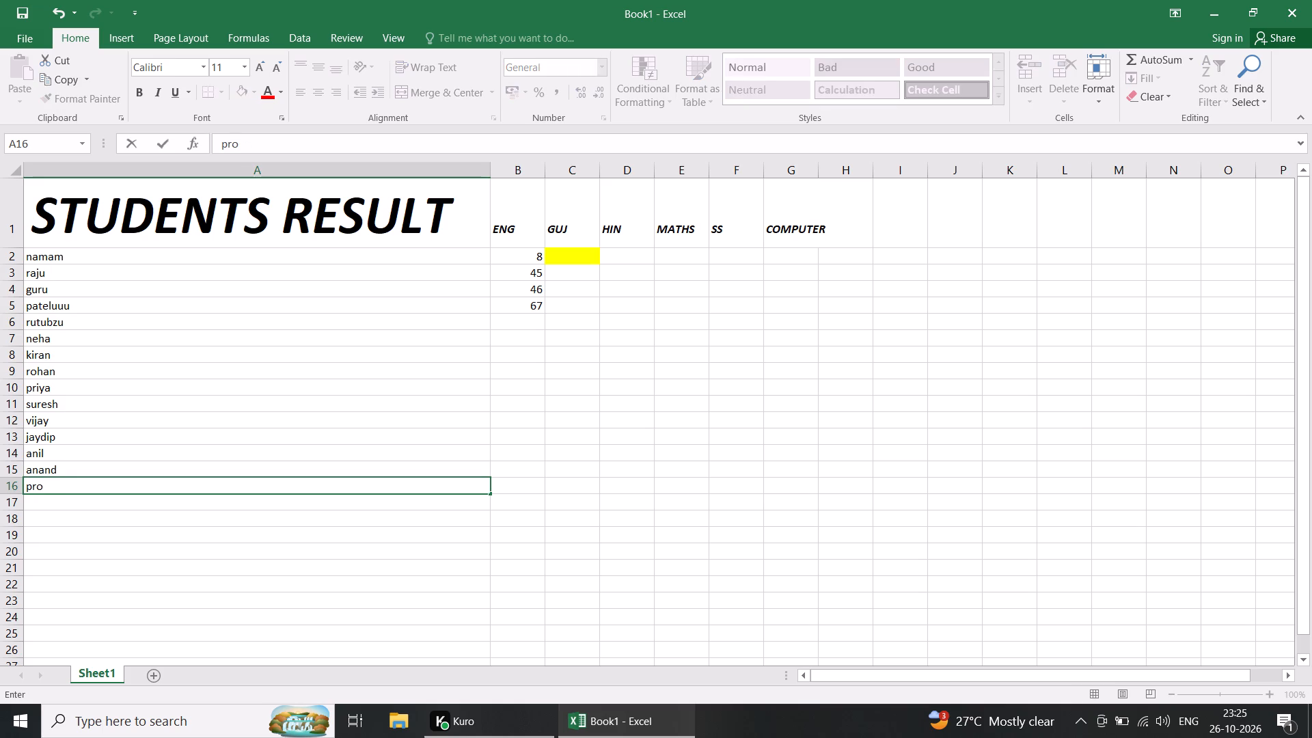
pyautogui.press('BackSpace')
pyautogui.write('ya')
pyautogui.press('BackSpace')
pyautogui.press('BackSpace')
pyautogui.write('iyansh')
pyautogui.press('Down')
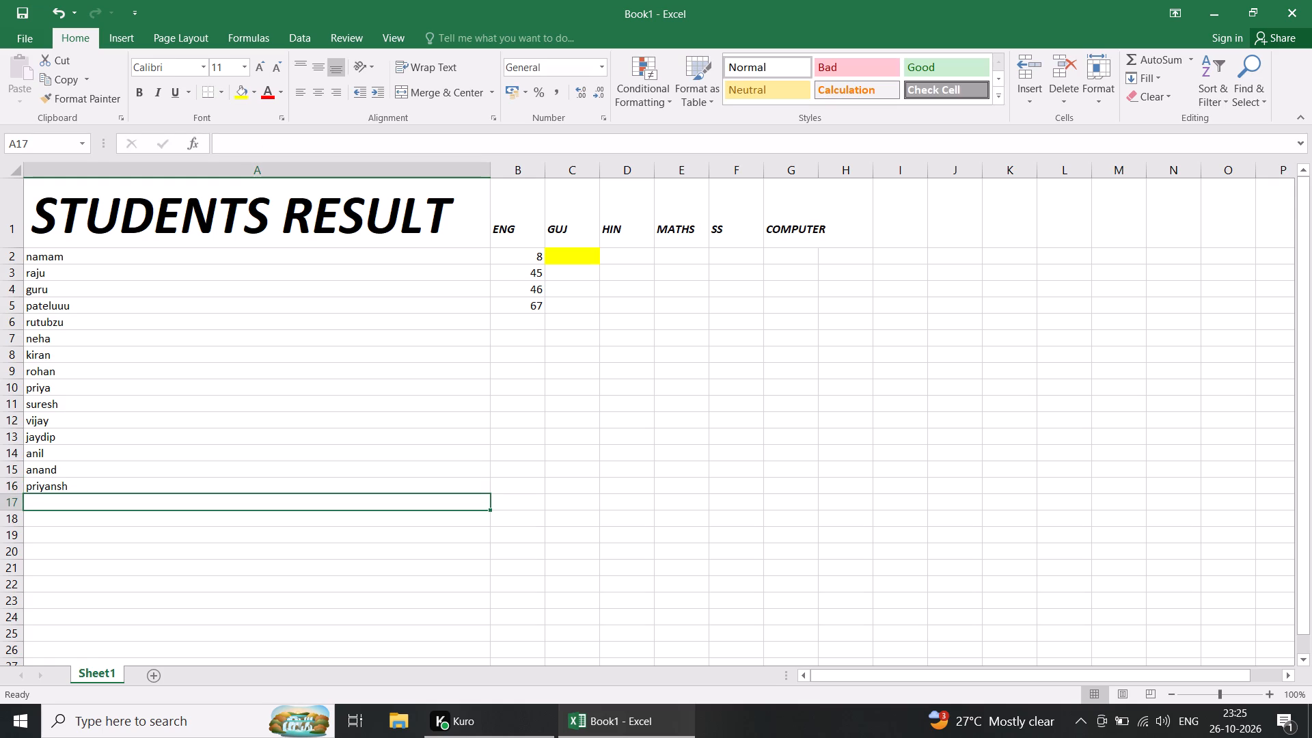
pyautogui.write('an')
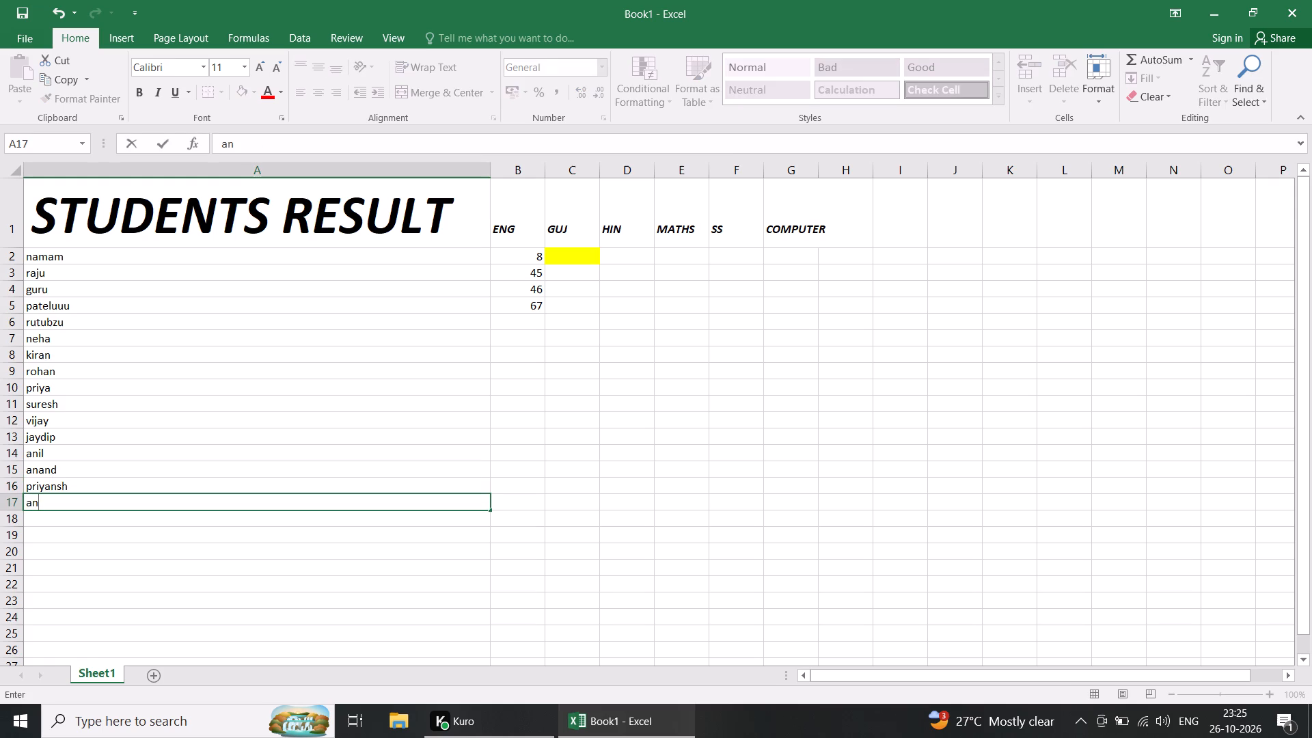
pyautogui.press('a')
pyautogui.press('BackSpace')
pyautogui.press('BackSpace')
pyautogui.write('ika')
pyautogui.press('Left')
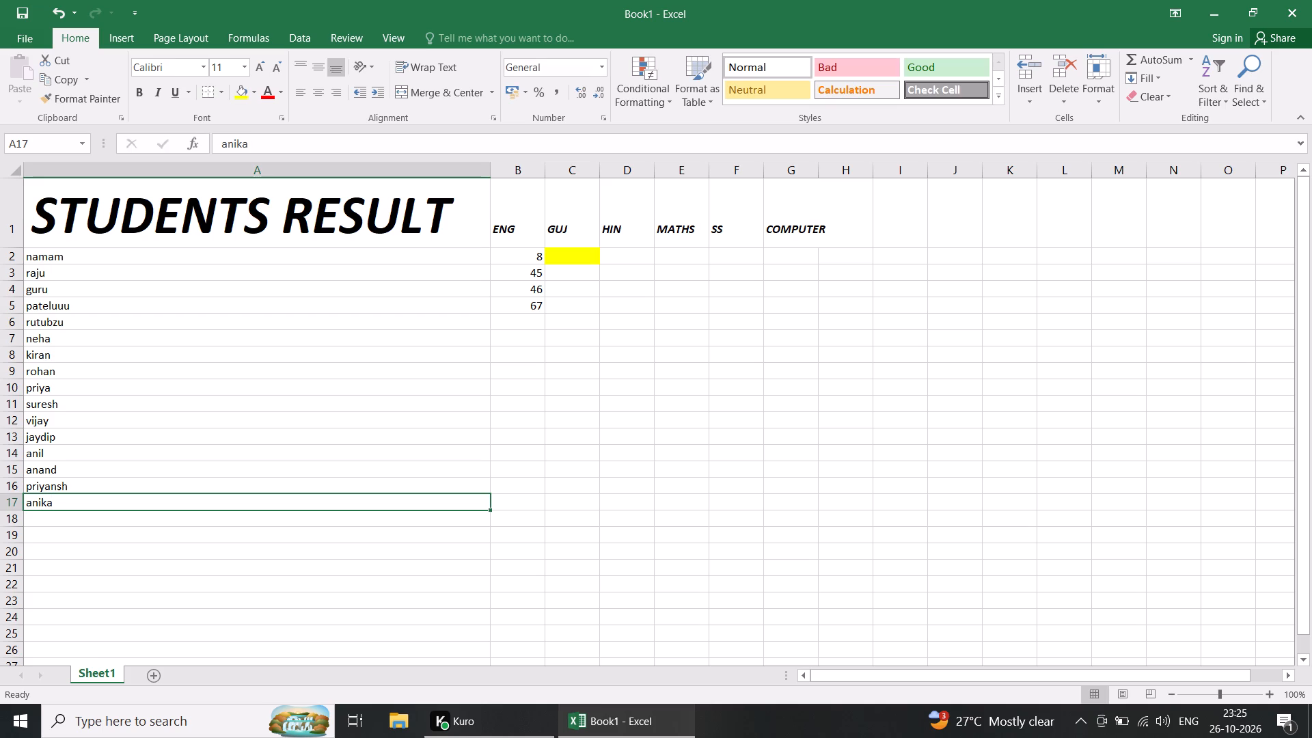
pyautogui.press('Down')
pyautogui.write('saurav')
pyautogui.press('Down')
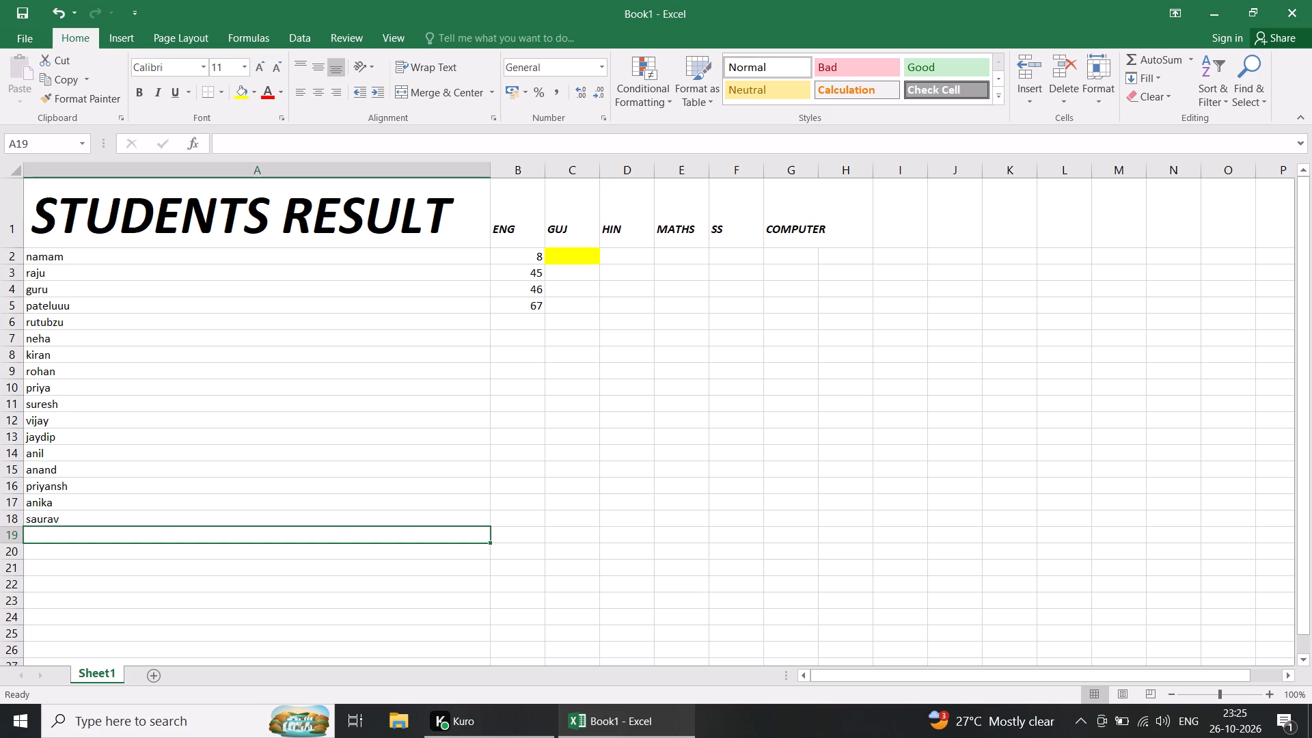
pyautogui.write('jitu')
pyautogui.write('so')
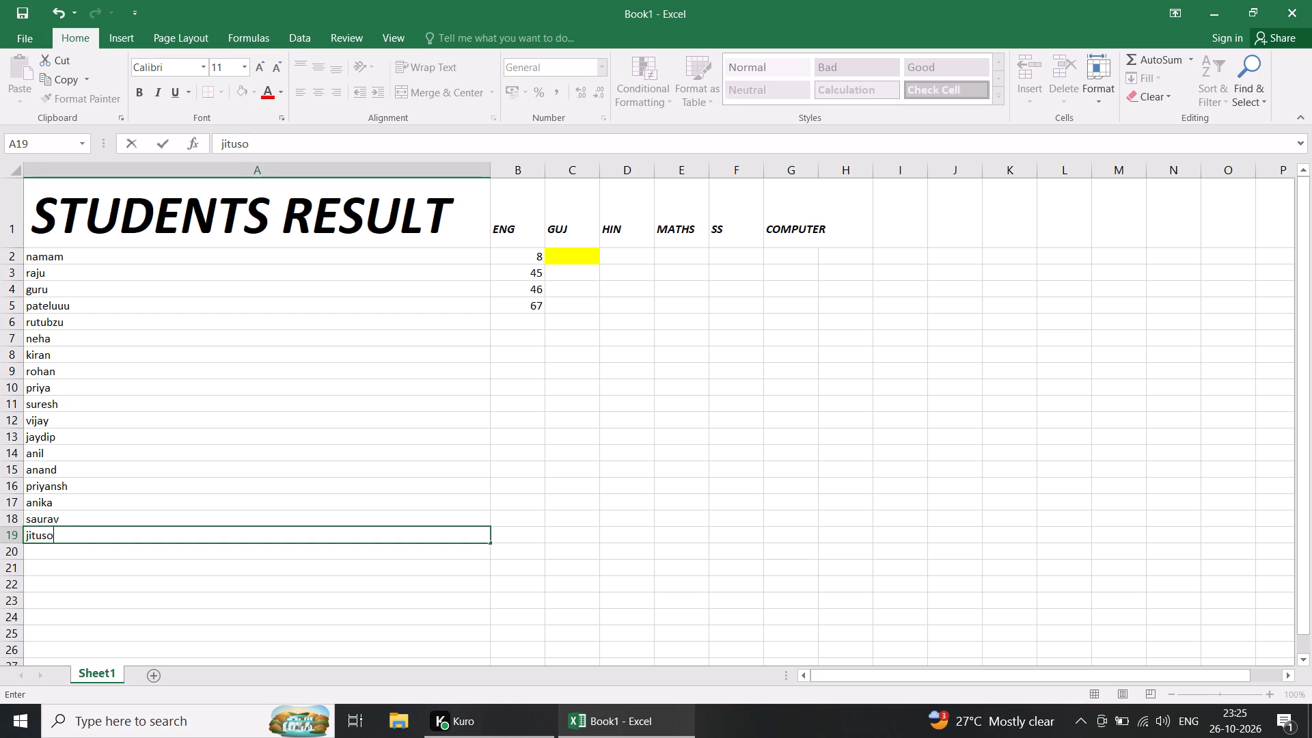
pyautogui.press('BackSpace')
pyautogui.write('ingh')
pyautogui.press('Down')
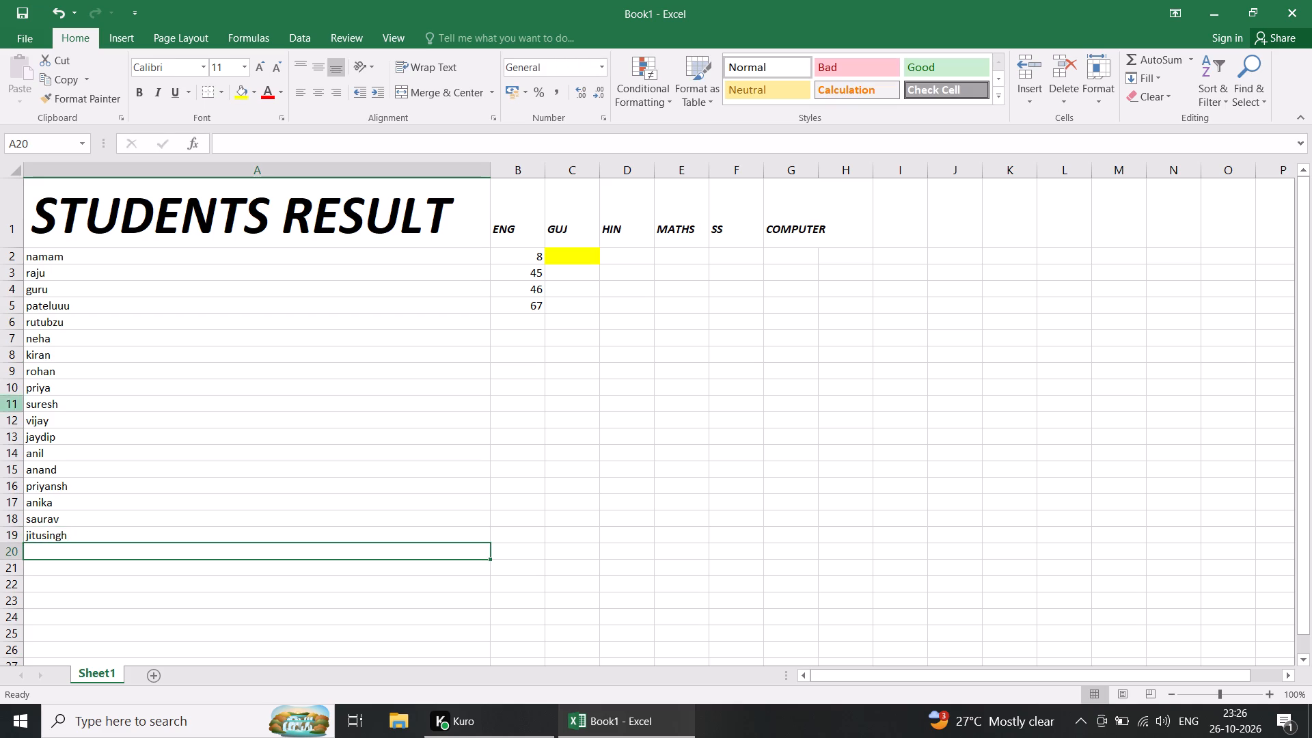
# Replace the student name in cell A2 with a corrected first name followed by the surname patel.
pyautogui.click(72, 259)
pyautogui.click(72, 259)
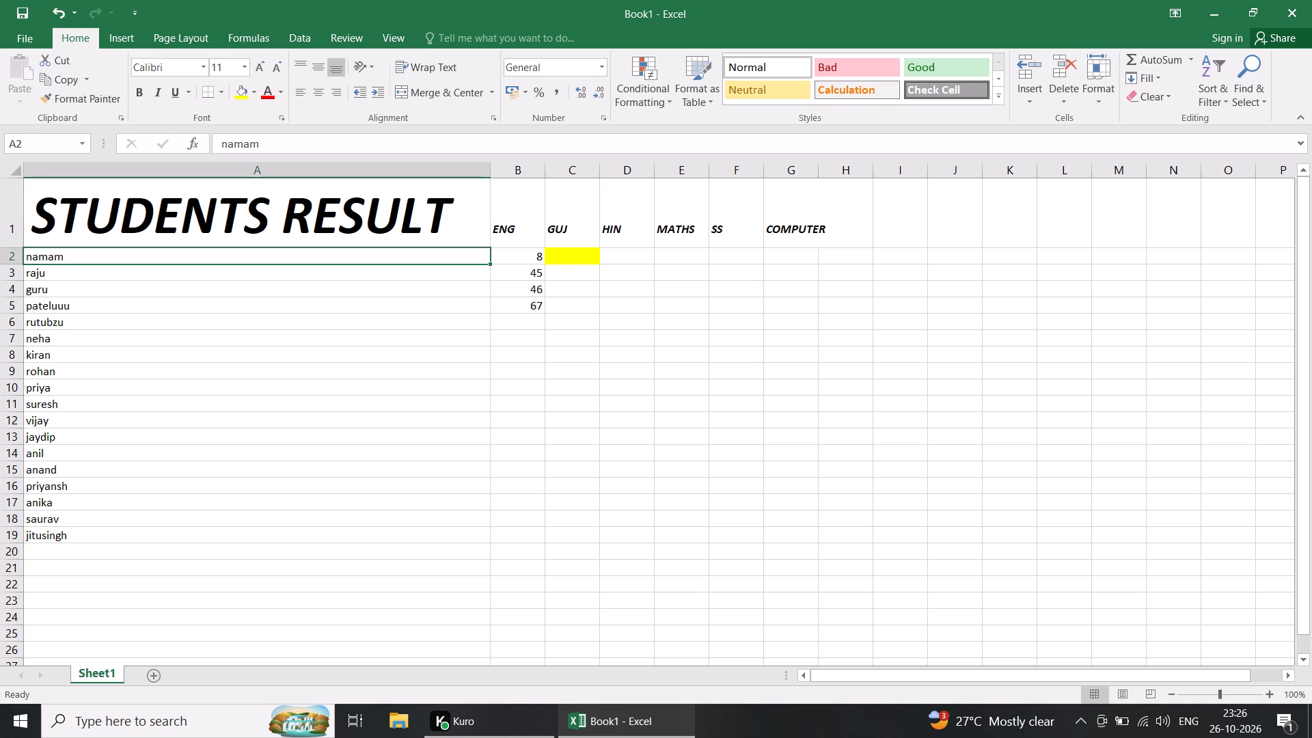
pyautogui.click(86, 256)
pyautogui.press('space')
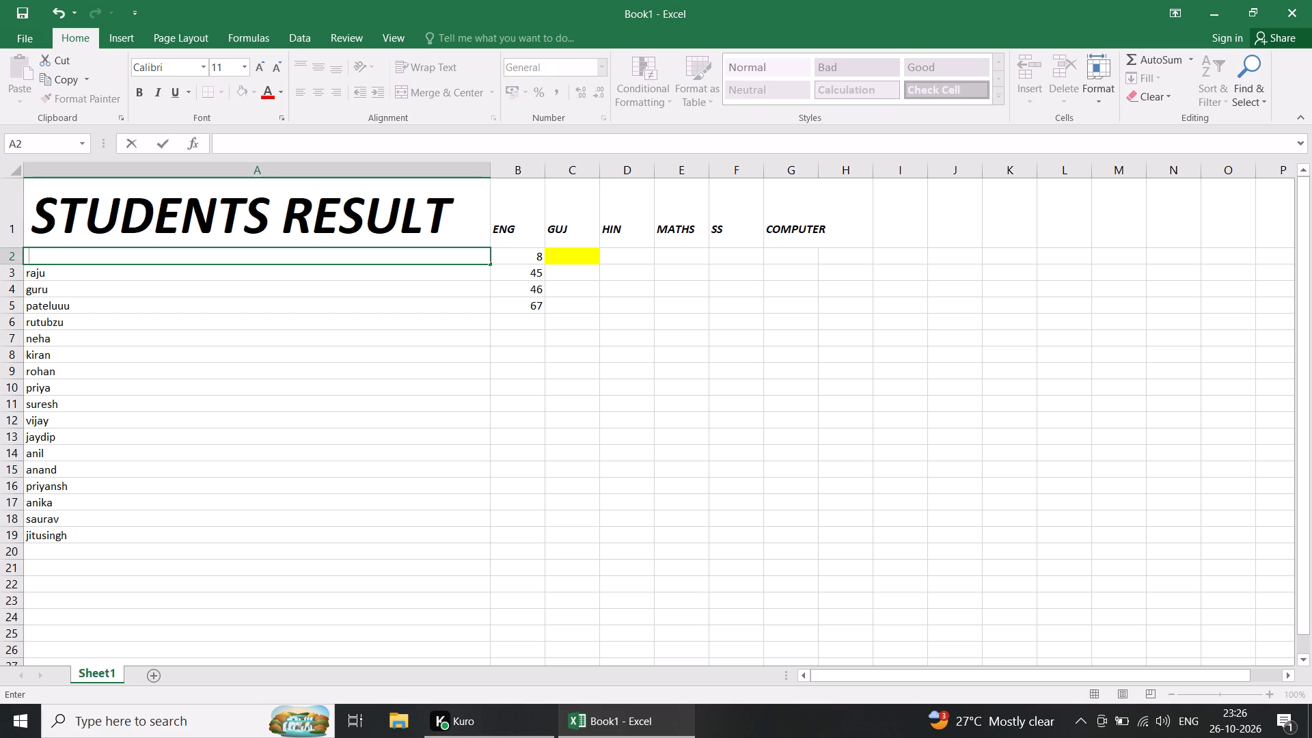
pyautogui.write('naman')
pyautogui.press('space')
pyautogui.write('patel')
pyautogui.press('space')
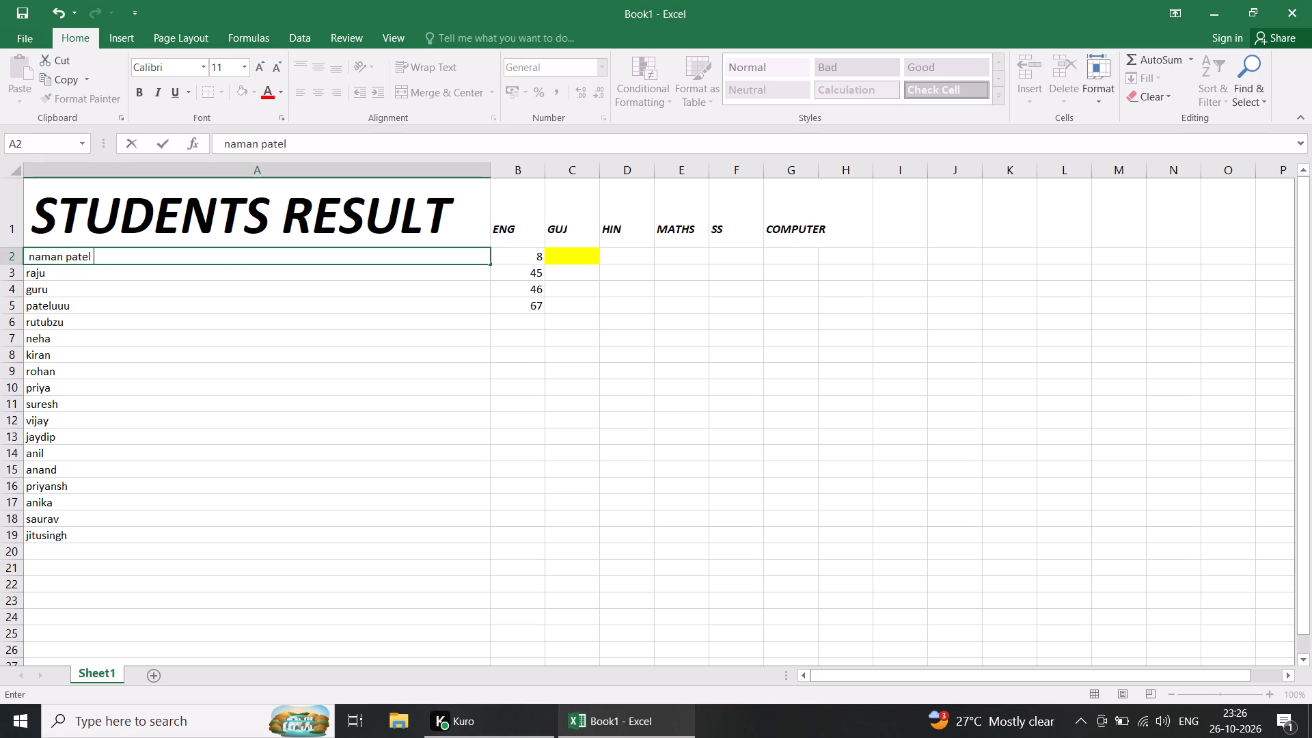
# Append the surname chauahn to the student name in cell A3.
pyautogui.click(77, 264)
pyautogui.doubleClick(64, 271)
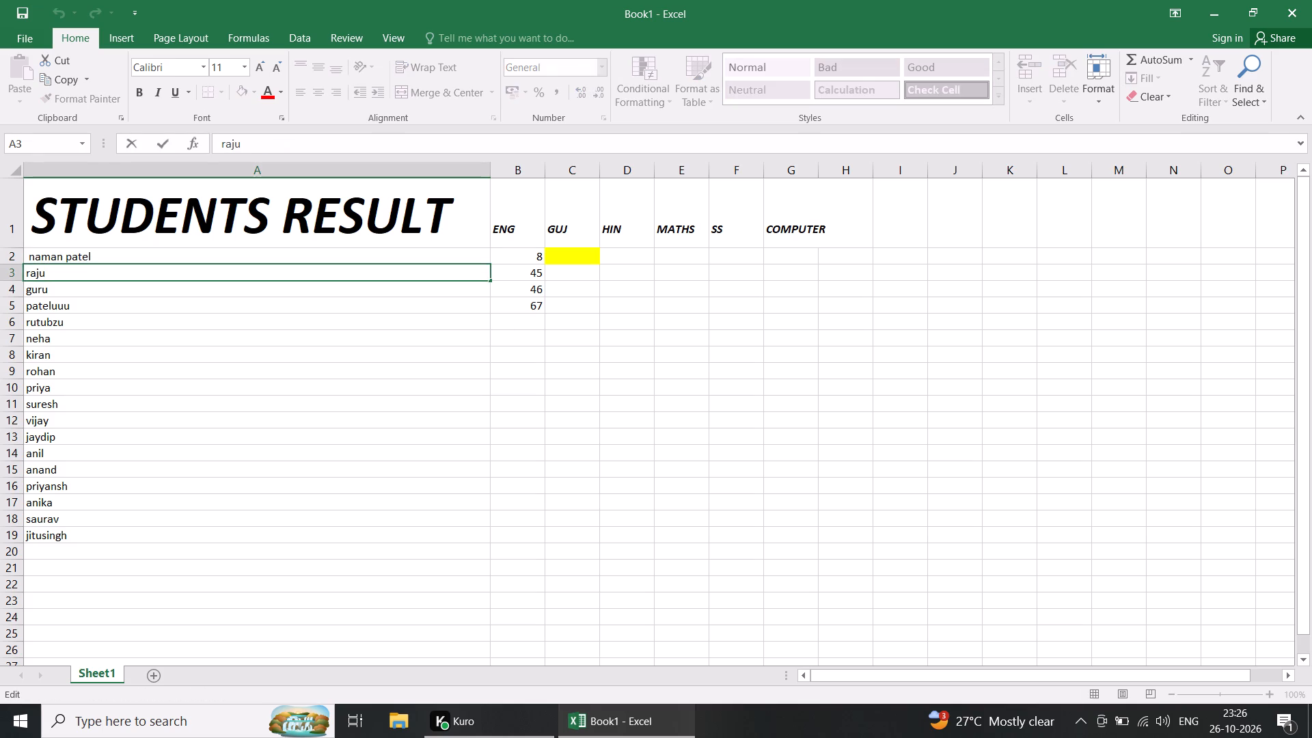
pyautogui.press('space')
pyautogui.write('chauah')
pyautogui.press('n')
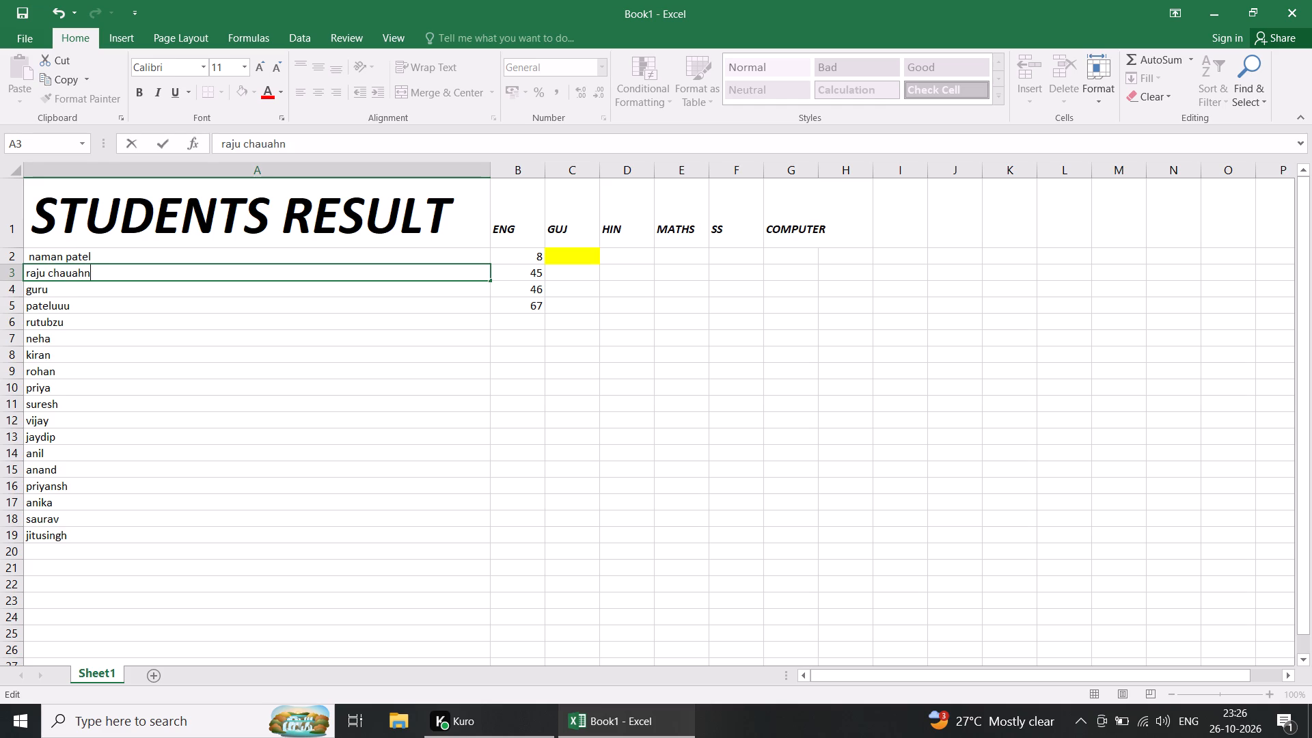
# Append the surname bharwad to the student name in cell A4.
pyautogui.click(66, 286)
pyautogui.doubleClick(66, 286)
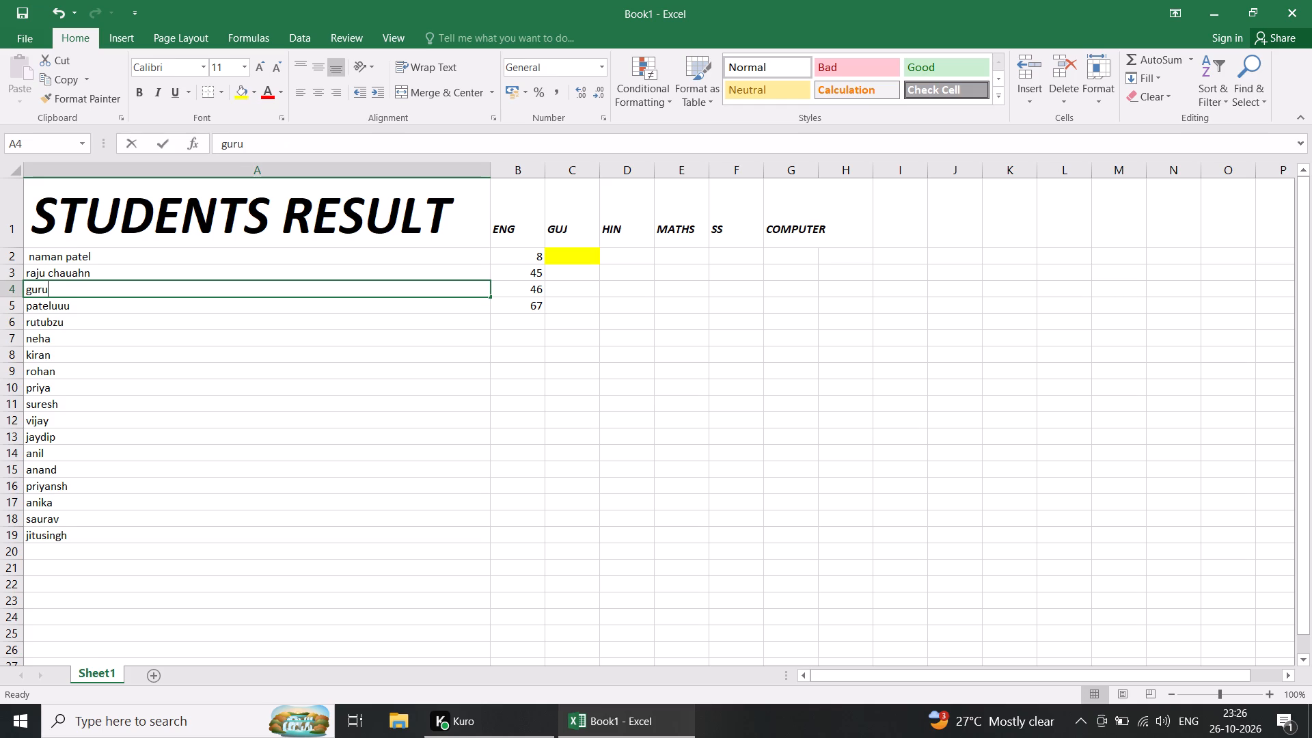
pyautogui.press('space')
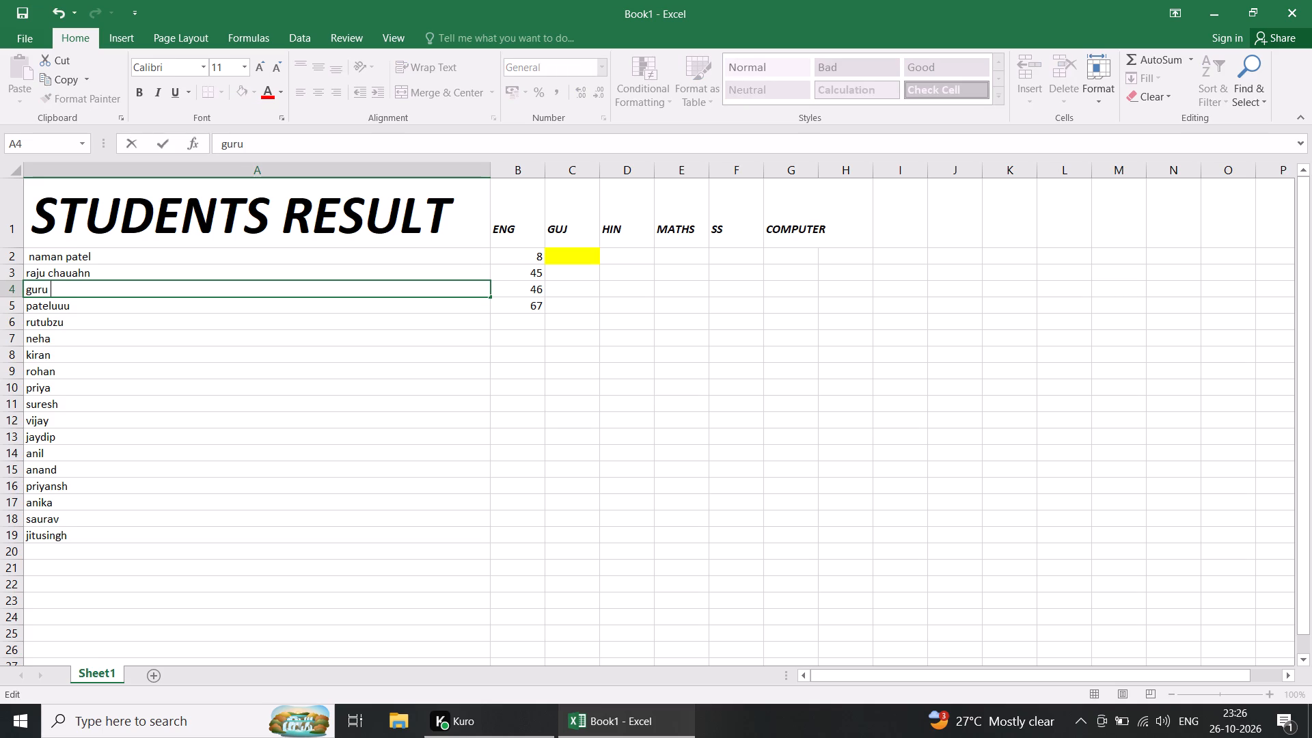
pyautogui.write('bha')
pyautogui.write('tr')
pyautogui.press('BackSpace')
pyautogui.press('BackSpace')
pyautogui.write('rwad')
# Replace the entry in cell A5 with a new student first name followed by the surname patel.
pyautogui.click(83, 307)
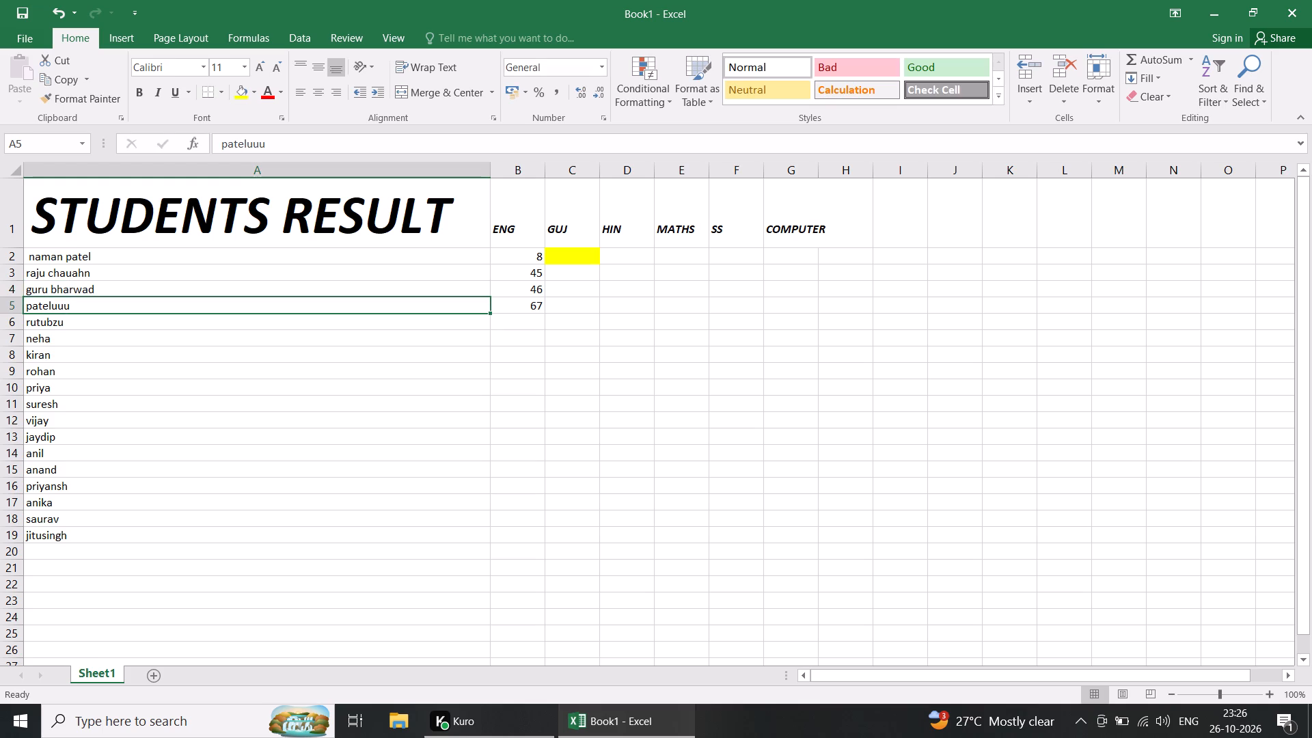
pyautogui.click(83, 307)
pyautogui.click(83, 307)
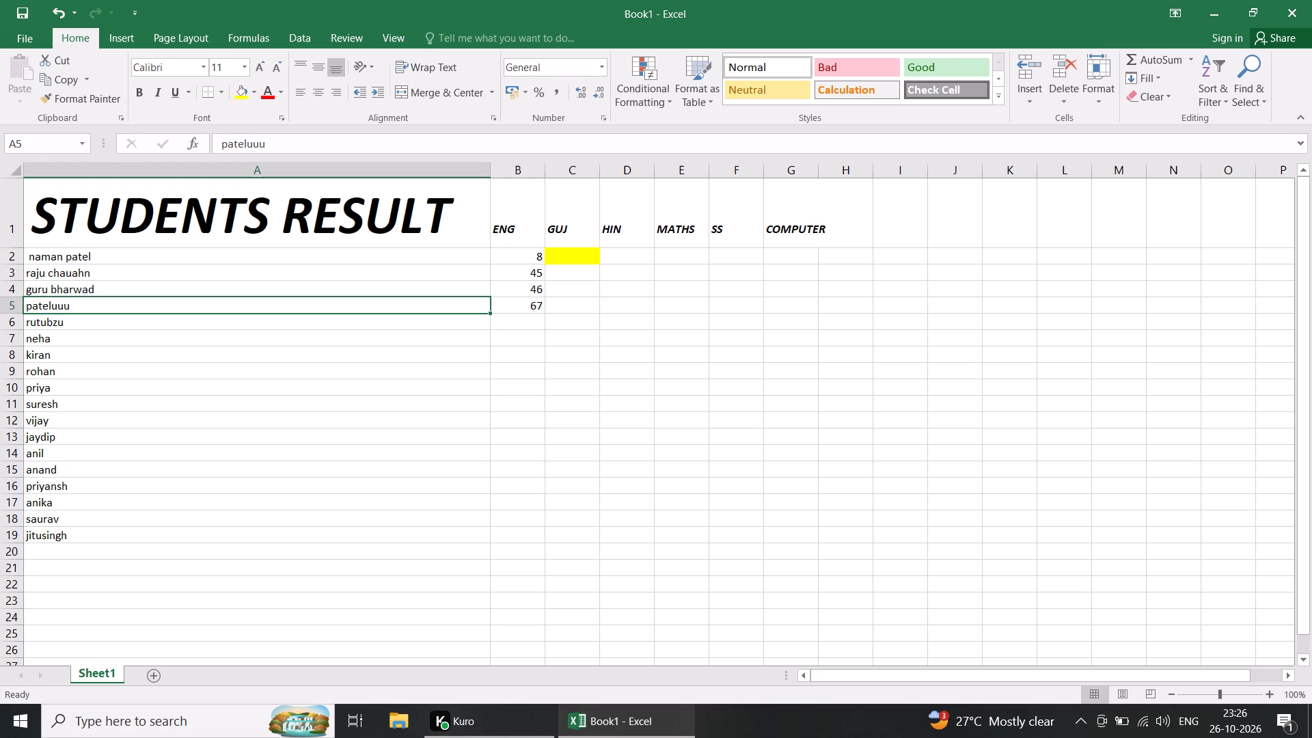
pyautogui.click(83, 307)
pyautogui.click(77, 305)
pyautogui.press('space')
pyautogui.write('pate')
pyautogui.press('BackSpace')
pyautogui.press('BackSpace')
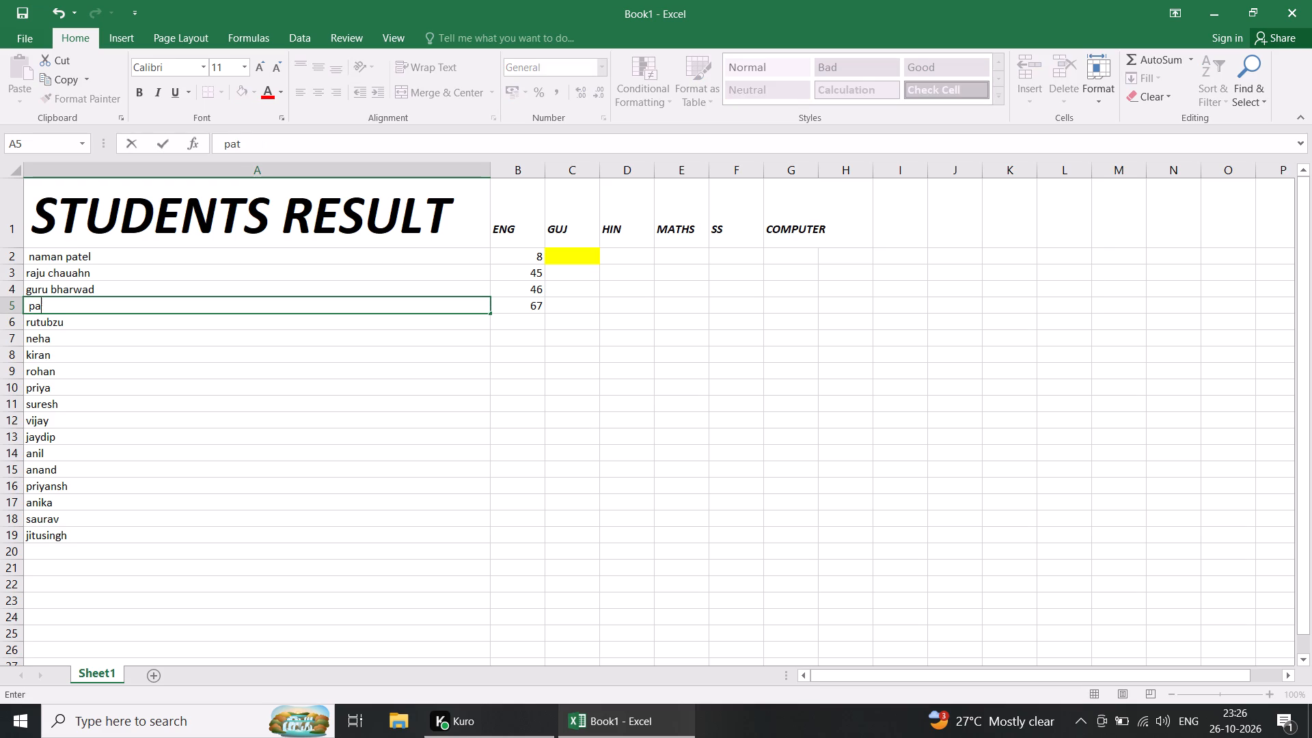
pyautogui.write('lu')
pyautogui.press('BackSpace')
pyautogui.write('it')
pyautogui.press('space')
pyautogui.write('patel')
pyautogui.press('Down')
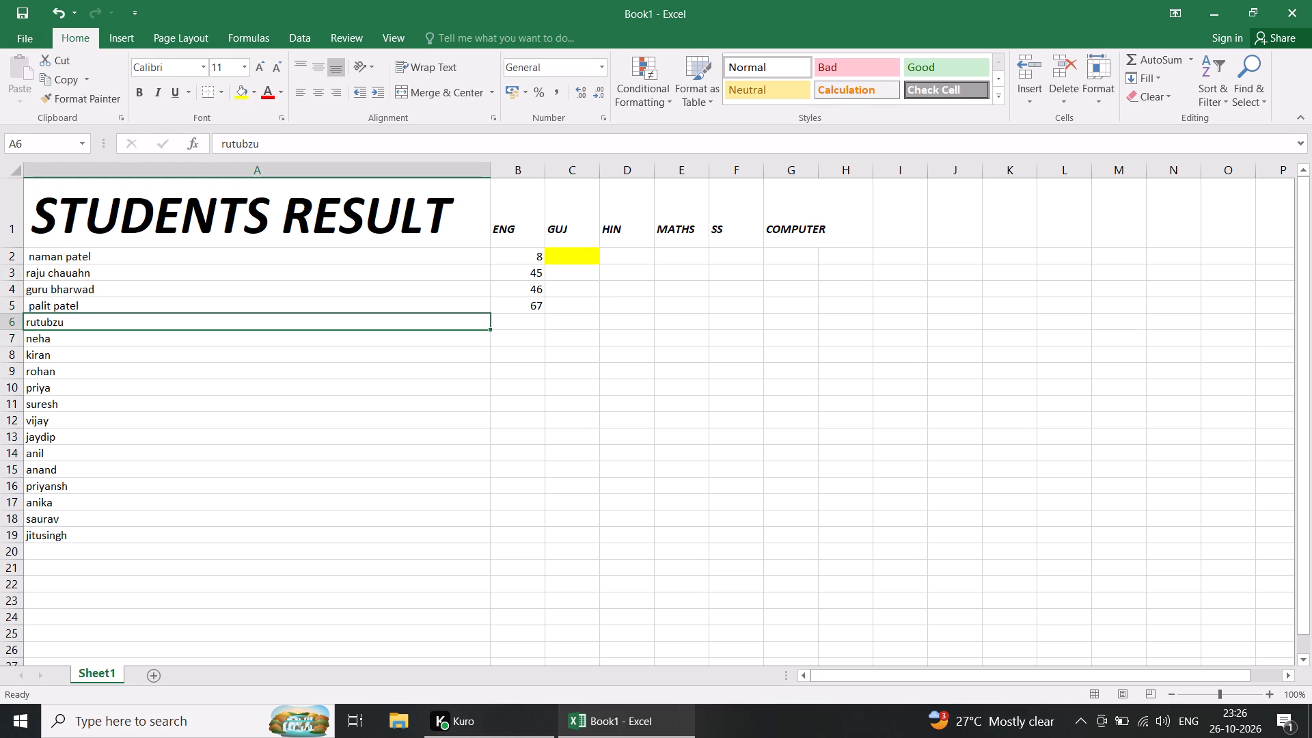
# Append the surname barad to the student name in cell A6 and the initial k to the name in A7.
pyautogui.click(72, 323)
pyautogui.tripleClick(72, 323)
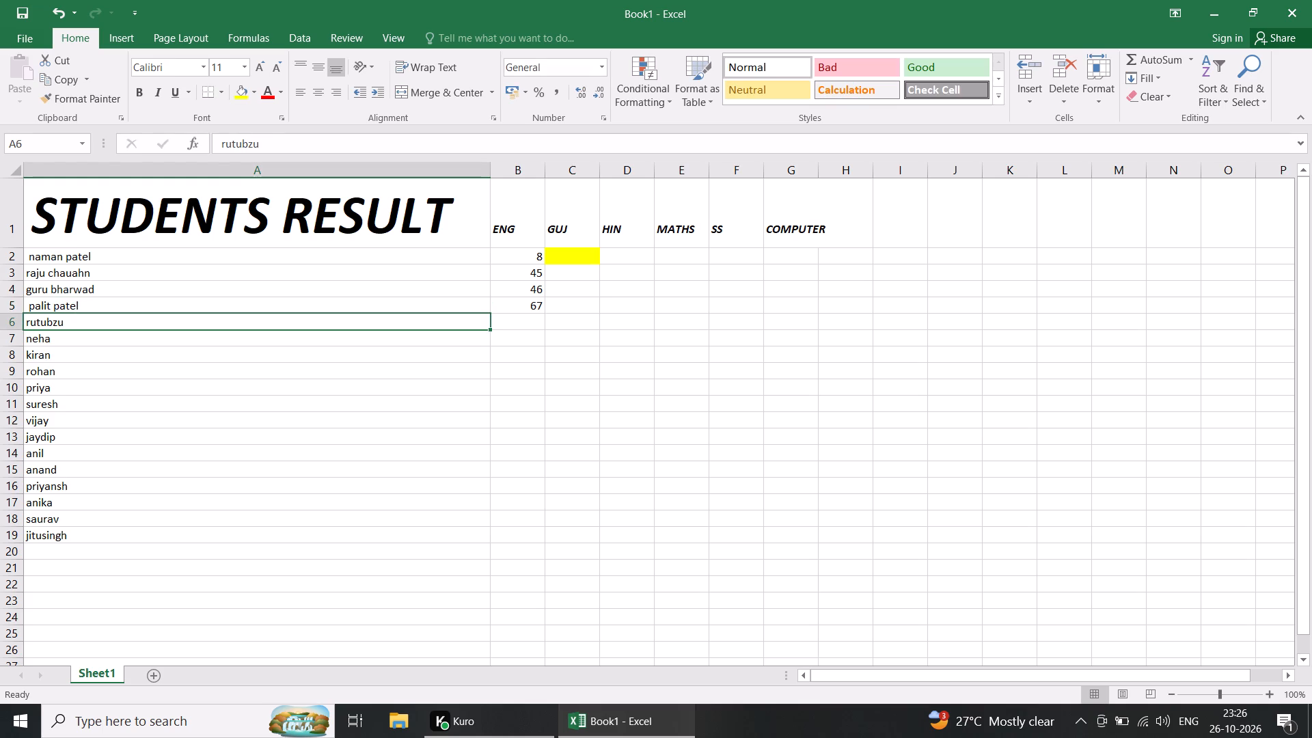
pyautogui.click(72, 323)
pyautogui.click(72, 323)
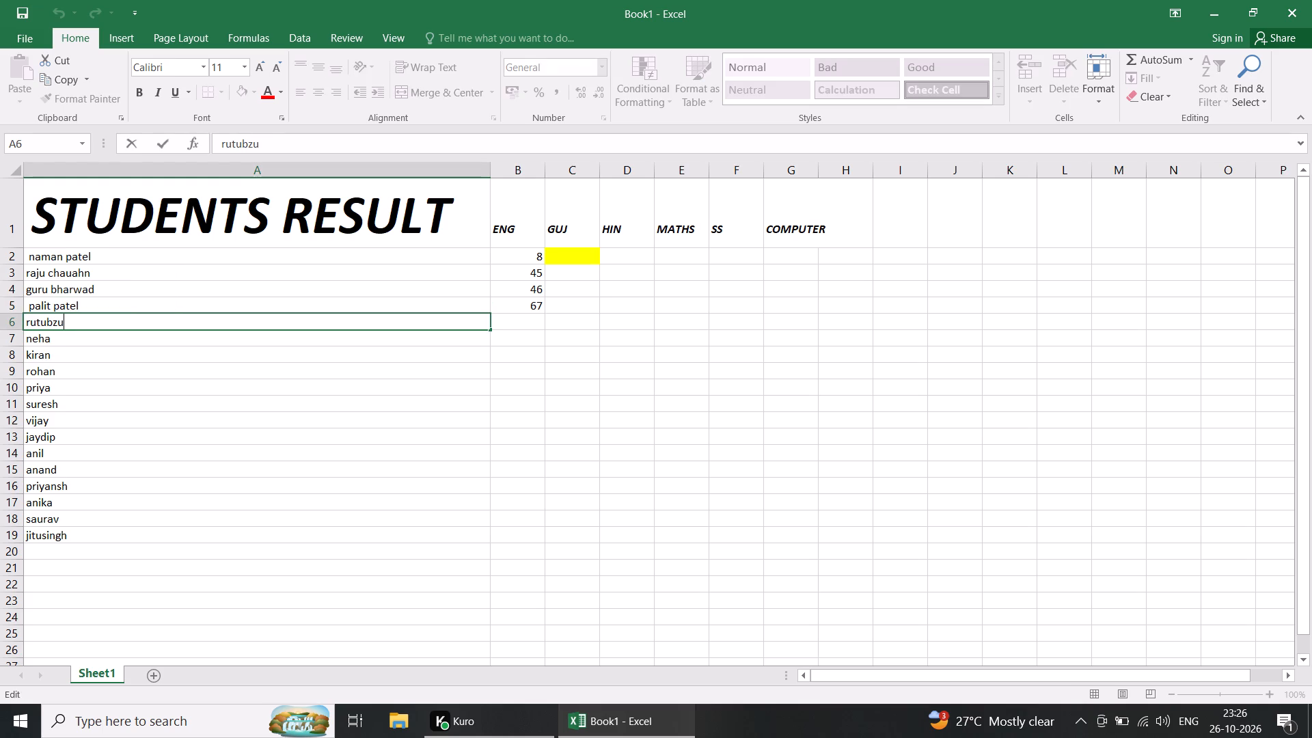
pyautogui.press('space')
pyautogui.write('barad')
pyautogui.click(66, 340)
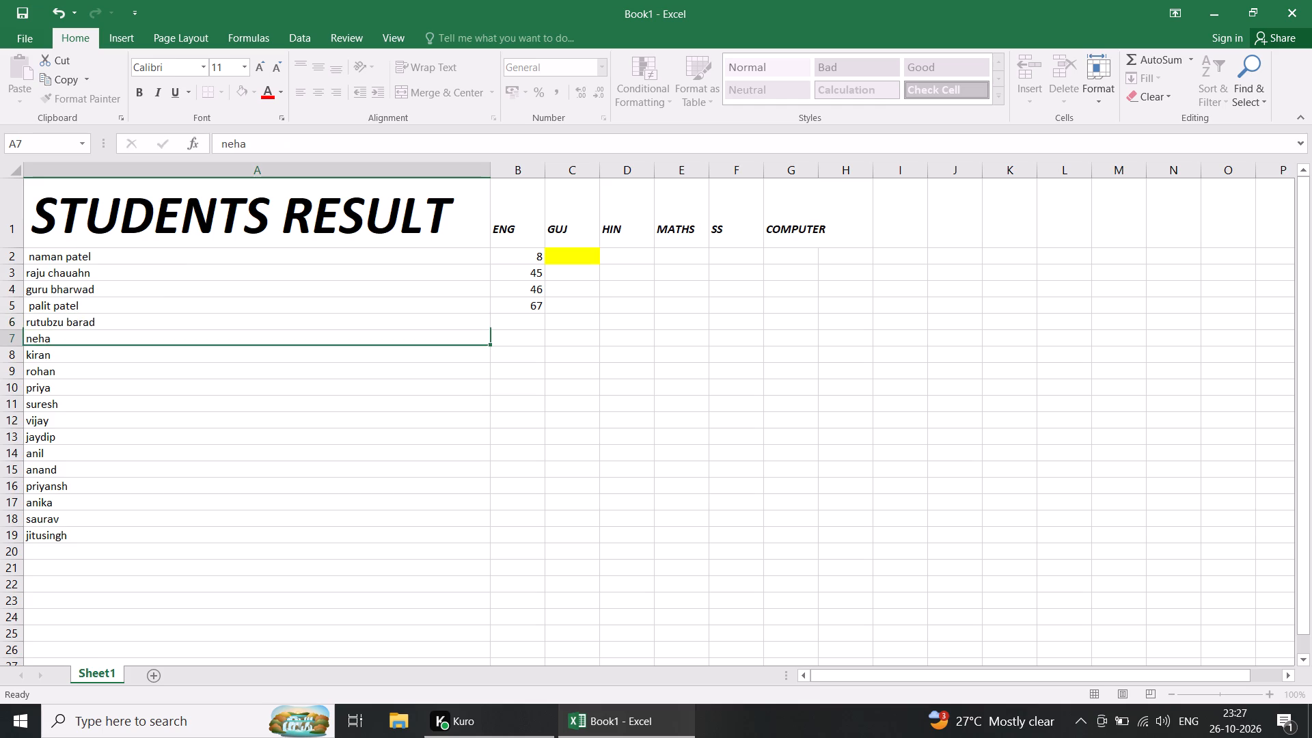
pyautogui.click(66, 340)
pyautogui.click(66, 340)
pyautogui.doubleClick(66, 340)
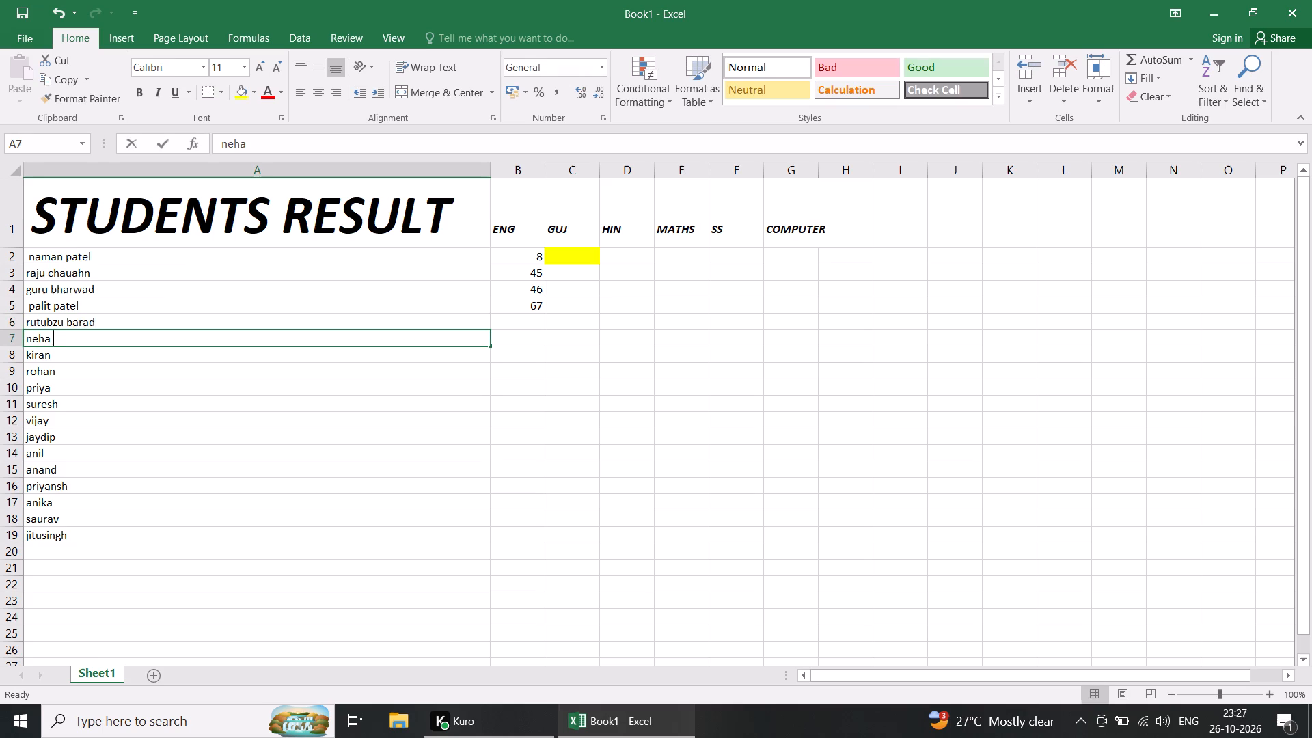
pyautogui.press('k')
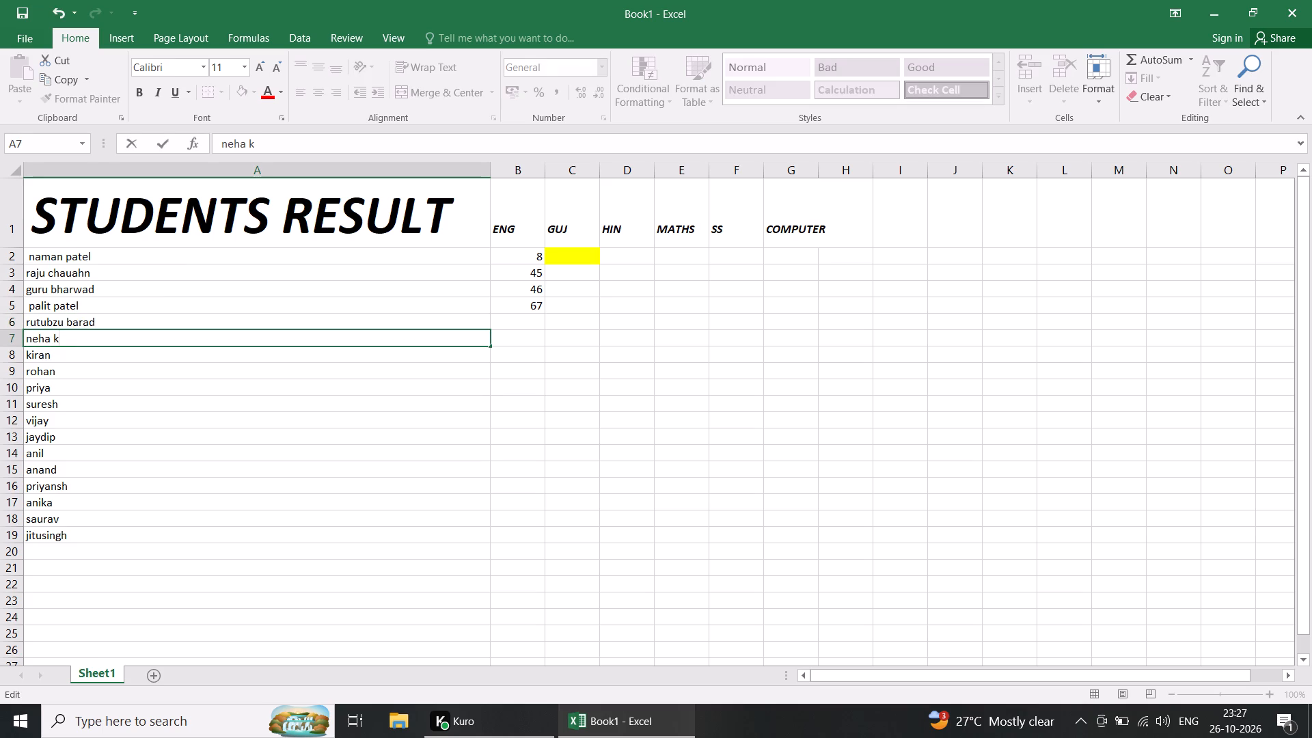
# Append the surname Barad to the student name in cell A8.
pyautogui.click(63, 355)
pyautogui.click(63, 355)
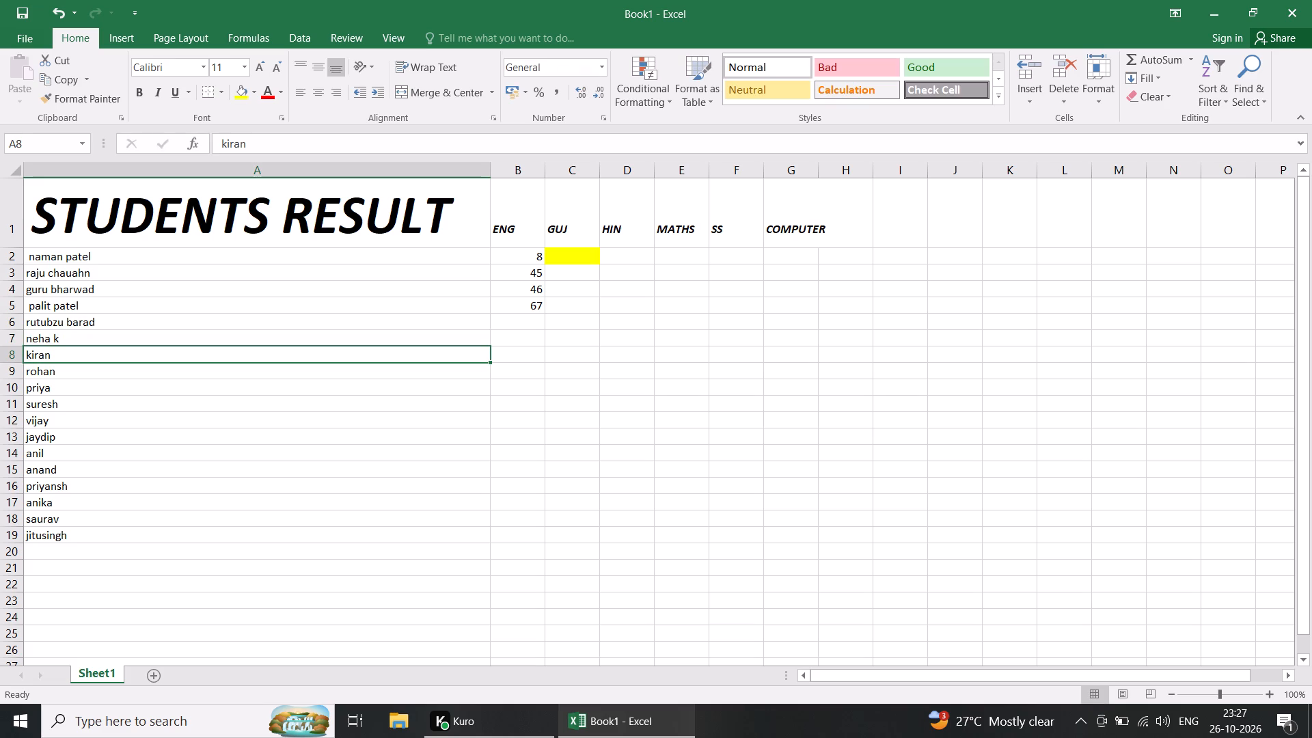
pyautogui.click(63, 355)
pyautogui.doubleClick(63, 355)
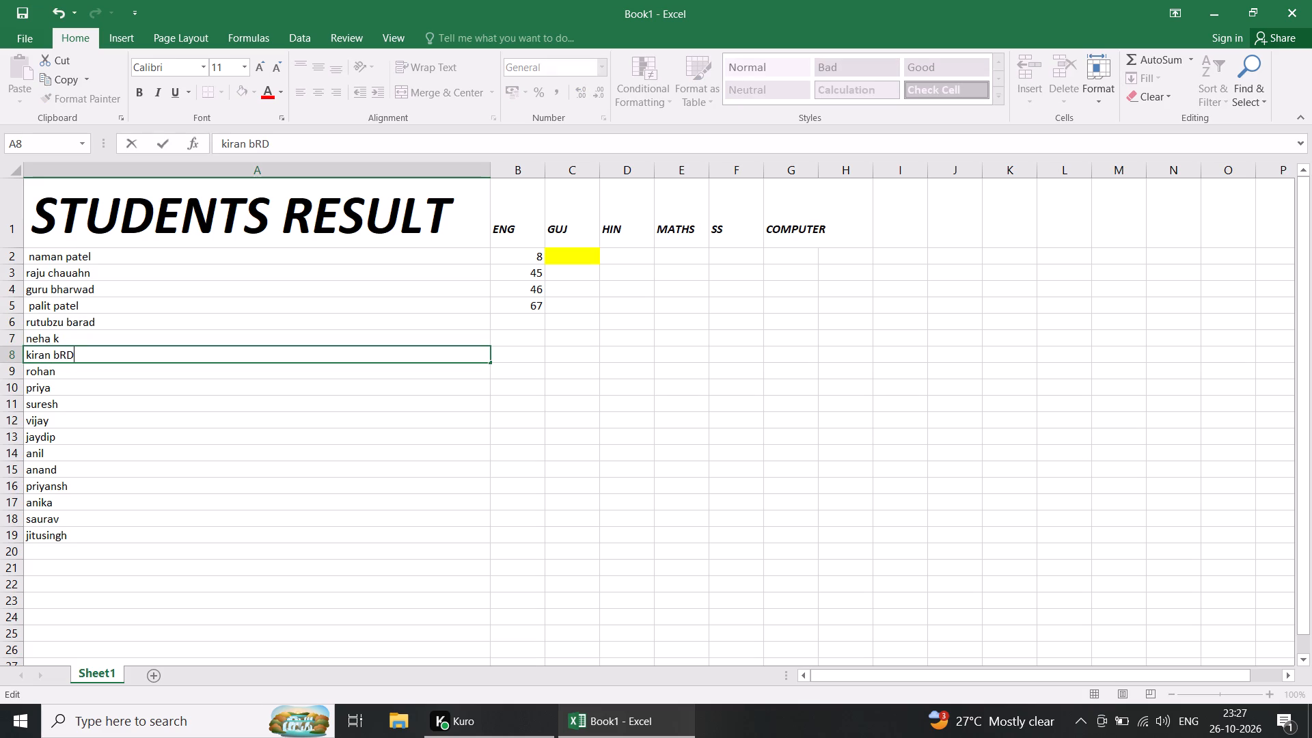
pyautogui.press('BackSpace')
pyautogui.press('BackSpace')
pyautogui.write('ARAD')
# Append the surname yadav to the student name in cell A9 and thakor to the name in A10.
pyautogui.click(72, 372)
pyautogui.click(72, 372)
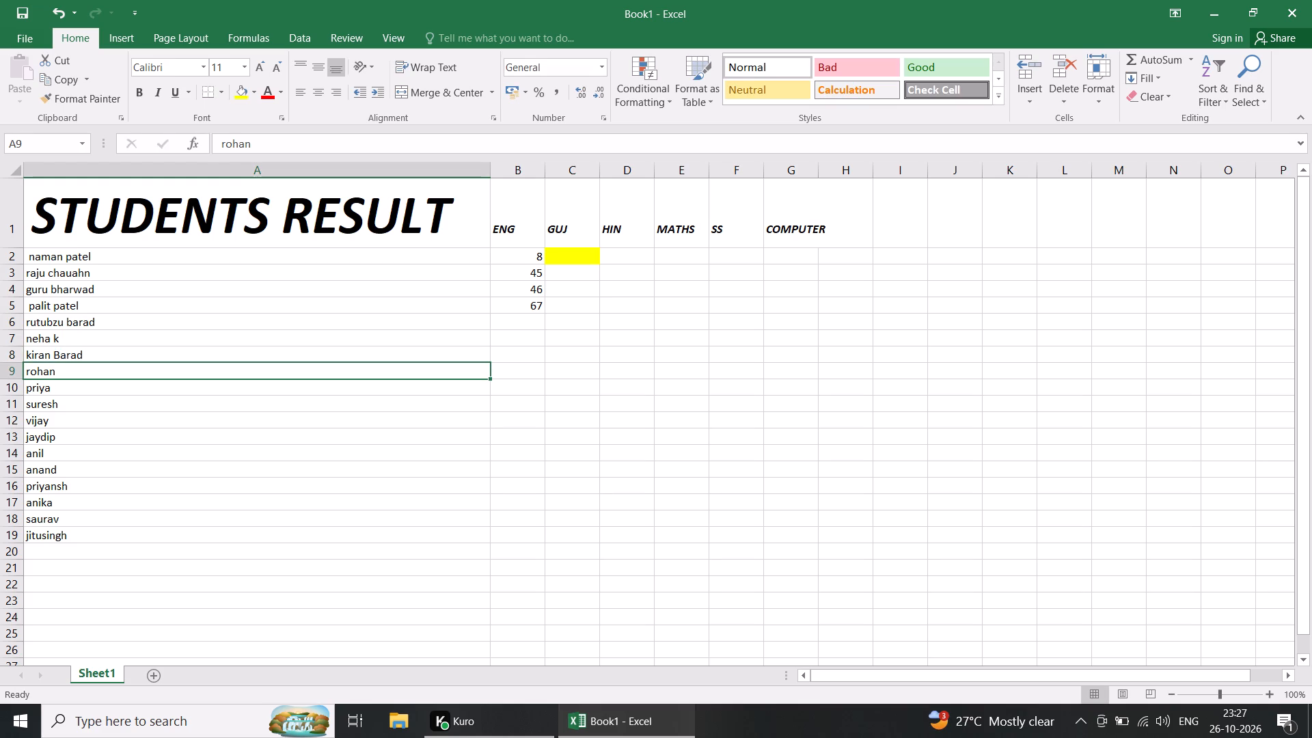
pyautogui.doubleClick(72, 372)
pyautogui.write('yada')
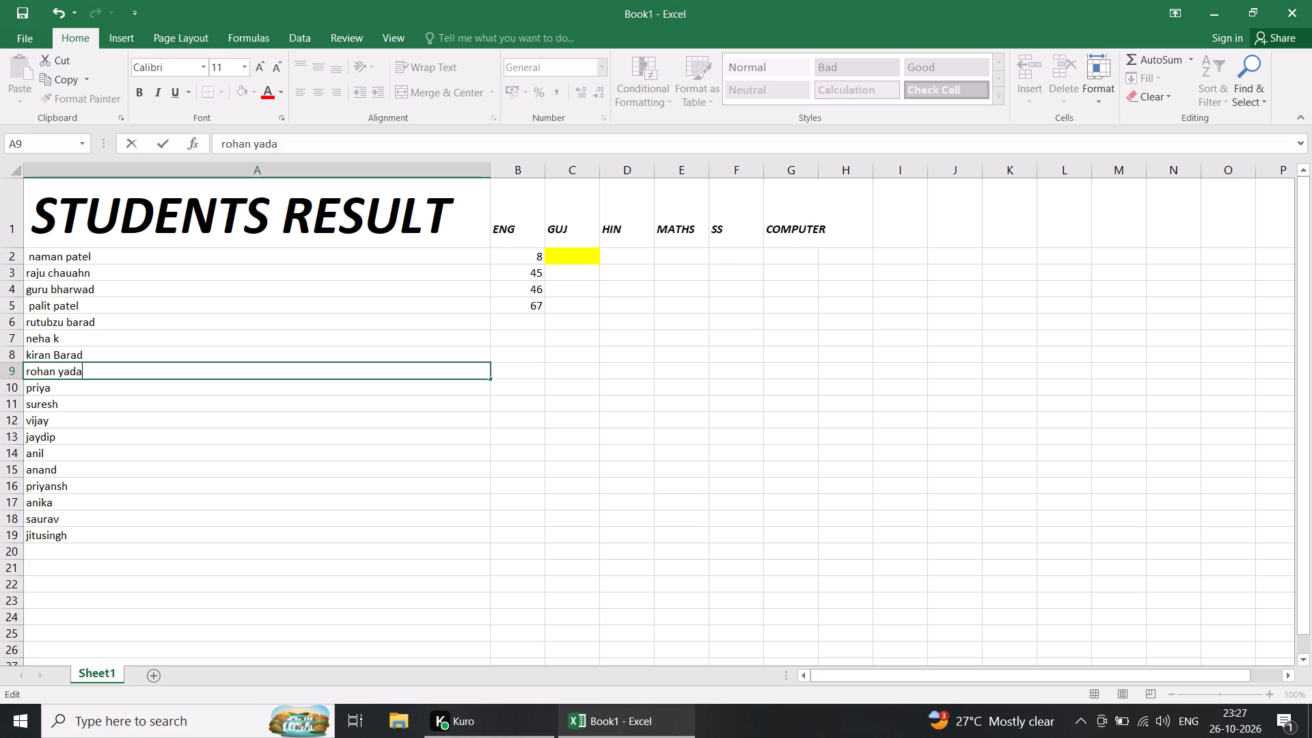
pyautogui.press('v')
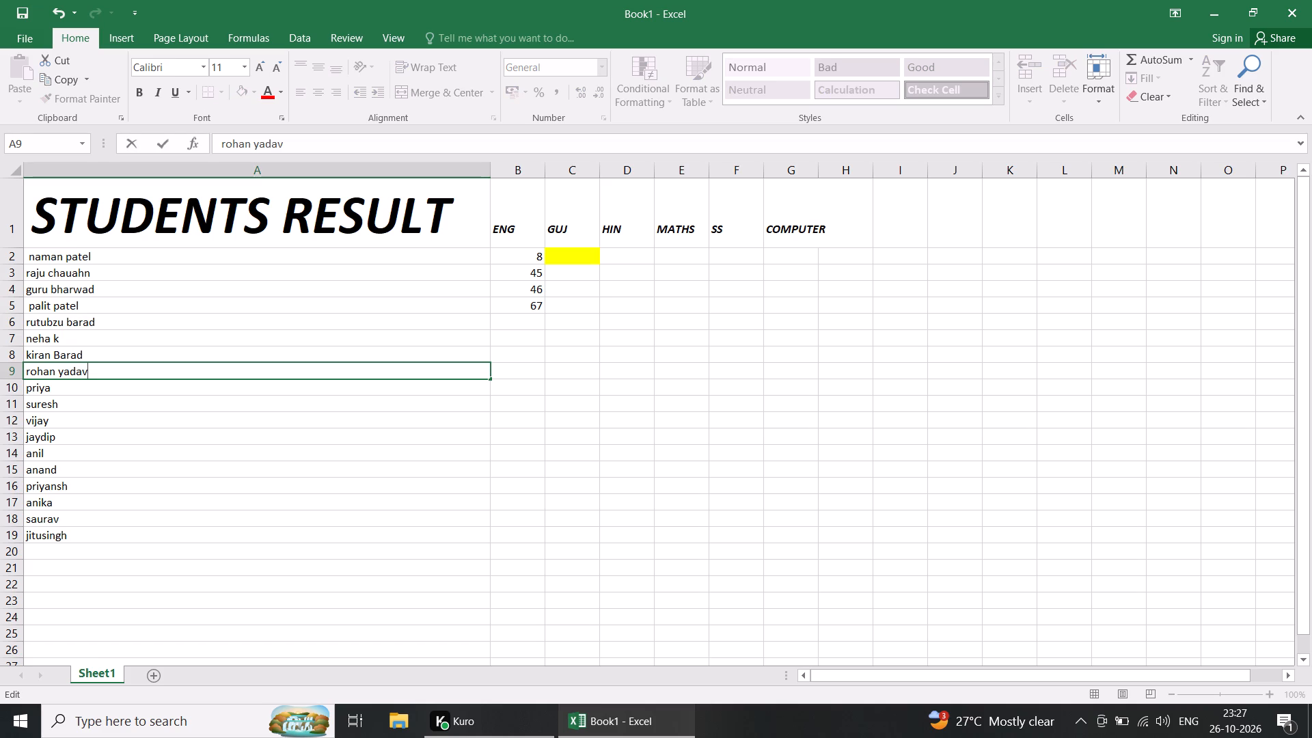
pyautogui.click(64, 392)
pyautogui.doubleClick(64, 392)
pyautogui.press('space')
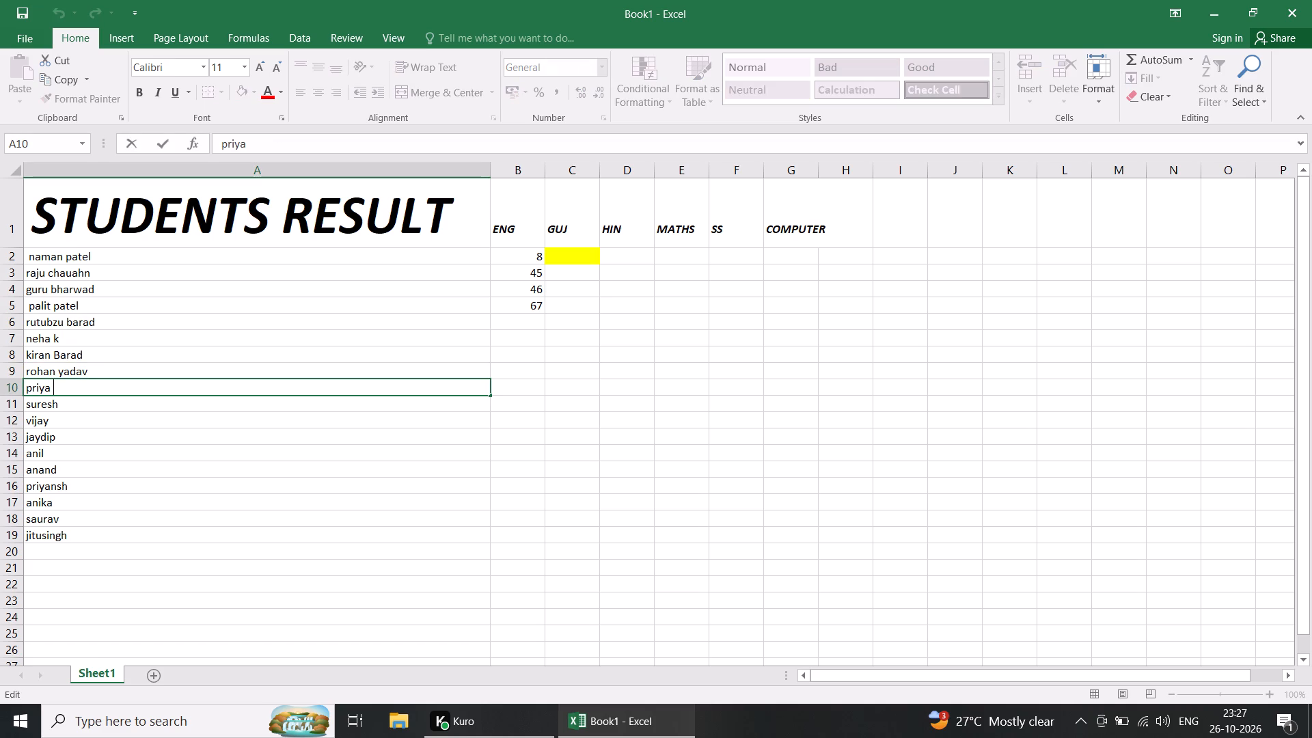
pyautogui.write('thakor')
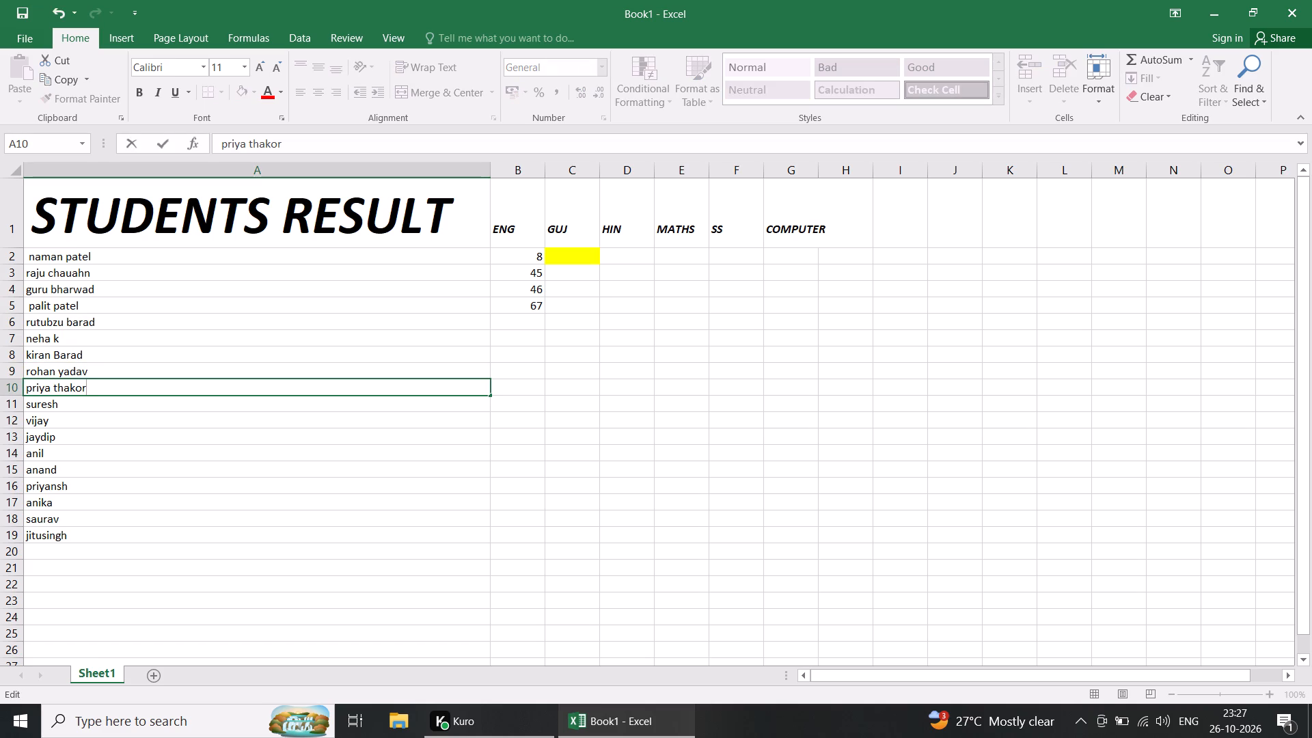
# Append the surname thakor to the student name in cell A11.
pyautogui.click(64, 400)
pyautogui.click(64, 400)
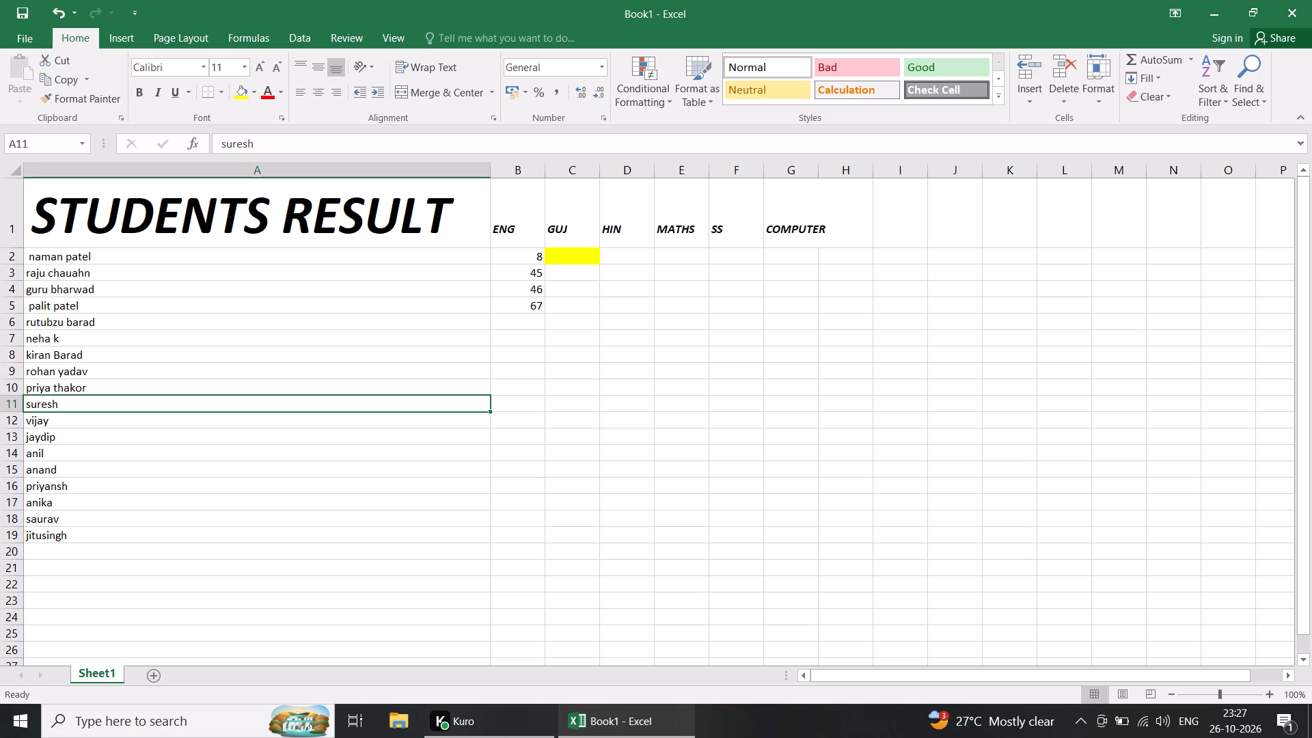
pyautogui.click(65, 405)
pyautogui.click(65, 405)
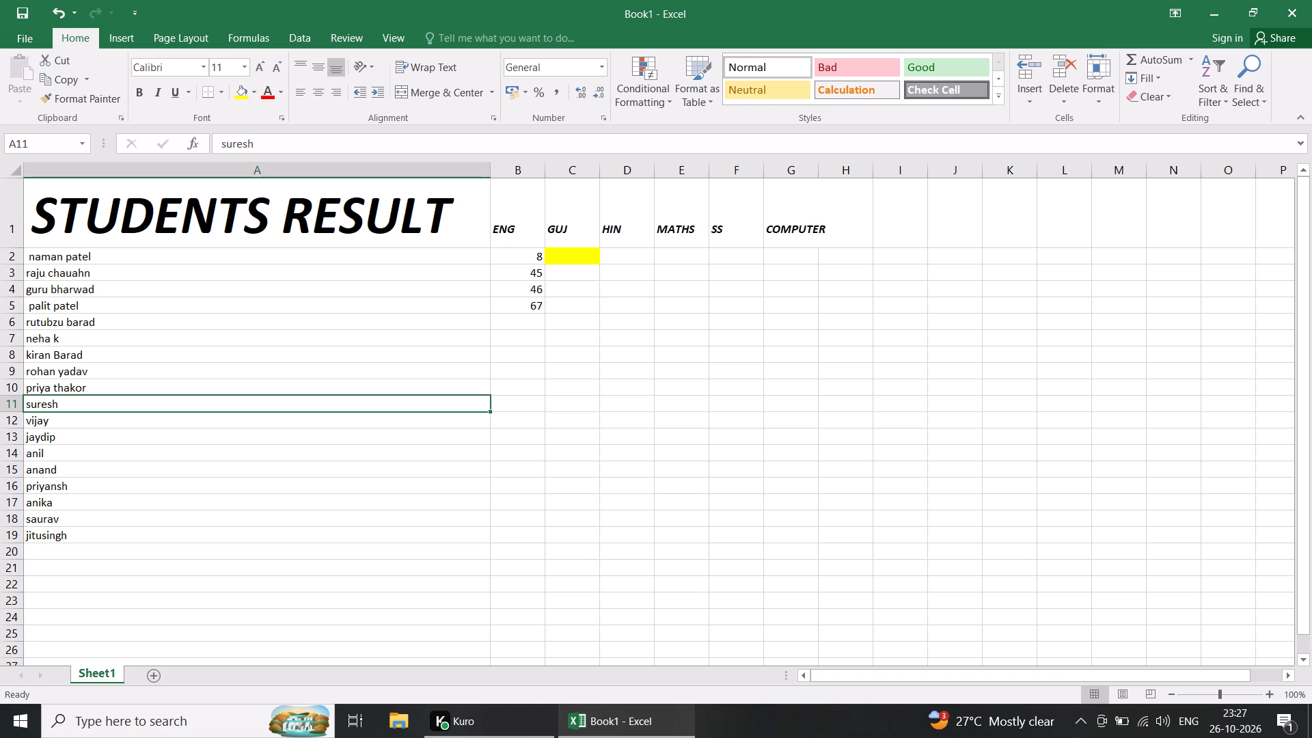
pyautogui.doubleClick(65, 405)
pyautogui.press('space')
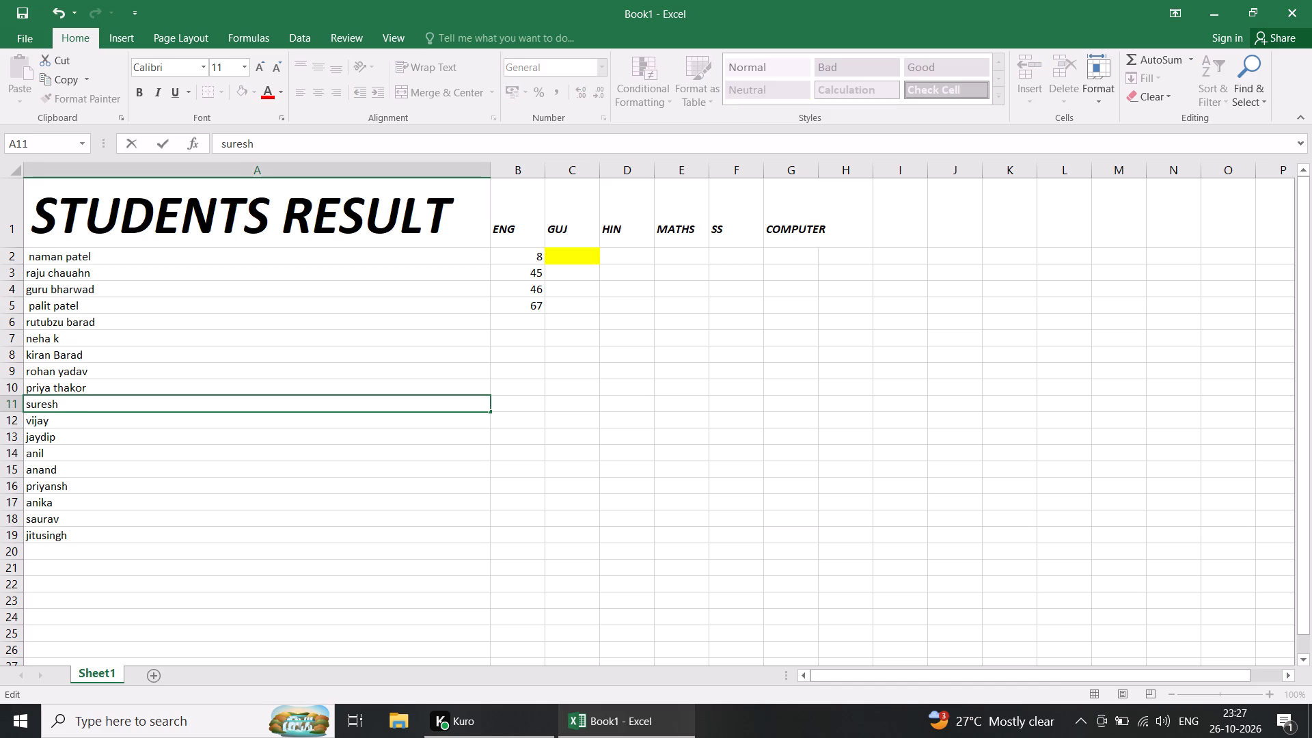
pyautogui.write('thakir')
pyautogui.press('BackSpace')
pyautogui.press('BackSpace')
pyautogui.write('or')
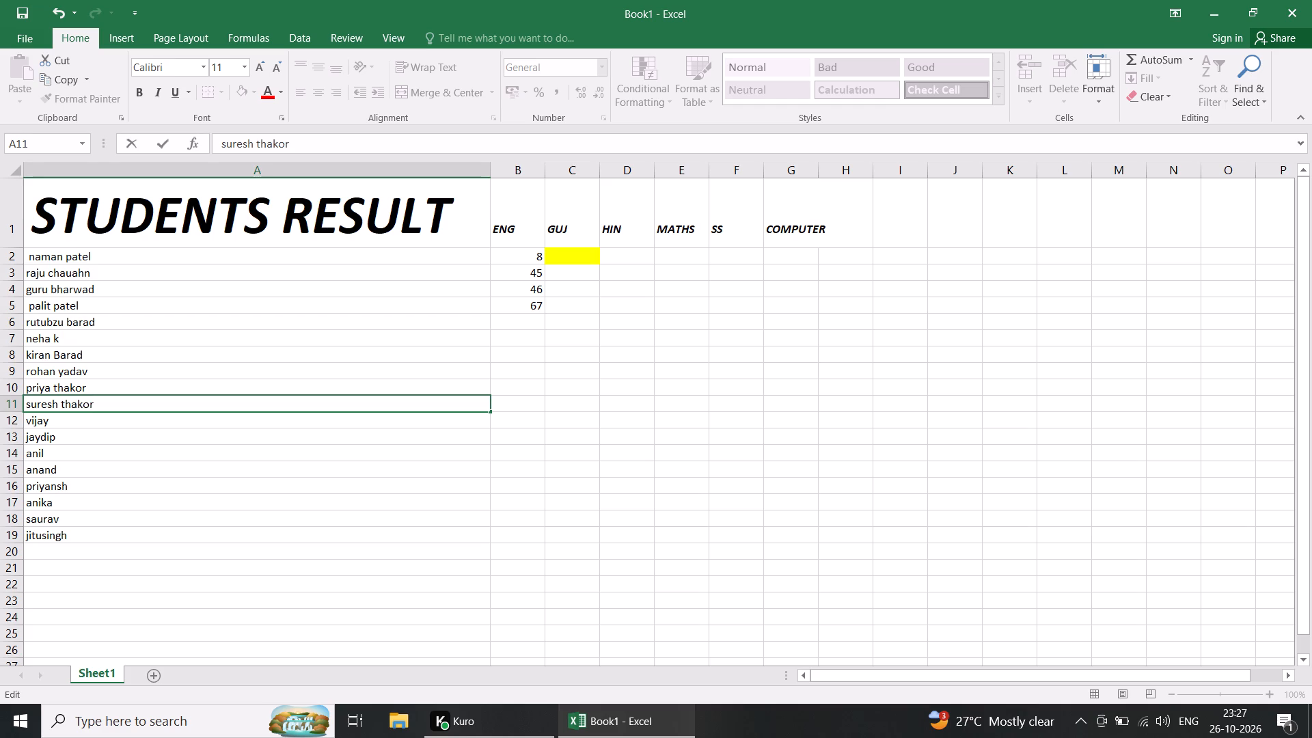
# Append the surname darbar to the student name in cell A12.
pyautogui.click(68, 422)
pyautogui.click(68, 422)
pyautogui.click(68, 422)
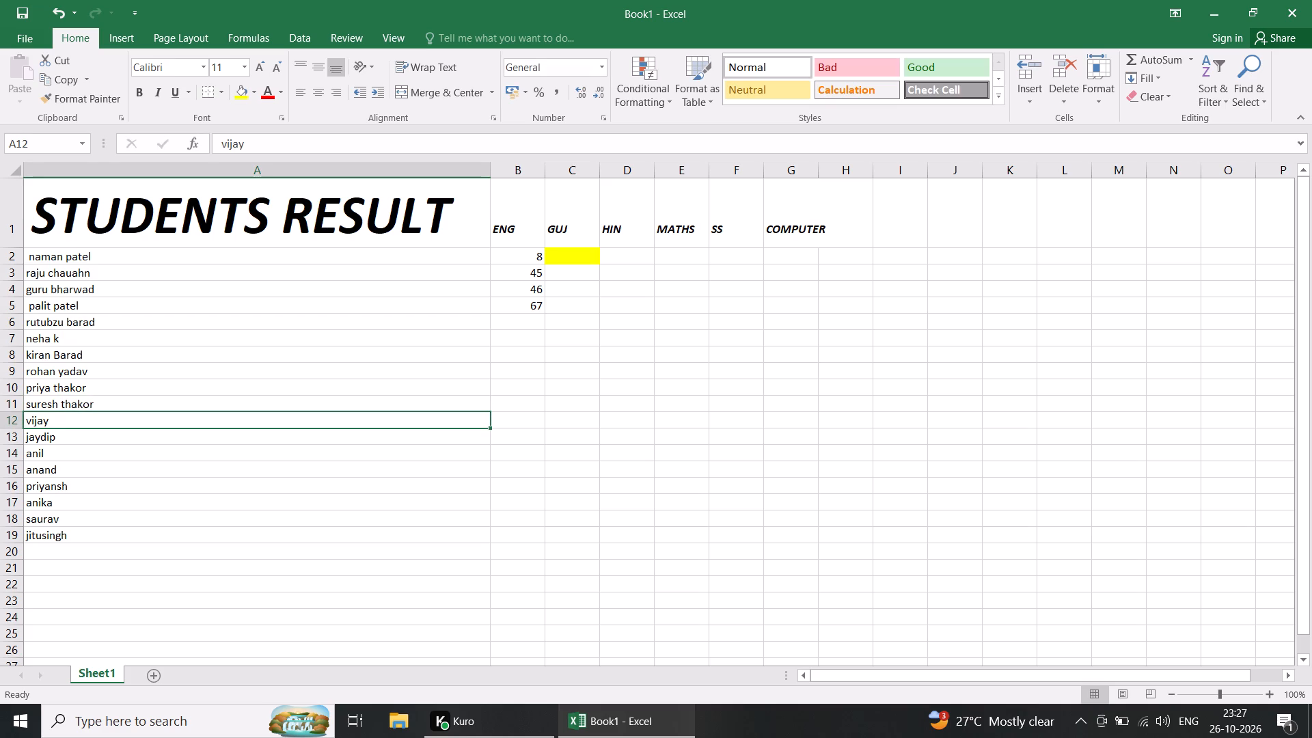
pyautogui.doubleClick(68, 422)
pyautogui.click(67, 422)
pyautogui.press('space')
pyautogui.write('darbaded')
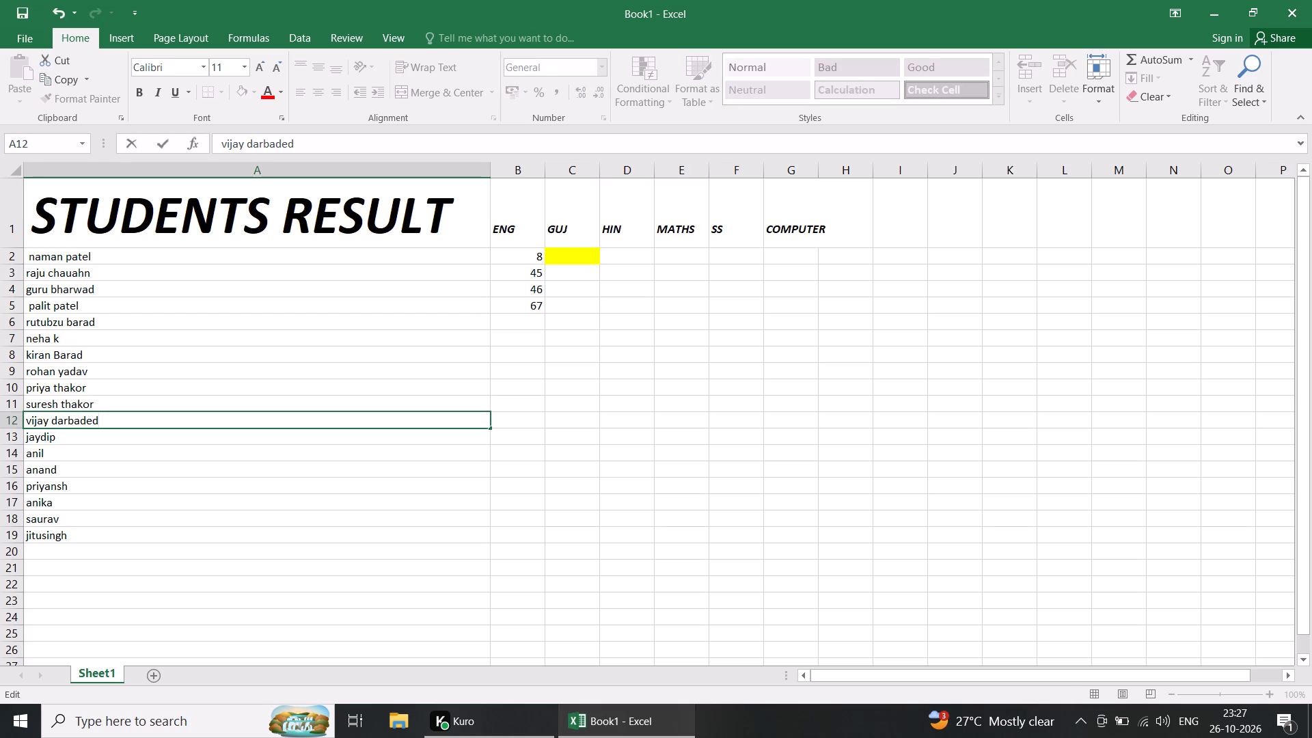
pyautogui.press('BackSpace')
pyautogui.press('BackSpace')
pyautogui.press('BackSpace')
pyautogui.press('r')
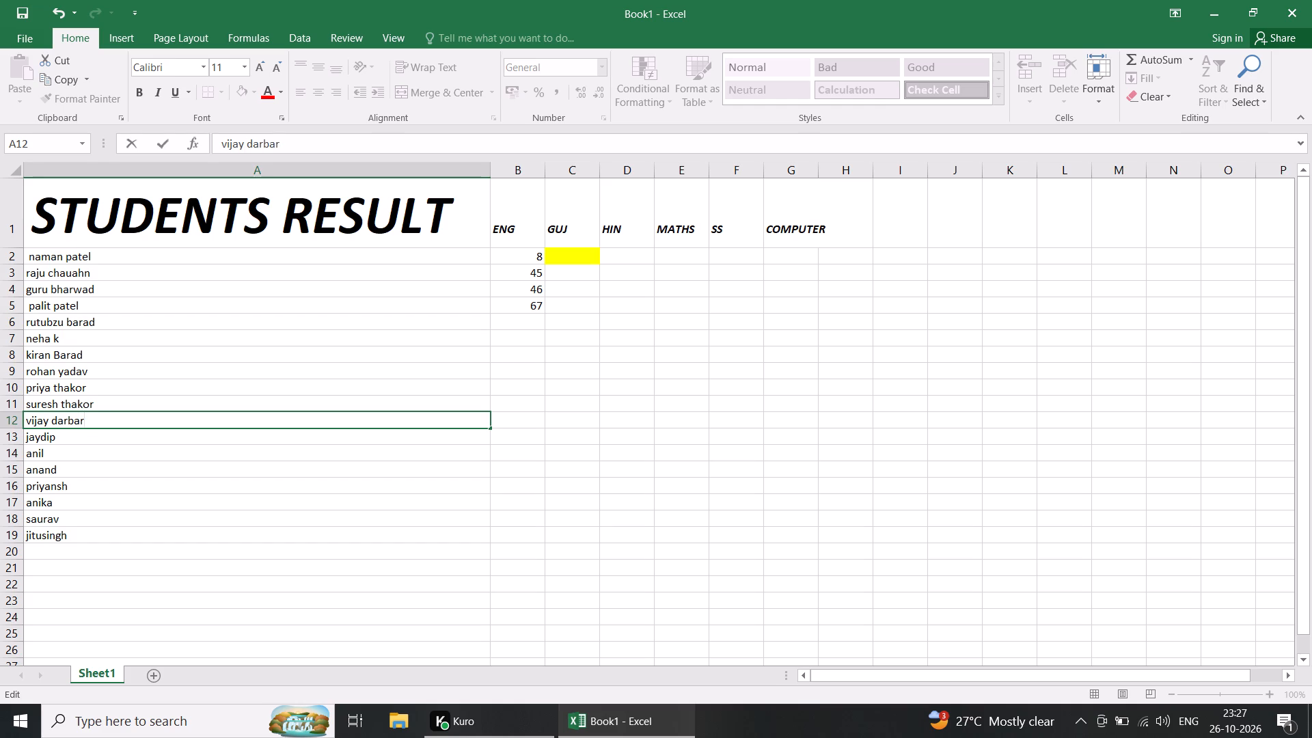
# Append the surname chauhan to the student name in cell A13.
pyautogui.click(65, 436)
pyautogui.doubleClick(65, 436)
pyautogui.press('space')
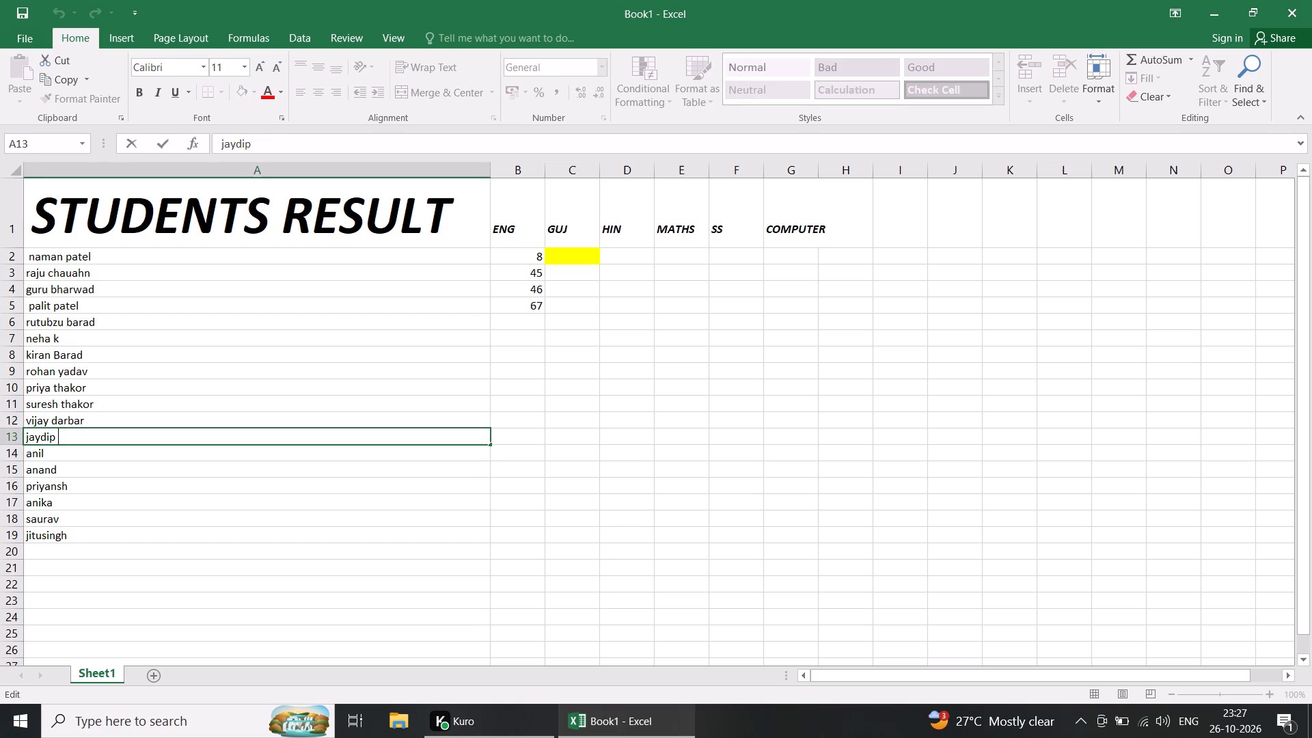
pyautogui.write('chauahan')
pyautogui.click(62, 455)
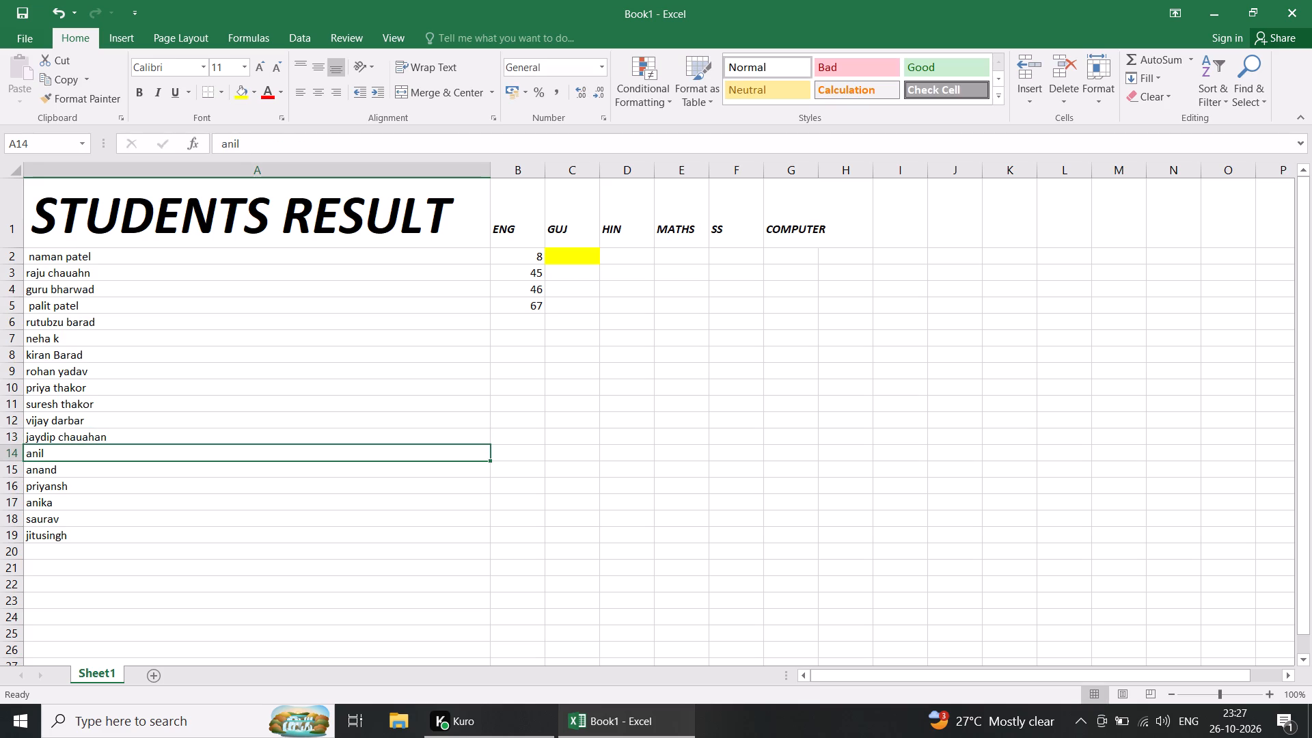
pyautogui.click(86, 434)
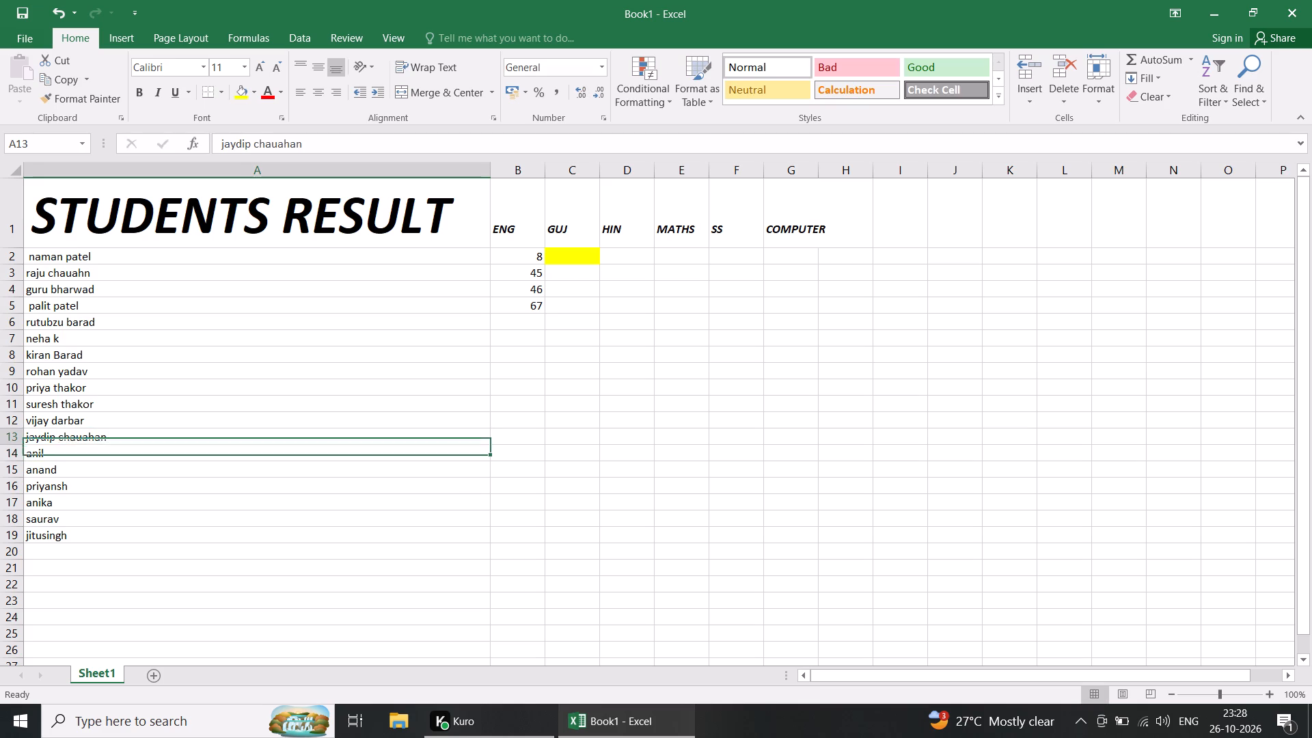
pyautogui.doubleClick(88, 440)
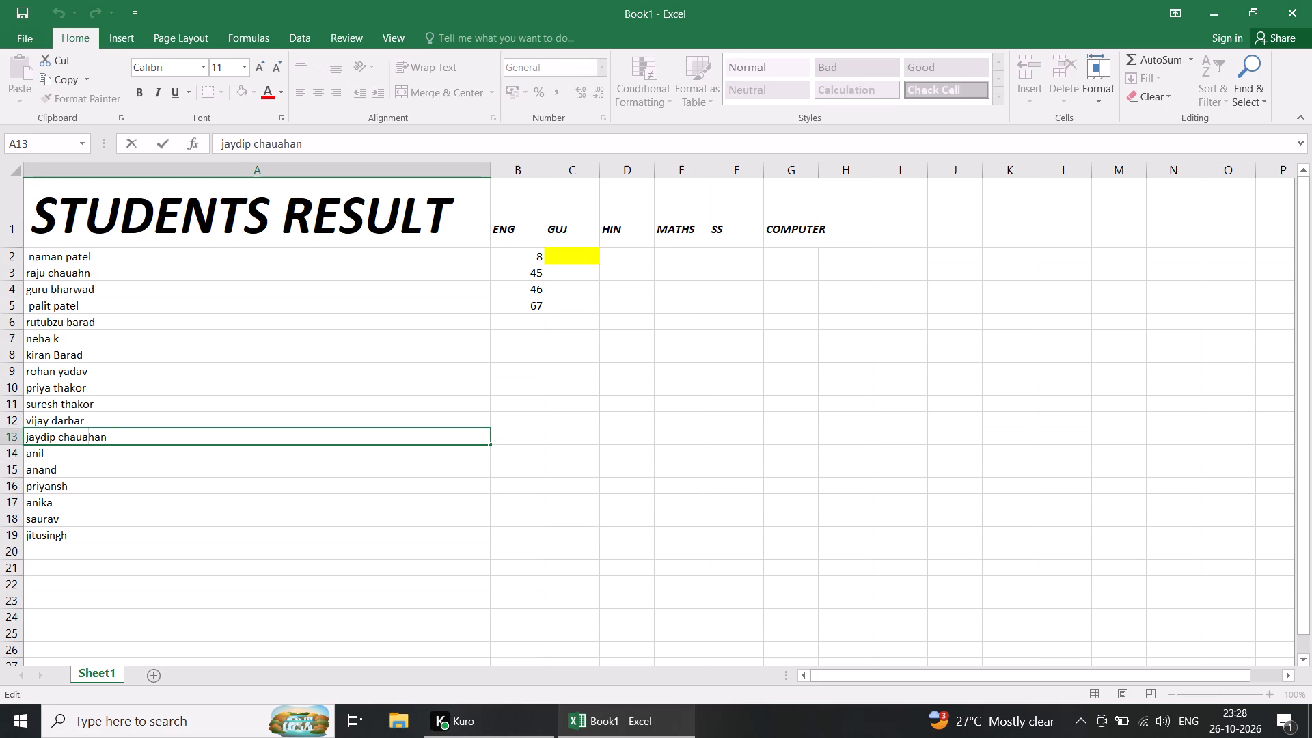
pyautogui.press('BackSpace')
# Append the surname thakor to the student name in cell A14.
pyautogui.doubleClick(58, 454)
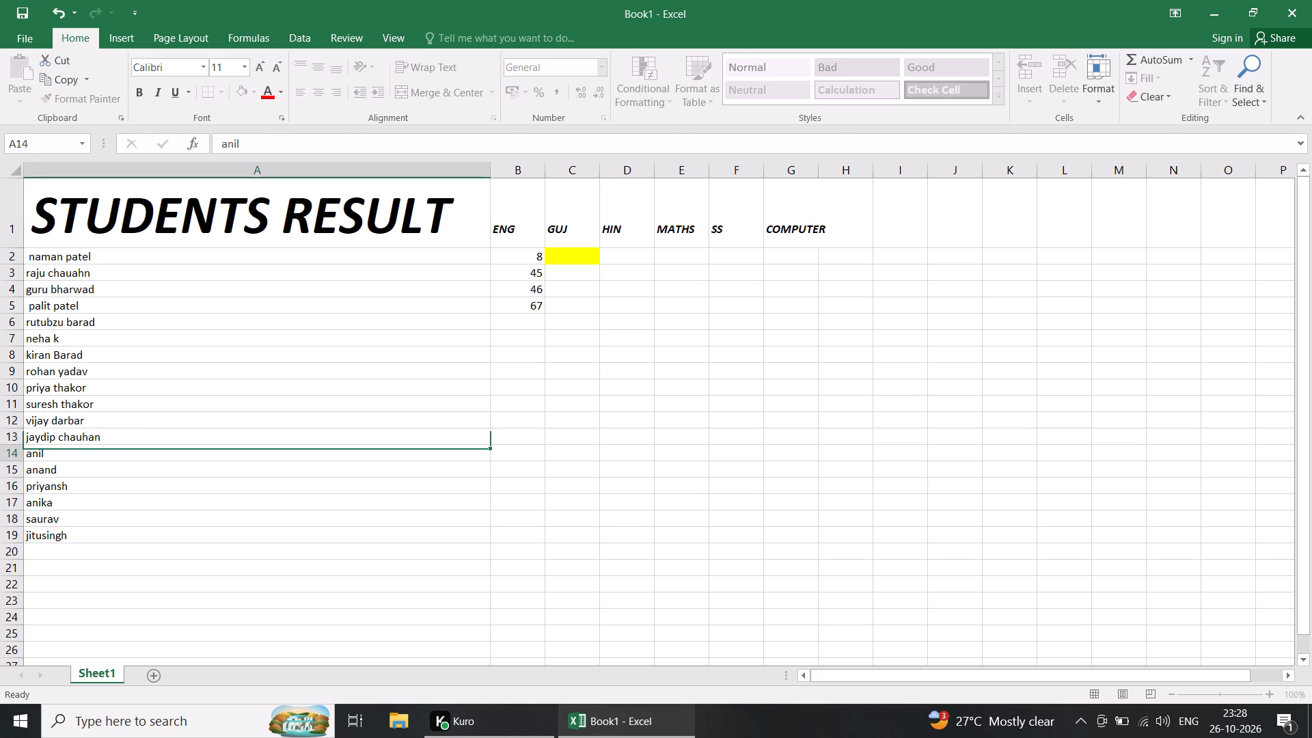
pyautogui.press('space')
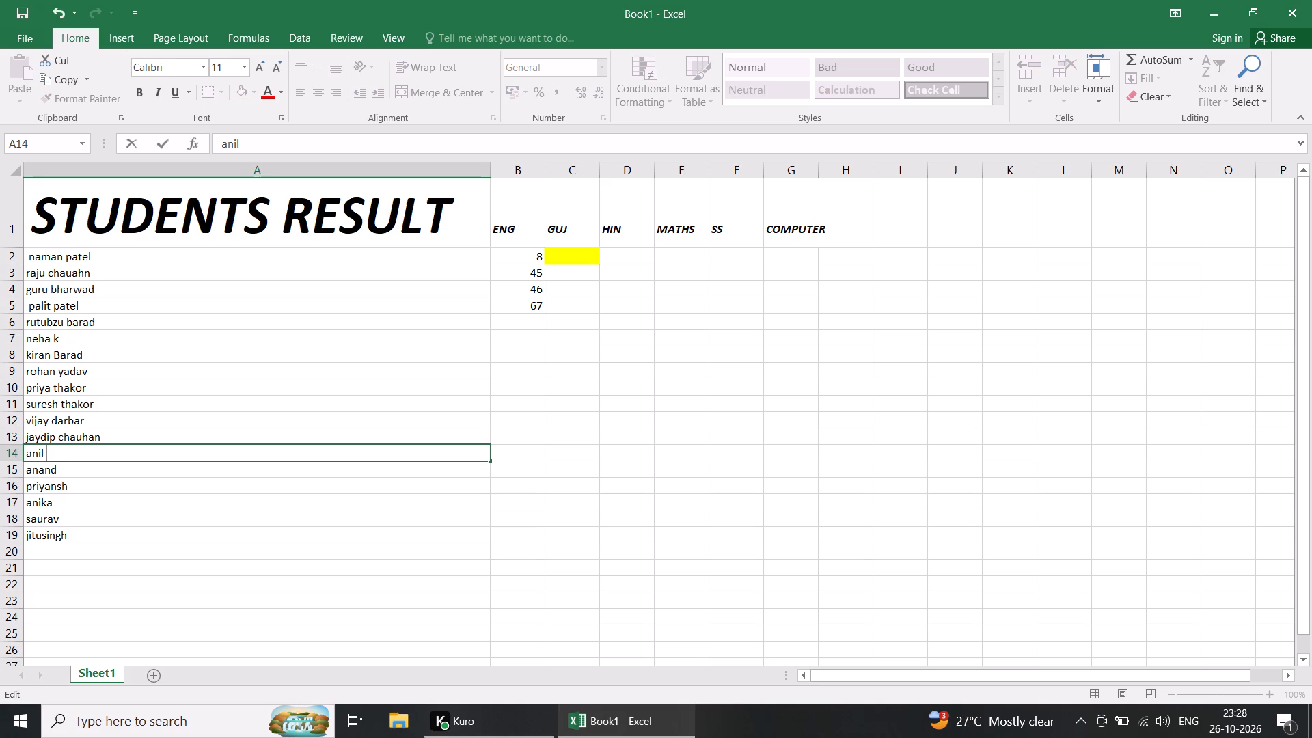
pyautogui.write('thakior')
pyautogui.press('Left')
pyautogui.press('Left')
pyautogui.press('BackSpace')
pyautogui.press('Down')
# Append the surname, spelled chauahan, to the student name in cell A15.
pyautogui.doubleClick(57, 471)
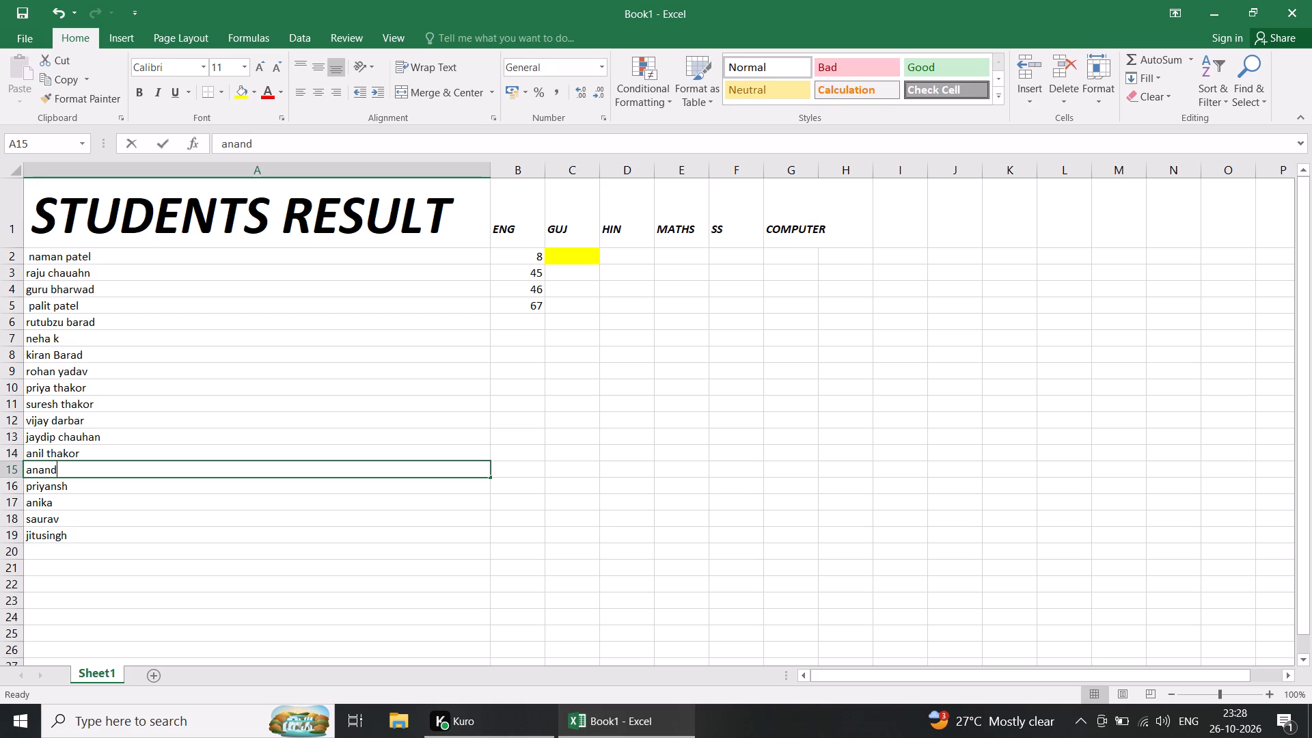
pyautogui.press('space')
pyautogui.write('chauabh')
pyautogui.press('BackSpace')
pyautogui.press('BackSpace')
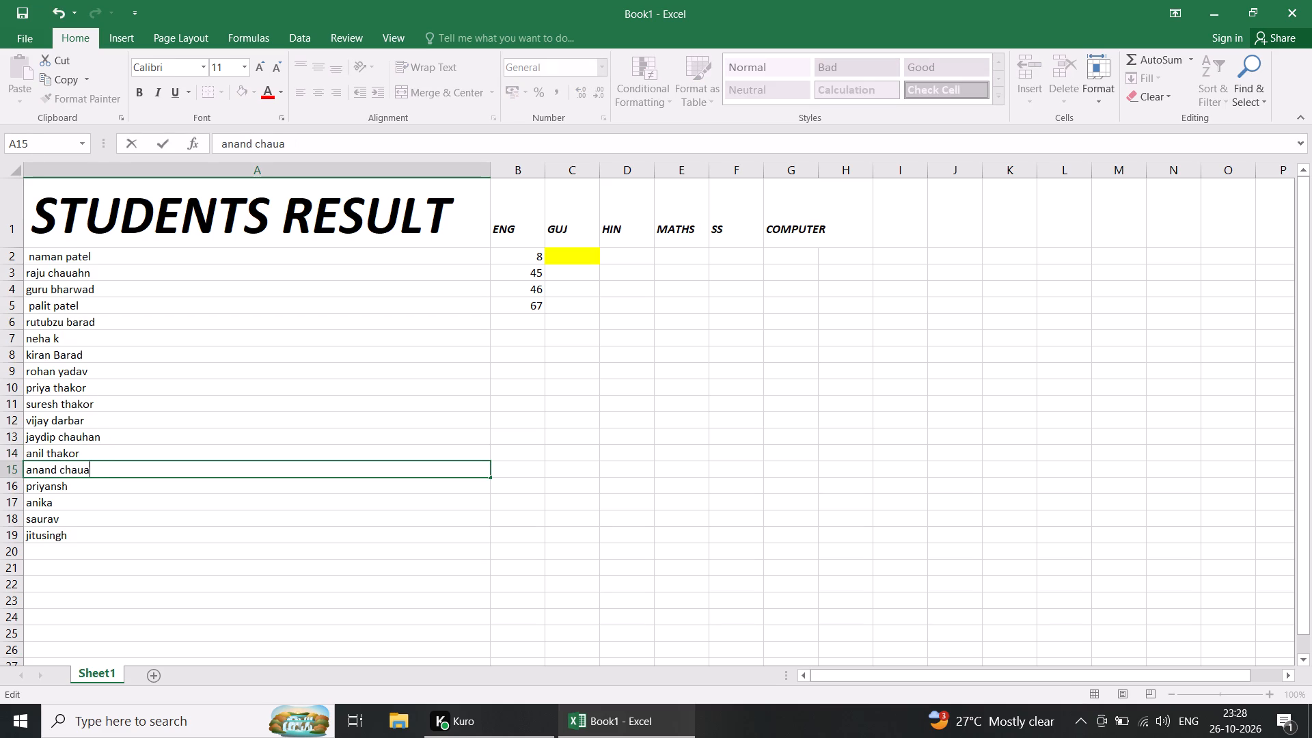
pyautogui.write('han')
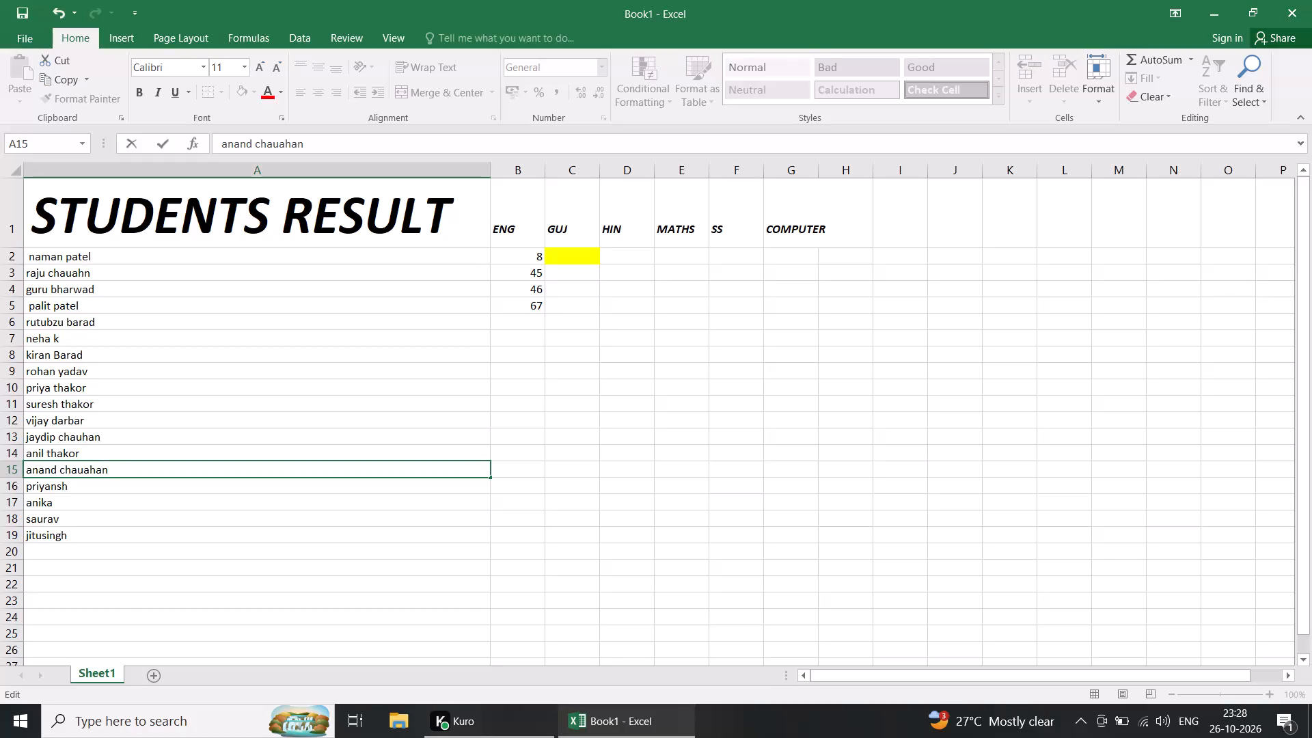
# Append the surname yadav to the student name in cell A16.
pyautogui.doubleClick(66, 493)
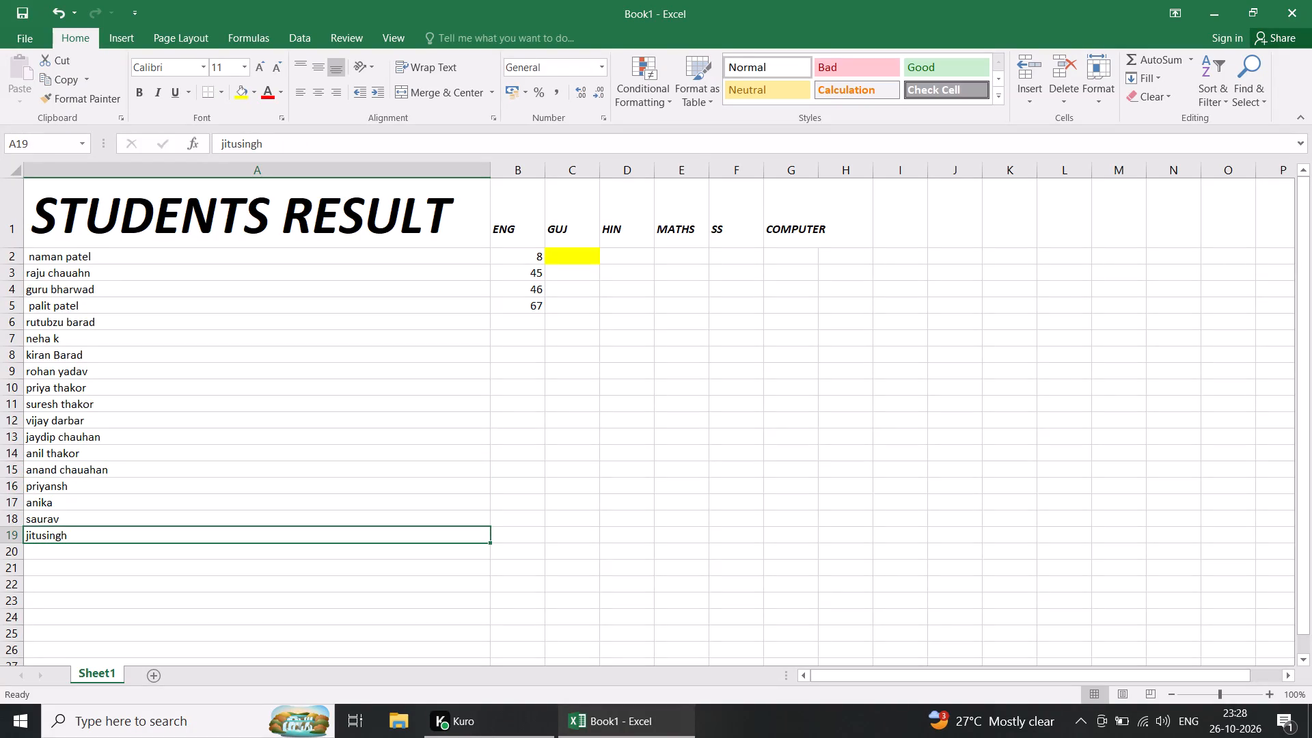
pyautogui.doubleClick(68, 491)
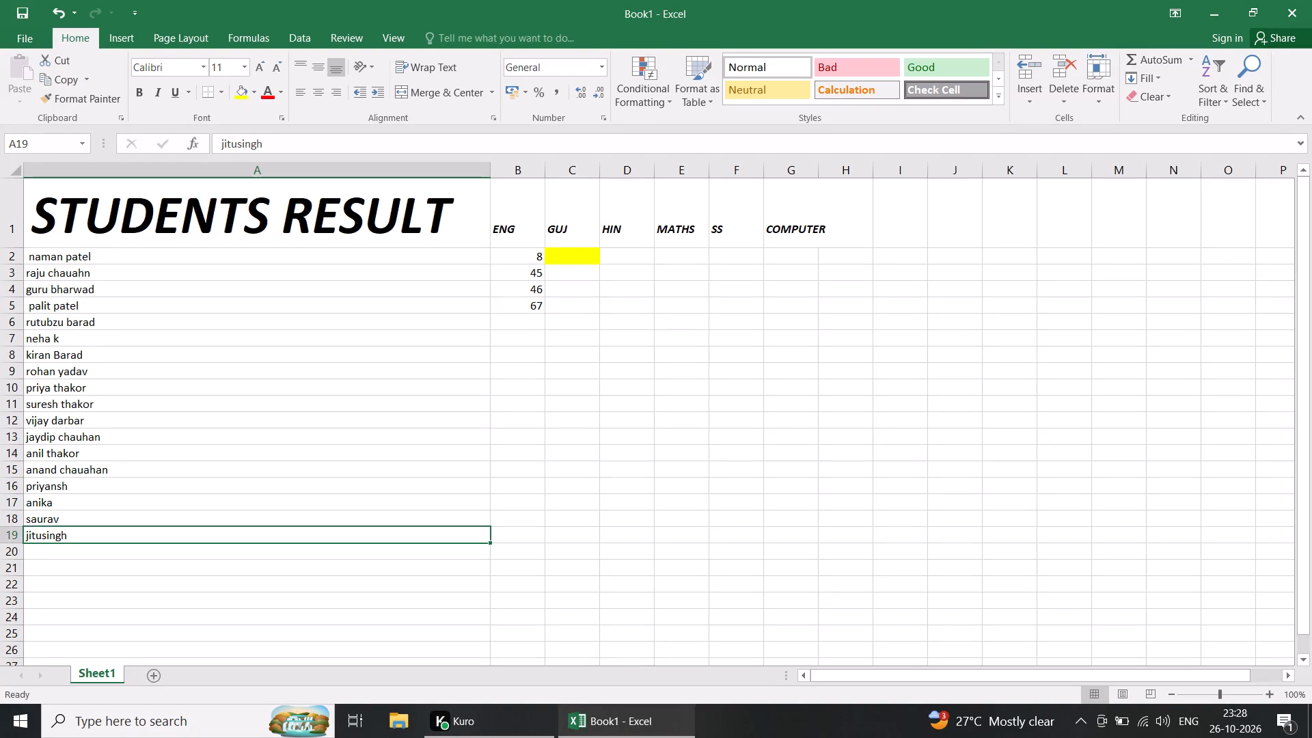
pyautogui.doubleClick(71, 485)
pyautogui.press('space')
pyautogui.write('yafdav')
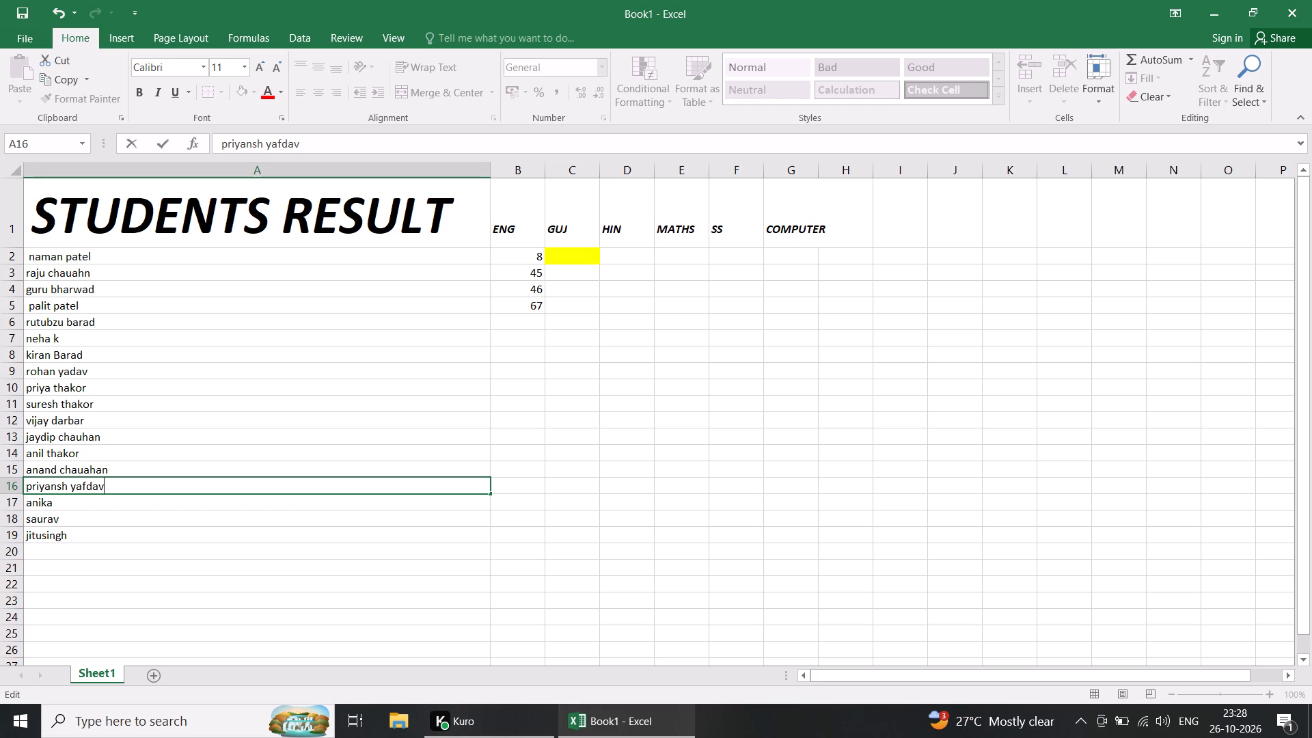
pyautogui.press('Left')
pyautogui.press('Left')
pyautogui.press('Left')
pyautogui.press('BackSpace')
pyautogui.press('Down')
# Extend the student name in cell A17 with singh, joined without a space, followed by the surname jadav.
pyautogui.doubleClick(61, 505)
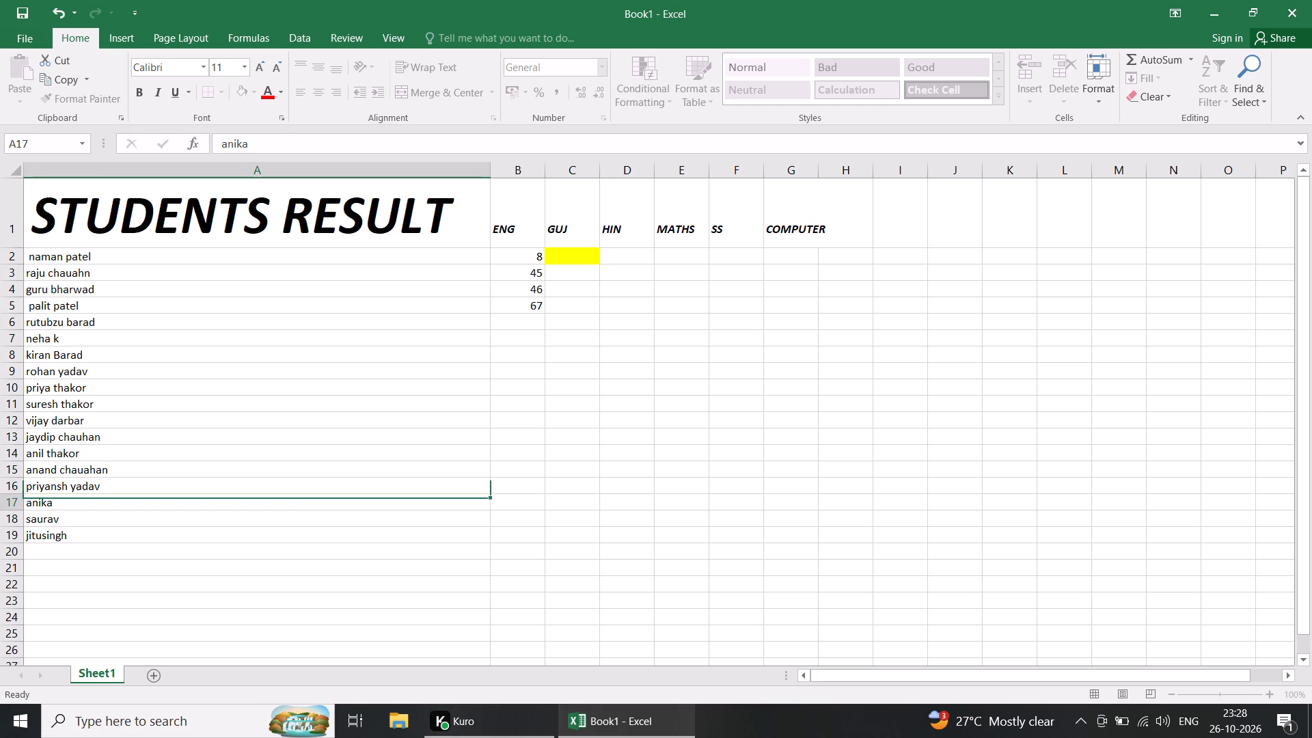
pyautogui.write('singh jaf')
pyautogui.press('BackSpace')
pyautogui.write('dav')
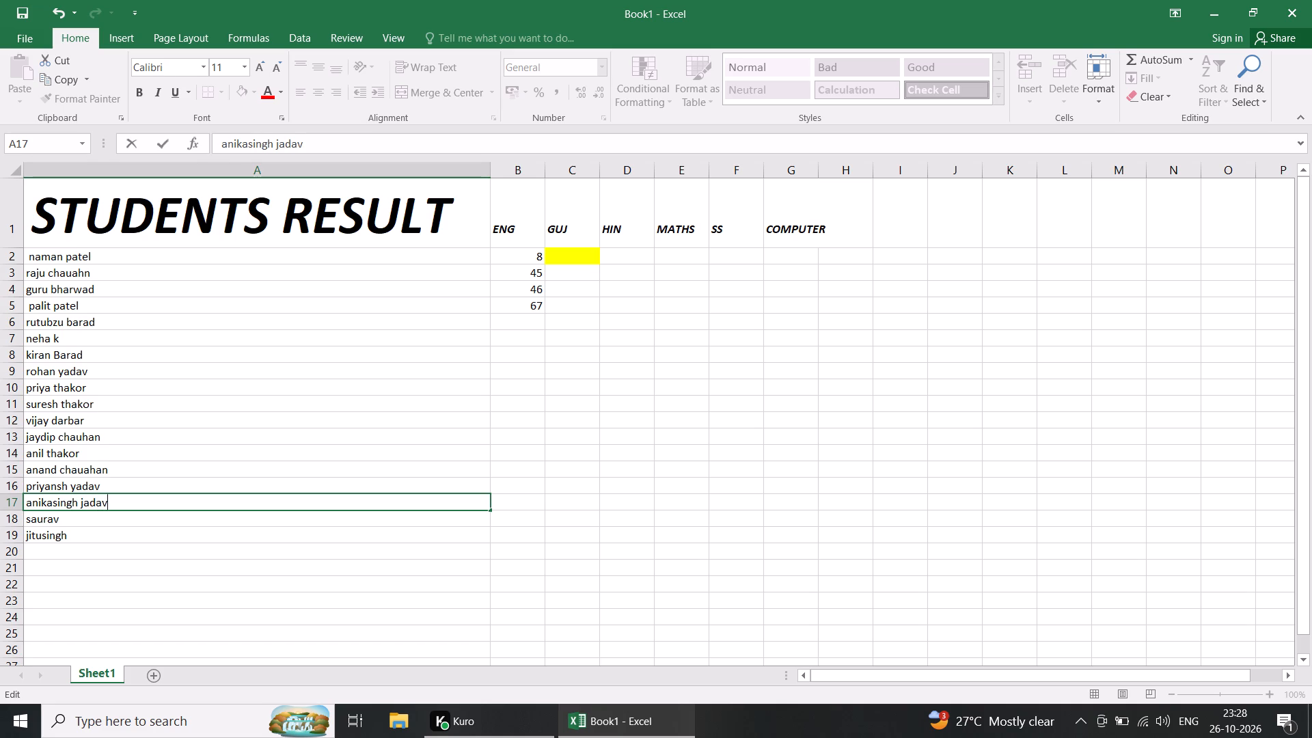
# Append the surname joshi to the student name in cell A18 and rana to the name in A19.
pyautogui.click(79, 523)
pyautogui.doubleClick(79, 523)
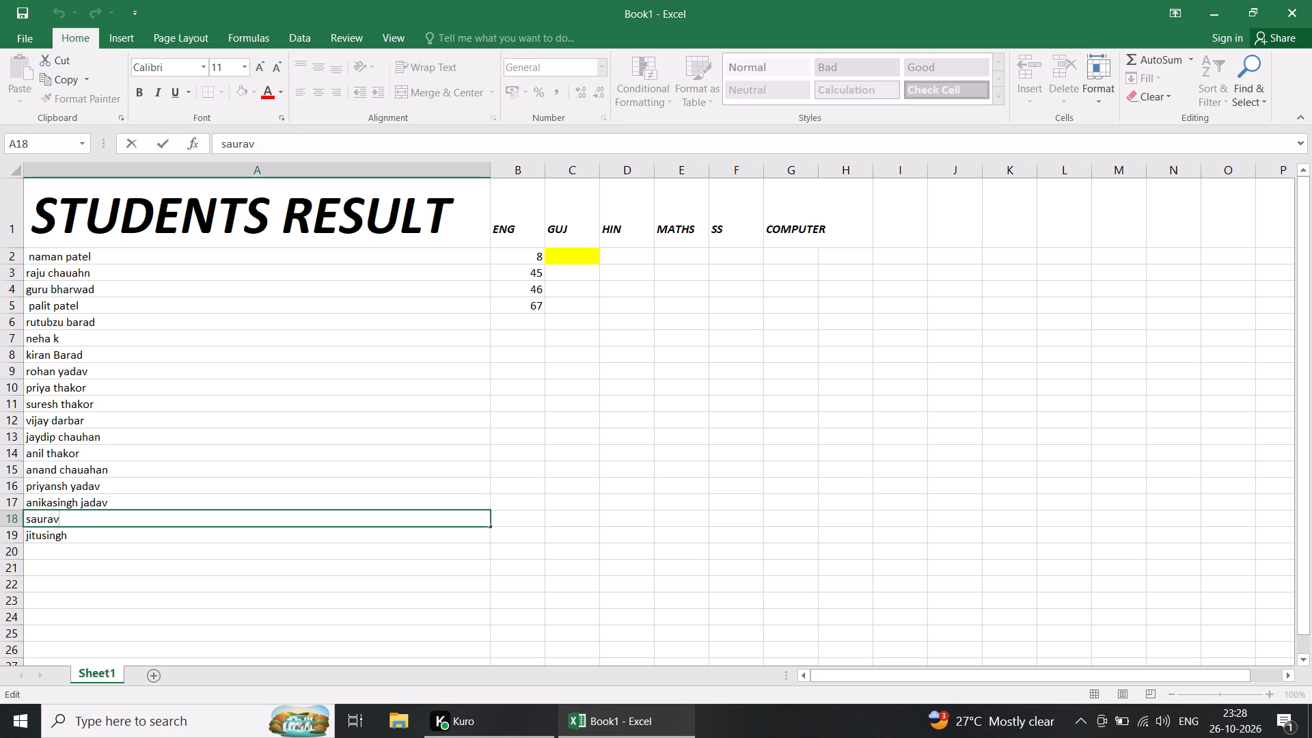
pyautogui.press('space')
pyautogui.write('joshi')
pyautogui.click(78, 541)
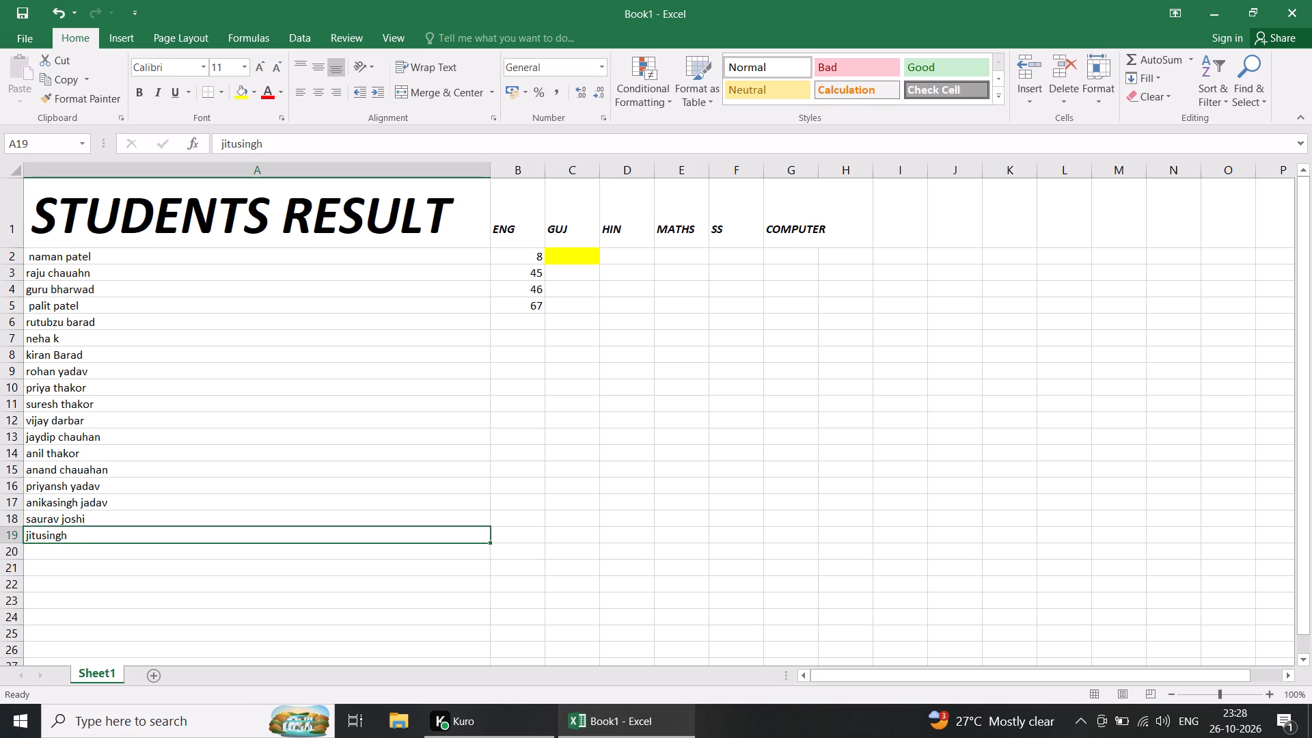
pyautogui.doubleClick(76, 535)
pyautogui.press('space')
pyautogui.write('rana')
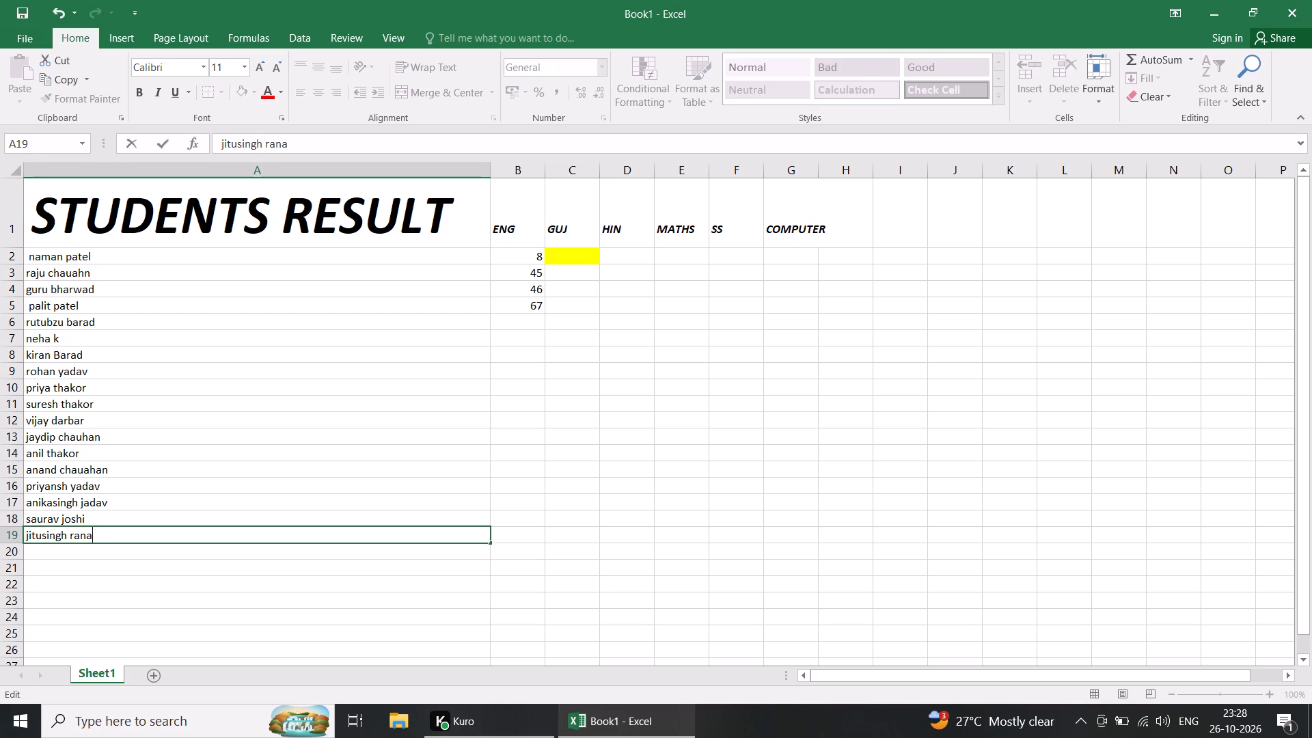
pyautogui.click(54, 555)
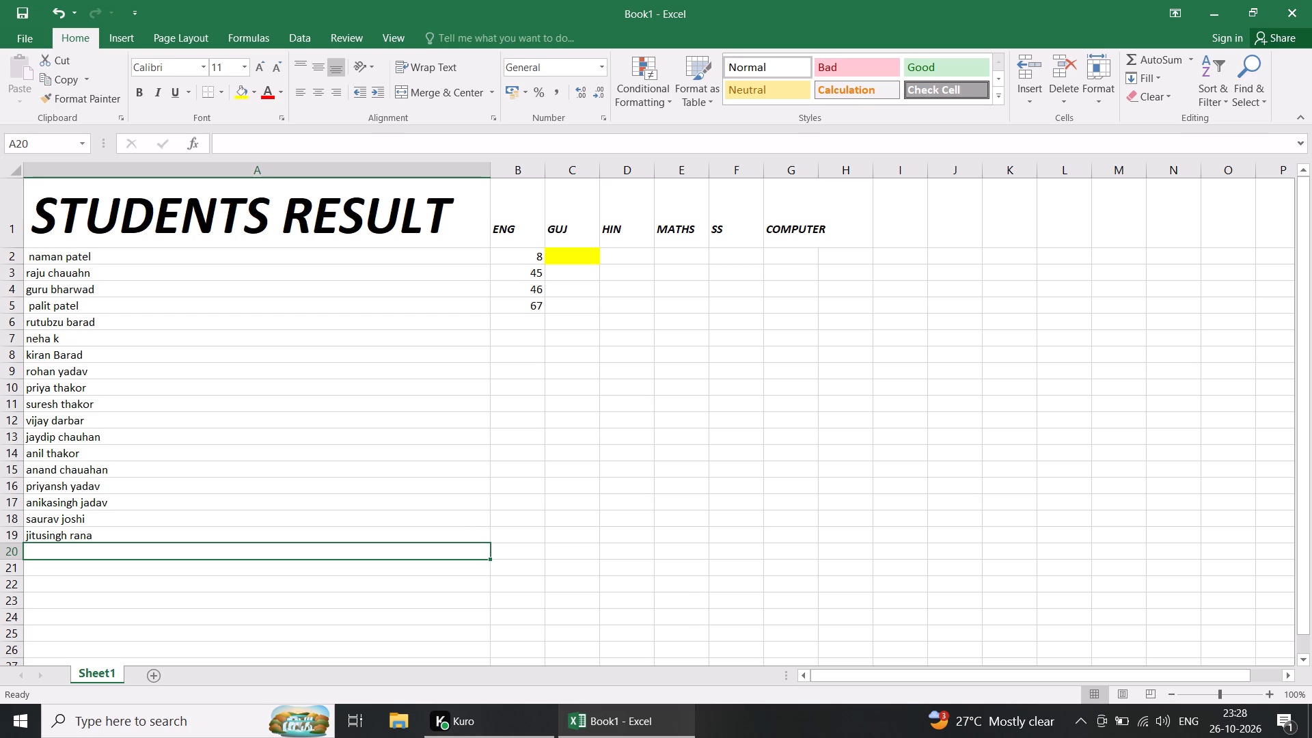
# Add a student with the surname rana in cell A20 and another with the surname gupta in cell A21.
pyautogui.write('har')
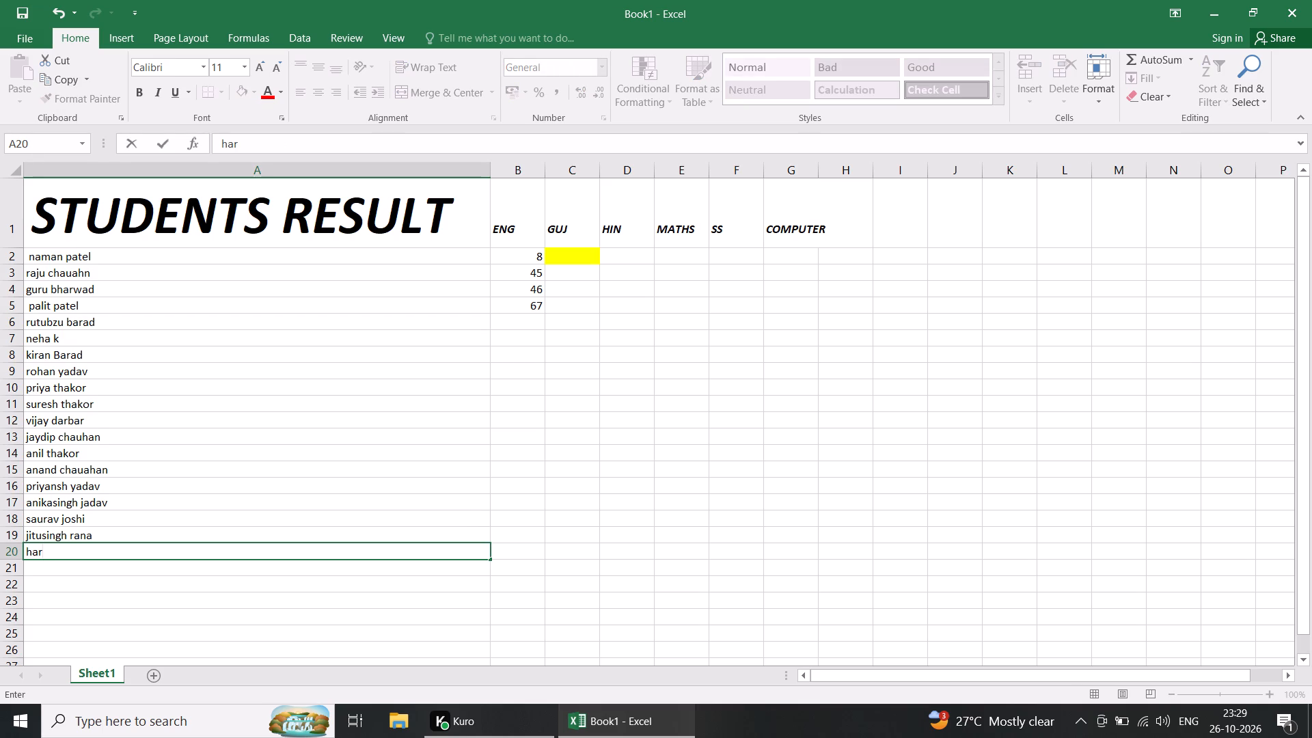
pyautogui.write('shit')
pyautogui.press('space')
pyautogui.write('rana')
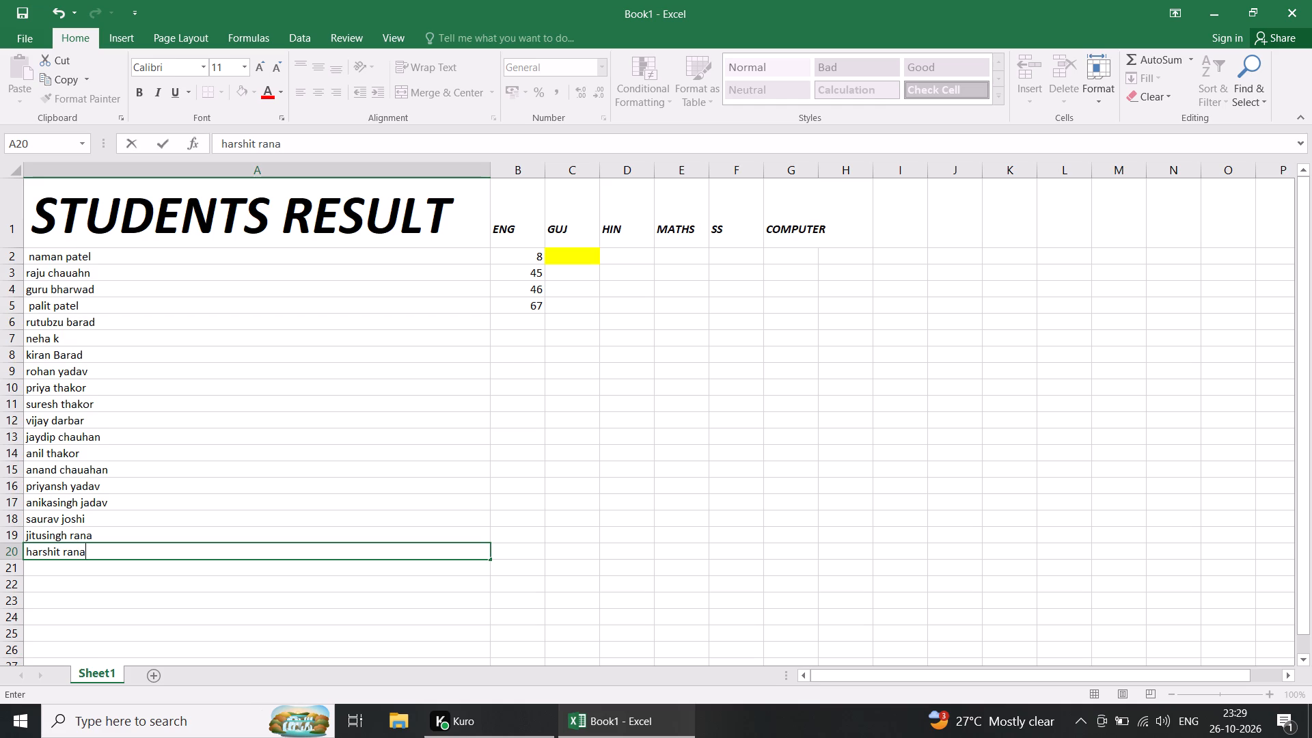
pyautogui.click(53, 564)
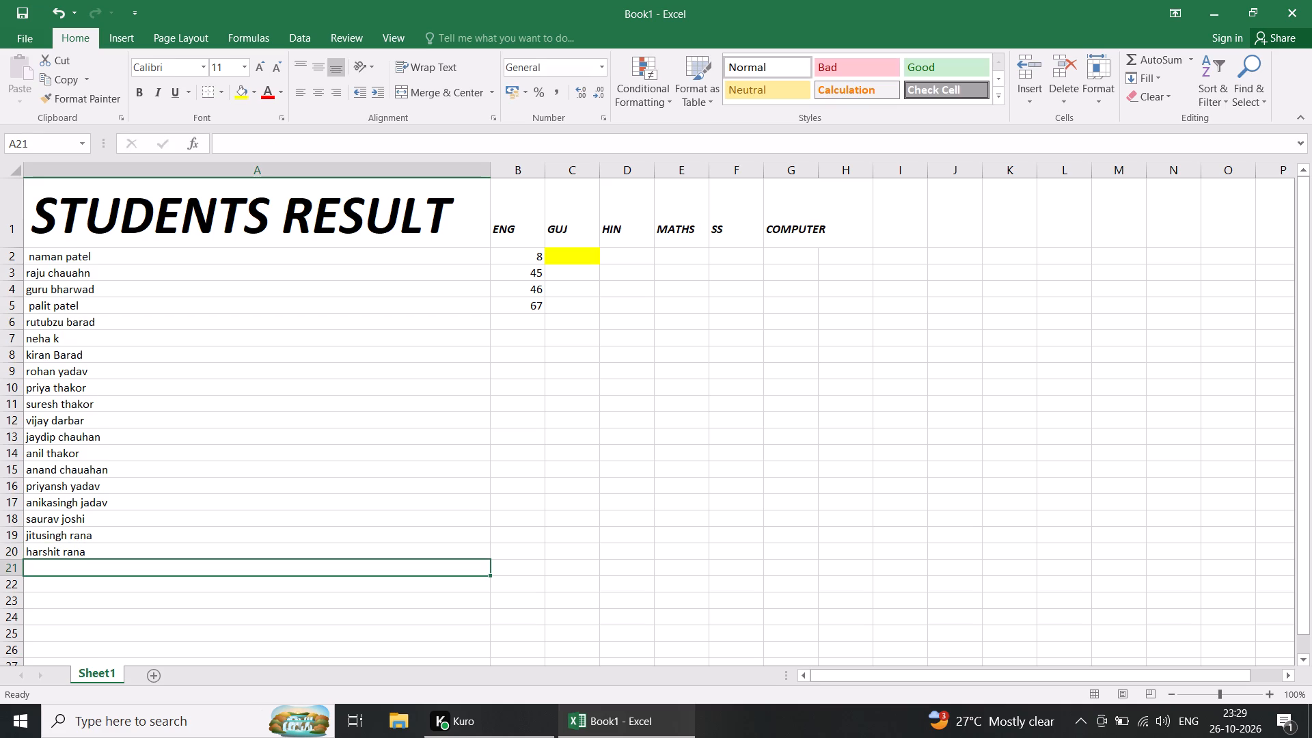
pyautogui.doubleClick(53, 568)
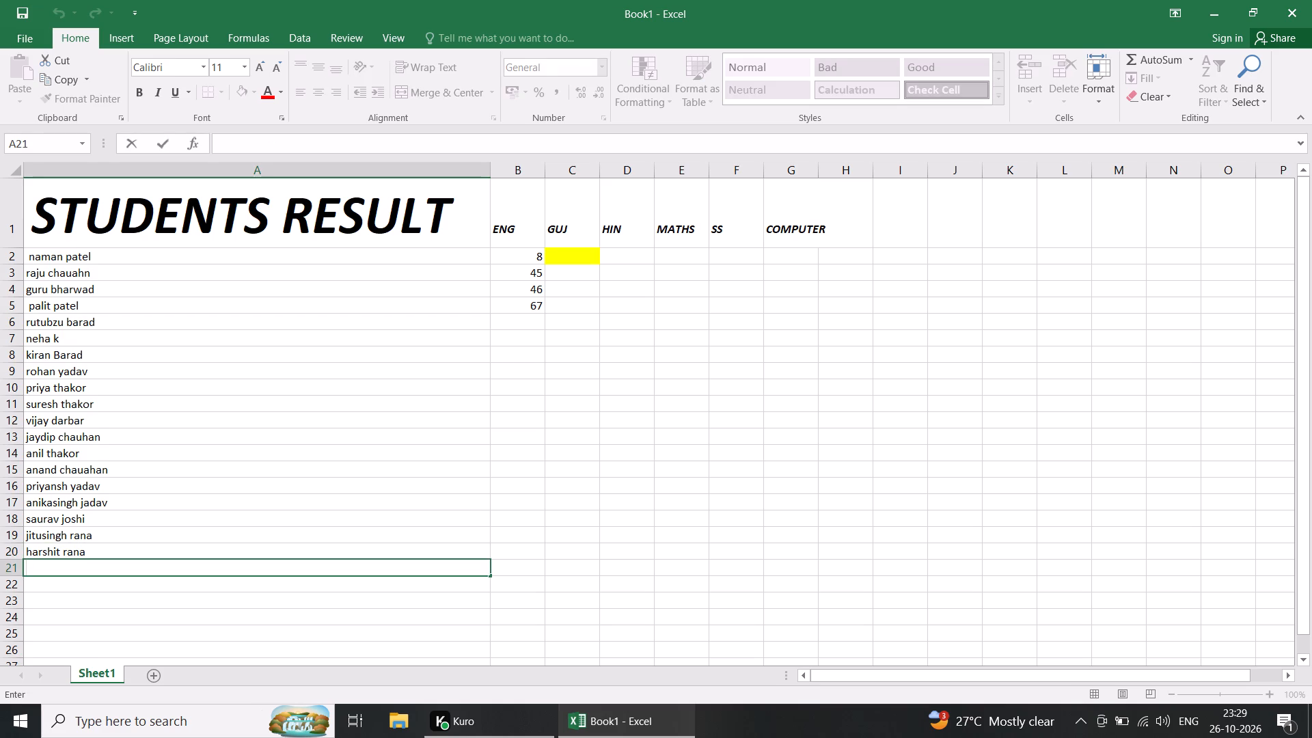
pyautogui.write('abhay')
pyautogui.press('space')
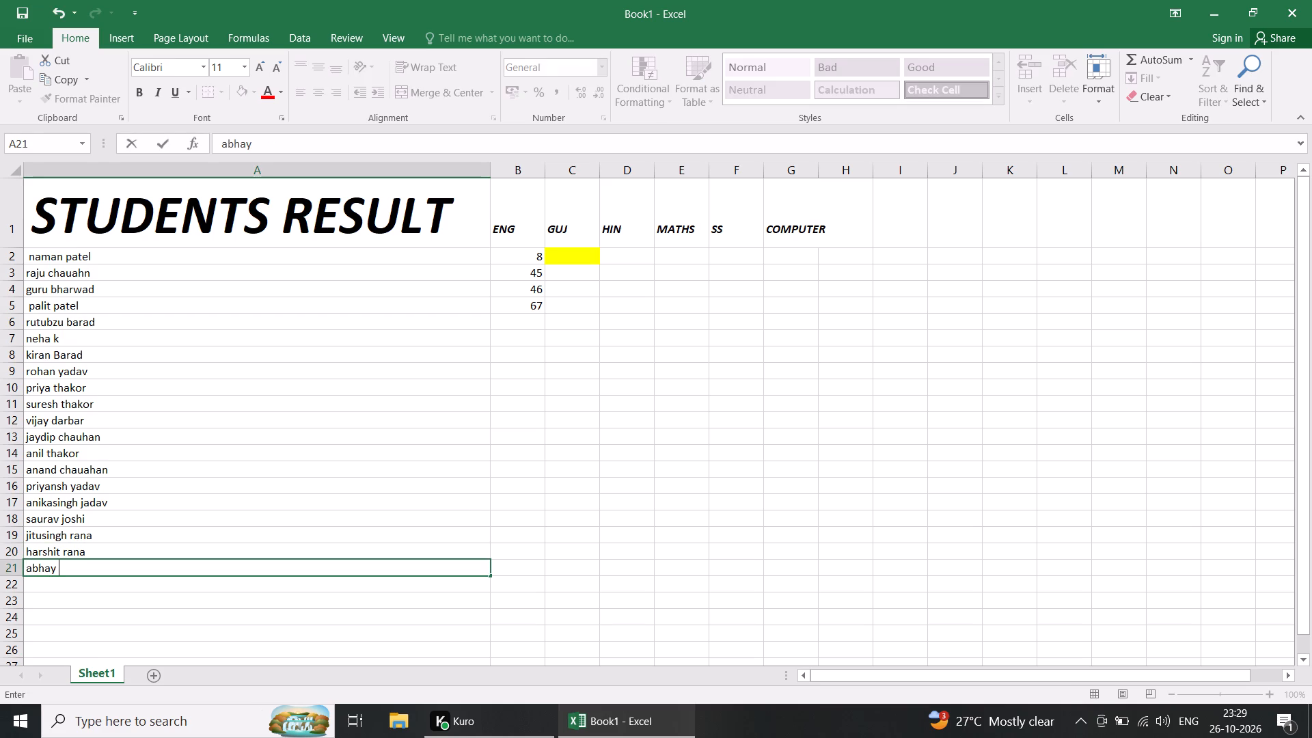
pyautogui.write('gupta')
# Add a student's first name followed by the surname dass in cell A22.
pyautogui.click(53, 582)
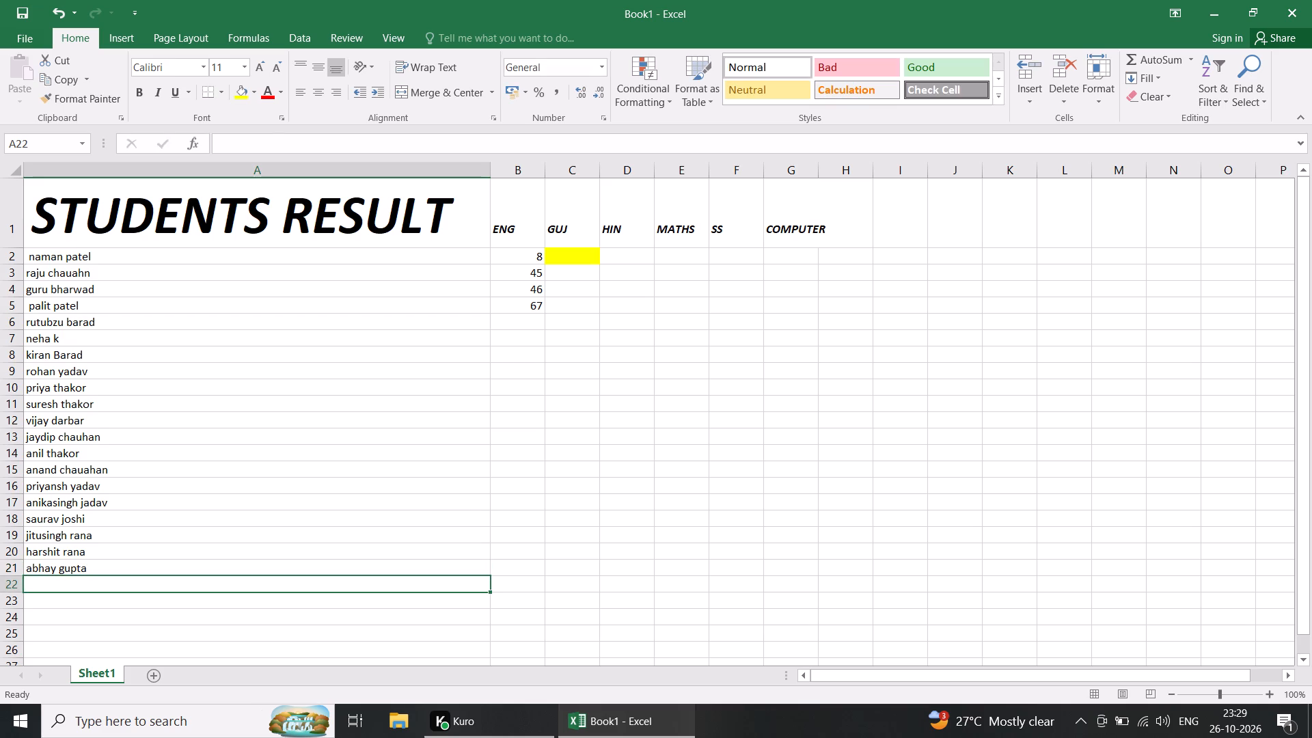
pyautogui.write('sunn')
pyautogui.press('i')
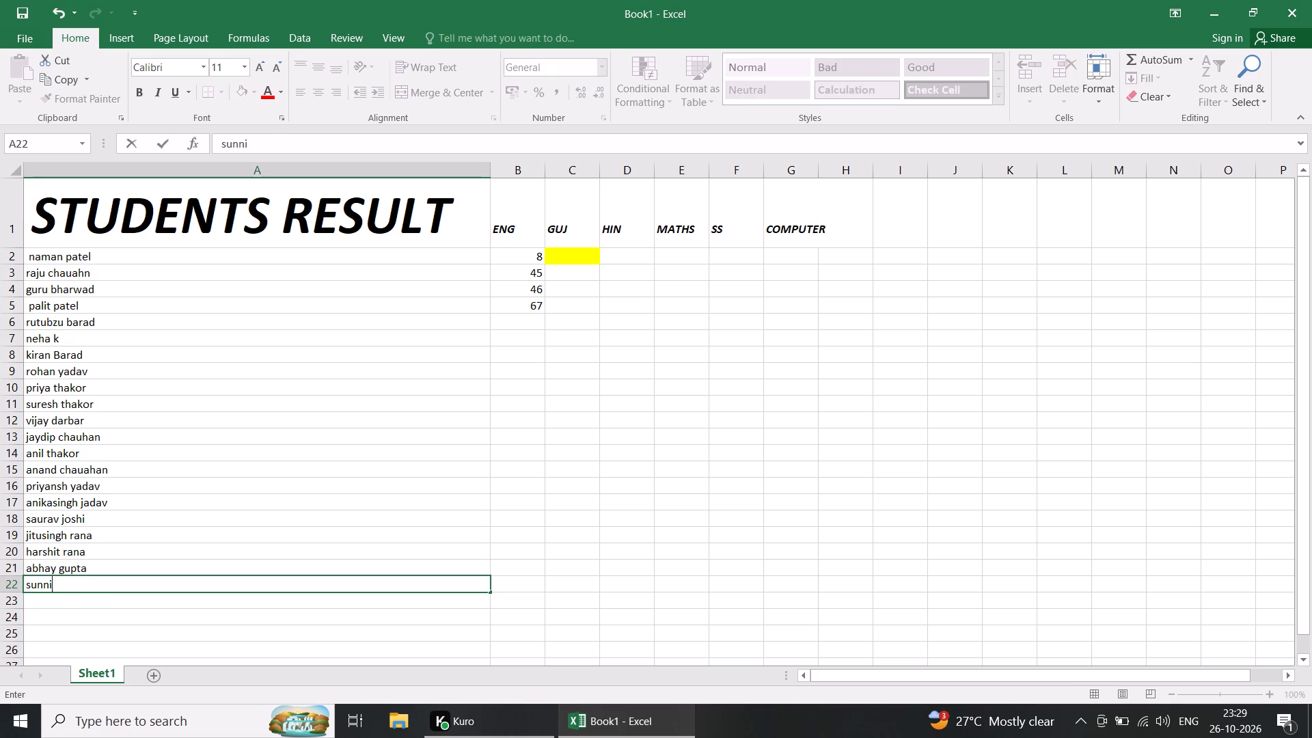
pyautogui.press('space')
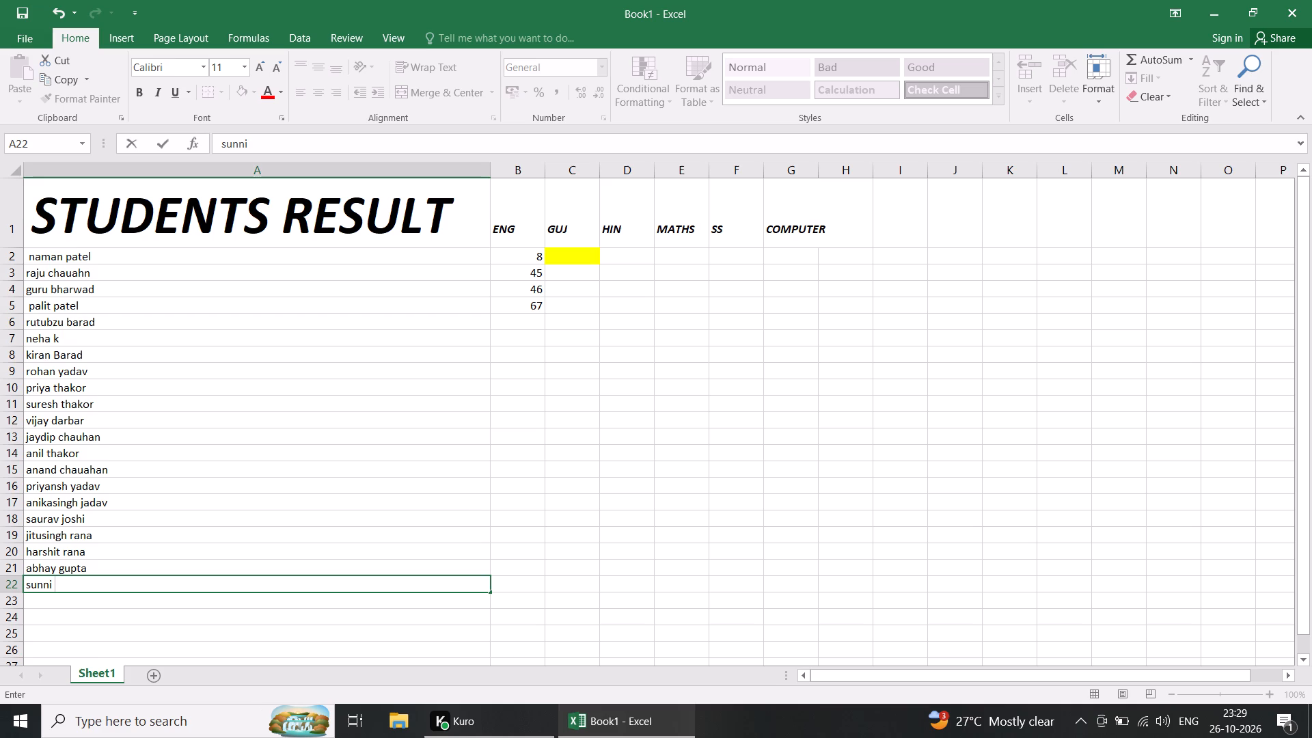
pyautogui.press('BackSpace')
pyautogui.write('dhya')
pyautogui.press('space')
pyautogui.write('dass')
# Add another student's first name followed by the surname gupta in cell A23.
pyautogui.click(51, 599)
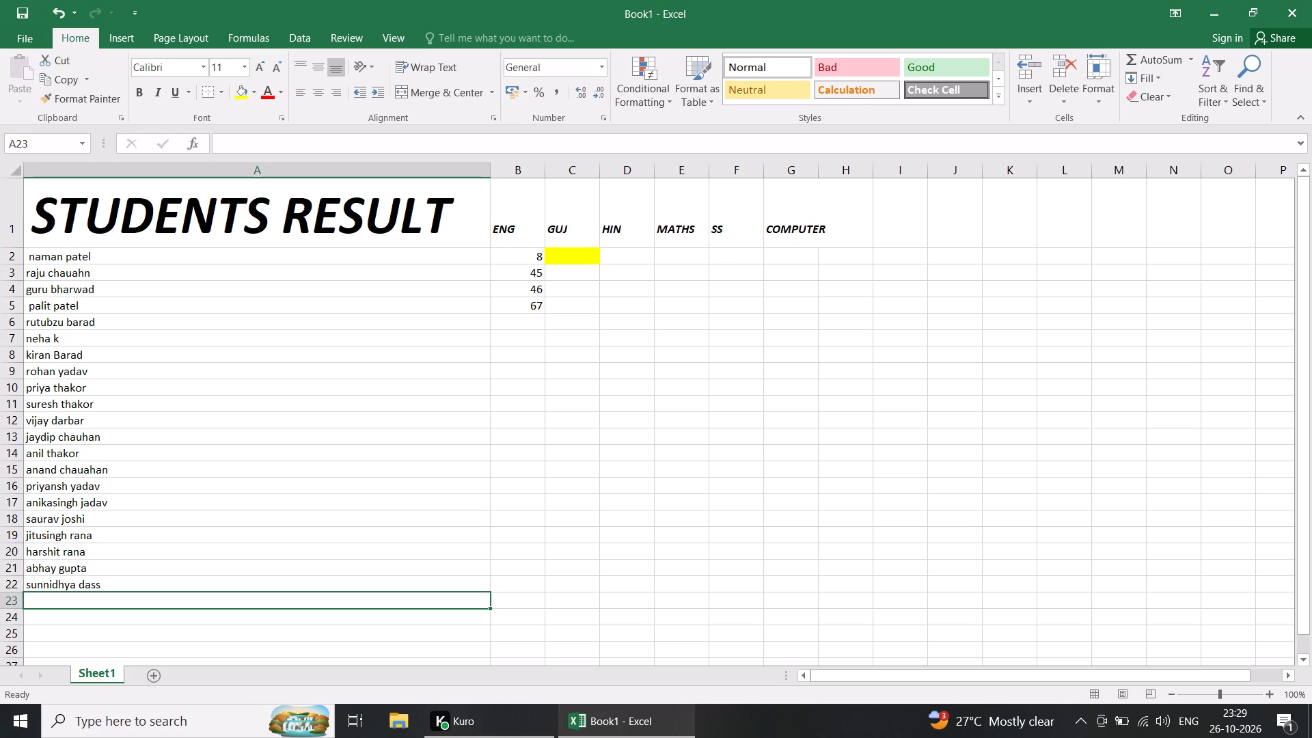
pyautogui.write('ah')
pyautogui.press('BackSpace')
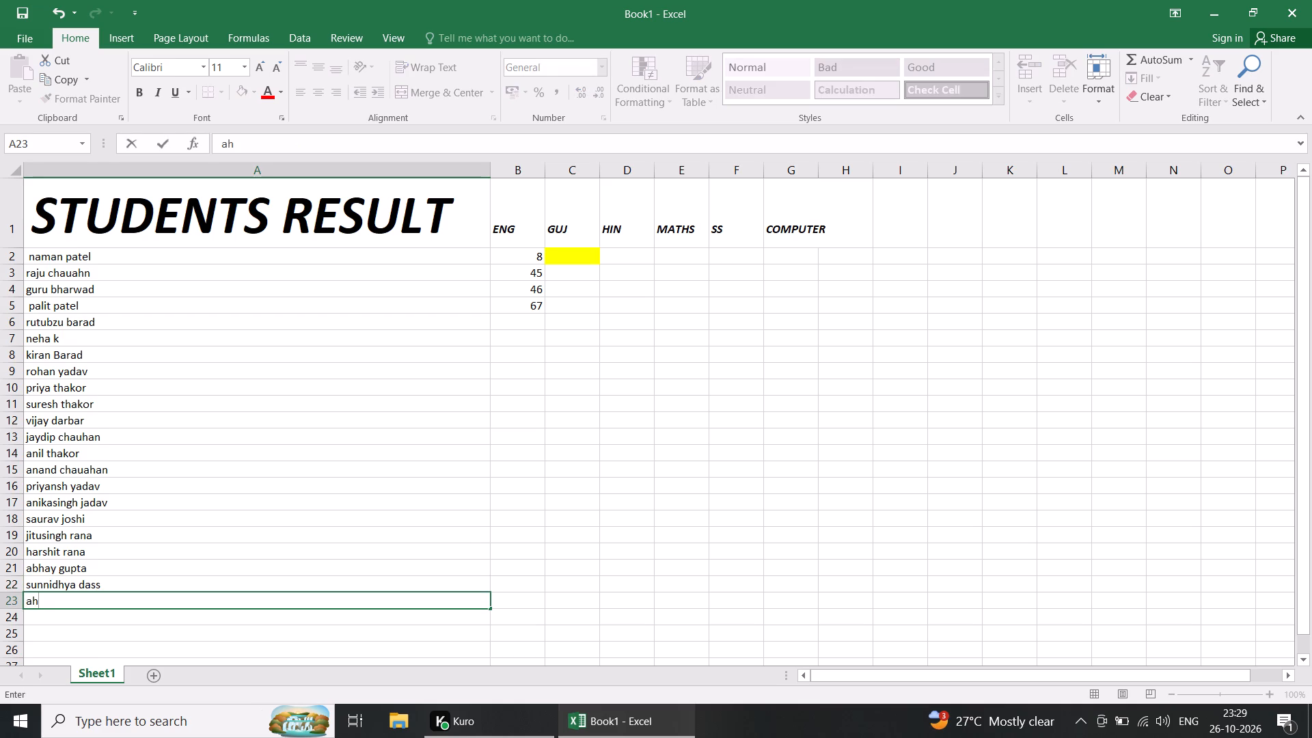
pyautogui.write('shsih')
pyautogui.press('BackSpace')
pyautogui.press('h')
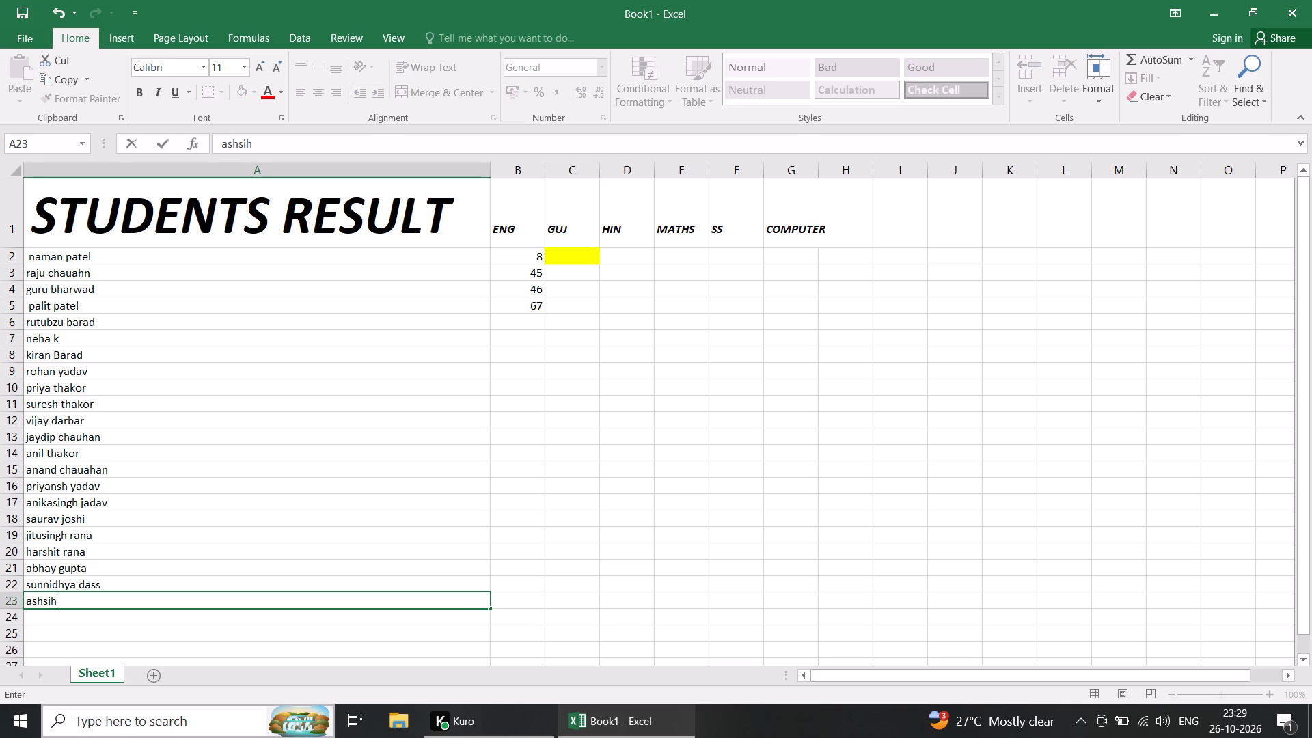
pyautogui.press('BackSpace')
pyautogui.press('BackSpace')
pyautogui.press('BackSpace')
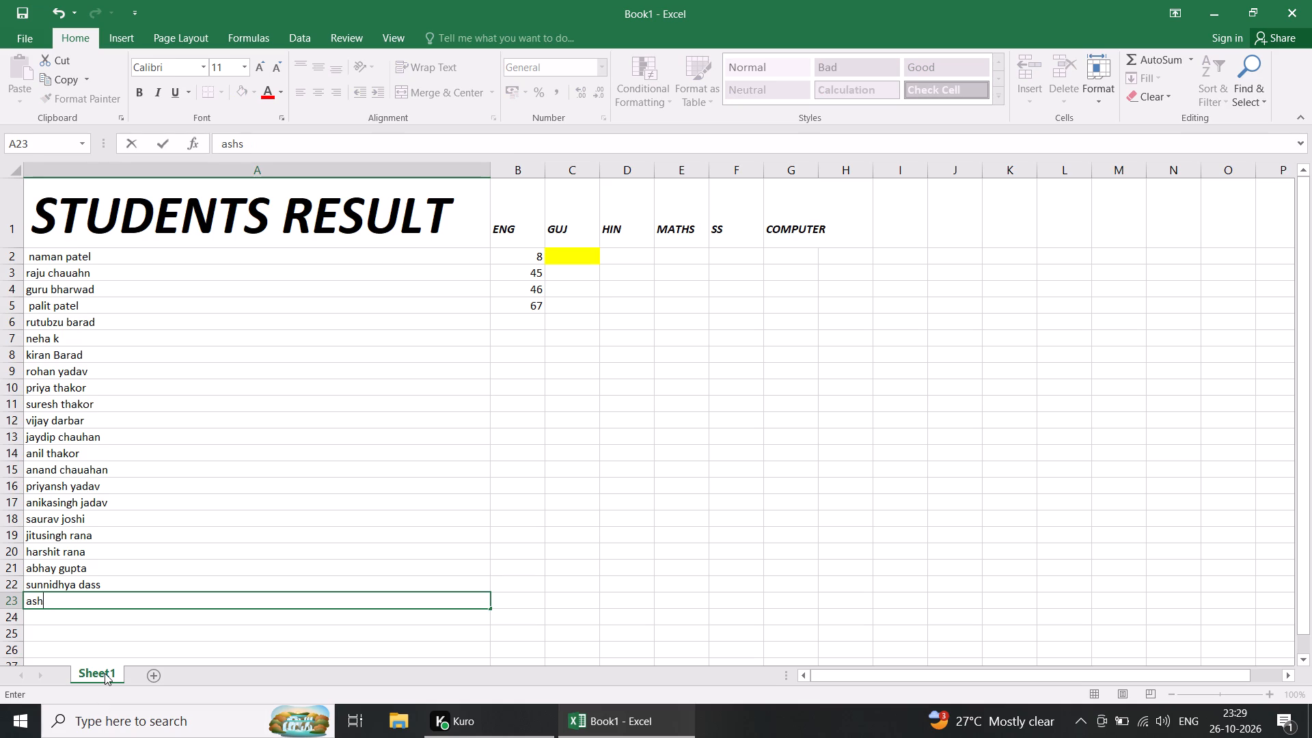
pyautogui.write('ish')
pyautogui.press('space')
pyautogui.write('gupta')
# Add a student's first name followed by the surname tyagi in cell A24.
pyautogui.doubleClick(72, 620)
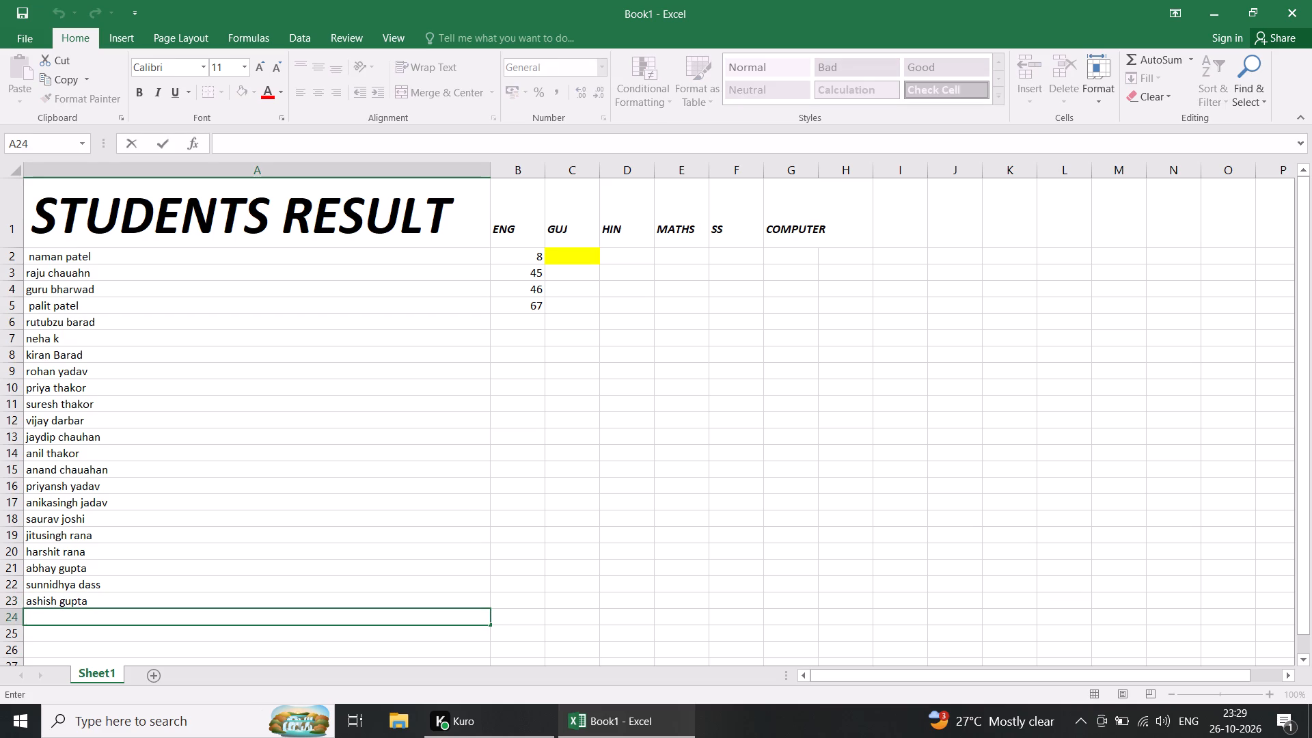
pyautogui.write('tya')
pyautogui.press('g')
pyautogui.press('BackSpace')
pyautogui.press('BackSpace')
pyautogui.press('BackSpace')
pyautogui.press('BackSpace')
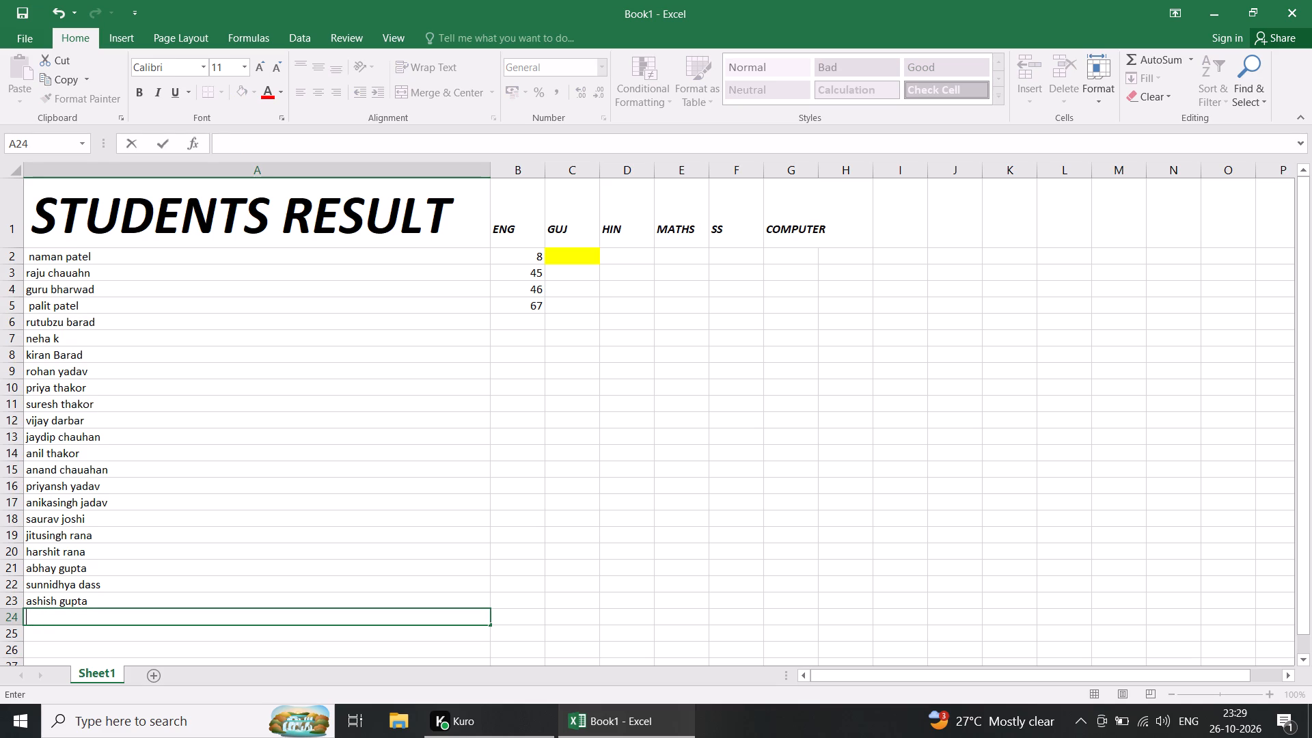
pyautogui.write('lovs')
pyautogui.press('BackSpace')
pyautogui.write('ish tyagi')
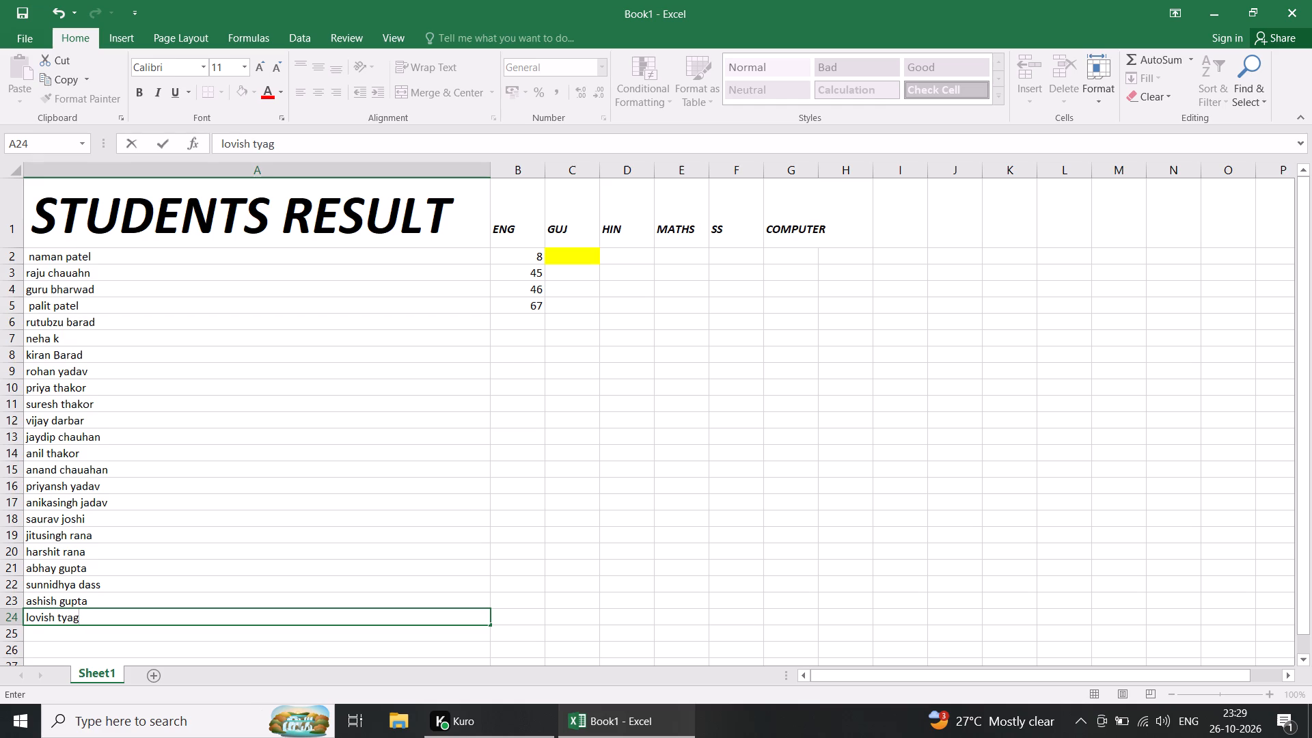
# Add a student's first name ending in sigh, followed by the surname spelled rwat, in cell A25.
pyautogui.click(60, 635)
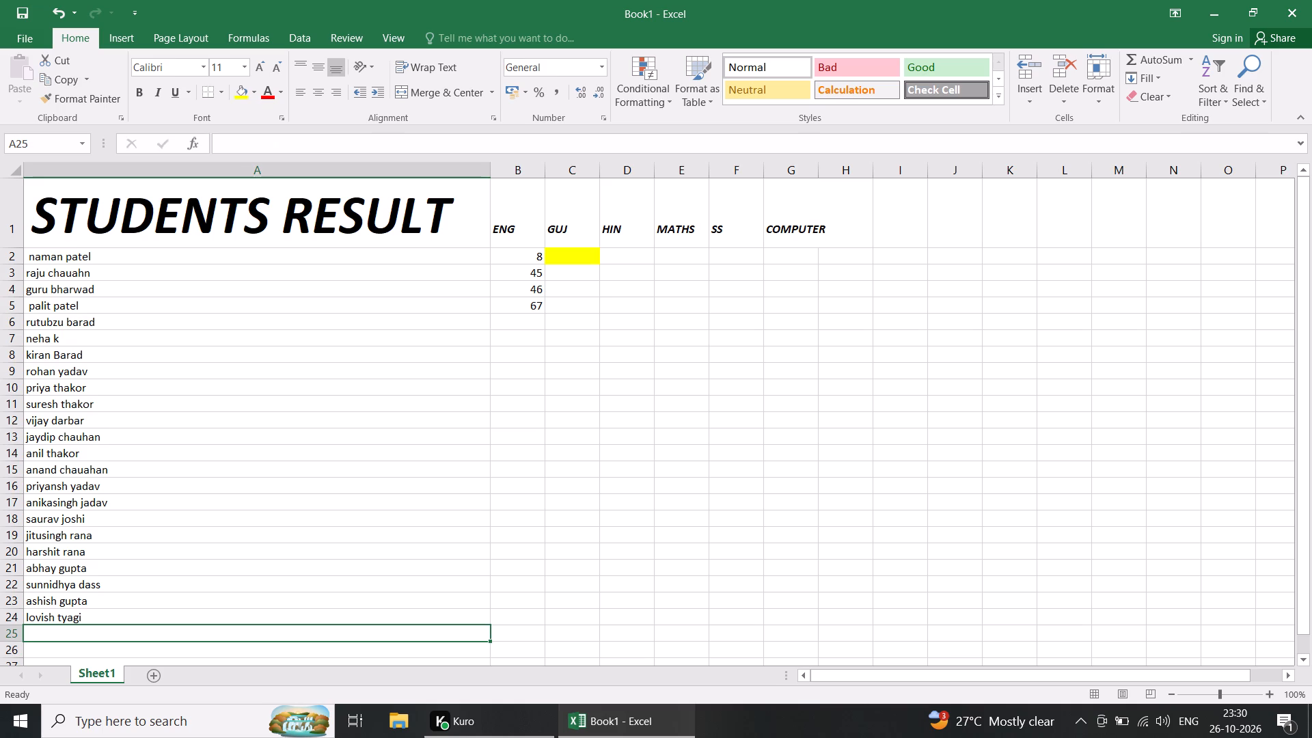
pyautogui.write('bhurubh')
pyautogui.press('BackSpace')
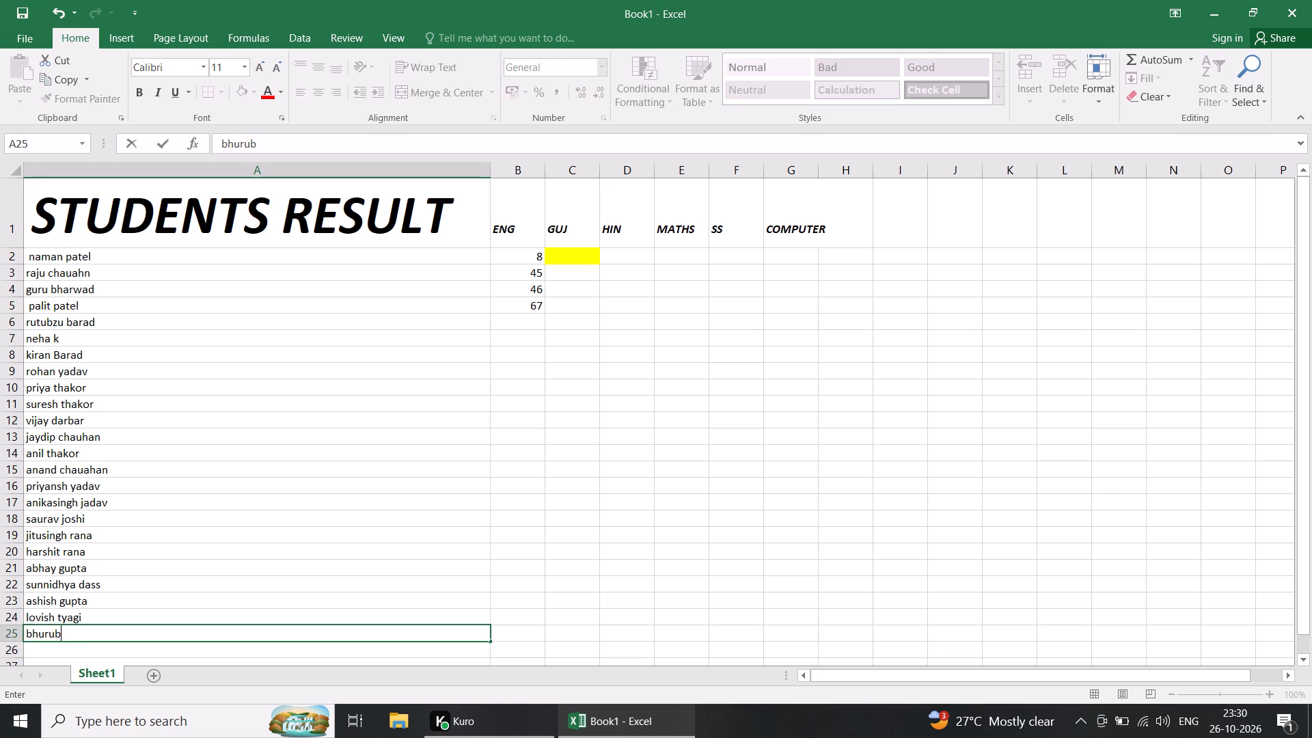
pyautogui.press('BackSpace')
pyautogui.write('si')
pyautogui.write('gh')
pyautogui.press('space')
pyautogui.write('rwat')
# Correct the spelling of the student's surname in cell A25 to rawat.
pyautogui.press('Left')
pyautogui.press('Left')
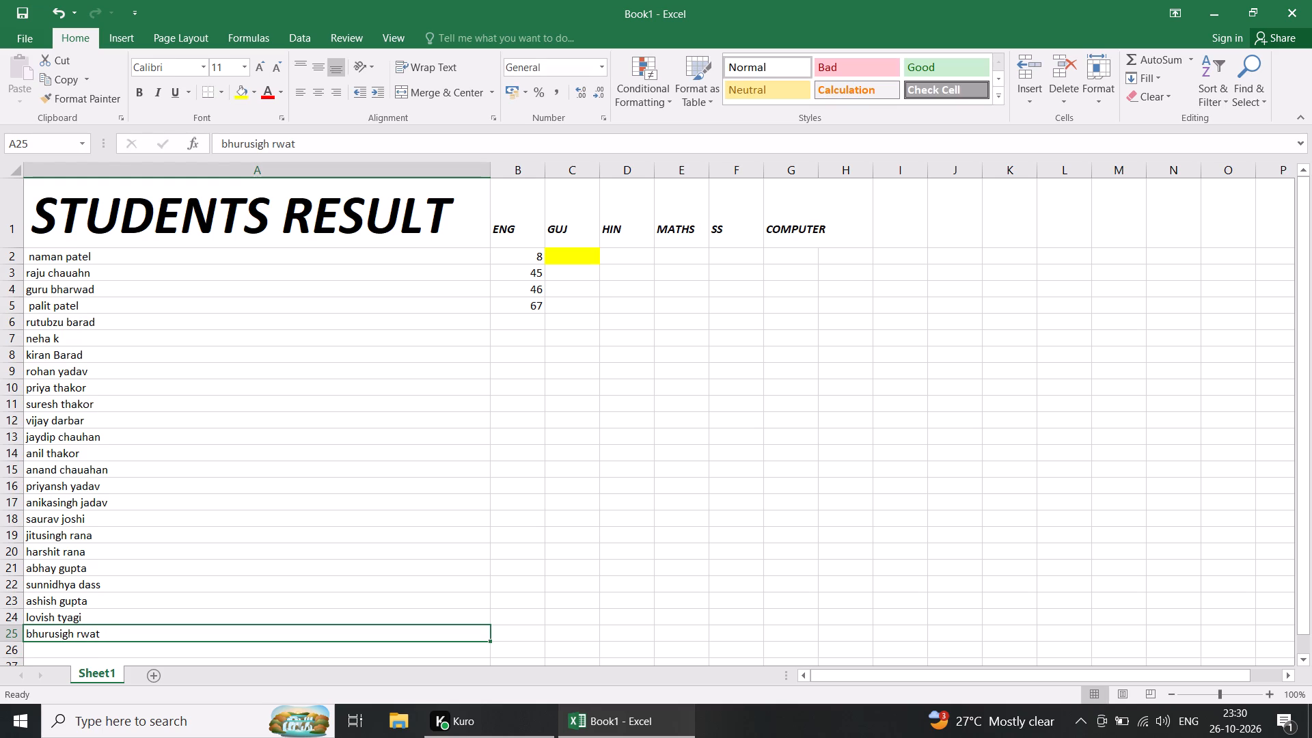
pyautogui.click(89, 632)
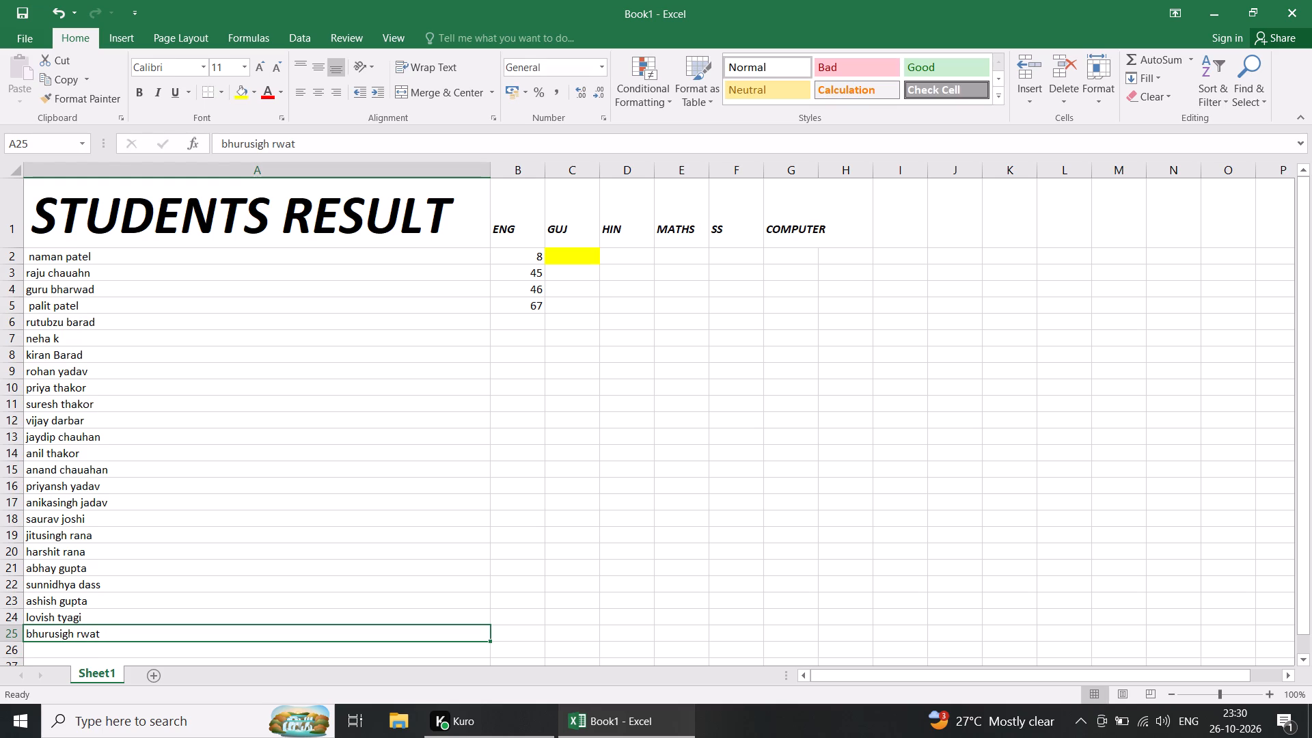
pyautogui.click(87, 638)
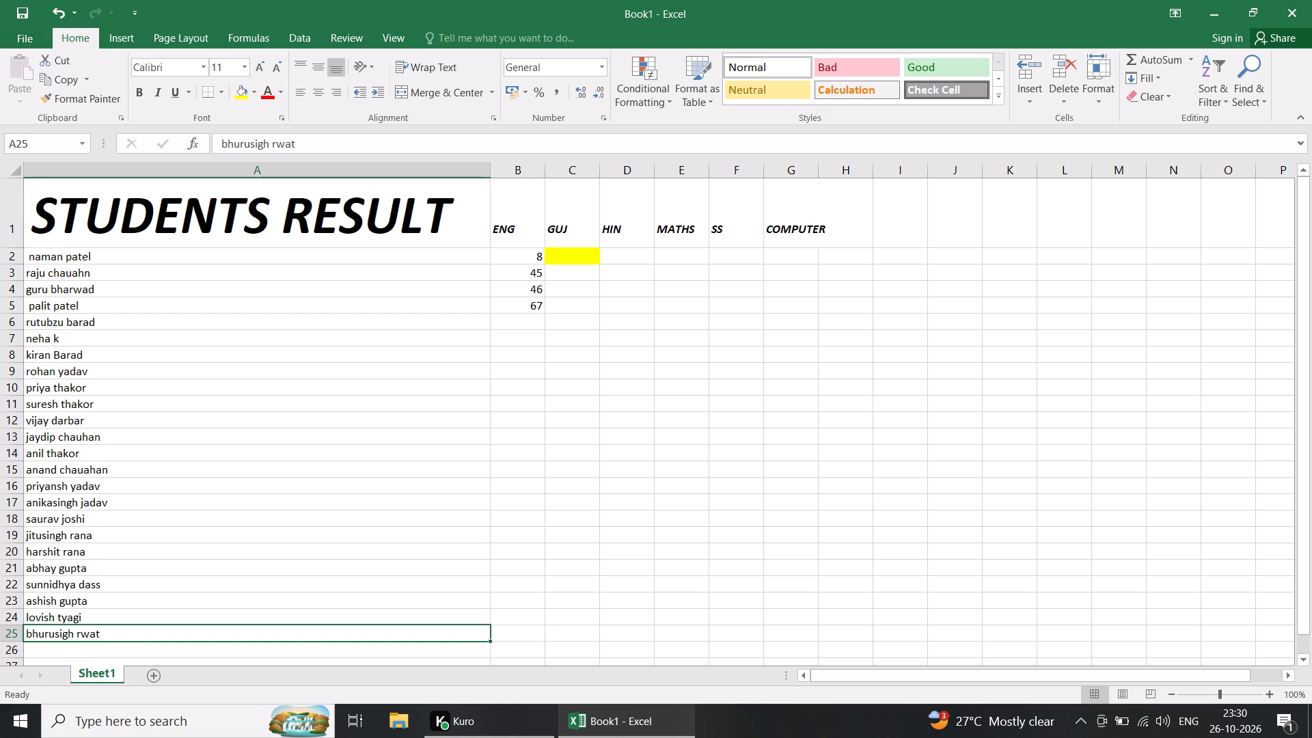
pyautogui.doubleClick(87, 633)
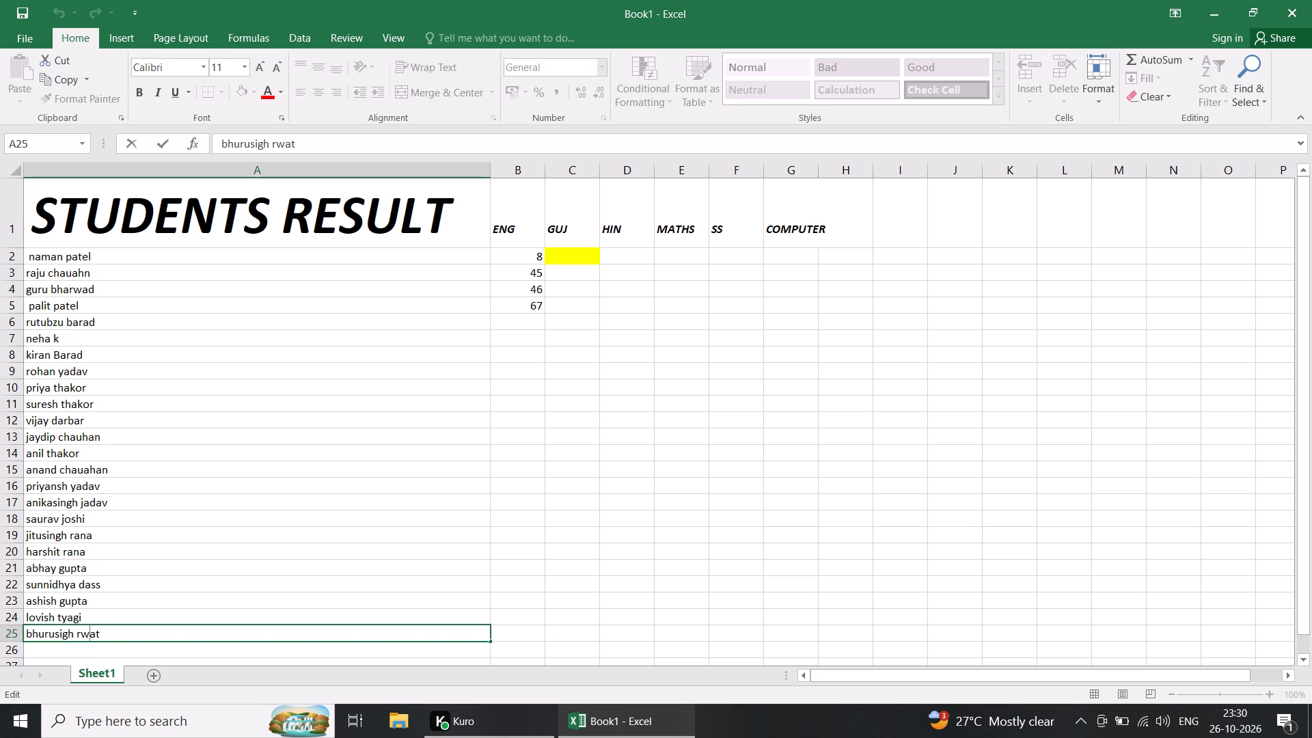
pyautogui.press('Left')
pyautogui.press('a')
pyautogui.click(70, 651)
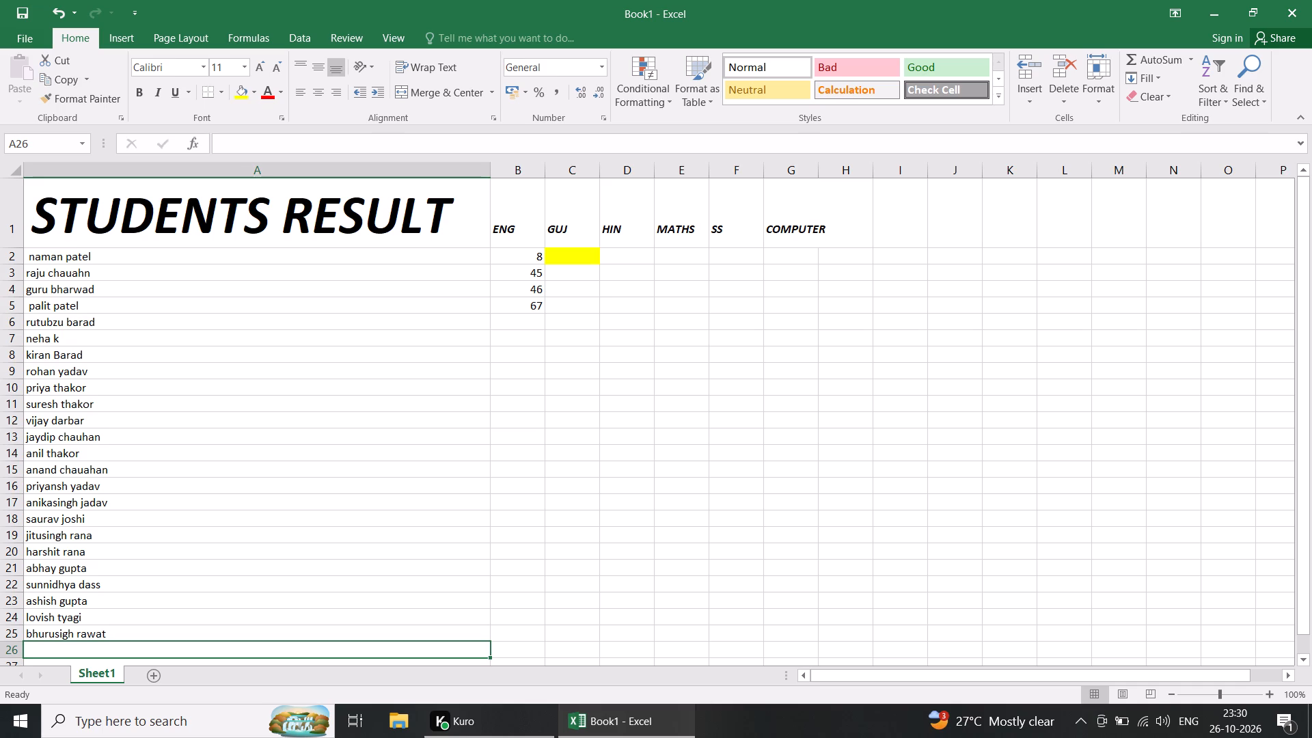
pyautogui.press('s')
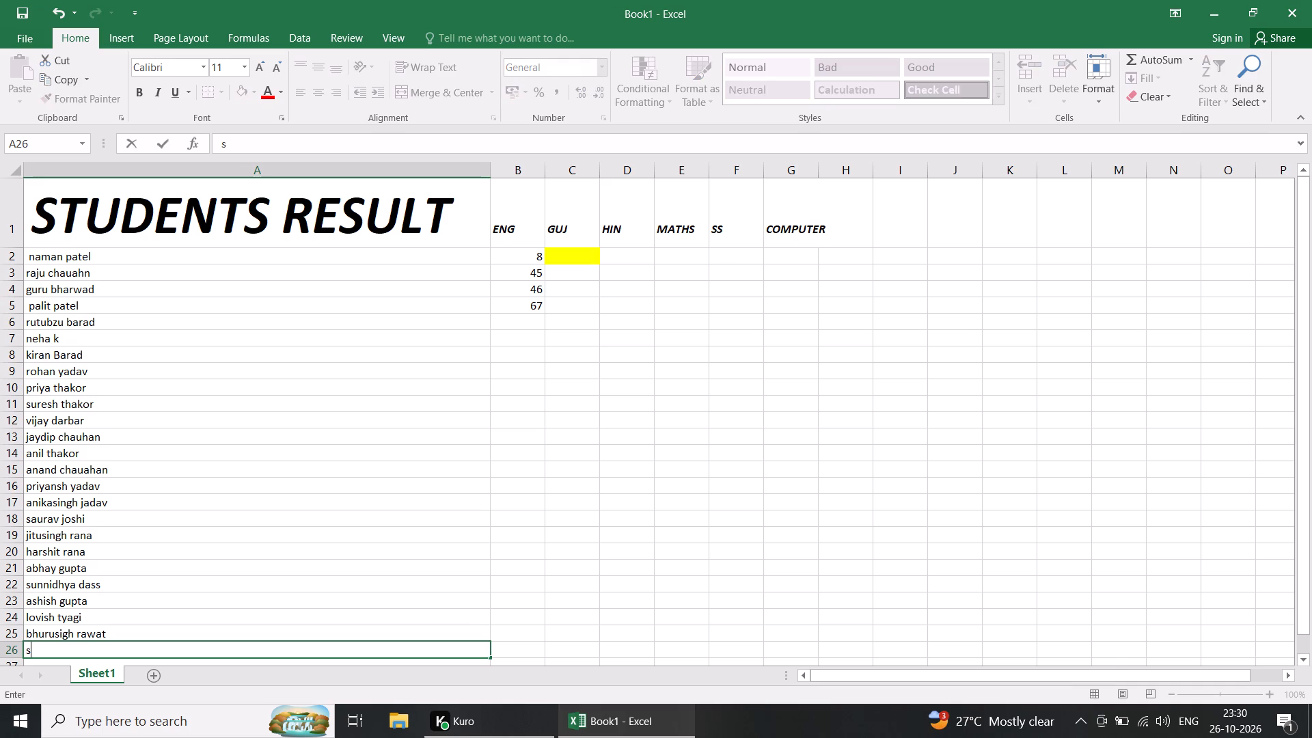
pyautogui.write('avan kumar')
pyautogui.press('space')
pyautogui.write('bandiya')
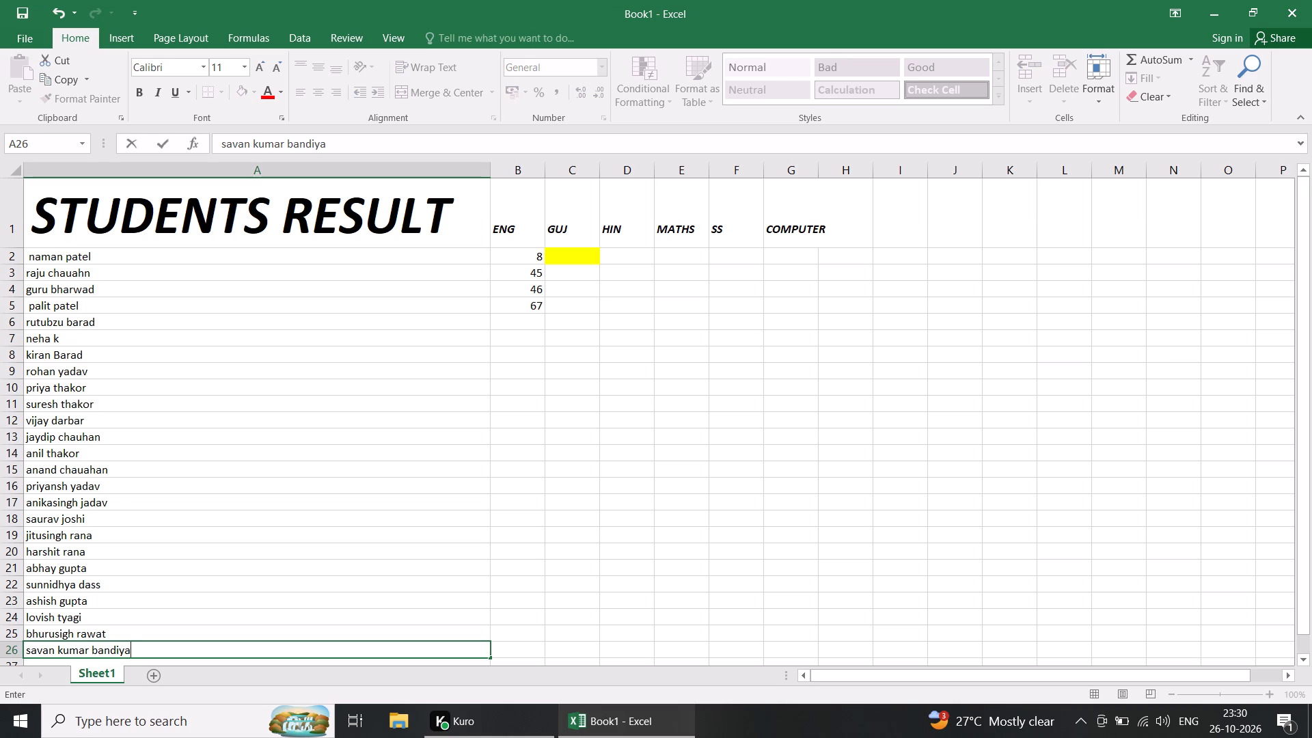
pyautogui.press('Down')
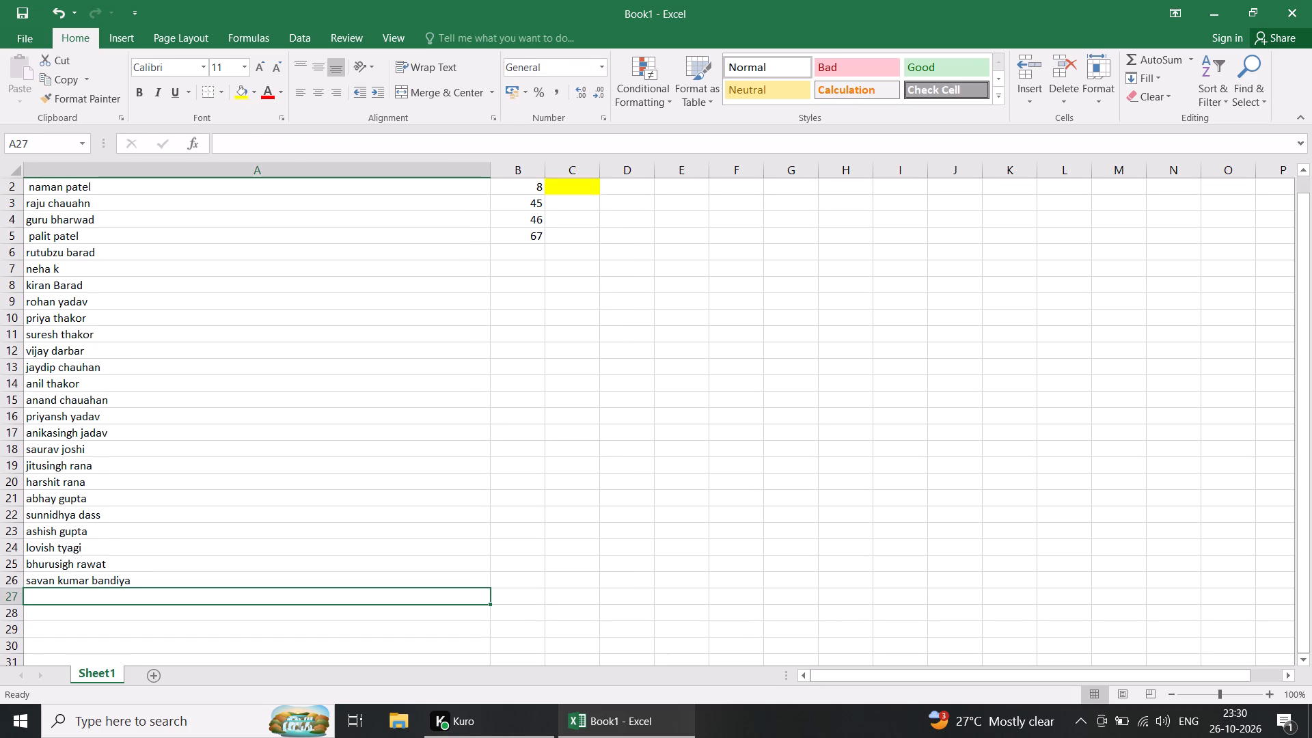
# Add a student's first name followed by the surname bhadusang in cell A27.
pyautogui.click(62, 599)
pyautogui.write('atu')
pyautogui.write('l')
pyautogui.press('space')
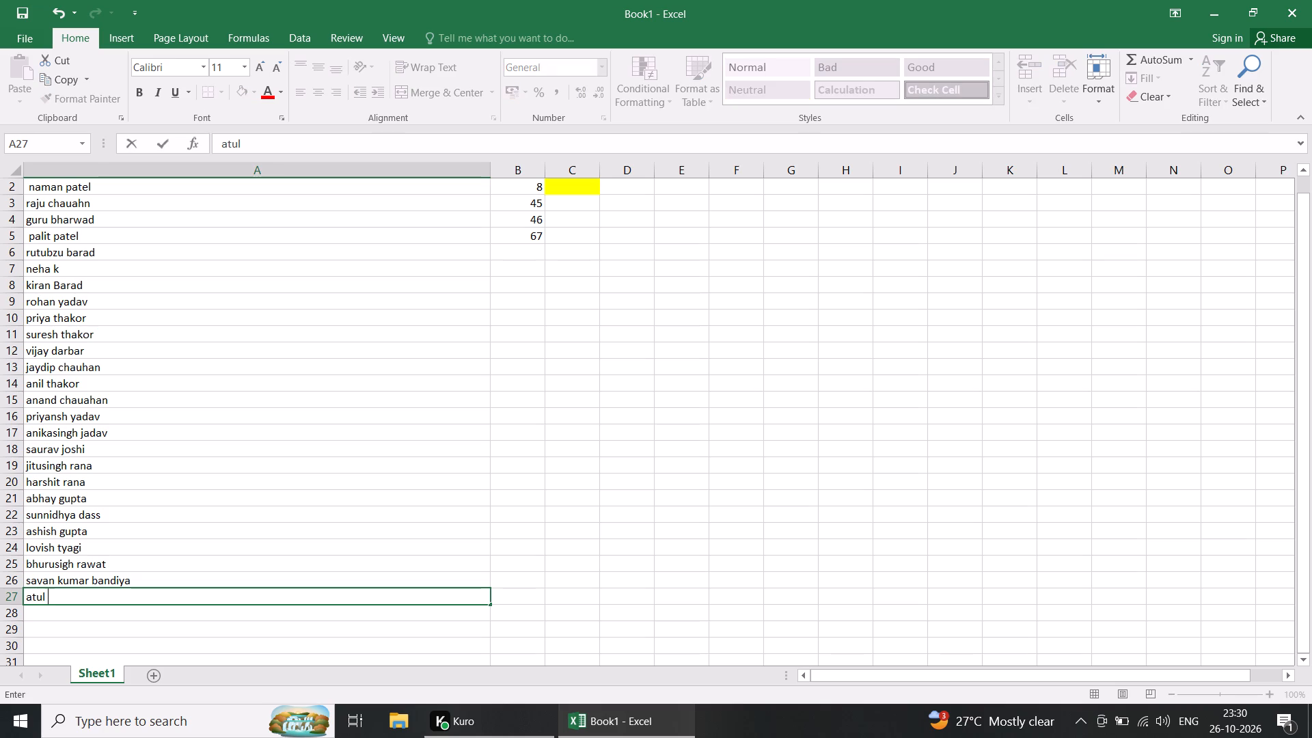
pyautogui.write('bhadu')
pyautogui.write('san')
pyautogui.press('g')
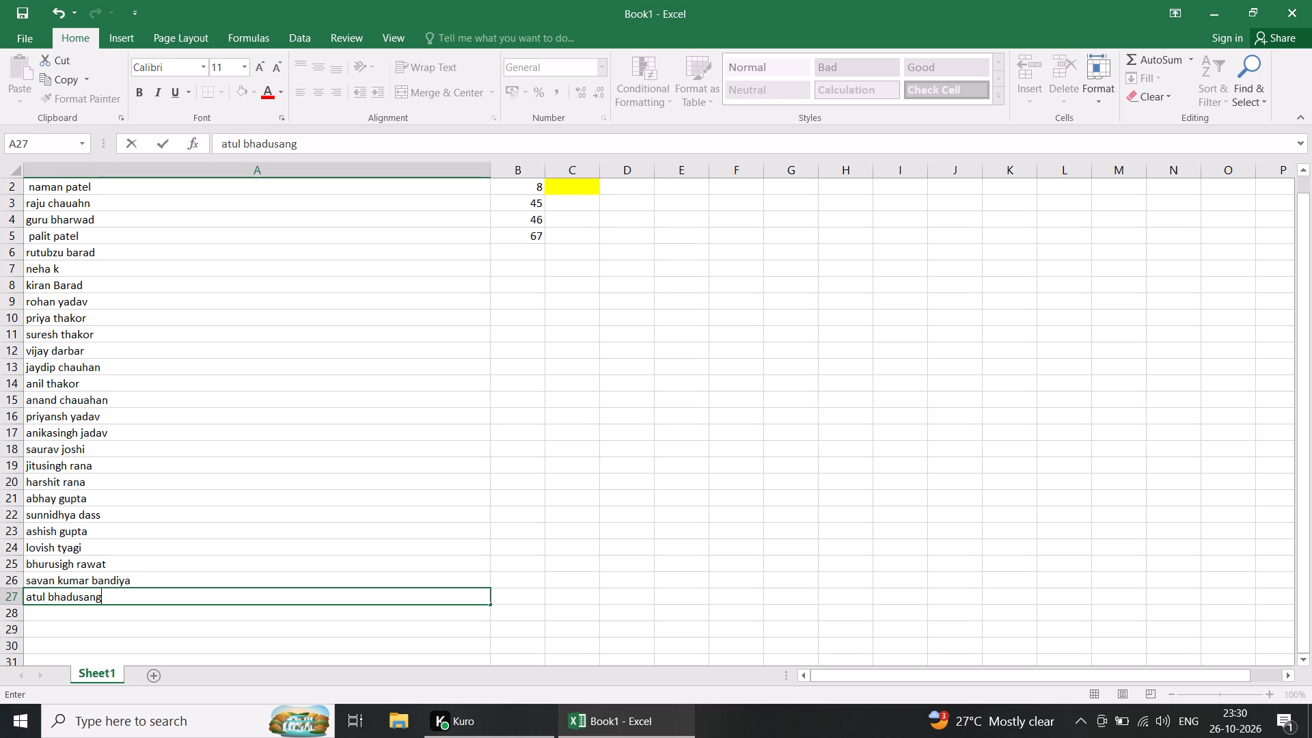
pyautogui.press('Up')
# Append the maximum marks to the English heading in cell B1 so it reads ENG(70).
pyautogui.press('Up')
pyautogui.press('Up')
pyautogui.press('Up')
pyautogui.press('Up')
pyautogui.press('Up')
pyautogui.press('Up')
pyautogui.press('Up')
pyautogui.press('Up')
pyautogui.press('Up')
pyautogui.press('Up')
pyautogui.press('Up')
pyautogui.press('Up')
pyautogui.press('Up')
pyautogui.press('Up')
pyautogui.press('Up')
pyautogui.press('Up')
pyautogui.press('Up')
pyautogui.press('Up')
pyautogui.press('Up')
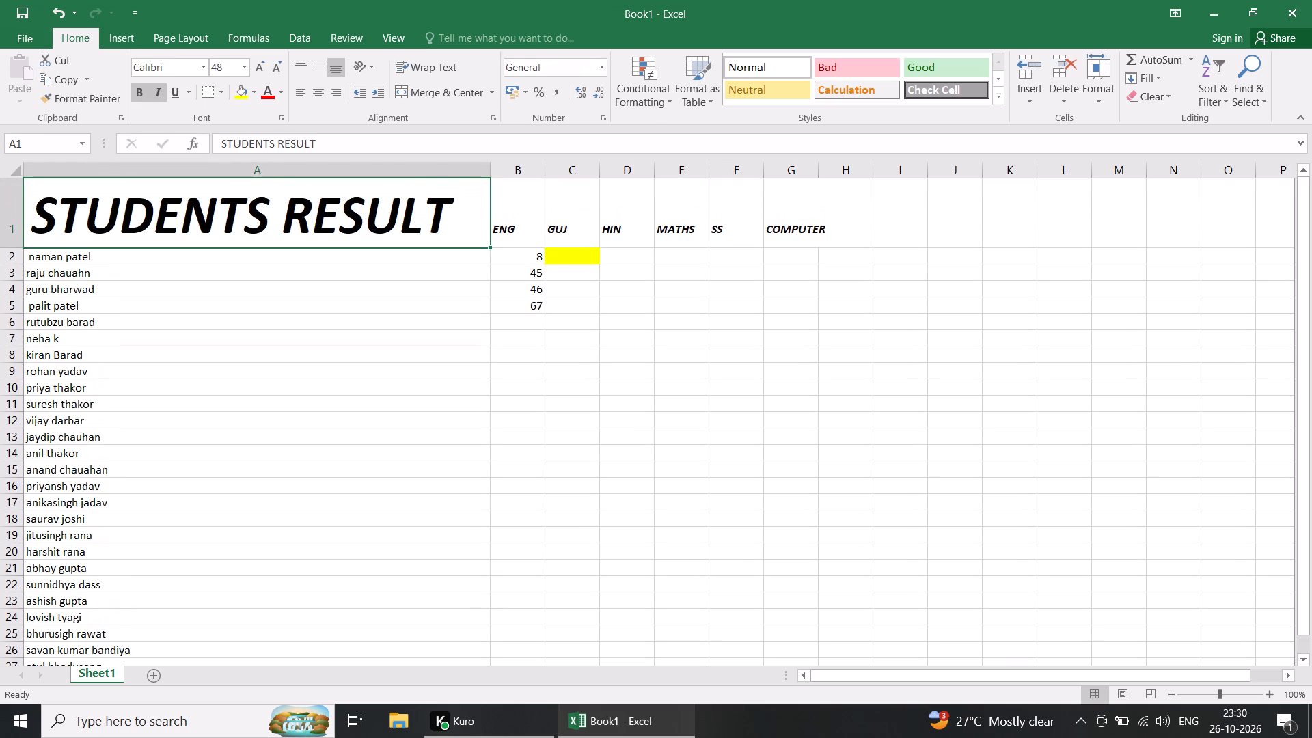
pyautogui.click(534, 314)
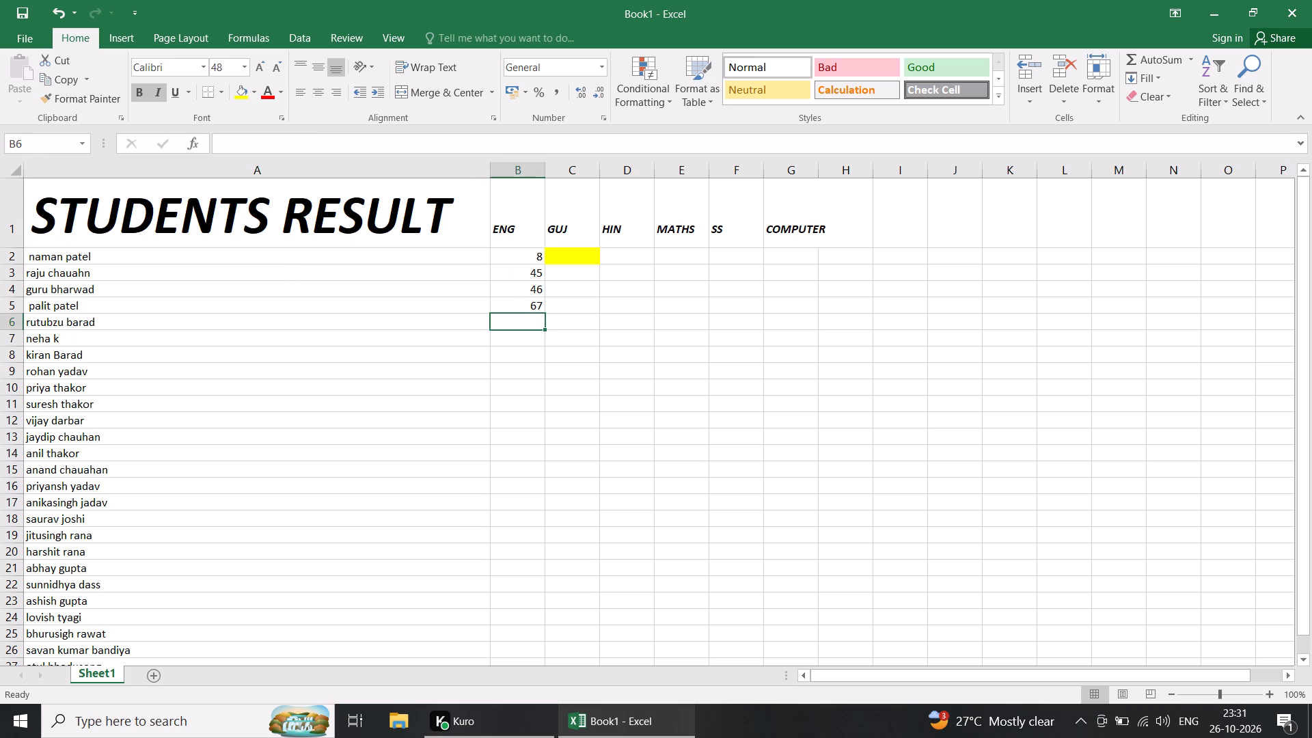
pyautogui.doubleClick(516, 233)
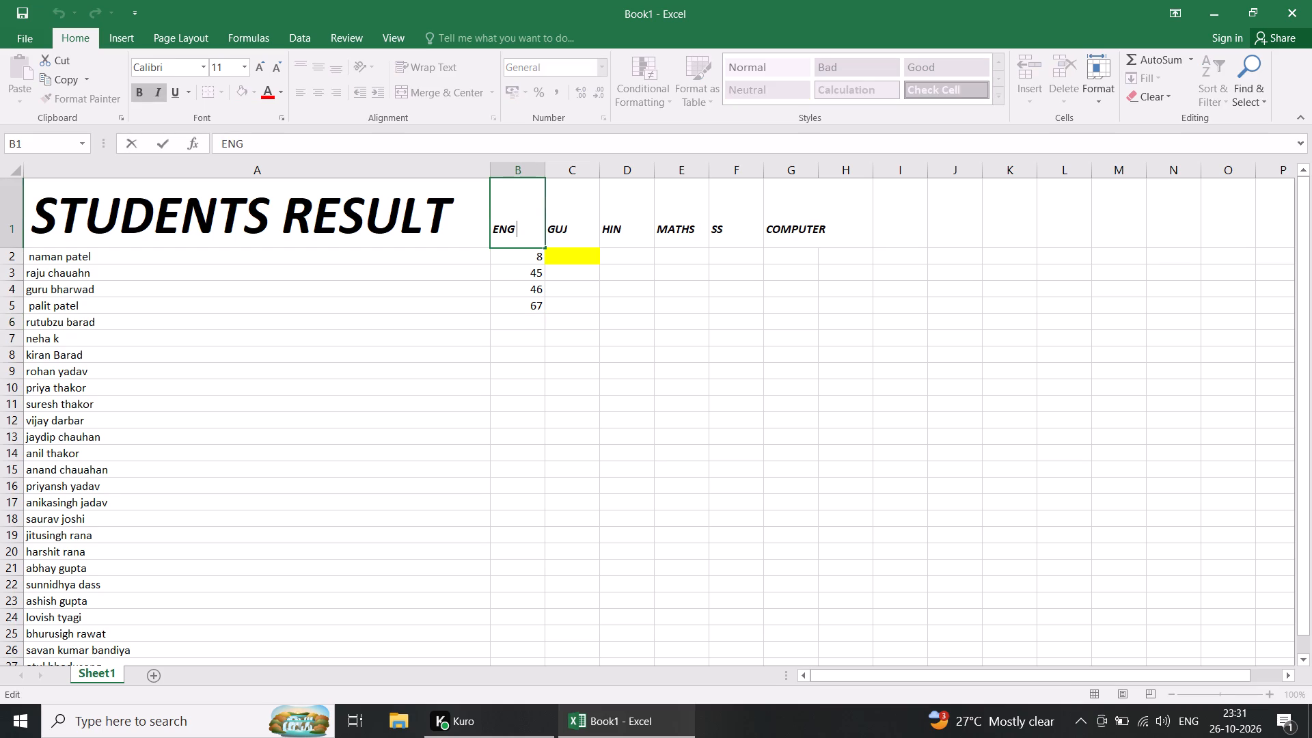
pyautogui.hotkey('shift', '(')
pyautogui.hotkey('shift', '&')
pyautogui.hotkey('shift', ')')
pyautogui.press('BackSpace')
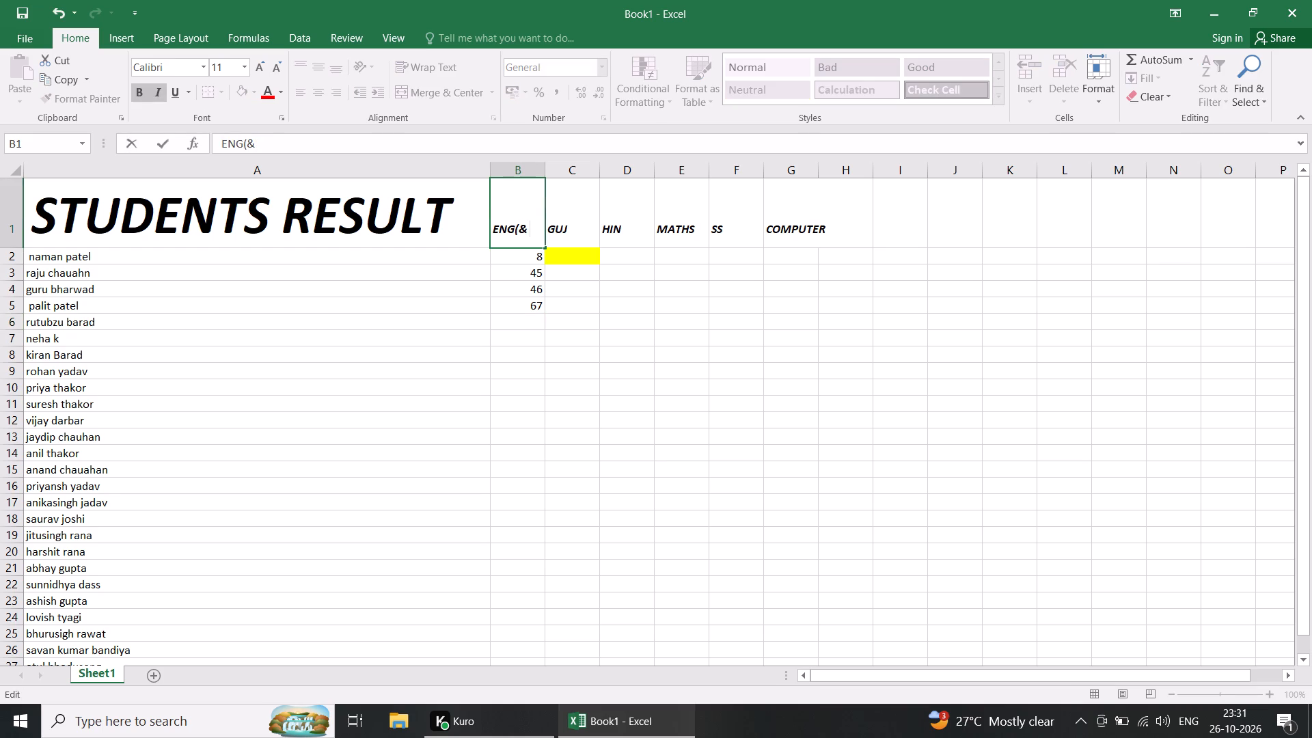
pyautogui.press('BackSpace')
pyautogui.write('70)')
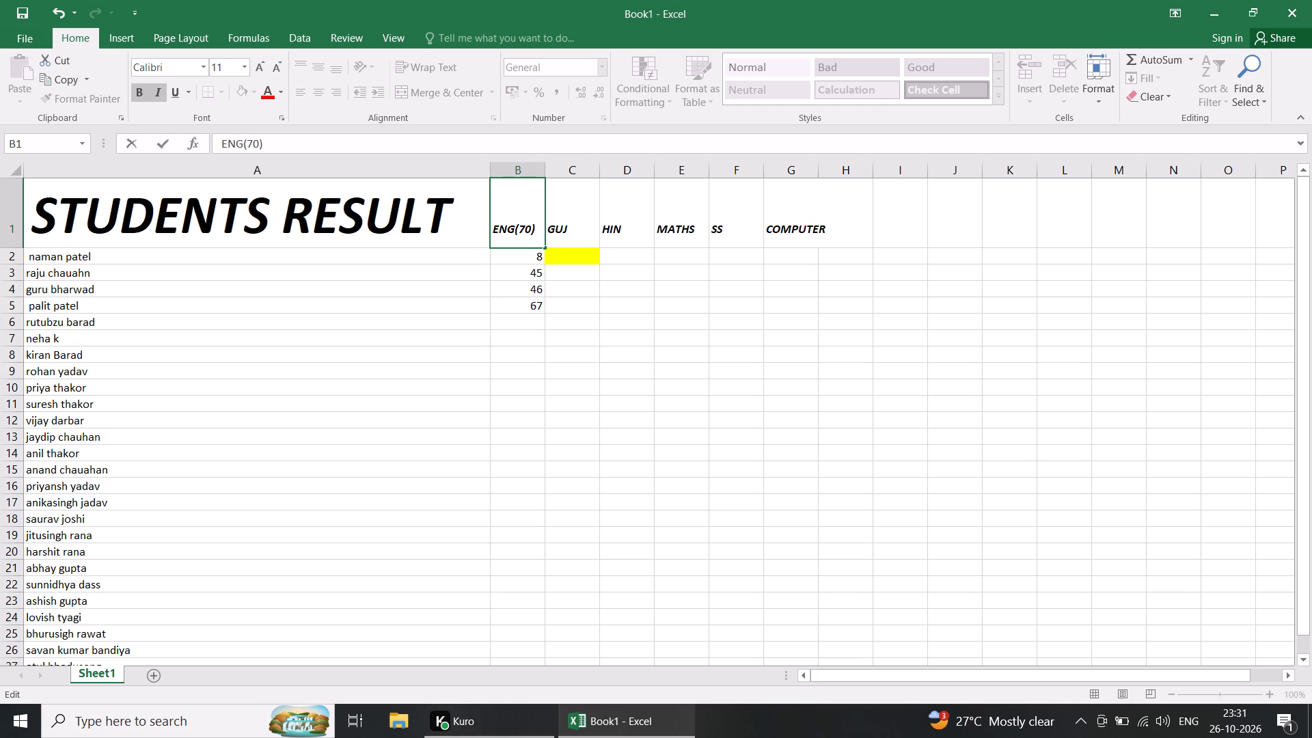
# Append the maximum marks to the Gujarati heading in cell C1 so it reads GUJ(70).
pyautogui.click(573, 238)
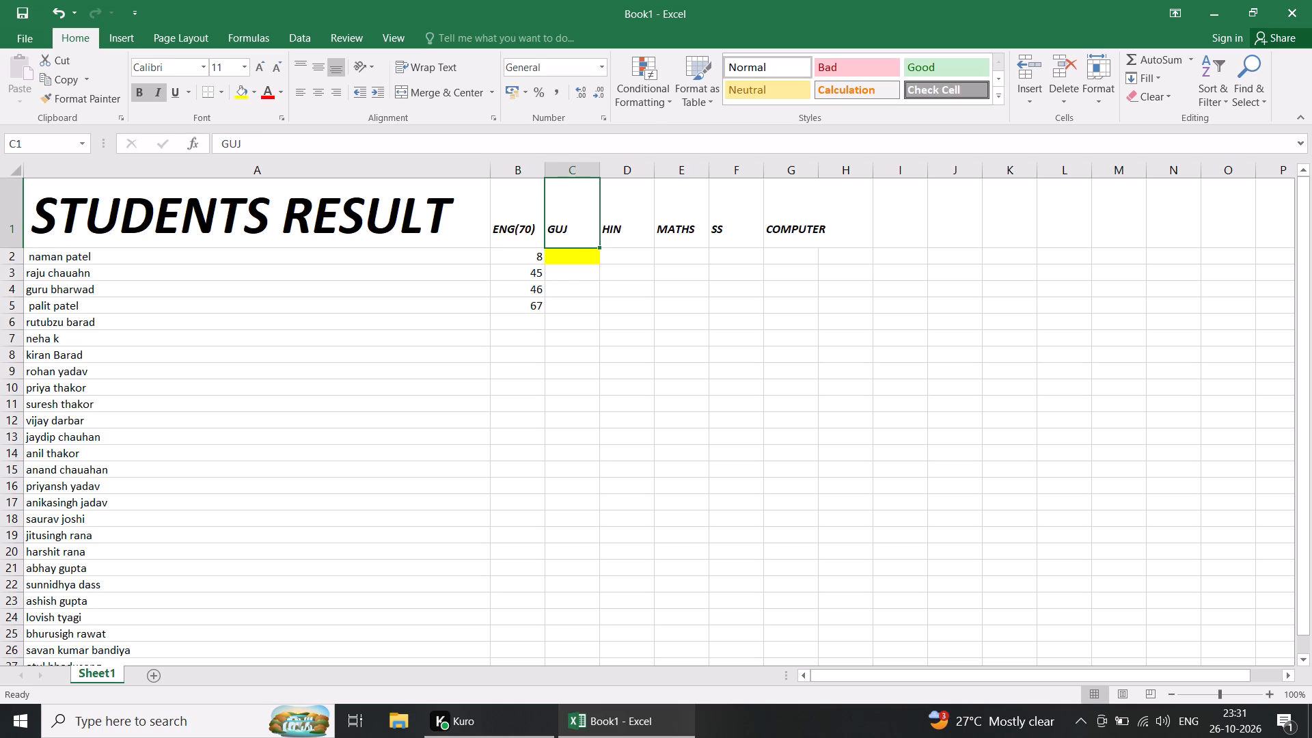
pyautogui.click(573, 230)
pyautogui.doubleClick(573, 230)
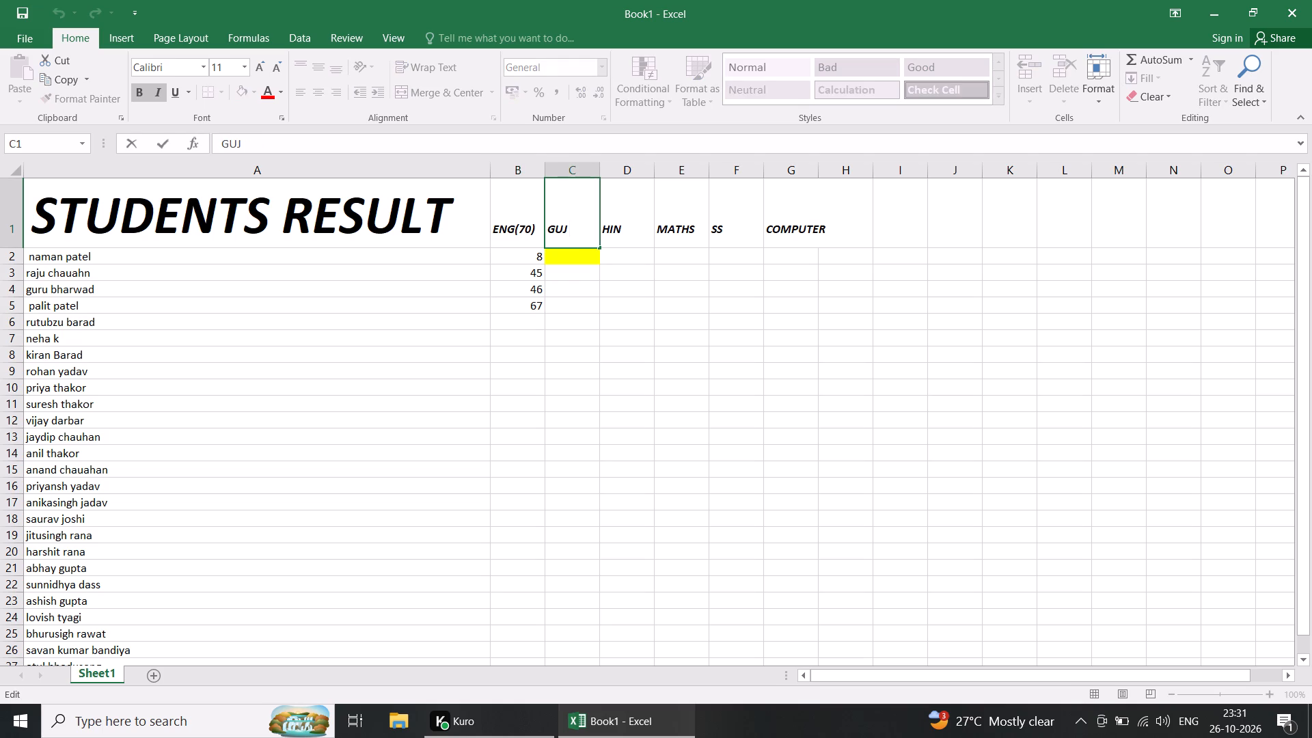
pyautogui.hotkey('shift', '(')
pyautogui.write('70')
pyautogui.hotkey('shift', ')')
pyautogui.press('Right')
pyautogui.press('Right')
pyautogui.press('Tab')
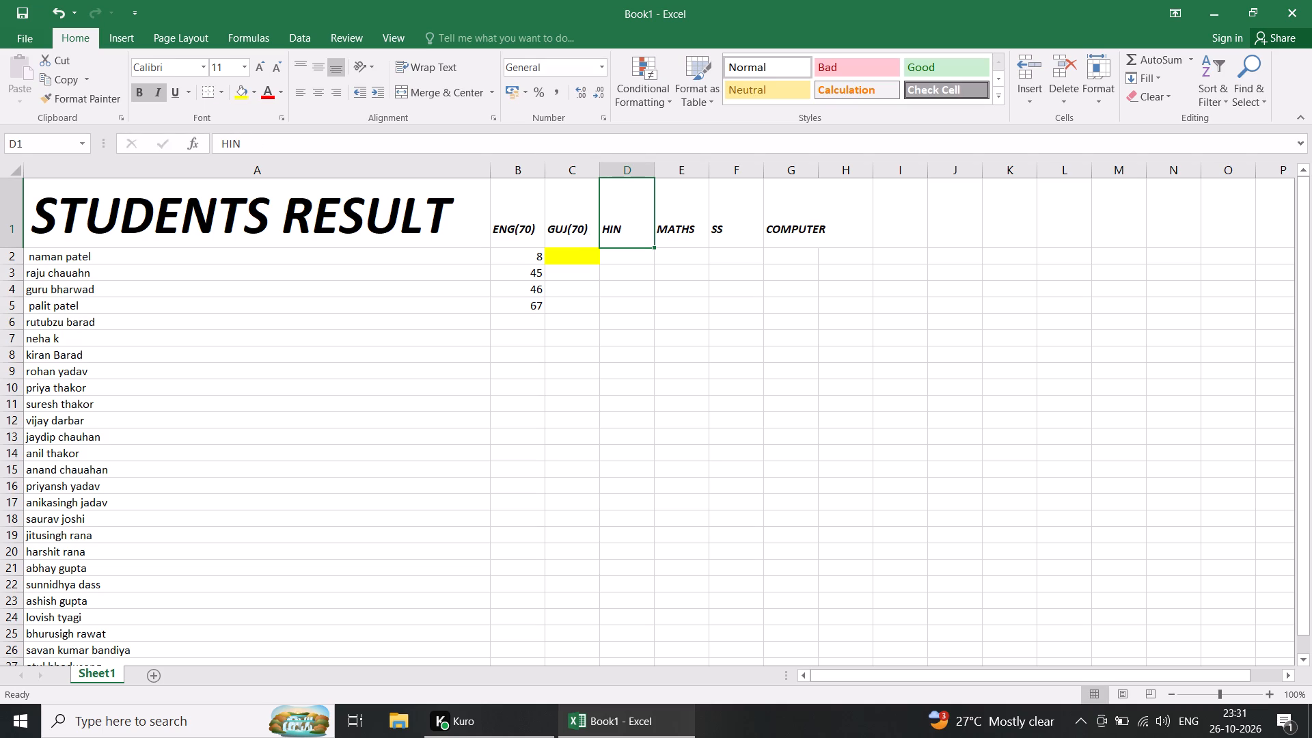
# Append the maximum marks to the Hindi heading in cell D1 so it reads HIN(70).
pyautogui.doubleClick(629, 230)
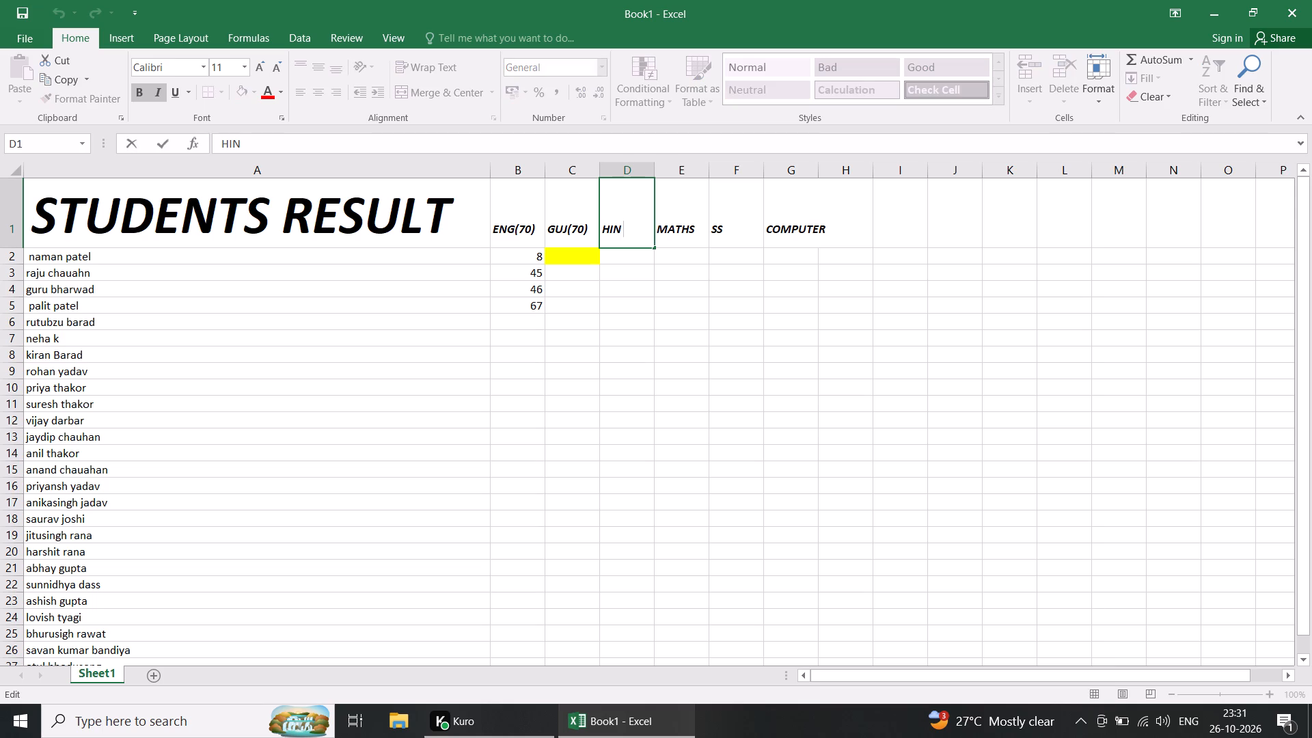
pyautogui.hotkey('shift', '(')
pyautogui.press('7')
pyautogui.hotkey('shift', ')')
pyautogui.press('Left')
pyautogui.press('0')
pyautogui.press('Right')
pyautogui.press('Right')
pyautogui.press('Right')
pyautogui.press('Tab')
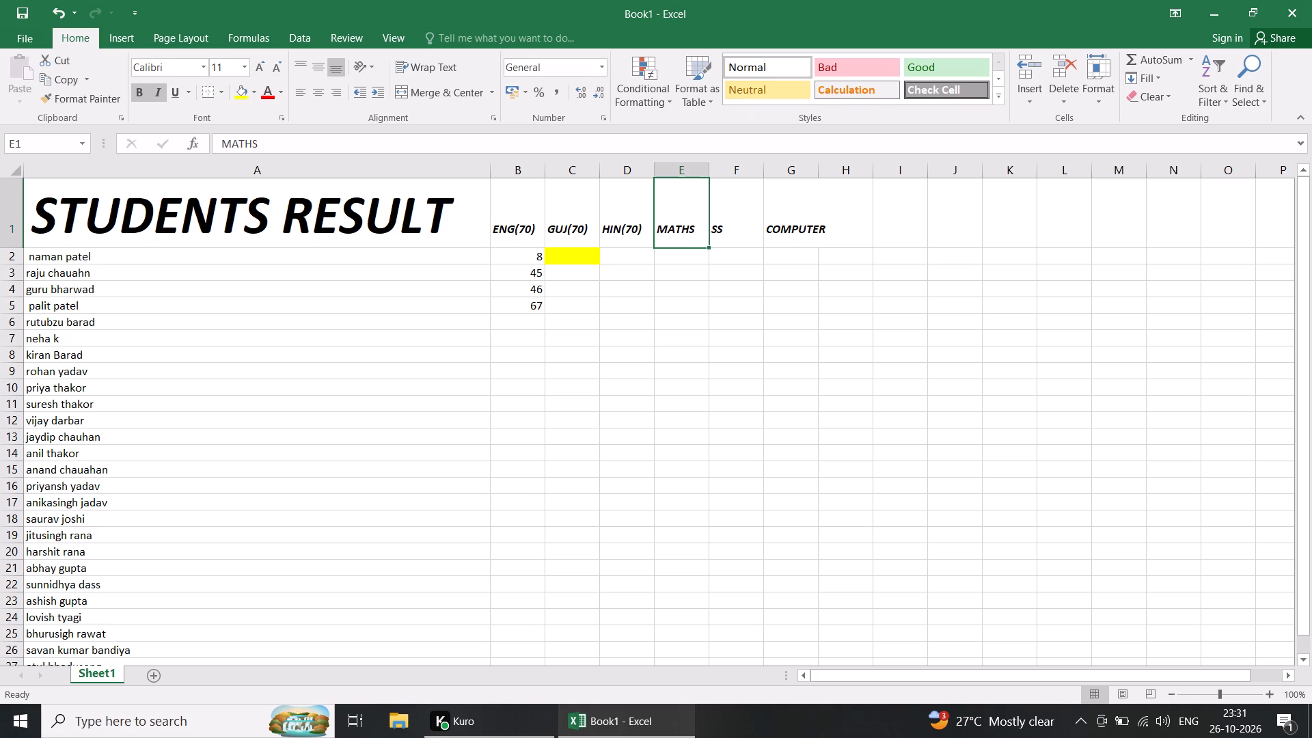
# Append the maximum marks to the maths heading in cell E1 so it reads MATHS(70).
pyautogui.click(687, 224)
pyautogui.click(696, 233)
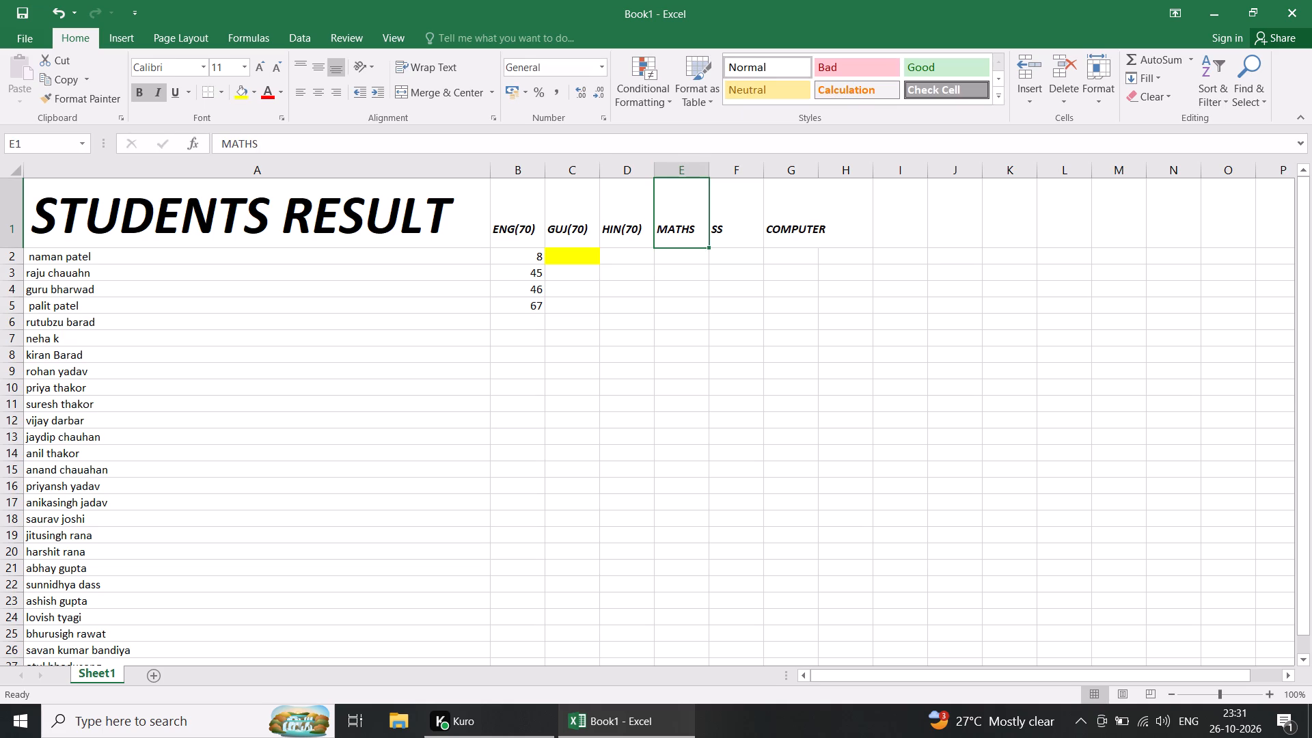
pyautogui.click(696, 233)
pyautogui.doubleClick(694, 229)
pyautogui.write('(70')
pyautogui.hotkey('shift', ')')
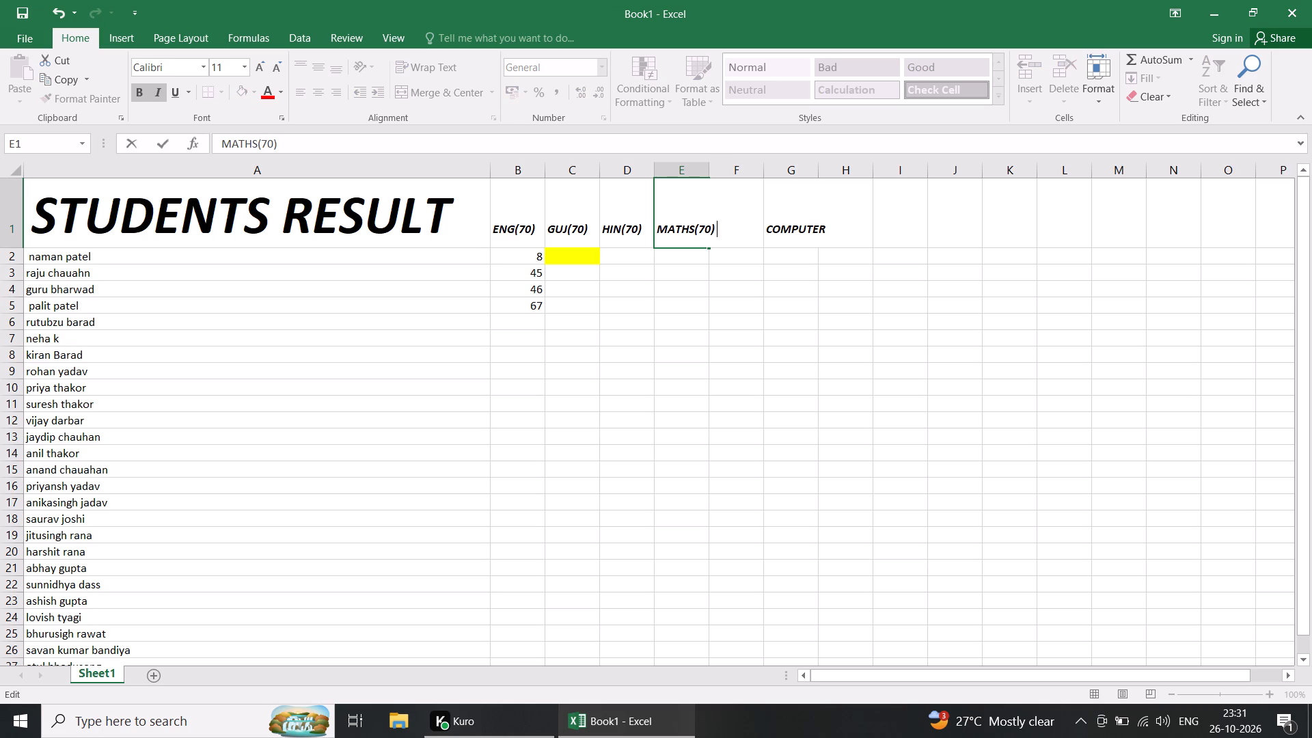
pyautogui.click(736, 241)
# AutoFit the widths of columns E and F so the MATHS(70) heading fits.
pyautogui.click(739, 167)
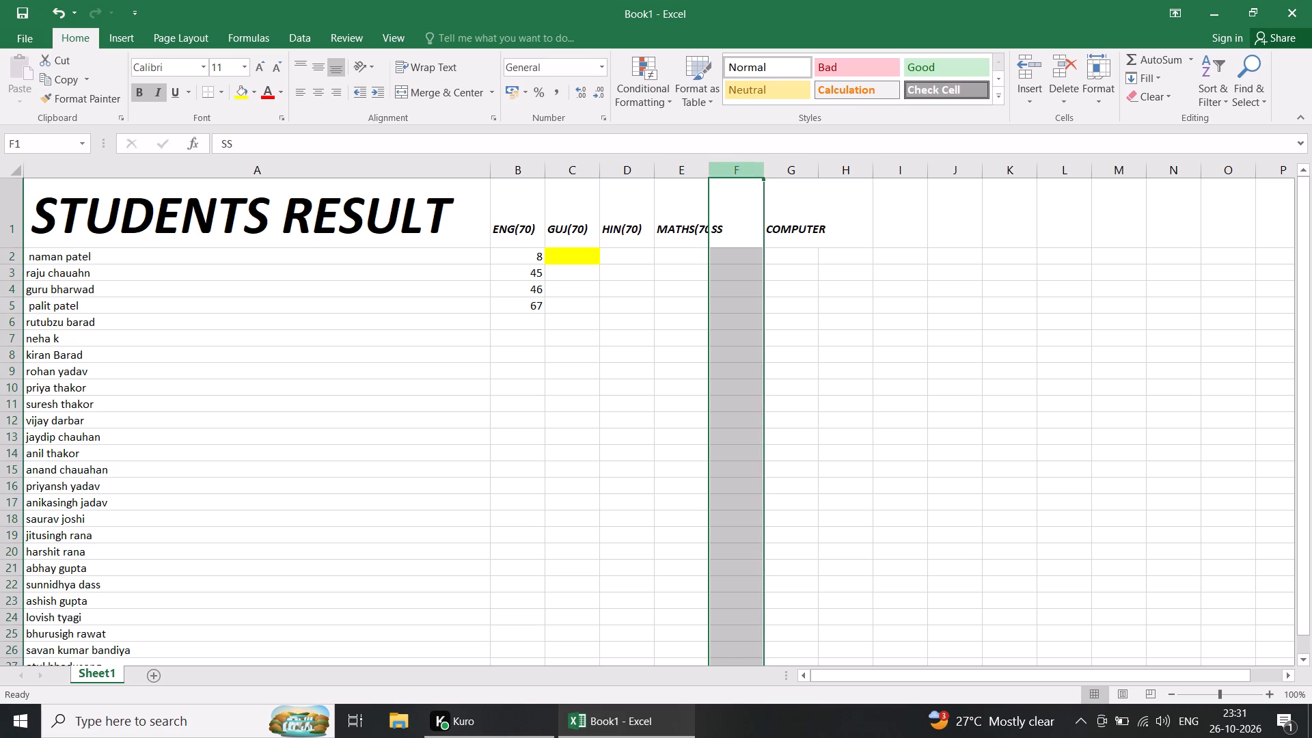
pyautogui.doubleClick(687, 171)
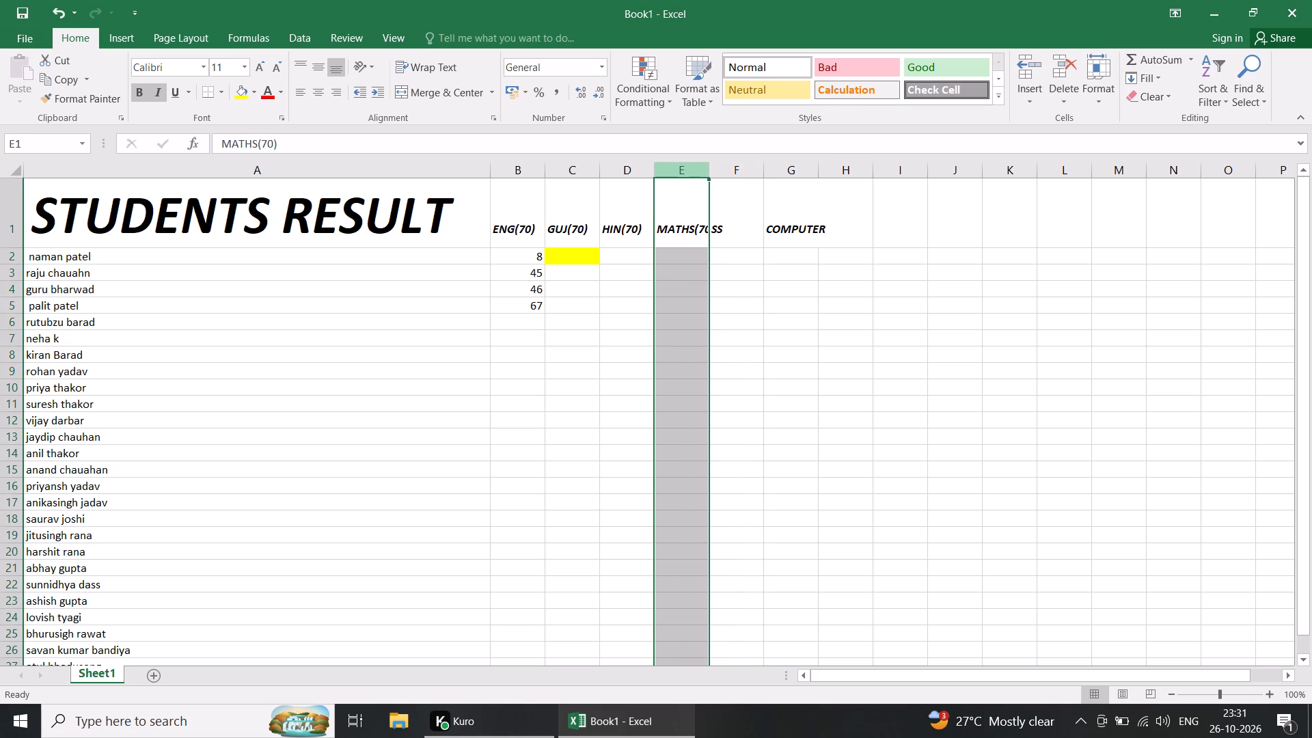
pyautogui.click(687, 171)
pyautogui.doubleClick(696, 172)
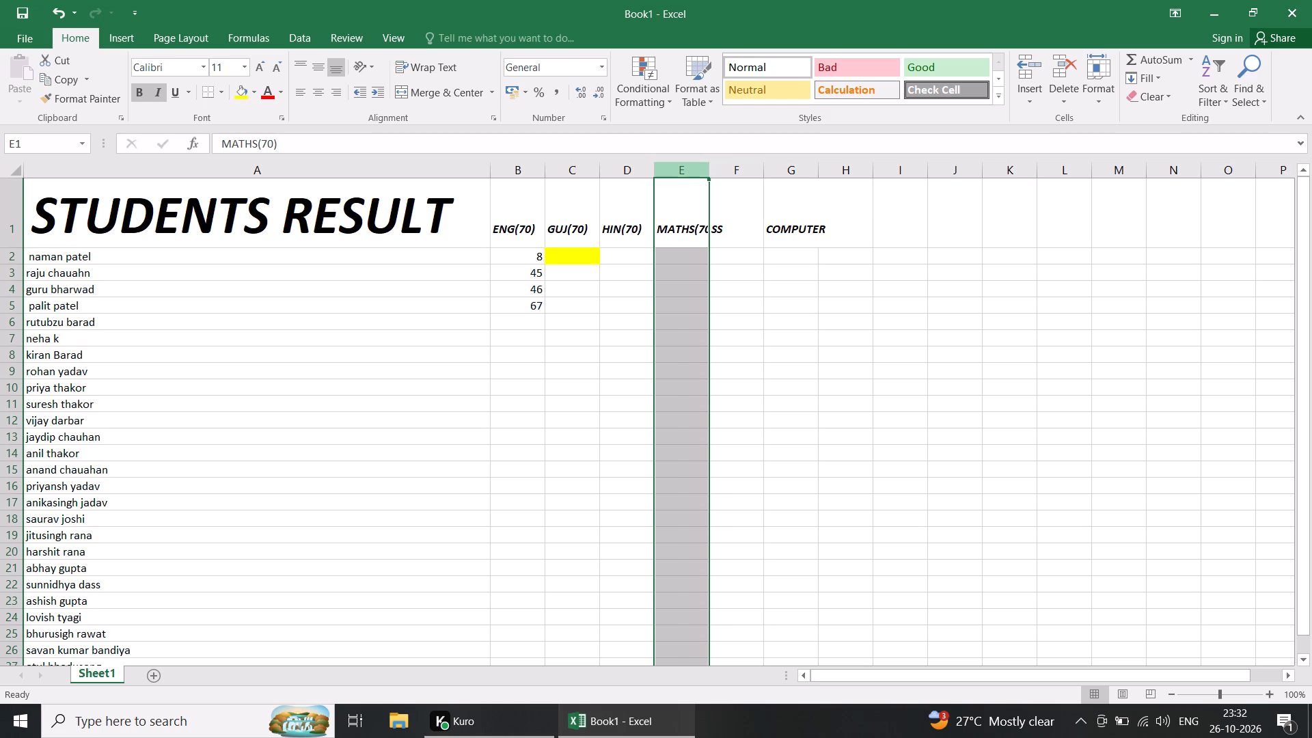
pyautogui.tripleClick(696, 172)
pyautogui.tripleClick(696, 172)
pyautogui.tripleClick(696, 172)
pyautogui.click(696, 172)
pyautogui.moveTo(696, 172); pyautogui.dragTo(707, 208)
pyautogui.moveTo(707, 208); pyautogui.dragTo(711, 195)
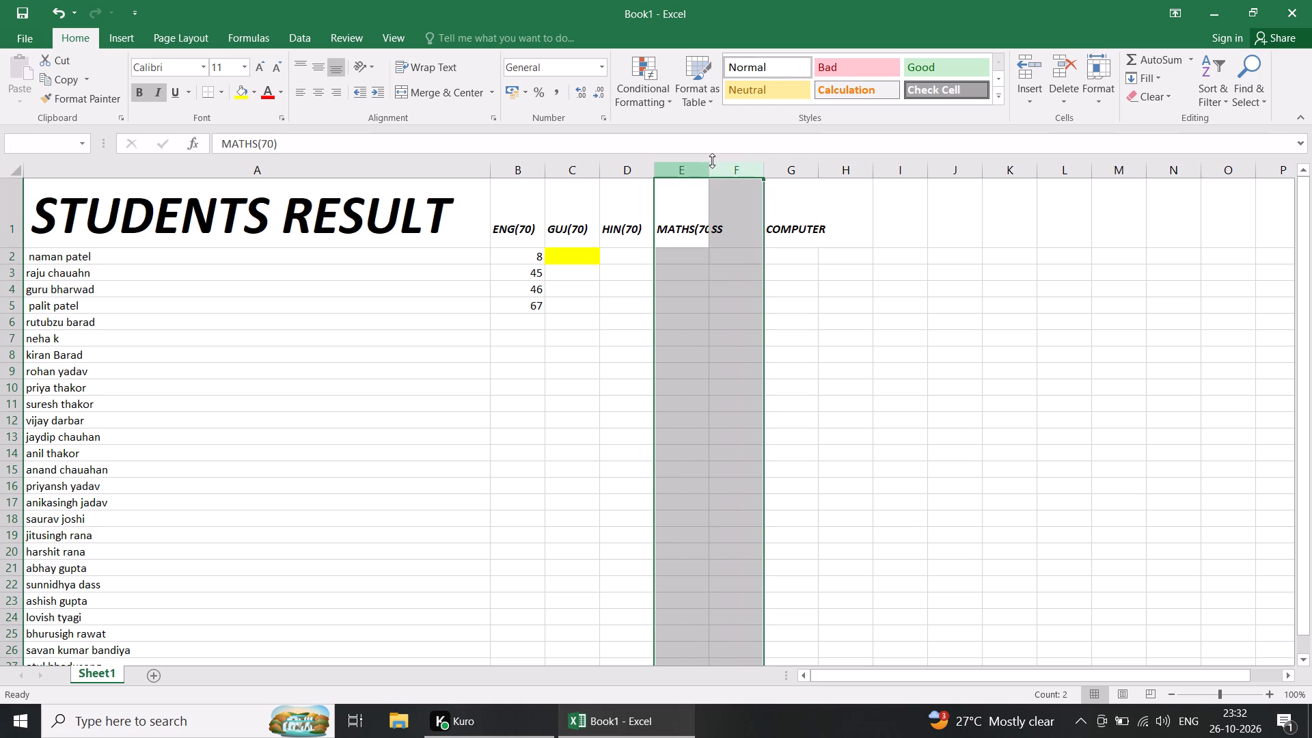
pyautogui.doubleClick(712, 174)
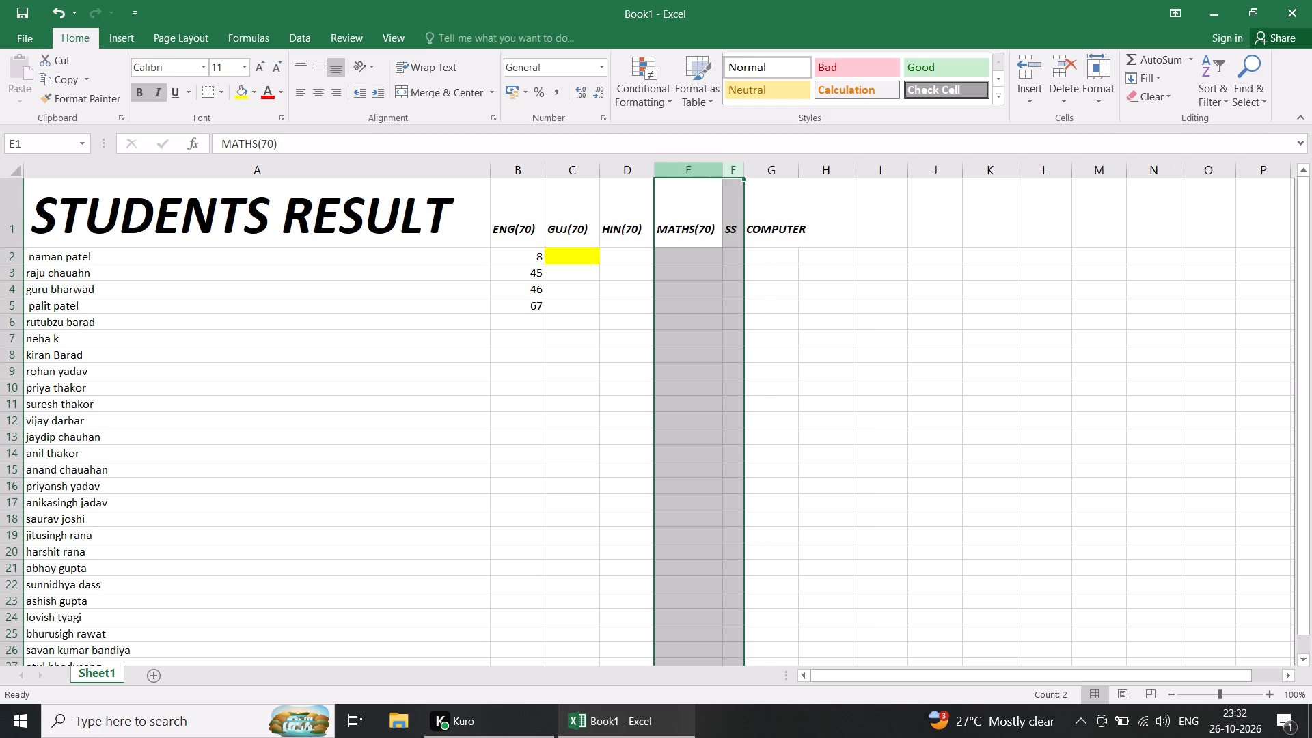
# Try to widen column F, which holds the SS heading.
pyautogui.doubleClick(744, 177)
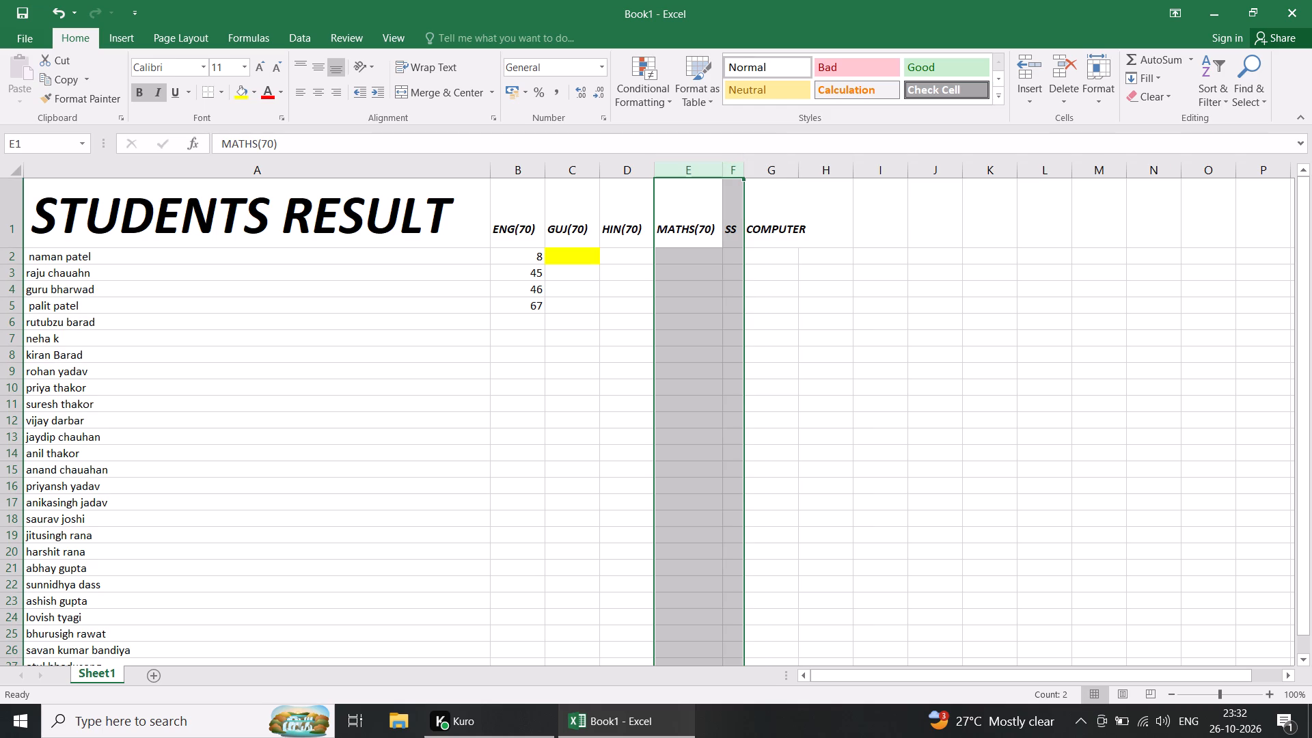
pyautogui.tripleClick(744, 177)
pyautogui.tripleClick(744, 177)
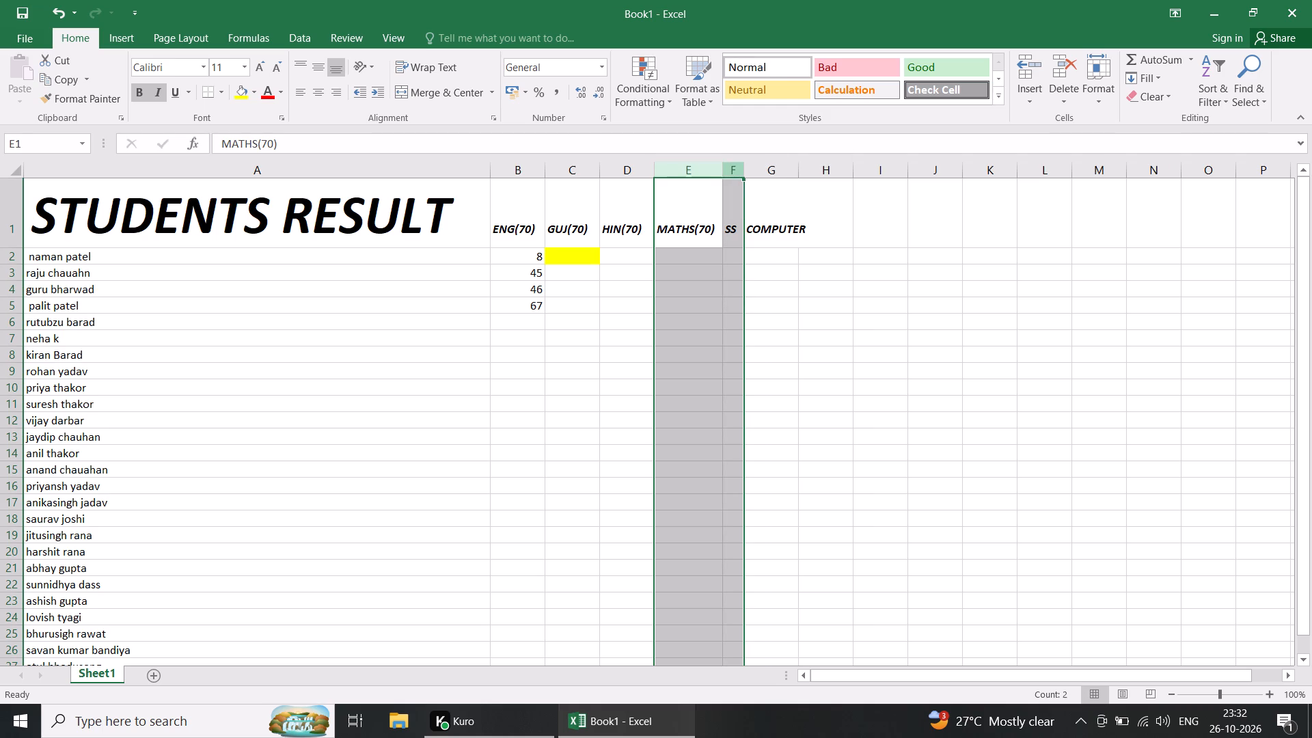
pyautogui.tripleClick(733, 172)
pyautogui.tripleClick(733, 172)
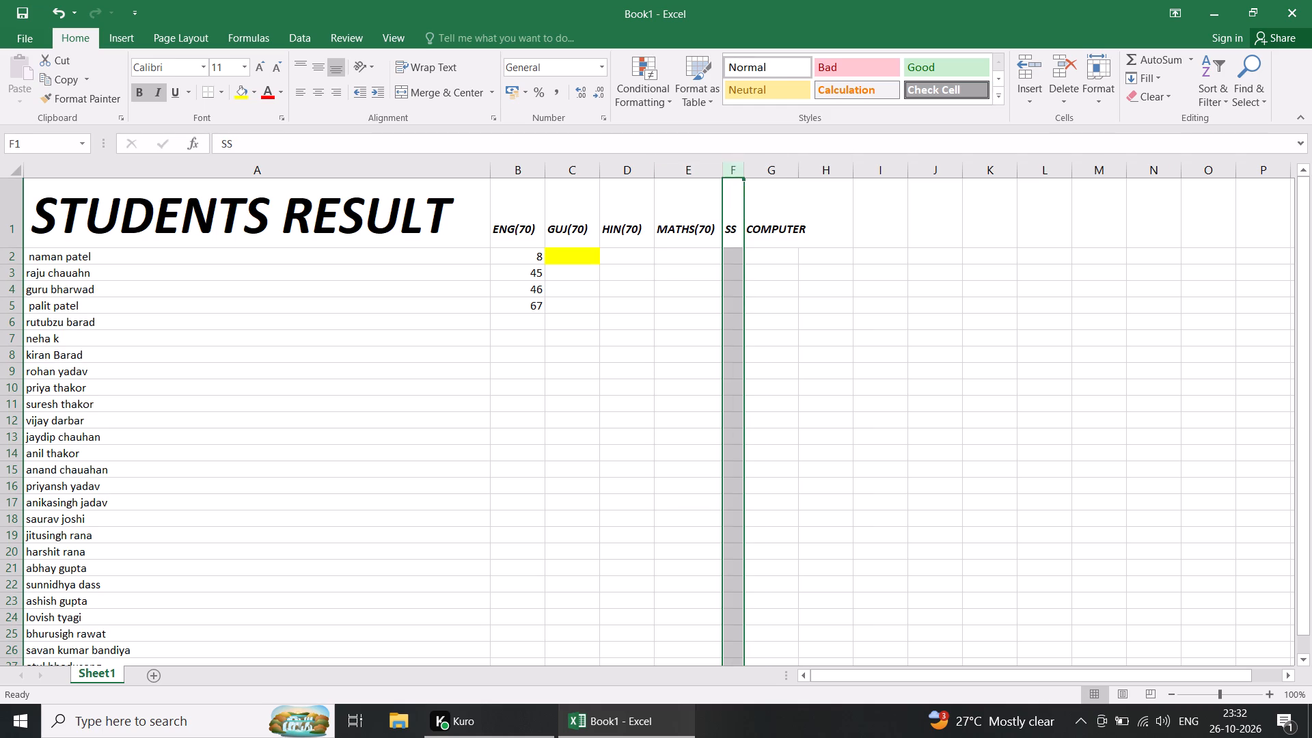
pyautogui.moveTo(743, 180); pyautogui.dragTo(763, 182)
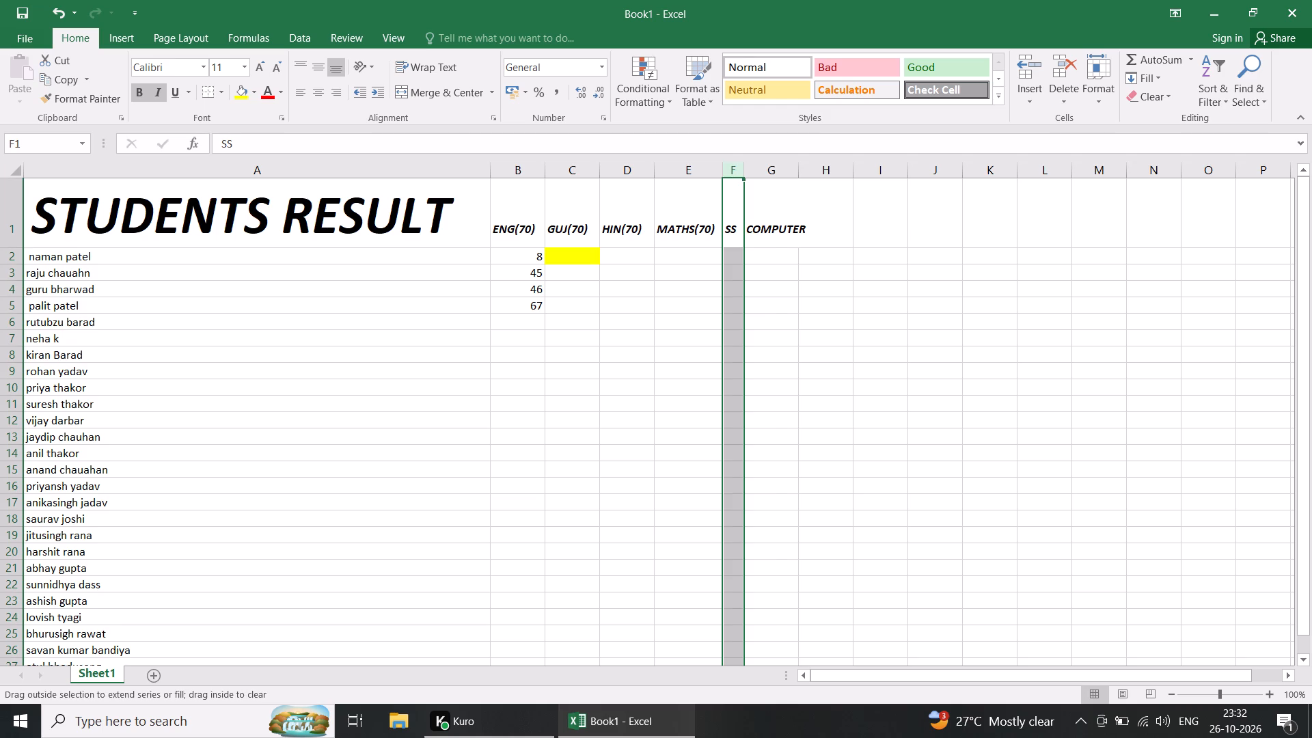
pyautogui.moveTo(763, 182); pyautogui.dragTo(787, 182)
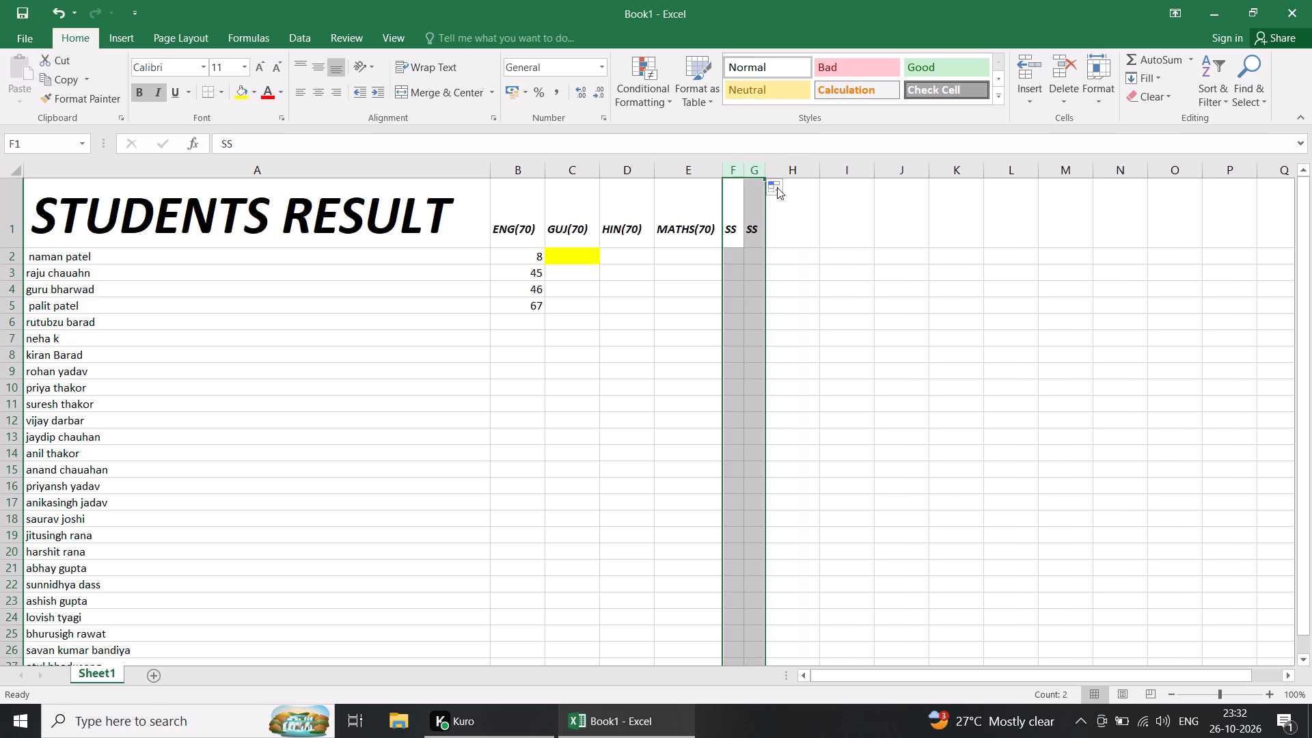
# Widen columns F and G together to about 10.11 (98 pixels).
pyautogui.doubleClick(739, 177)
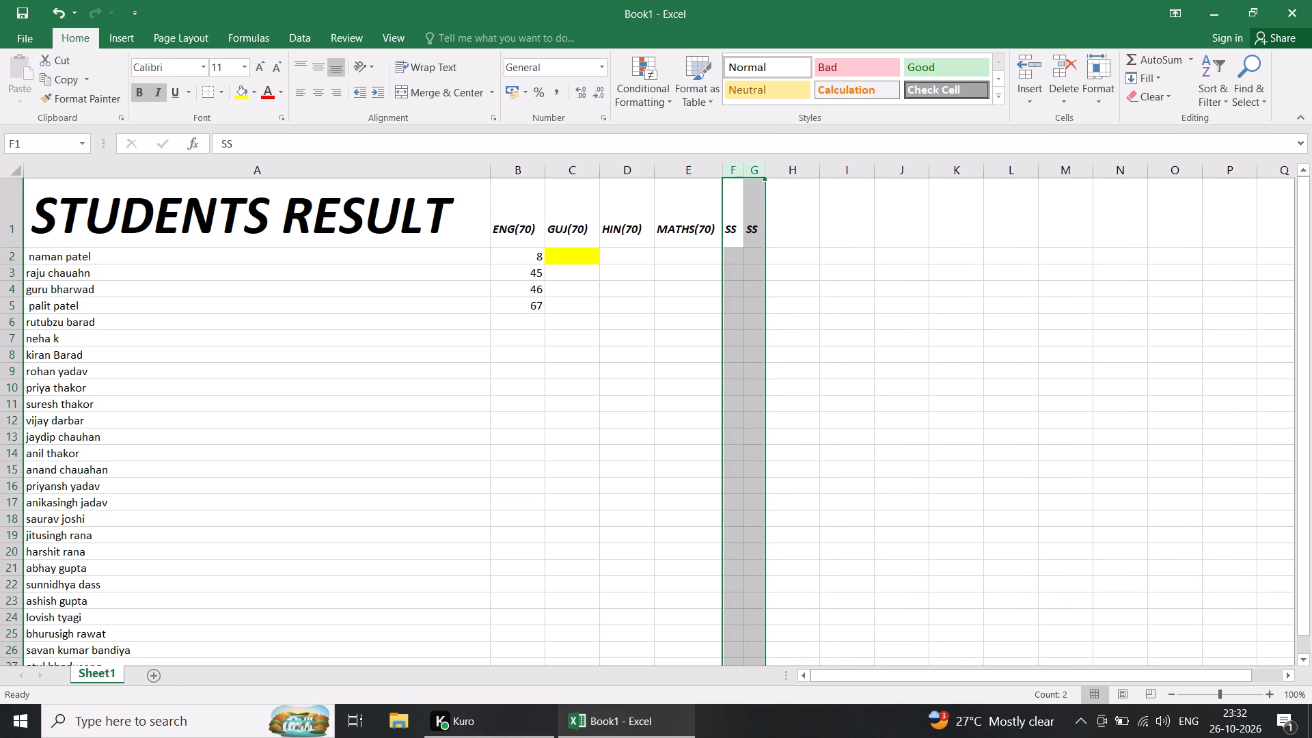
pyautogui.doubleClick(739, 169)
pyautogui.moveTo(739, 169); pyautogui.dragTo(768, 172)
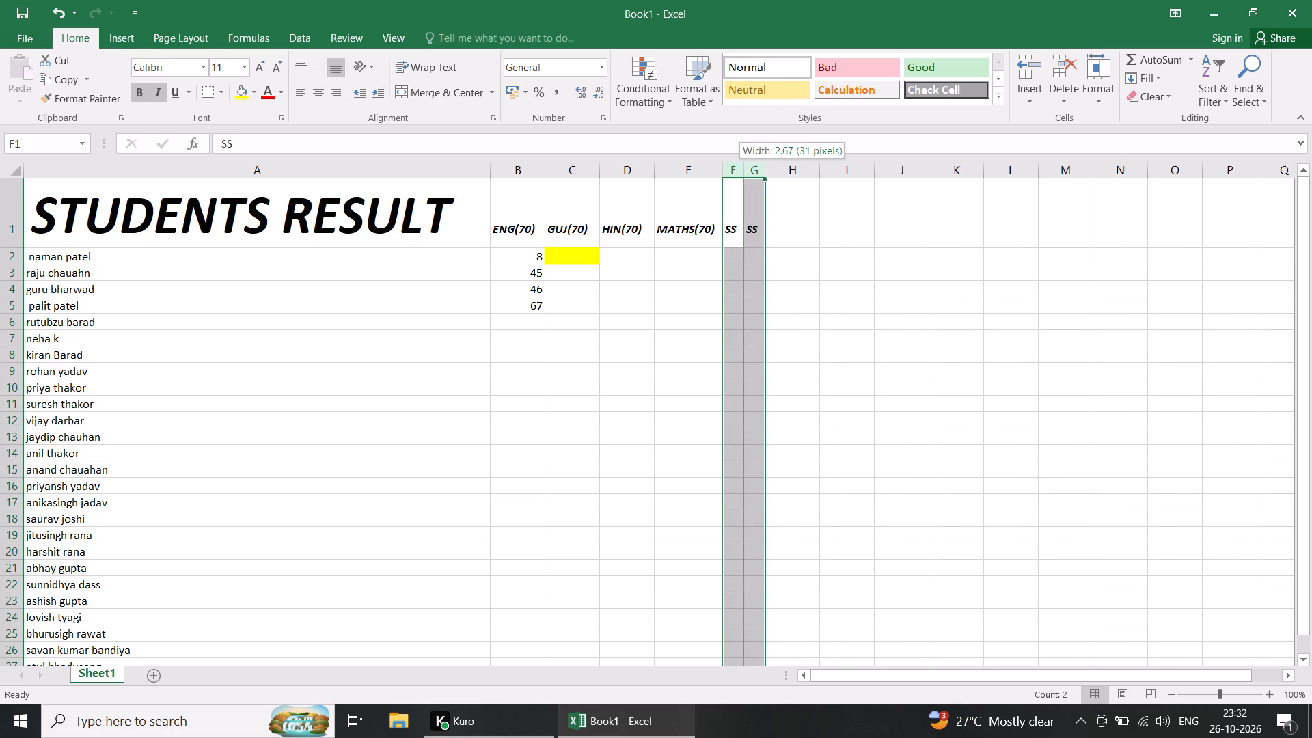
pyautogui.moveTo(768, 172); pyautogui.dragTo(785, 173)
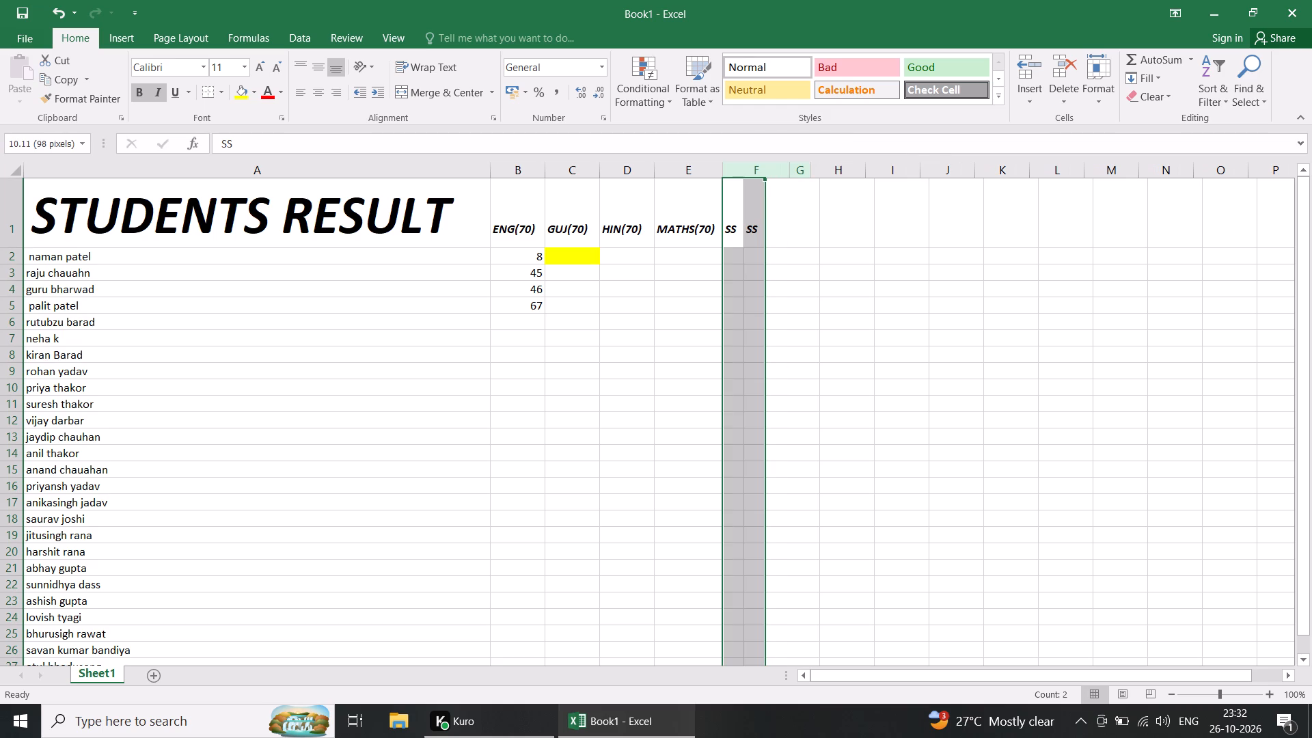
pyautogui.click(819, 232)
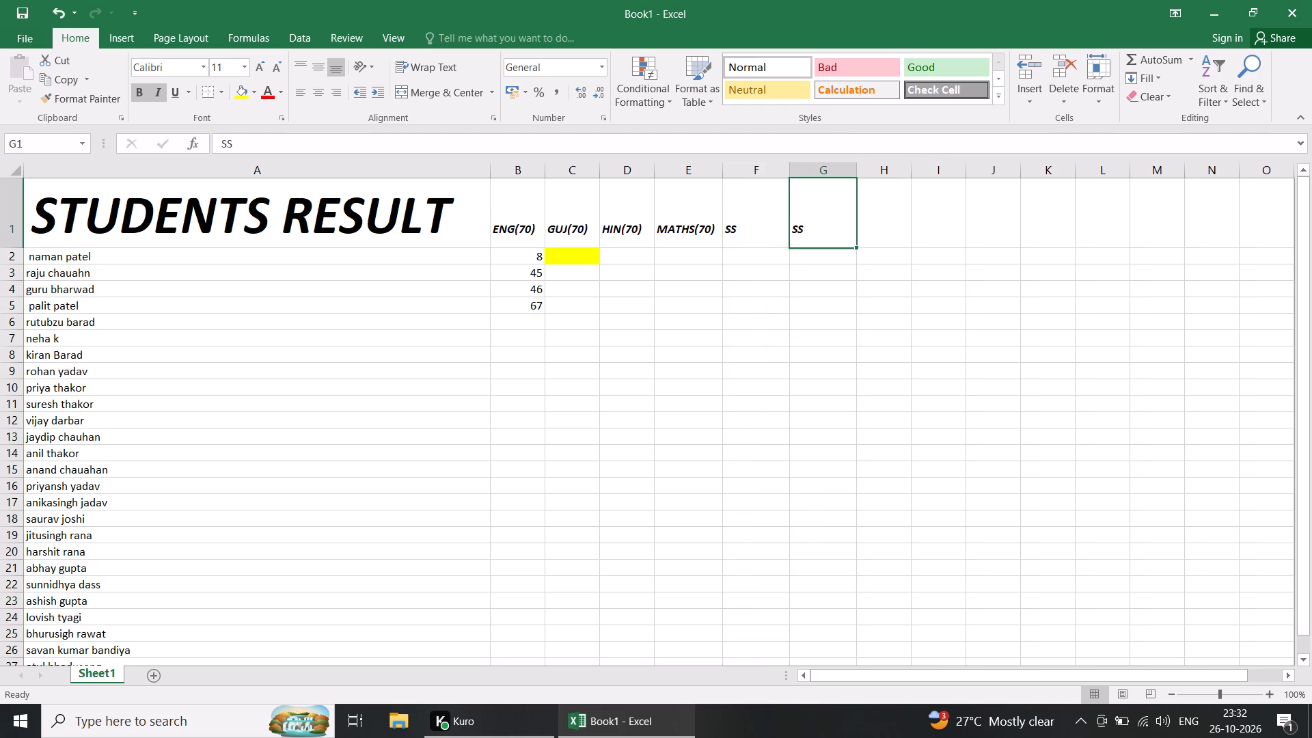
# Append the maximum marks to the SS heading in cell F1 so it reads SS(70).
pyautogui.click(751, 229)
pyautogui.doubleClick(751, 229)
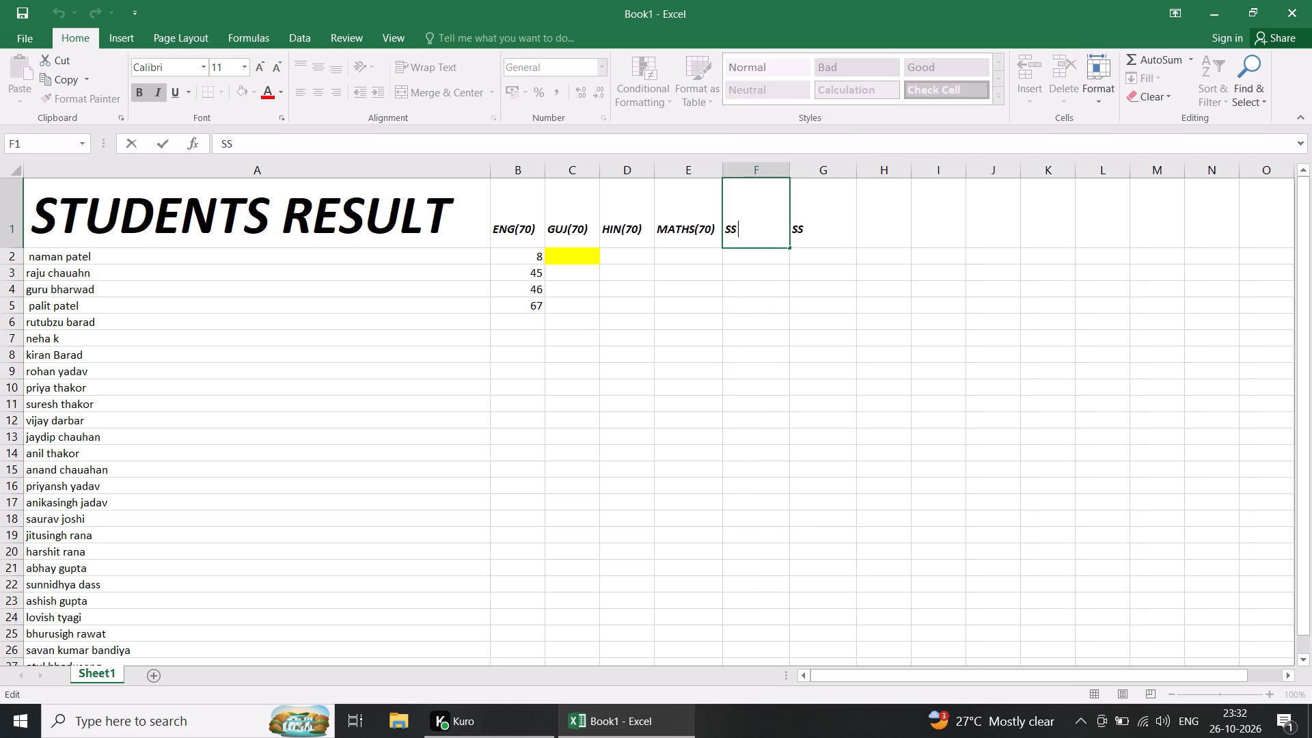
pyautogui.hotkey('shift', '(')
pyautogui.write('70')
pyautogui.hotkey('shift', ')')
# Replace the duplicate SS heading in cell G1 with COMPUTER(50).
pyautogui.click(811, 234)
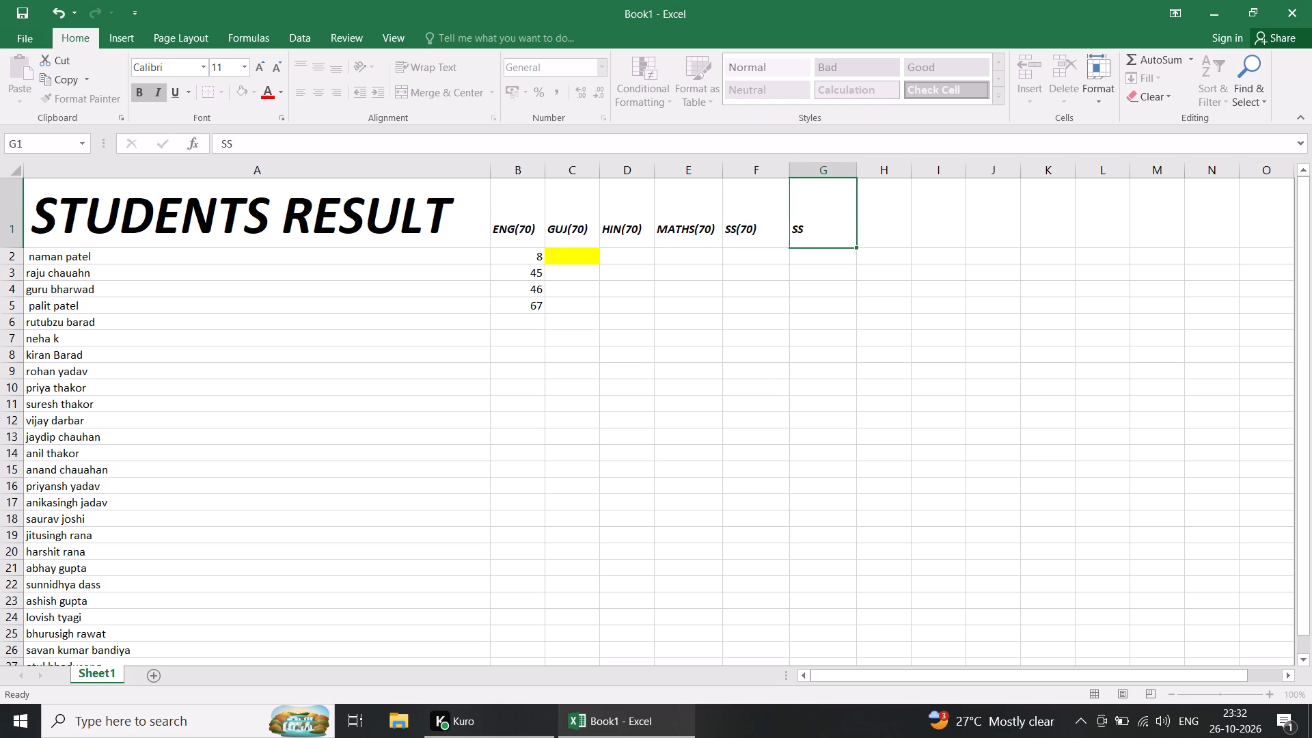
pyautogui.press('BackSpace')
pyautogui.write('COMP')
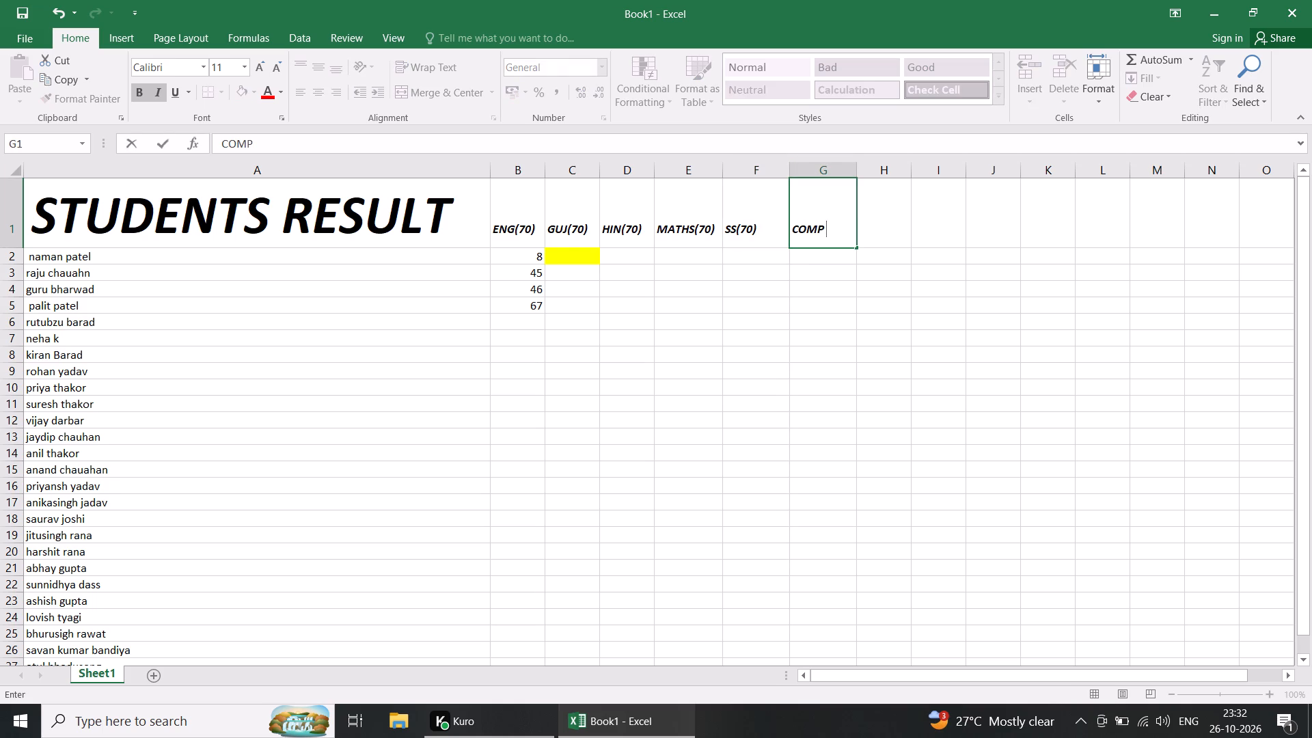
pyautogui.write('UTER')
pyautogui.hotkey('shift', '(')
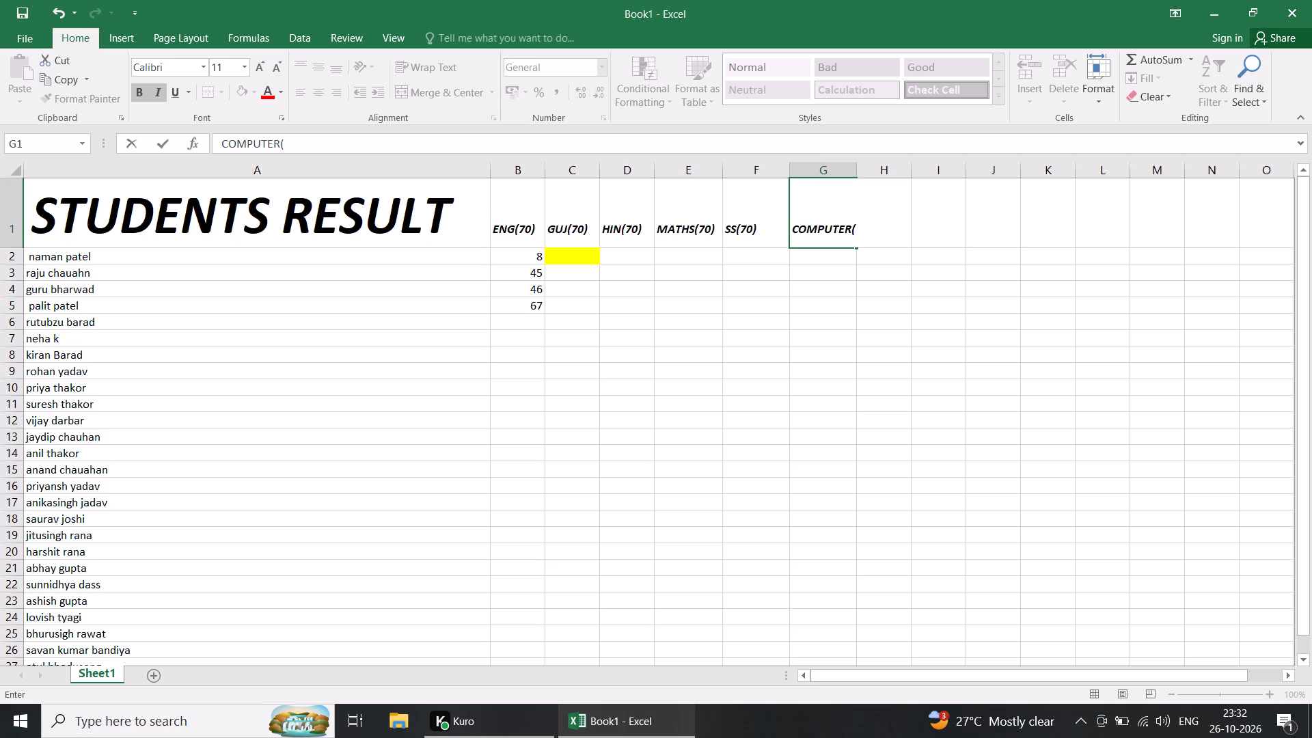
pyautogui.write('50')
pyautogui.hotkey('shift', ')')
# AutoFit column G to the COMPUTER(50) heading.
pyautogui.doubleClick(838, 176)
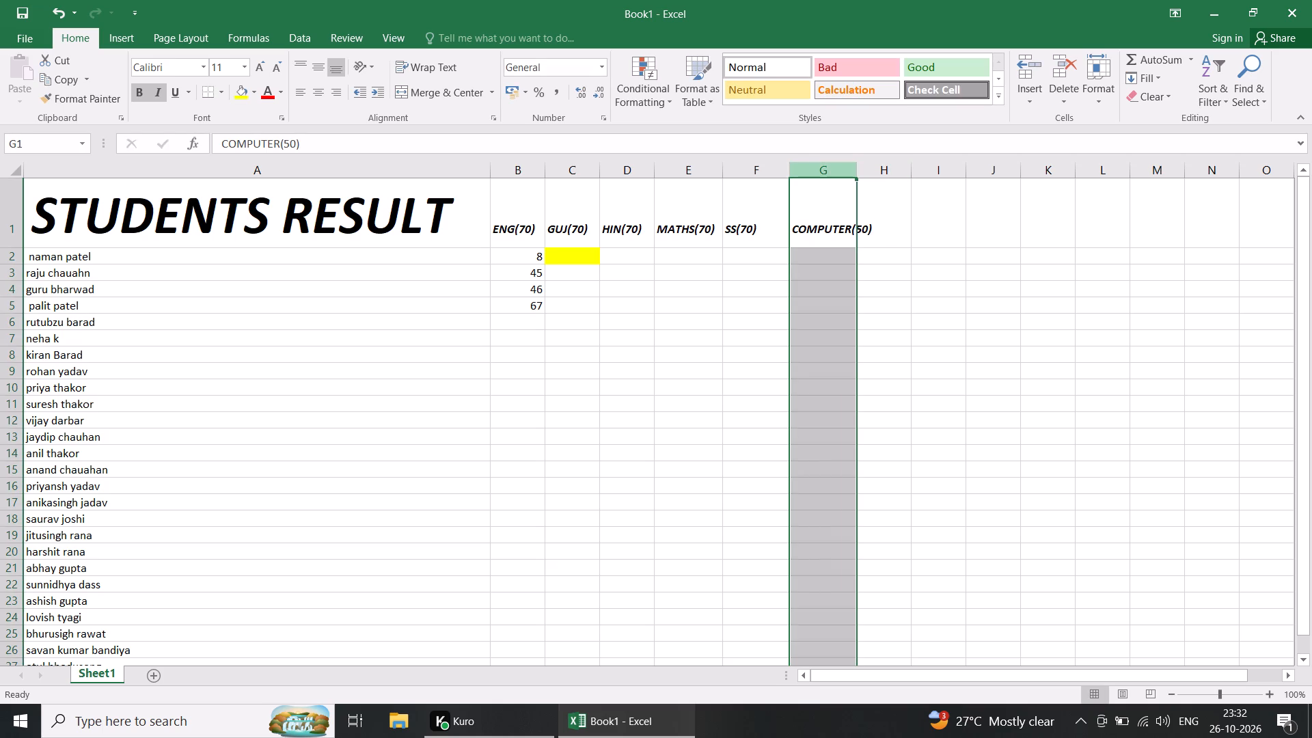
pyautogui.doubleClick(858, 176)
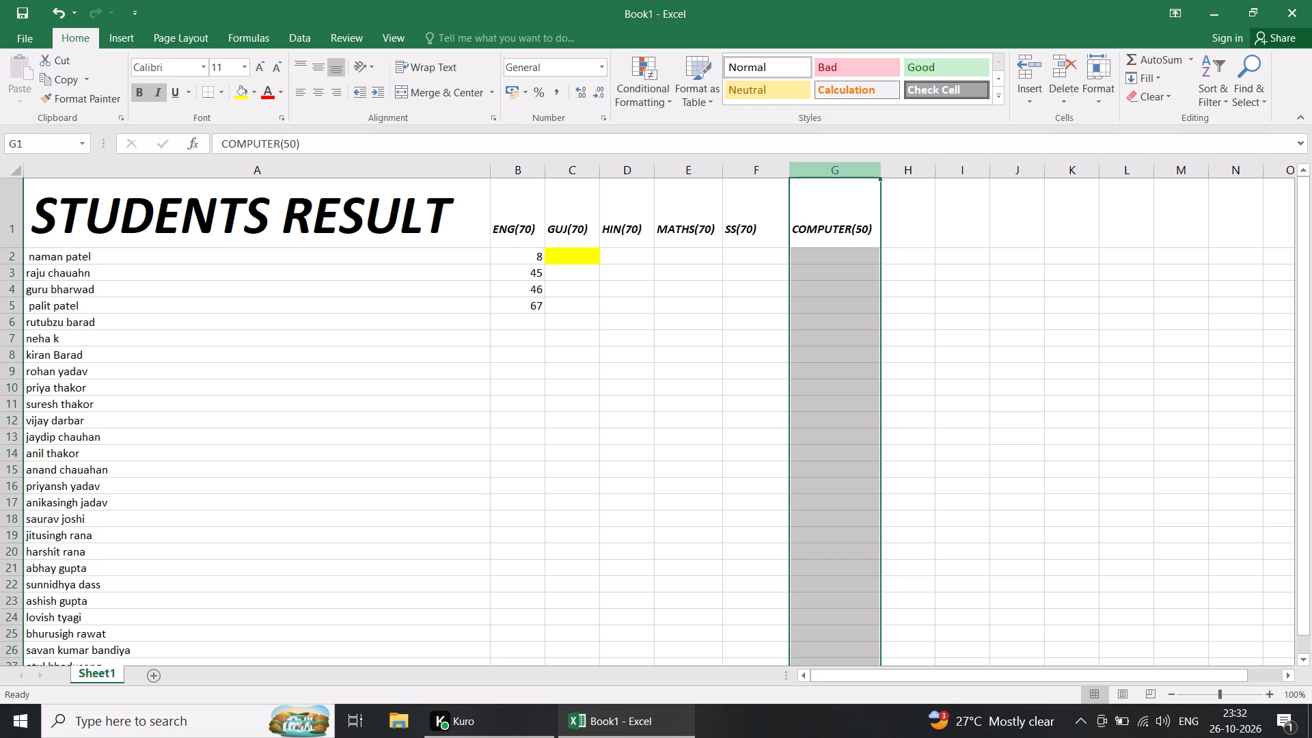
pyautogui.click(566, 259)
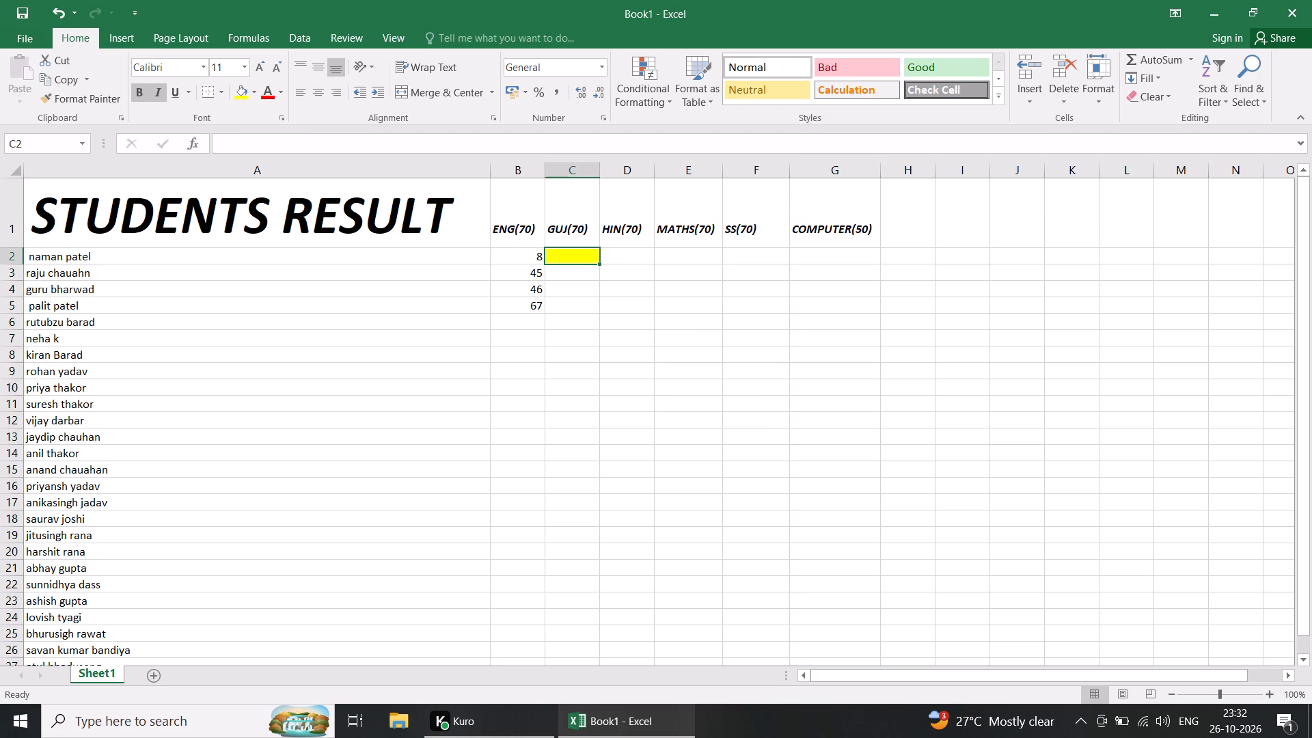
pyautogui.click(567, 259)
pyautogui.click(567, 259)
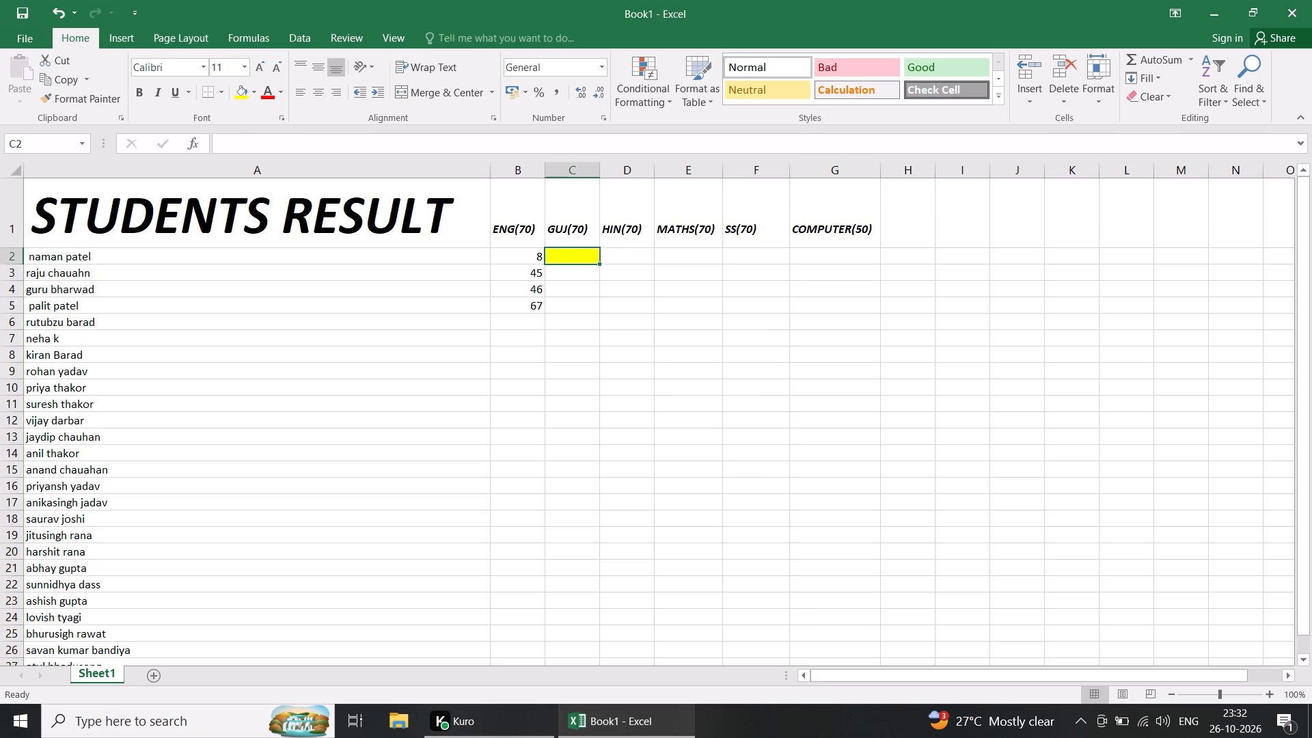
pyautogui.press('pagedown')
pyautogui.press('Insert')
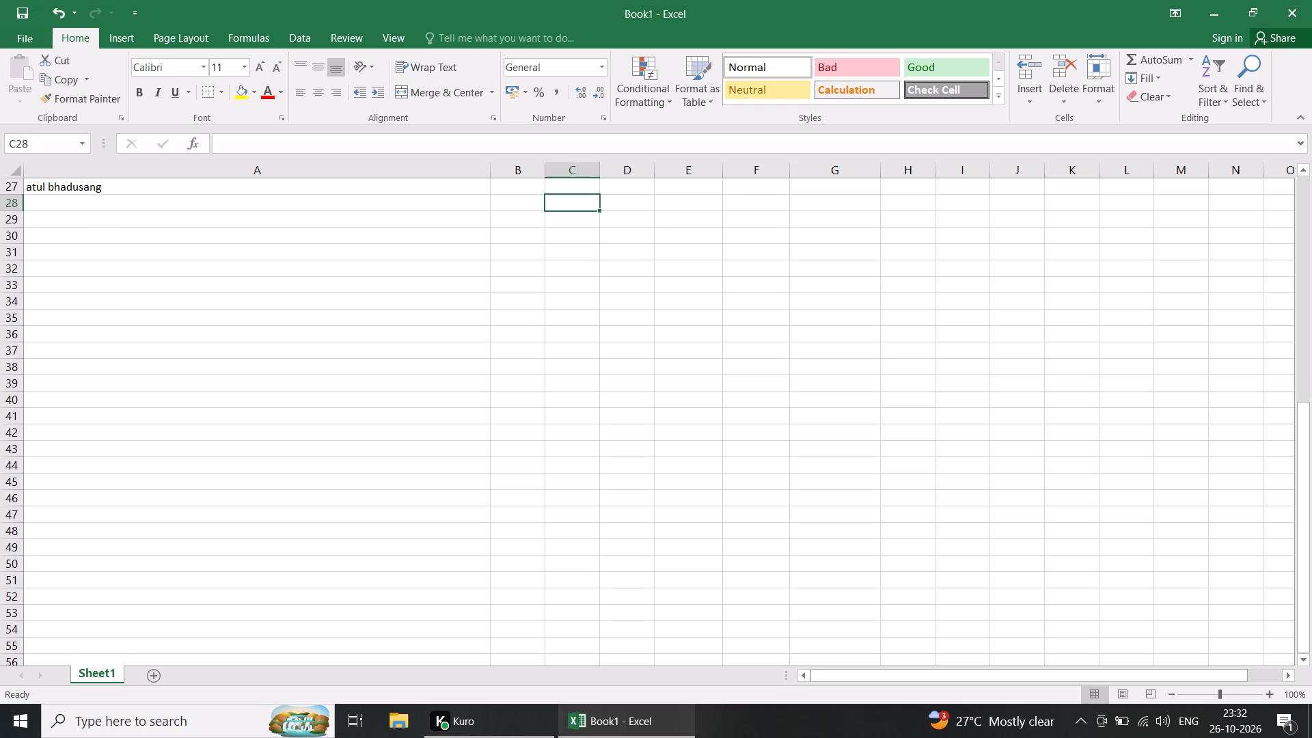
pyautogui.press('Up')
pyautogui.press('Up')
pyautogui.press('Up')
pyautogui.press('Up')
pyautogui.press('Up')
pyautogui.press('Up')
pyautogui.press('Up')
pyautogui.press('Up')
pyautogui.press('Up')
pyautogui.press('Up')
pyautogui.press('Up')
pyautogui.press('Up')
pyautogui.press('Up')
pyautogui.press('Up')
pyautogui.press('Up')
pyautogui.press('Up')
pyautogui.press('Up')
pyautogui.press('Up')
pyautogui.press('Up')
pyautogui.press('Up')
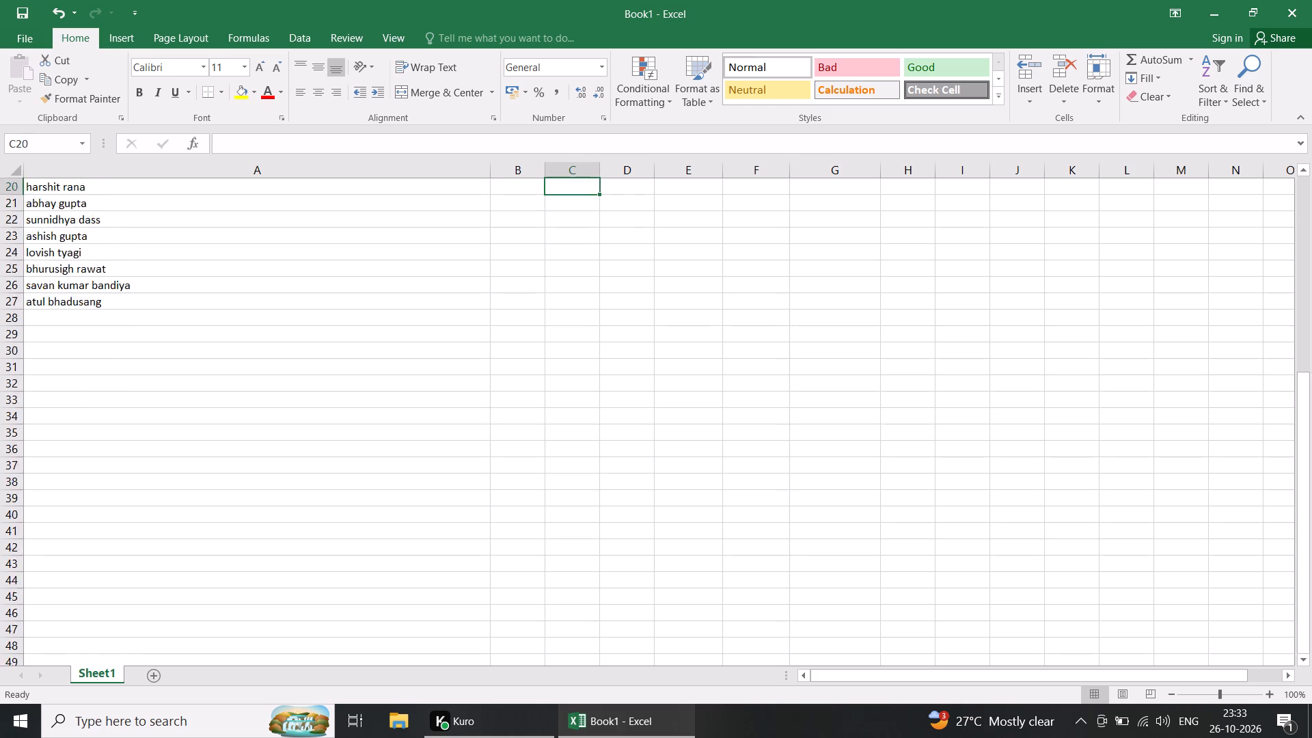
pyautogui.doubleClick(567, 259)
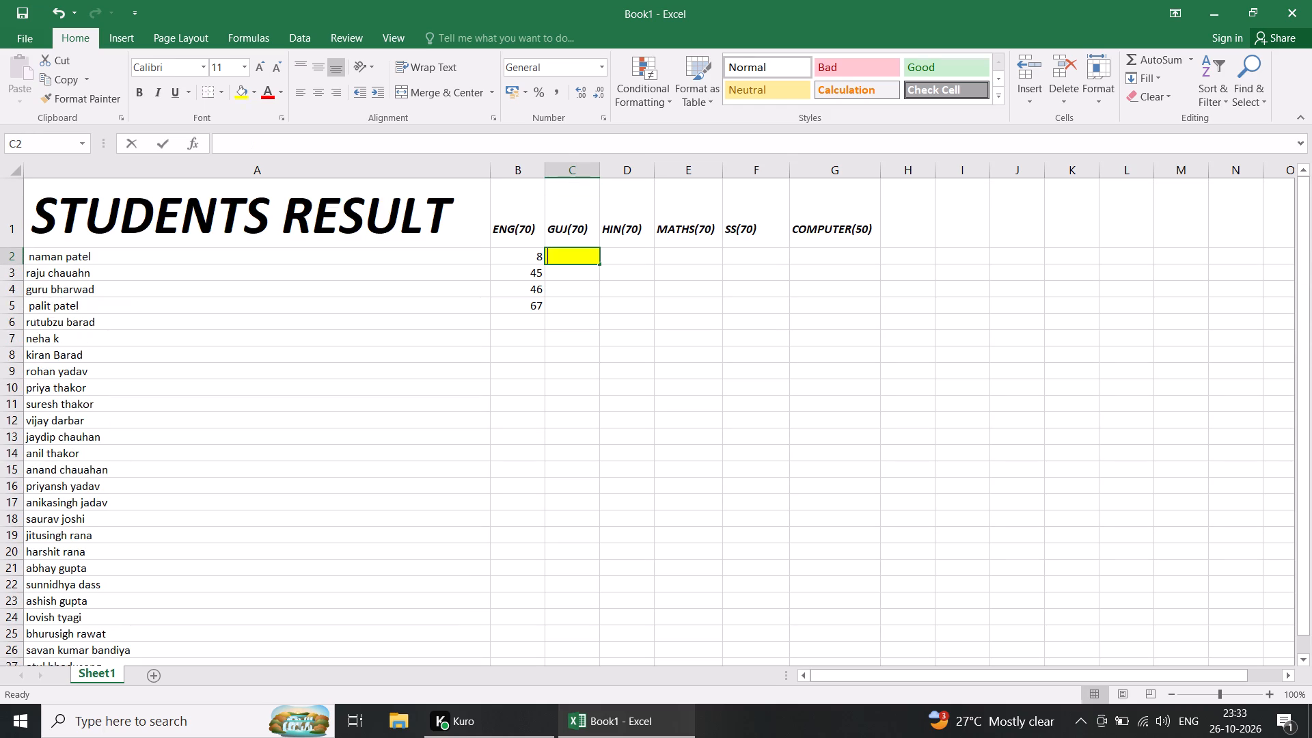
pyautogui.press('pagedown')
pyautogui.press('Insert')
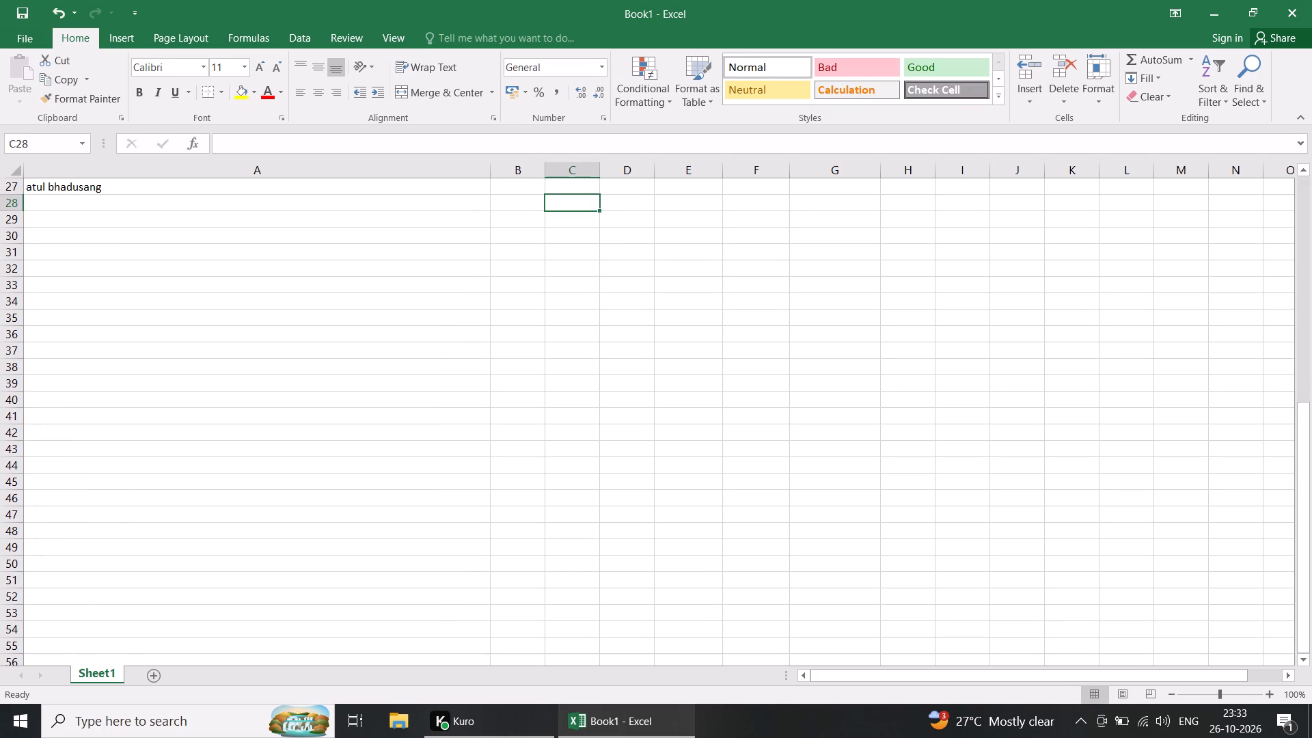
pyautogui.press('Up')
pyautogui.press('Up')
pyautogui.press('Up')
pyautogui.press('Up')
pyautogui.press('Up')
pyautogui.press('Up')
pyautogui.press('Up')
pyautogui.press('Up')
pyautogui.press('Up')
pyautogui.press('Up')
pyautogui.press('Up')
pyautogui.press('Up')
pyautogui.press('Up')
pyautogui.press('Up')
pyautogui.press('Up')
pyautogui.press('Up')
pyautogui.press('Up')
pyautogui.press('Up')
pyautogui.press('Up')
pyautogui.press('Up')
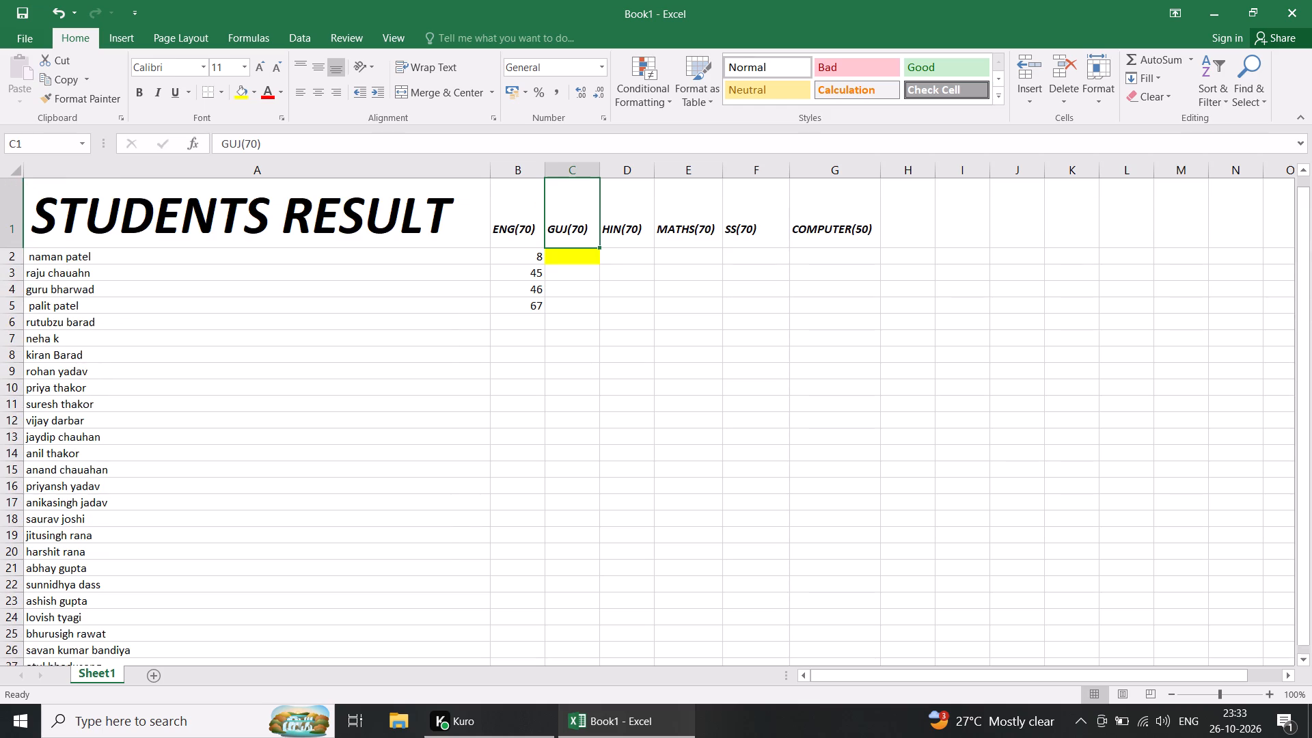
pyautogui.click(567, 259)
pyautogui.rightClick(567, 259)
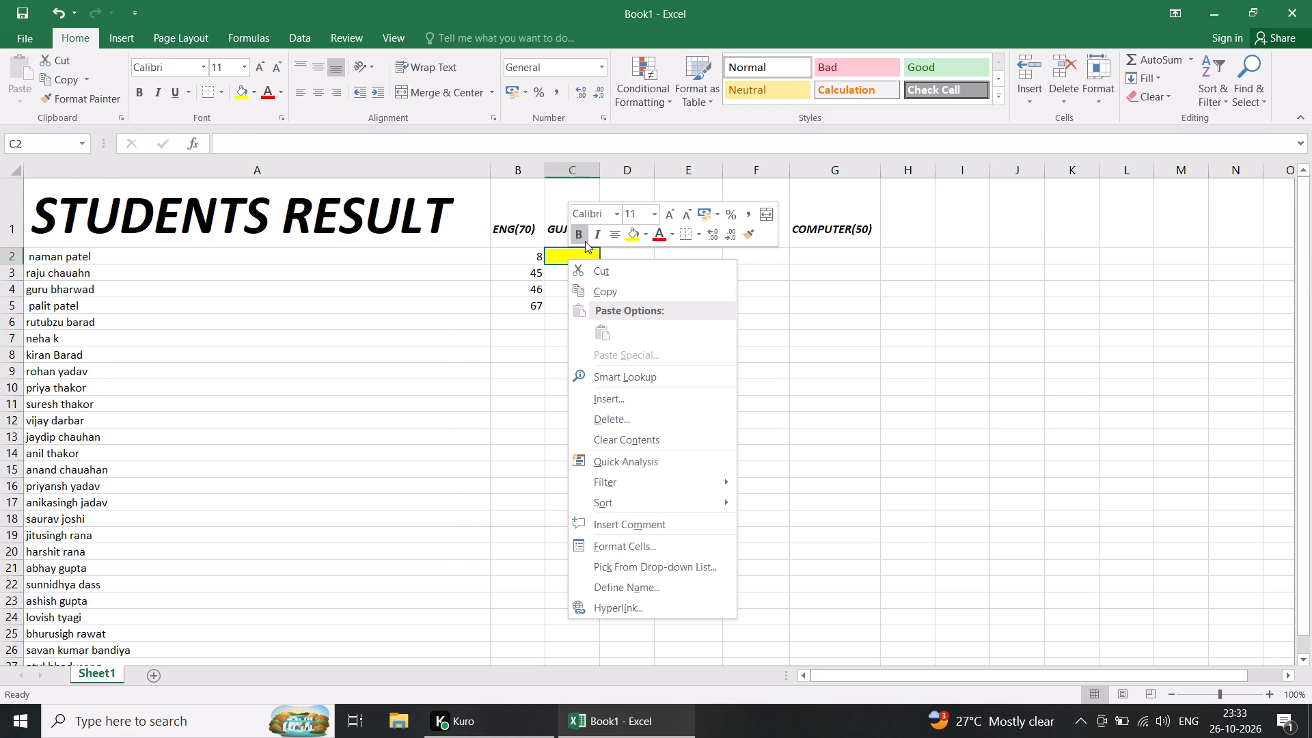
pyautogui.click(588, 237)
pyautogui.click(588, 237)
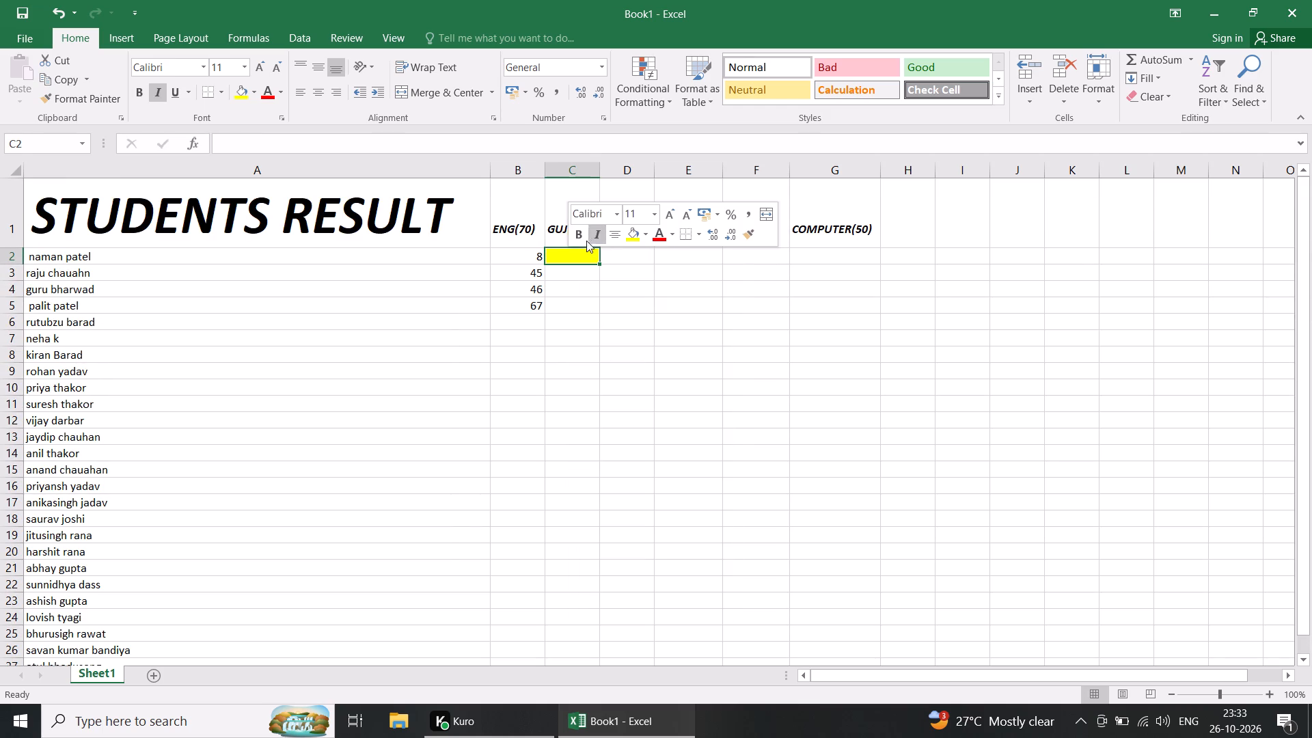
# Enter 30 as the first student's Gujarati mark in cell C2.
pyautogui.click(575, 258)
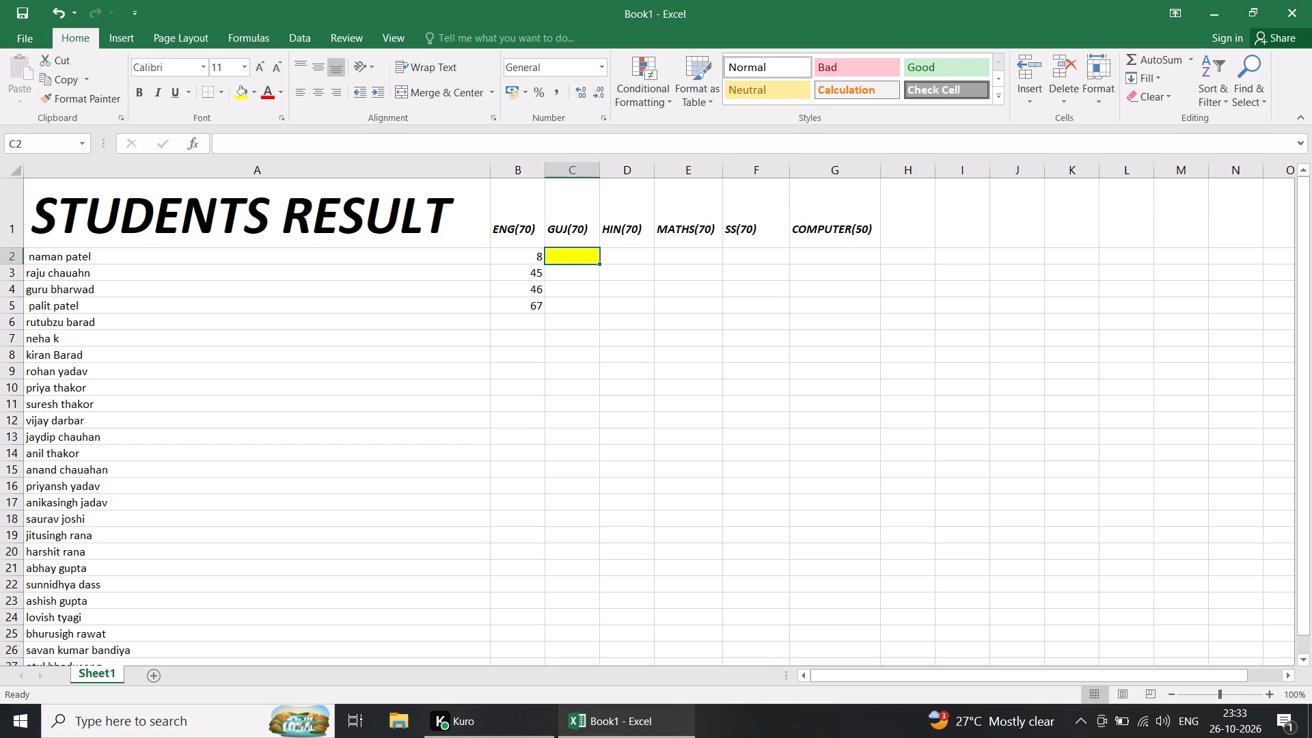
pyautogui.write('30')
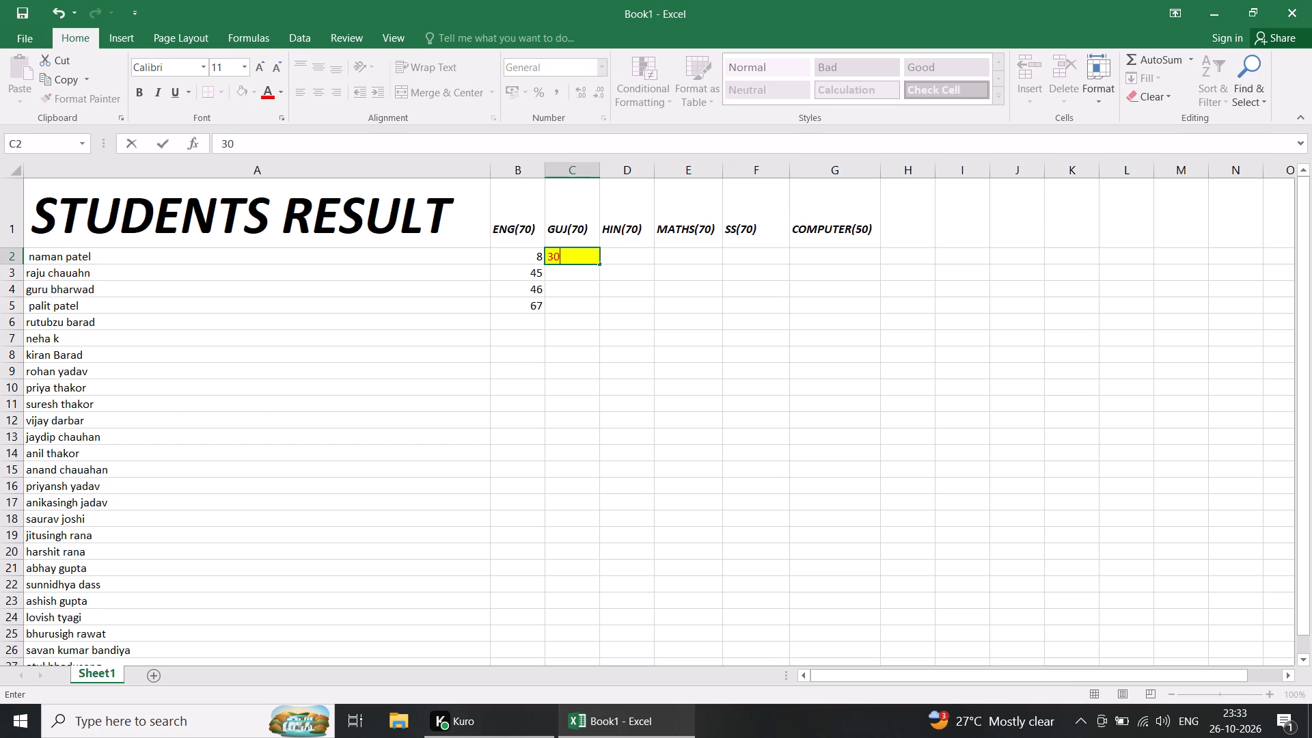
pyautogui.click(632, 259)
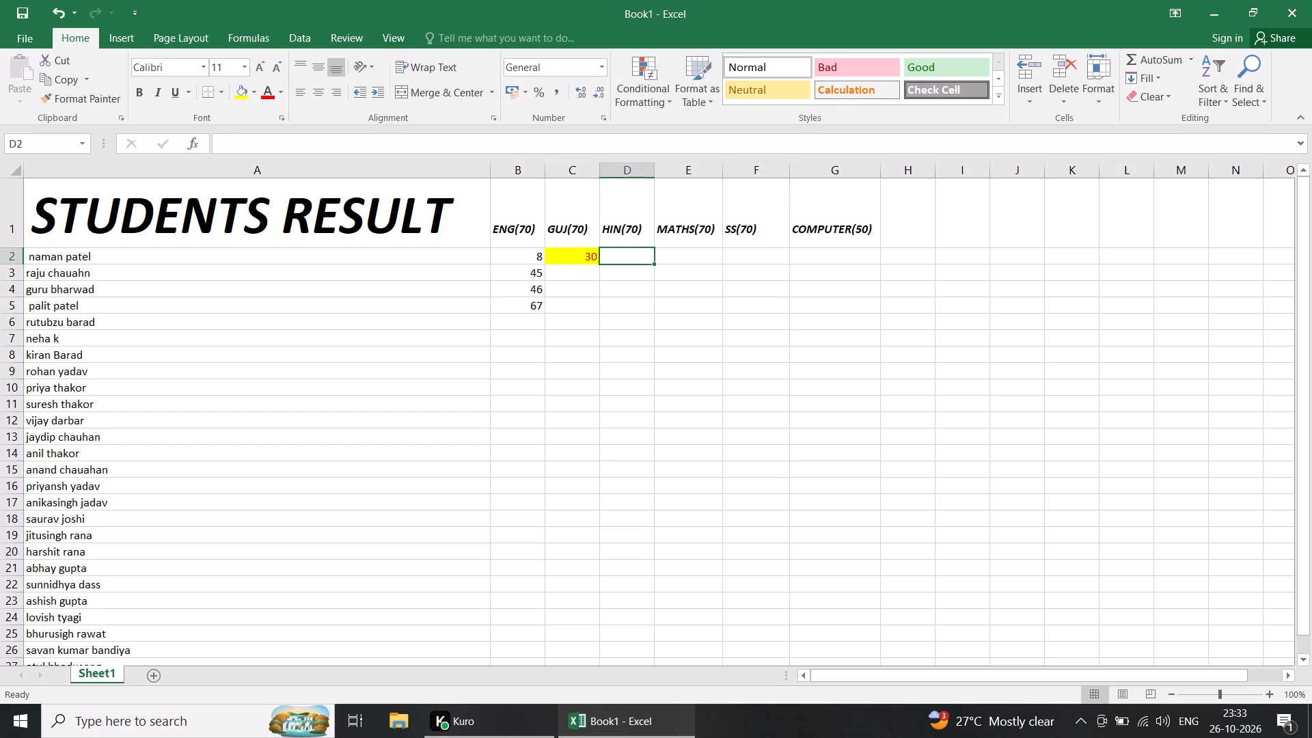
pyautogui.click(584, 262)
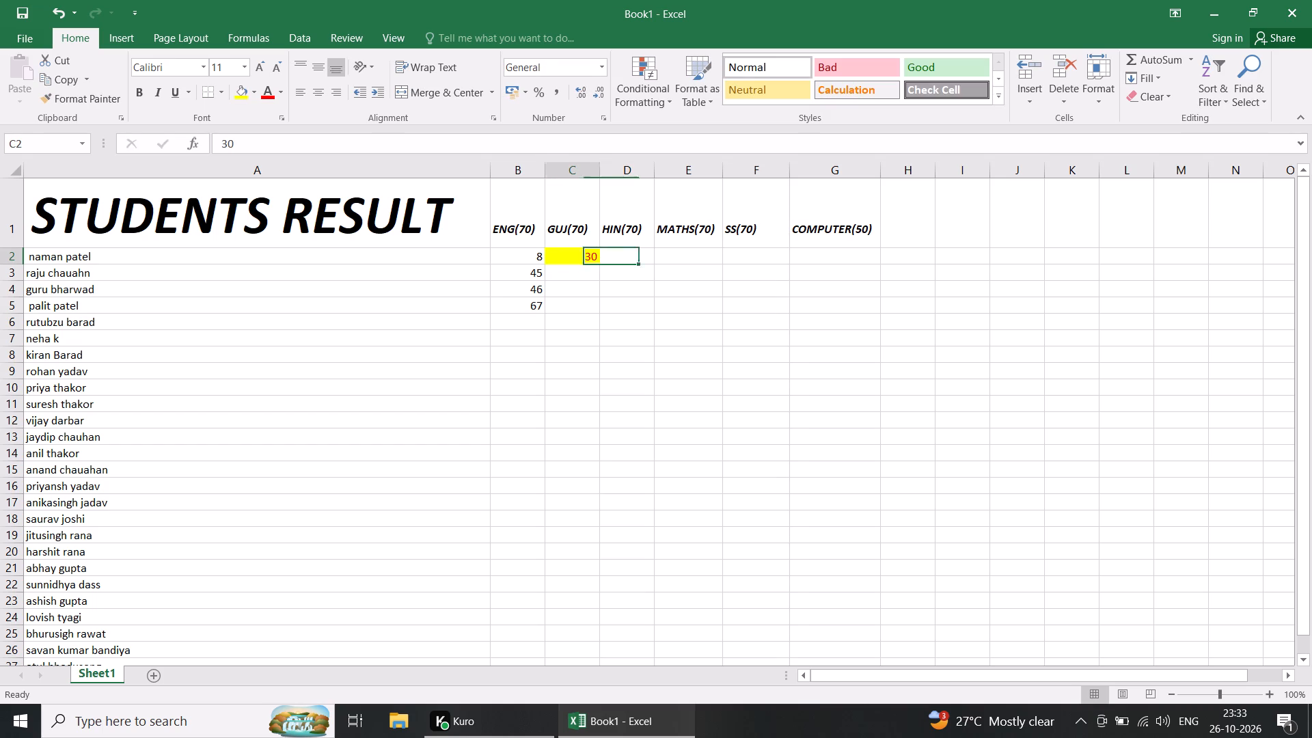
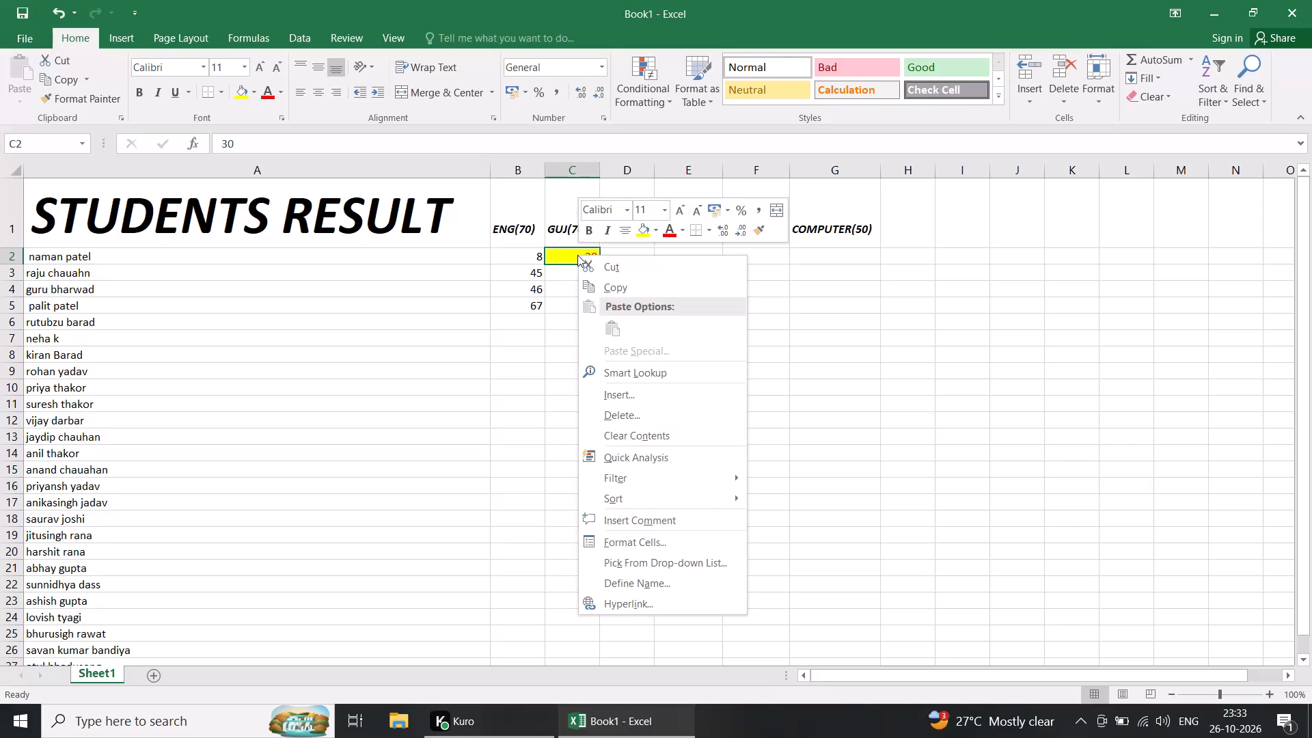
# Change the fill of the first student's Gujarati mark in cell C2 to white and apply the red font colour.
pyautogui.click(646, 228)
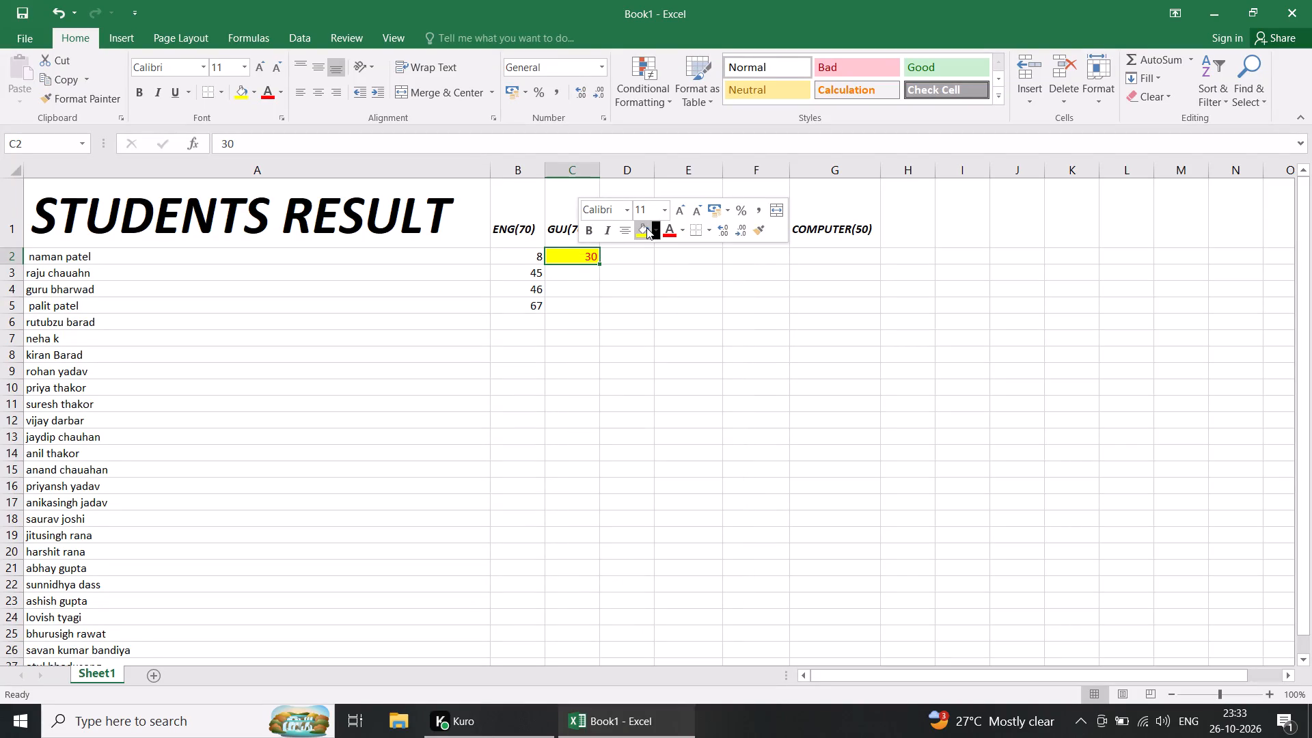
pyautogui.click(643, 228)
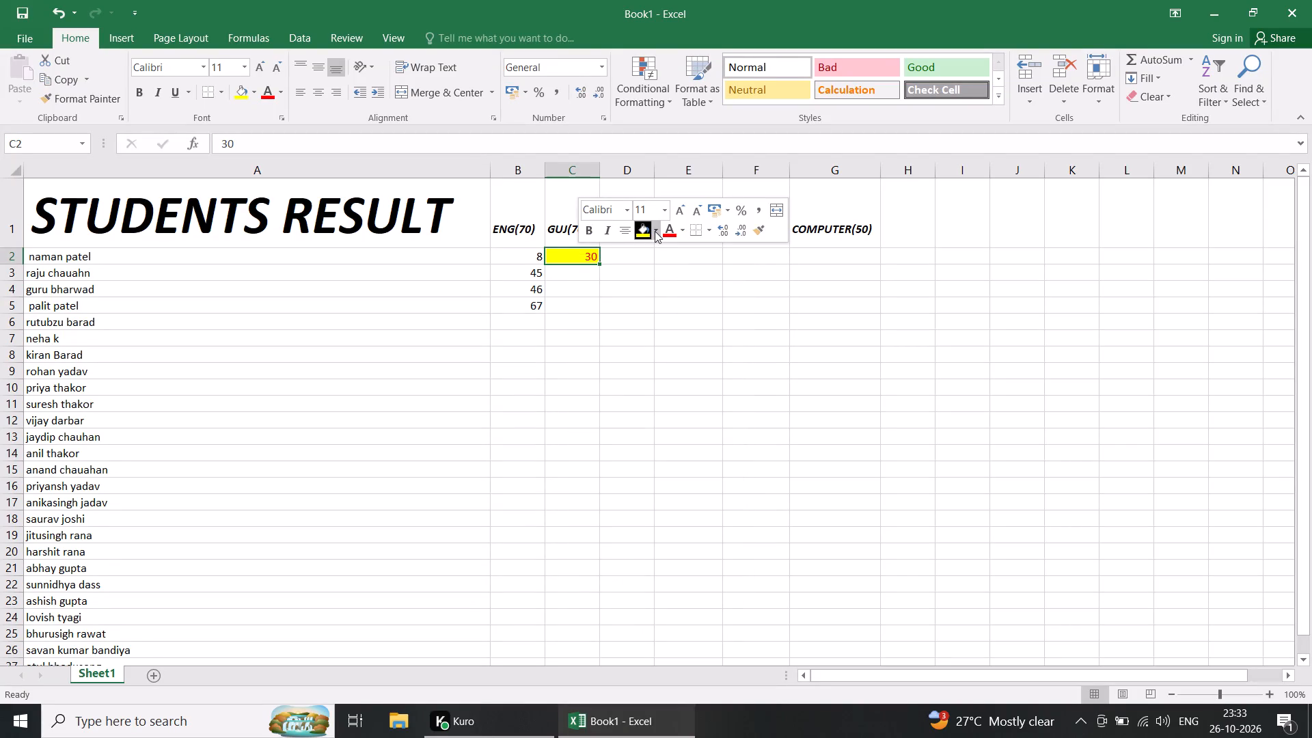
pyautogui.click(655, 231)
pyautogui.click(655, 231)
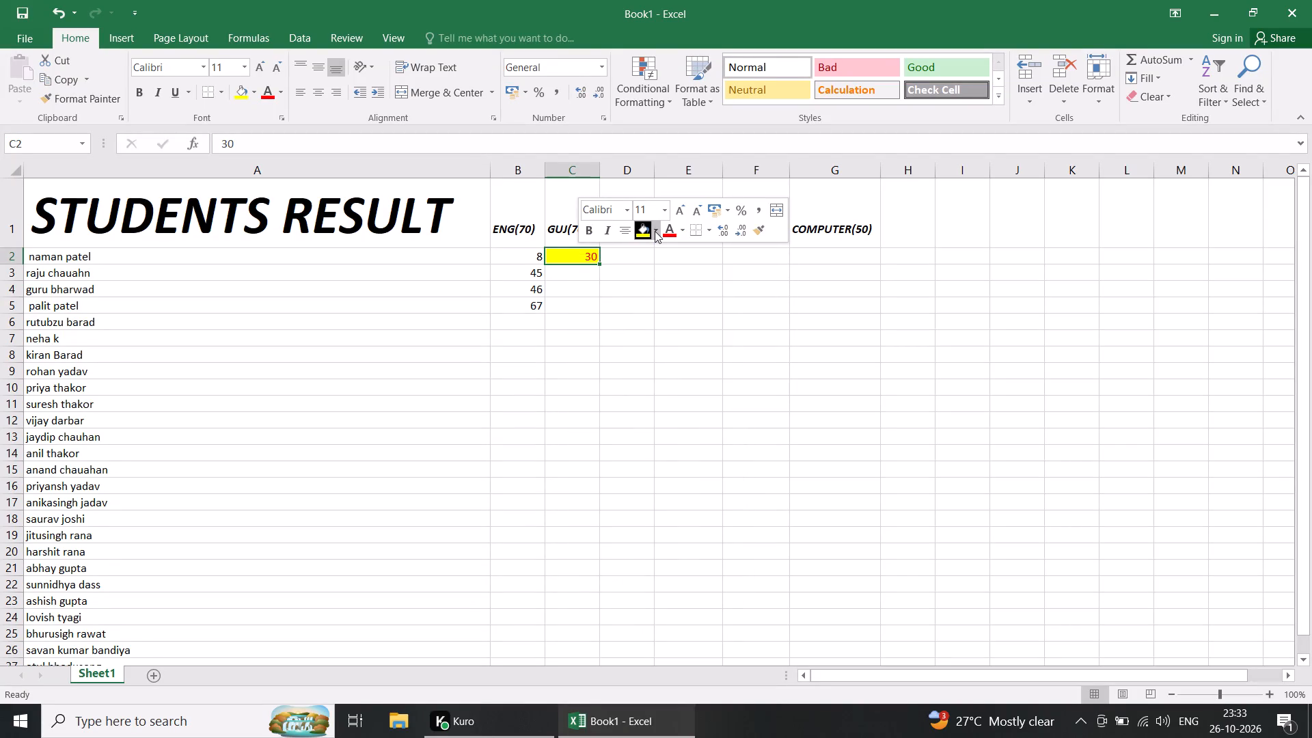
pyautogui.click(655, 231)
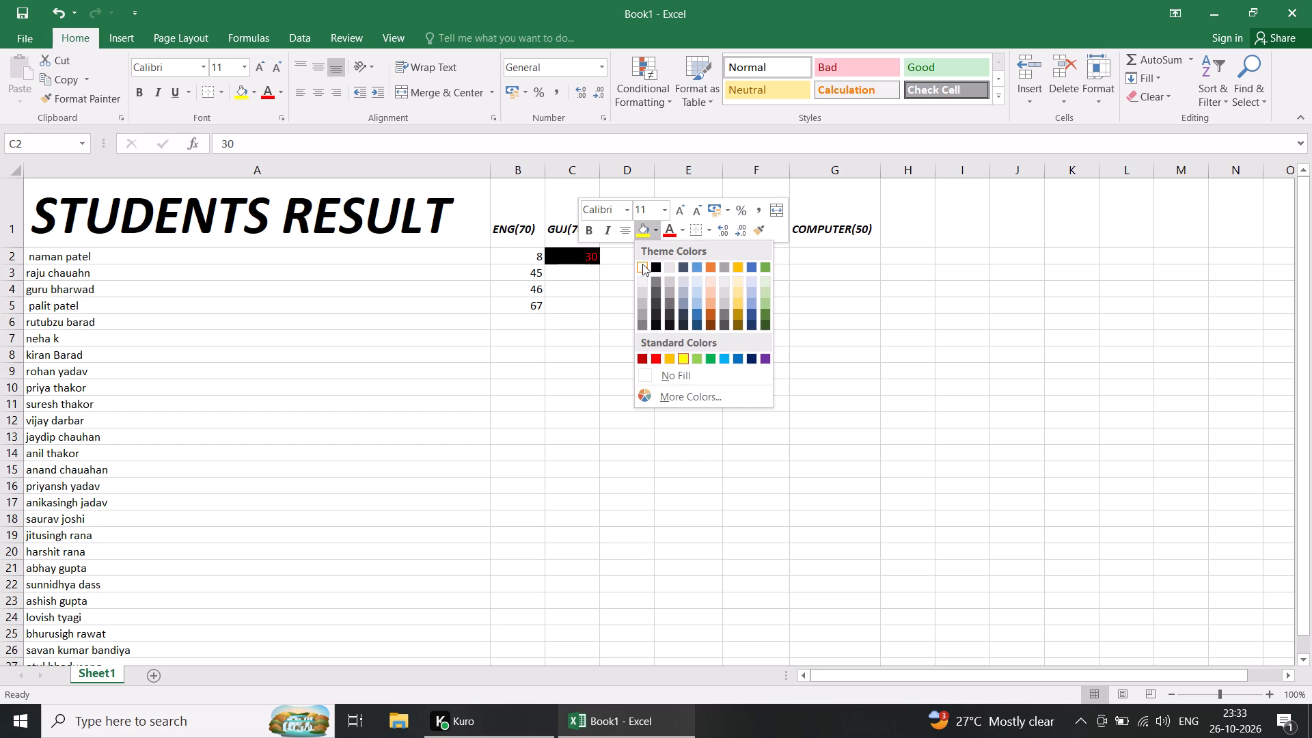
pyautogui.click(642, 264)
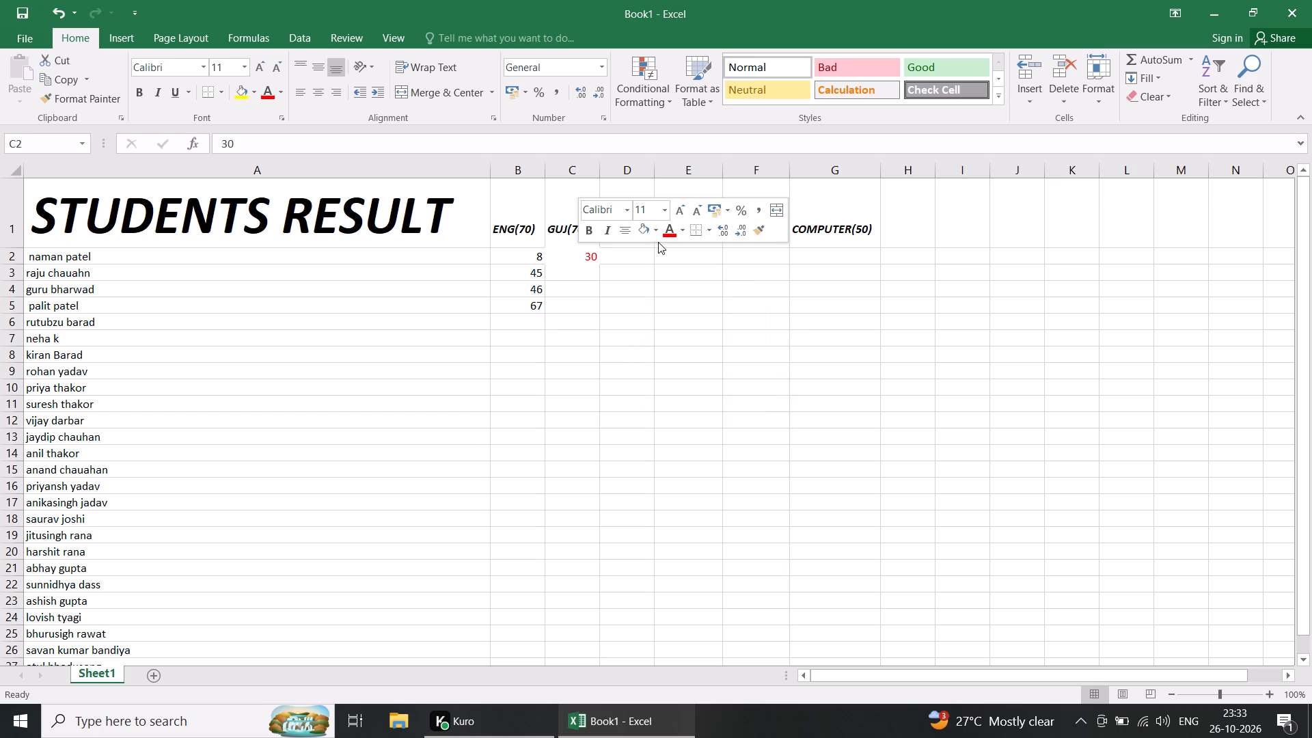
pyautogui.click(670, 234)
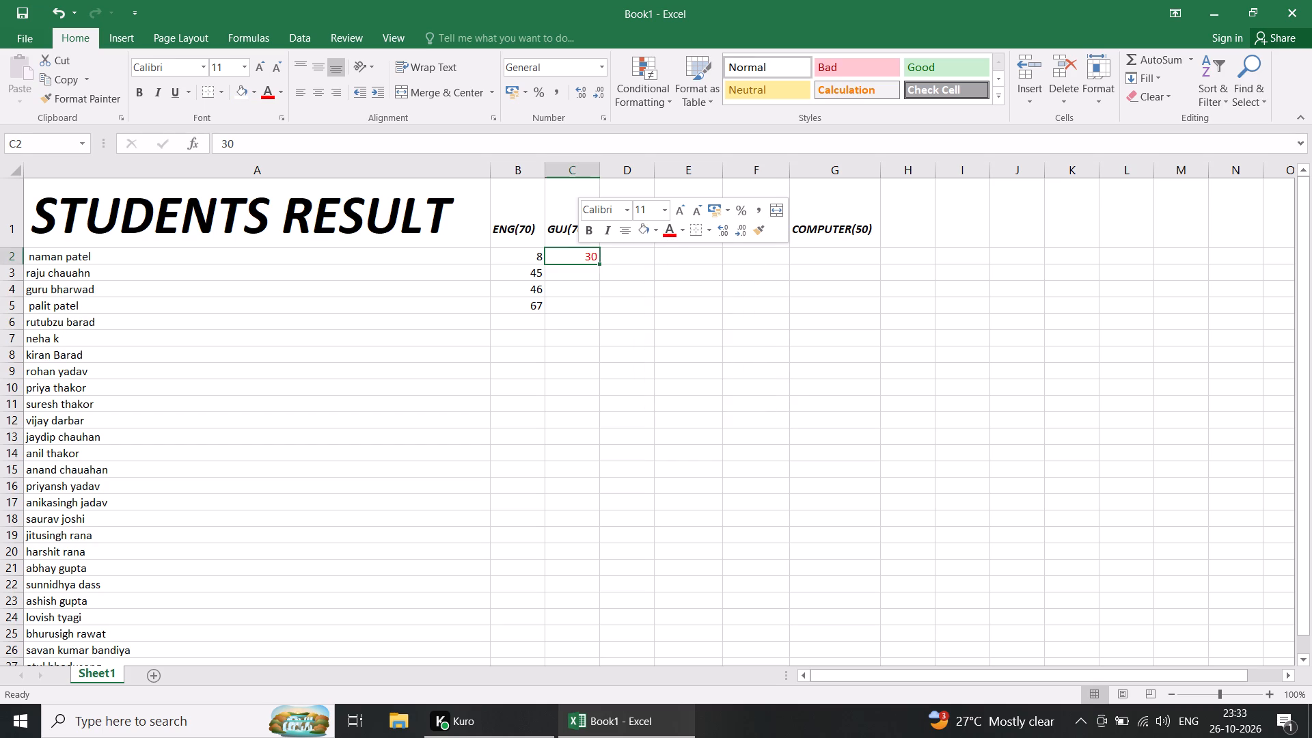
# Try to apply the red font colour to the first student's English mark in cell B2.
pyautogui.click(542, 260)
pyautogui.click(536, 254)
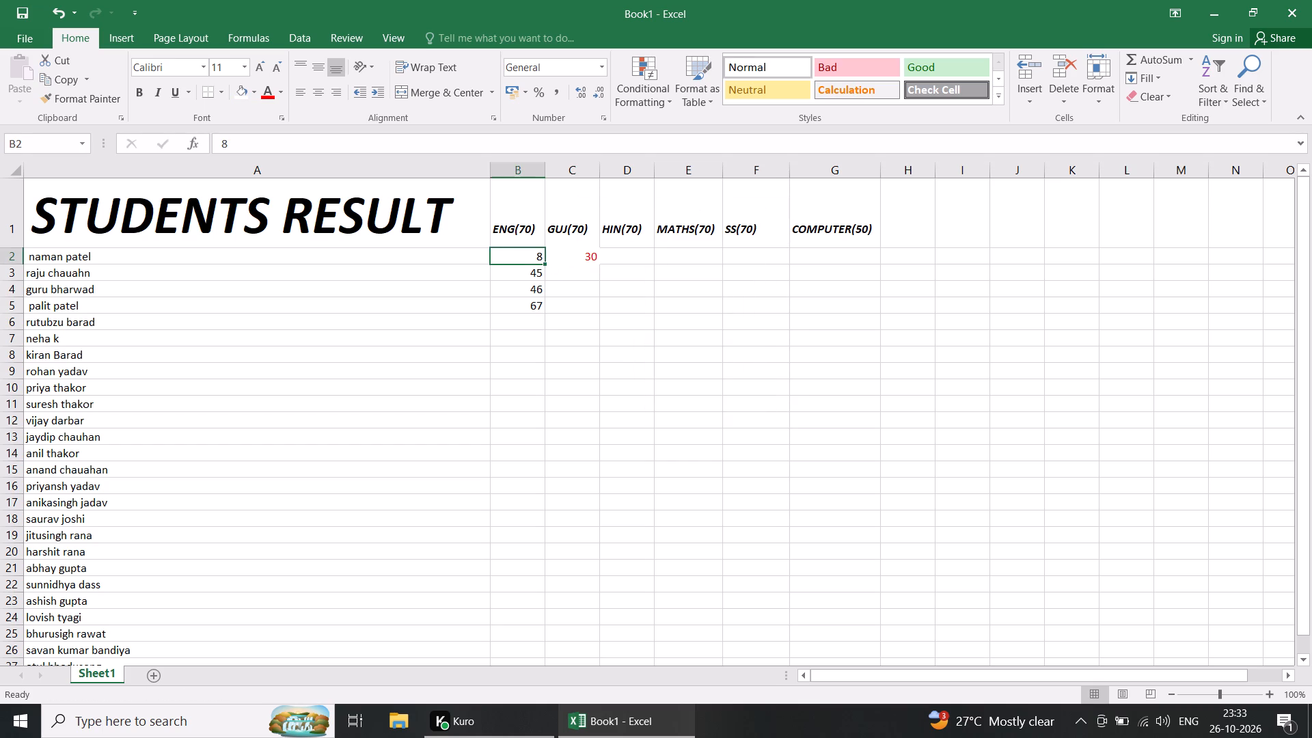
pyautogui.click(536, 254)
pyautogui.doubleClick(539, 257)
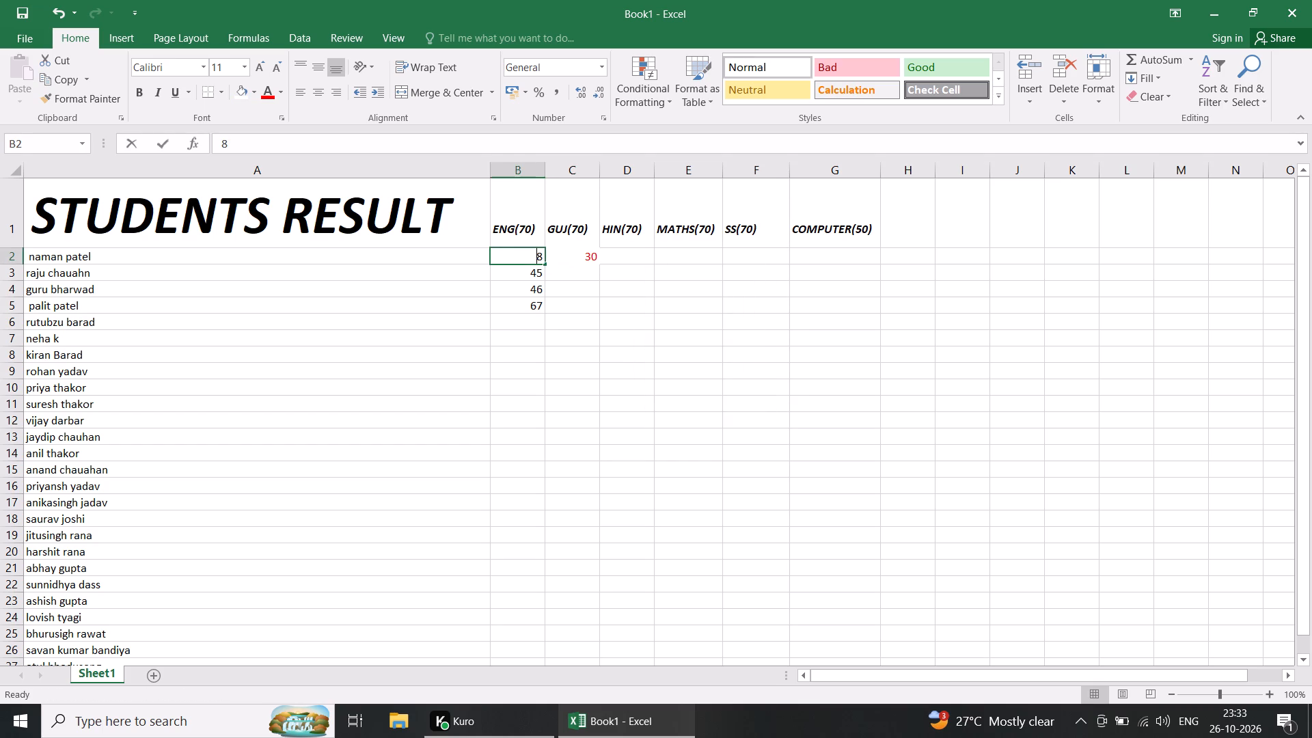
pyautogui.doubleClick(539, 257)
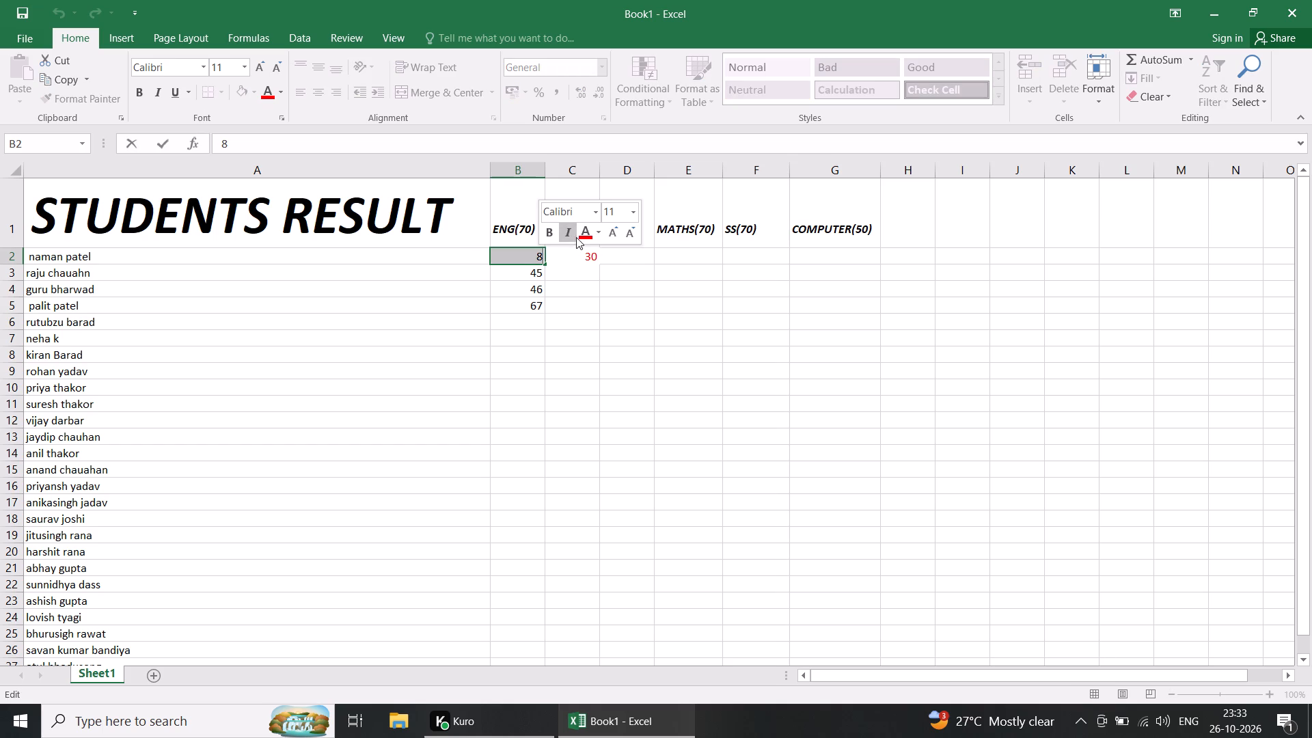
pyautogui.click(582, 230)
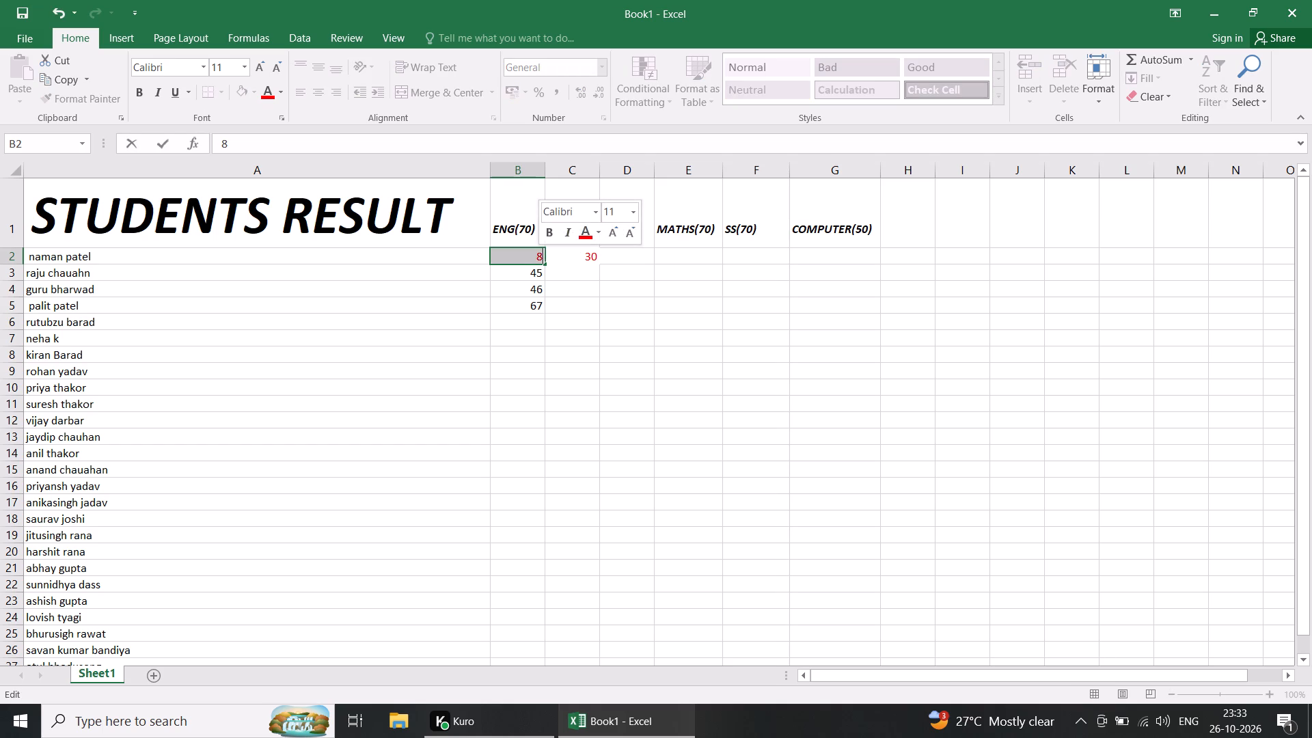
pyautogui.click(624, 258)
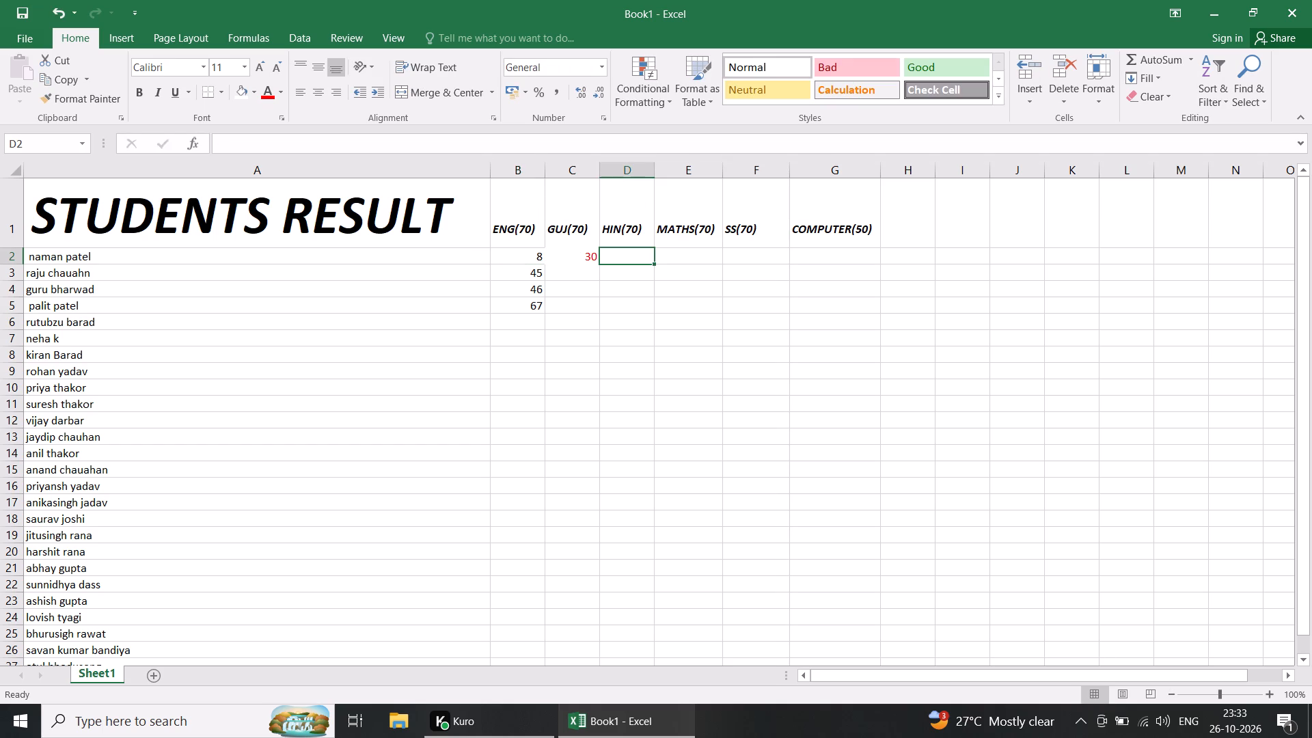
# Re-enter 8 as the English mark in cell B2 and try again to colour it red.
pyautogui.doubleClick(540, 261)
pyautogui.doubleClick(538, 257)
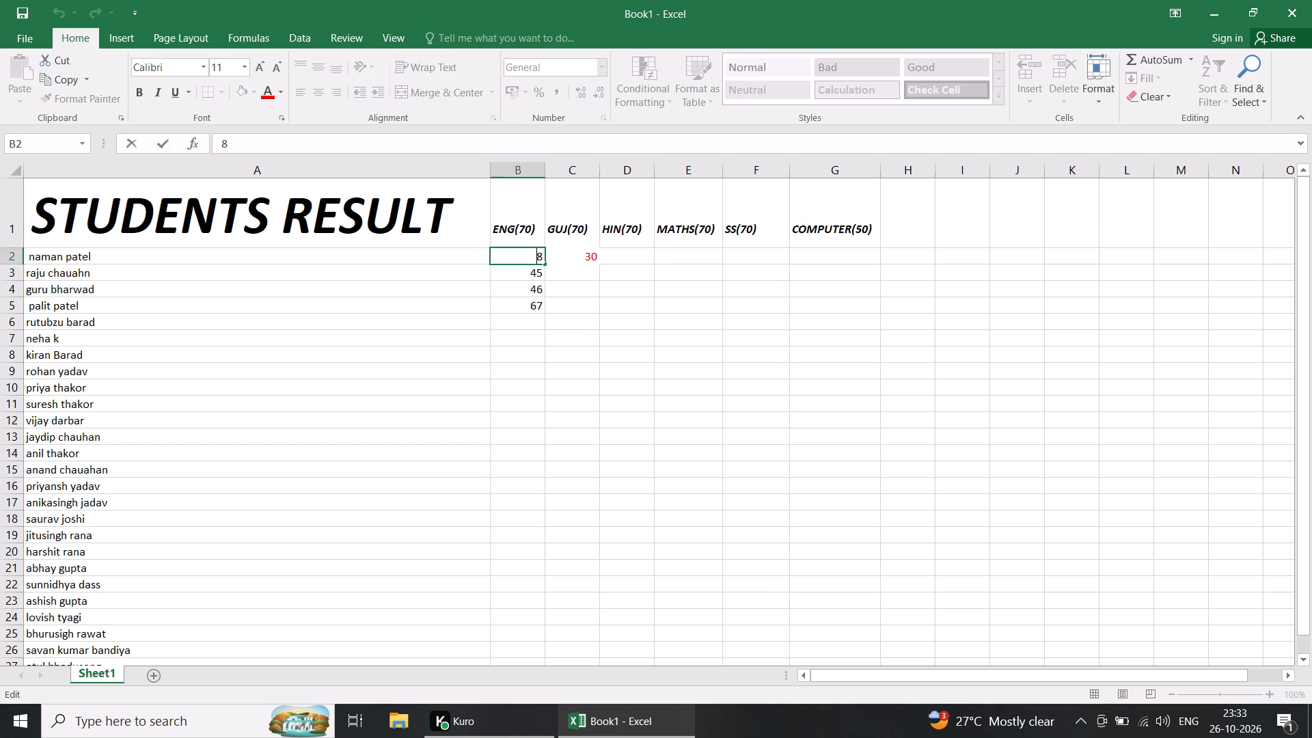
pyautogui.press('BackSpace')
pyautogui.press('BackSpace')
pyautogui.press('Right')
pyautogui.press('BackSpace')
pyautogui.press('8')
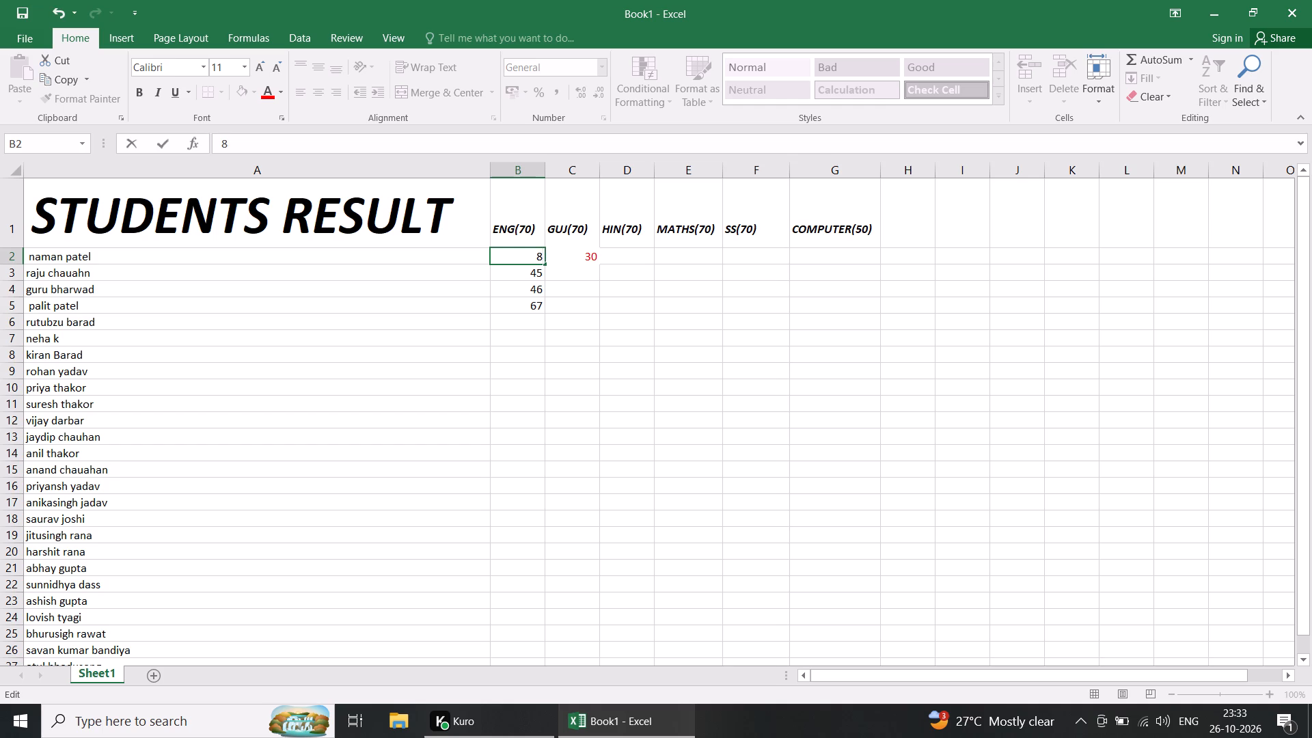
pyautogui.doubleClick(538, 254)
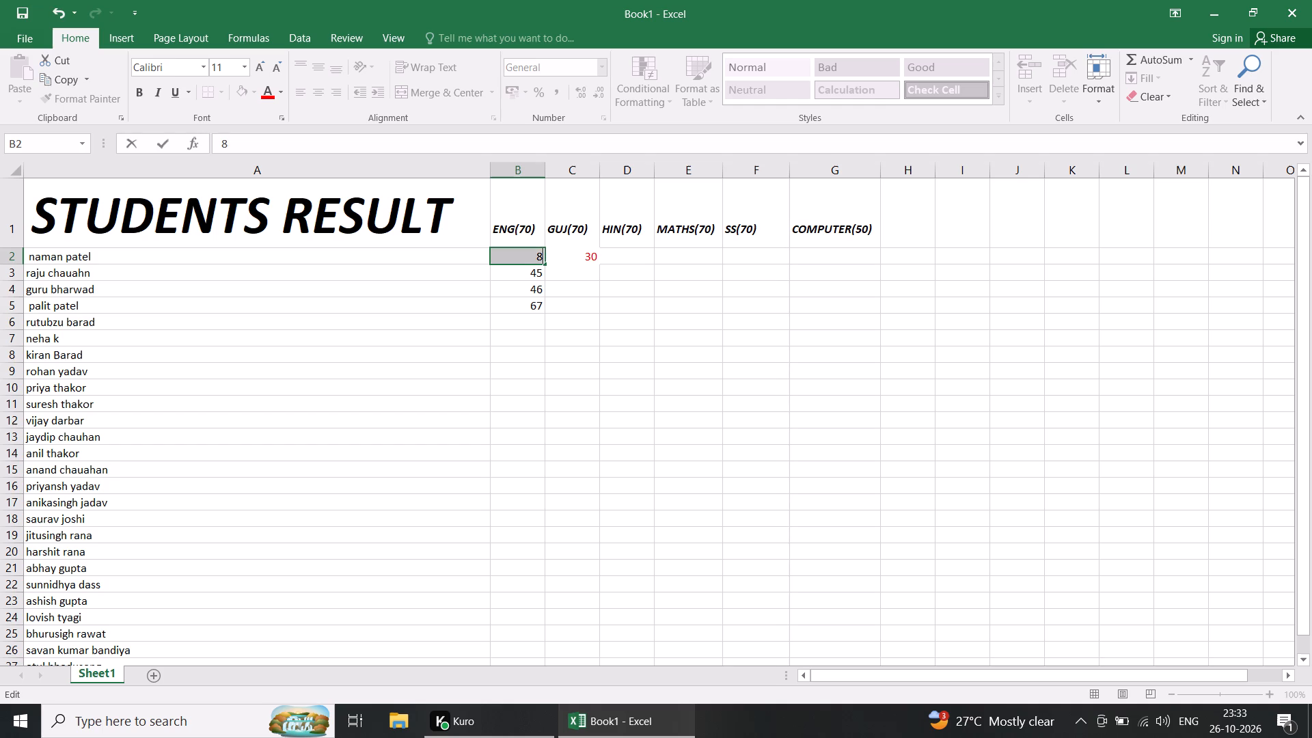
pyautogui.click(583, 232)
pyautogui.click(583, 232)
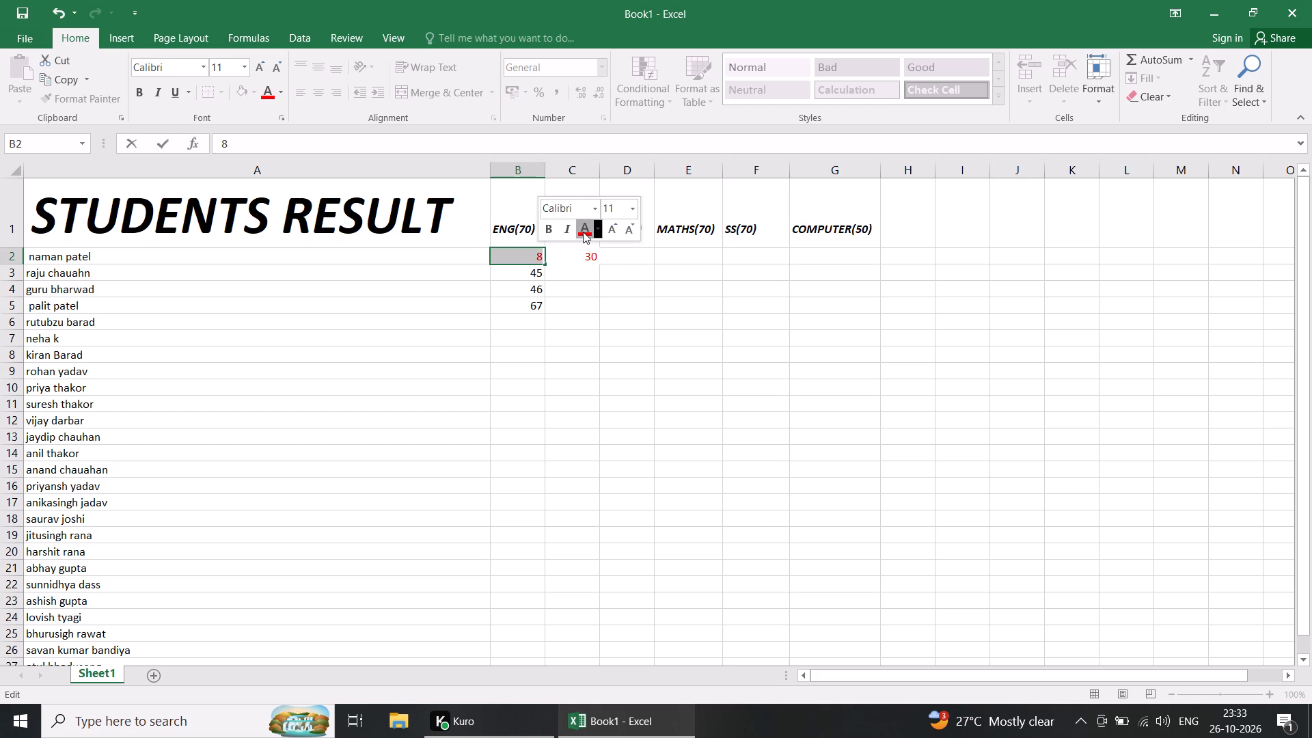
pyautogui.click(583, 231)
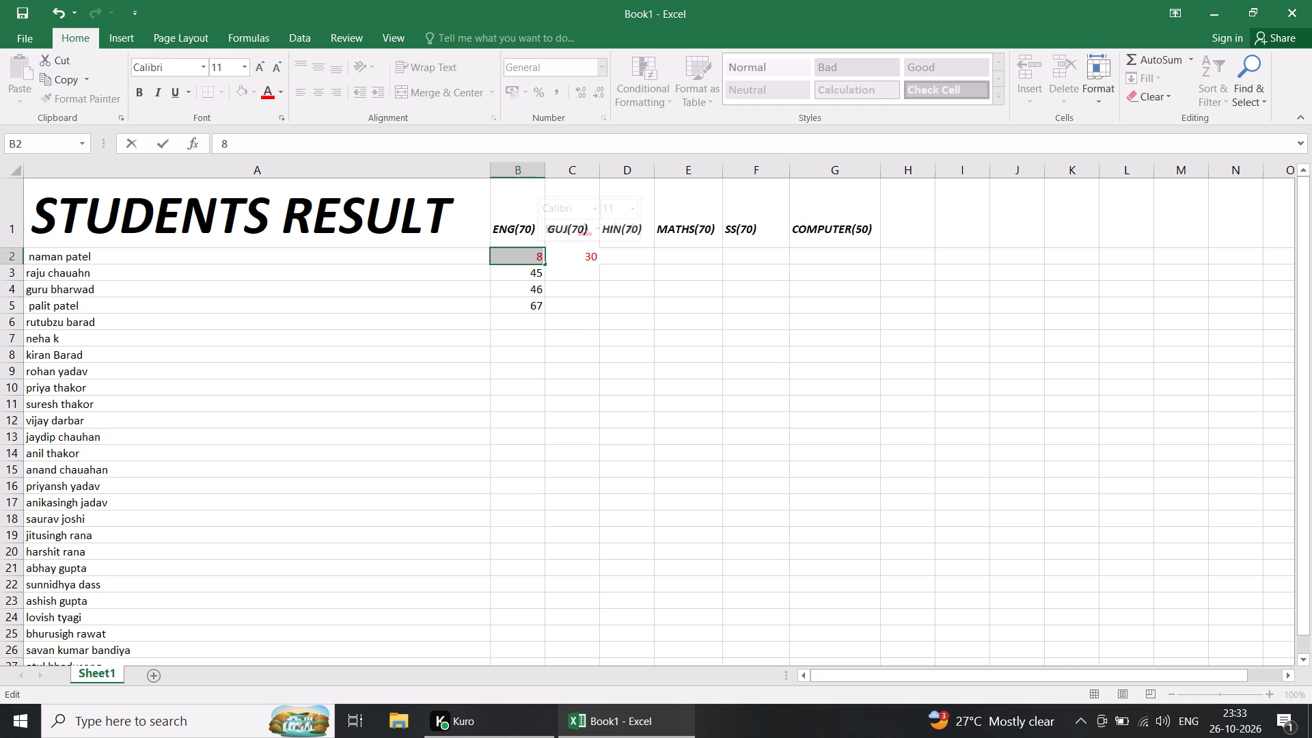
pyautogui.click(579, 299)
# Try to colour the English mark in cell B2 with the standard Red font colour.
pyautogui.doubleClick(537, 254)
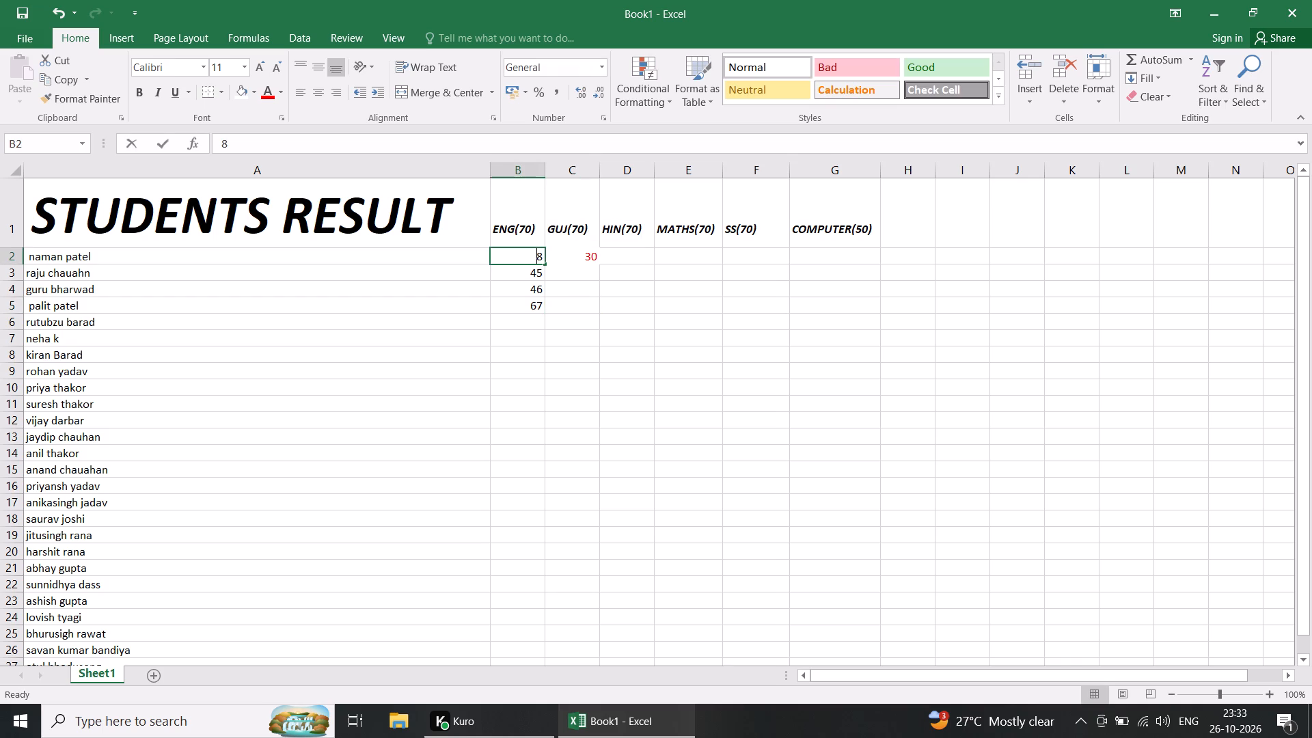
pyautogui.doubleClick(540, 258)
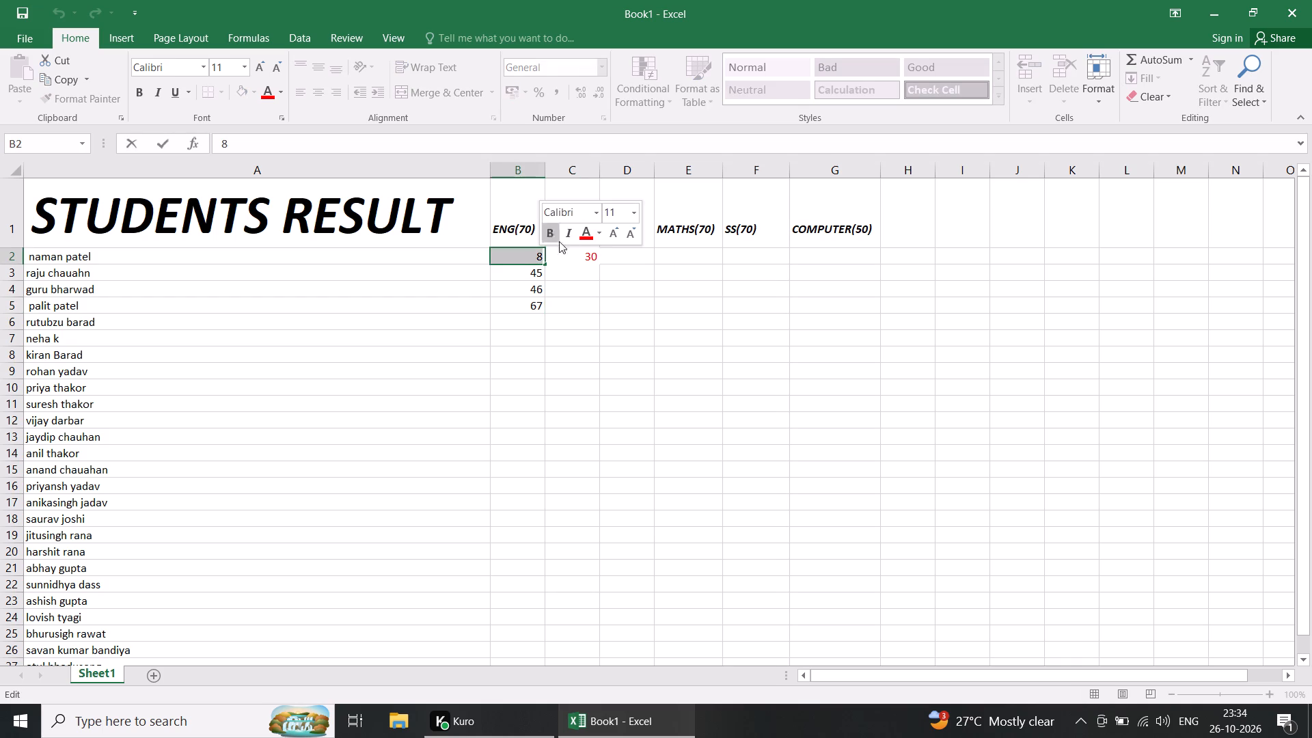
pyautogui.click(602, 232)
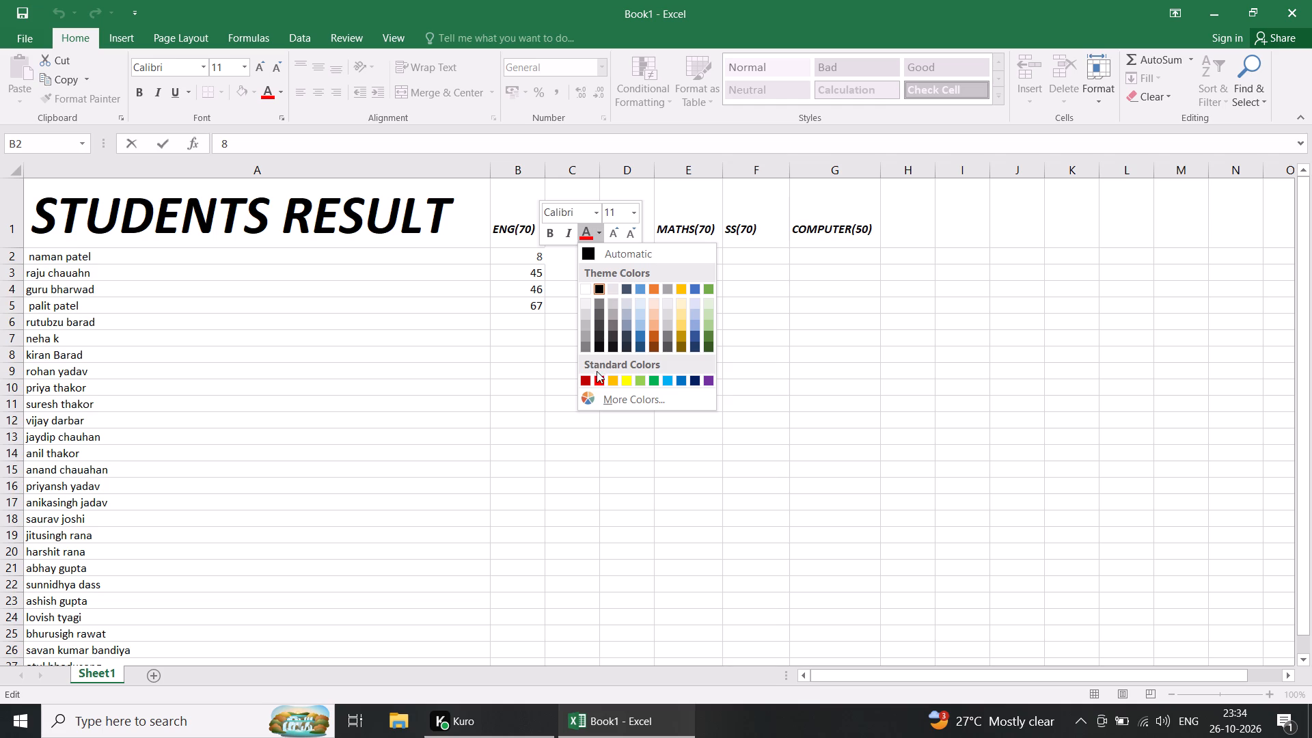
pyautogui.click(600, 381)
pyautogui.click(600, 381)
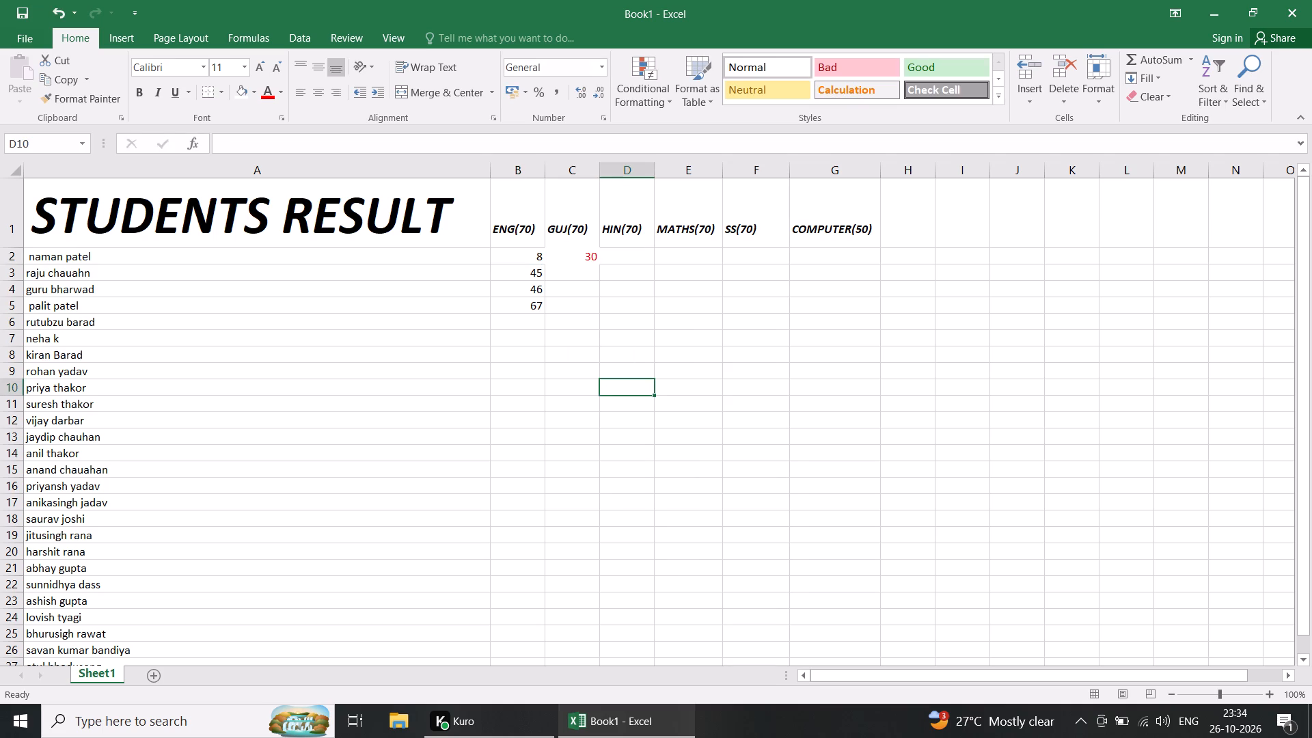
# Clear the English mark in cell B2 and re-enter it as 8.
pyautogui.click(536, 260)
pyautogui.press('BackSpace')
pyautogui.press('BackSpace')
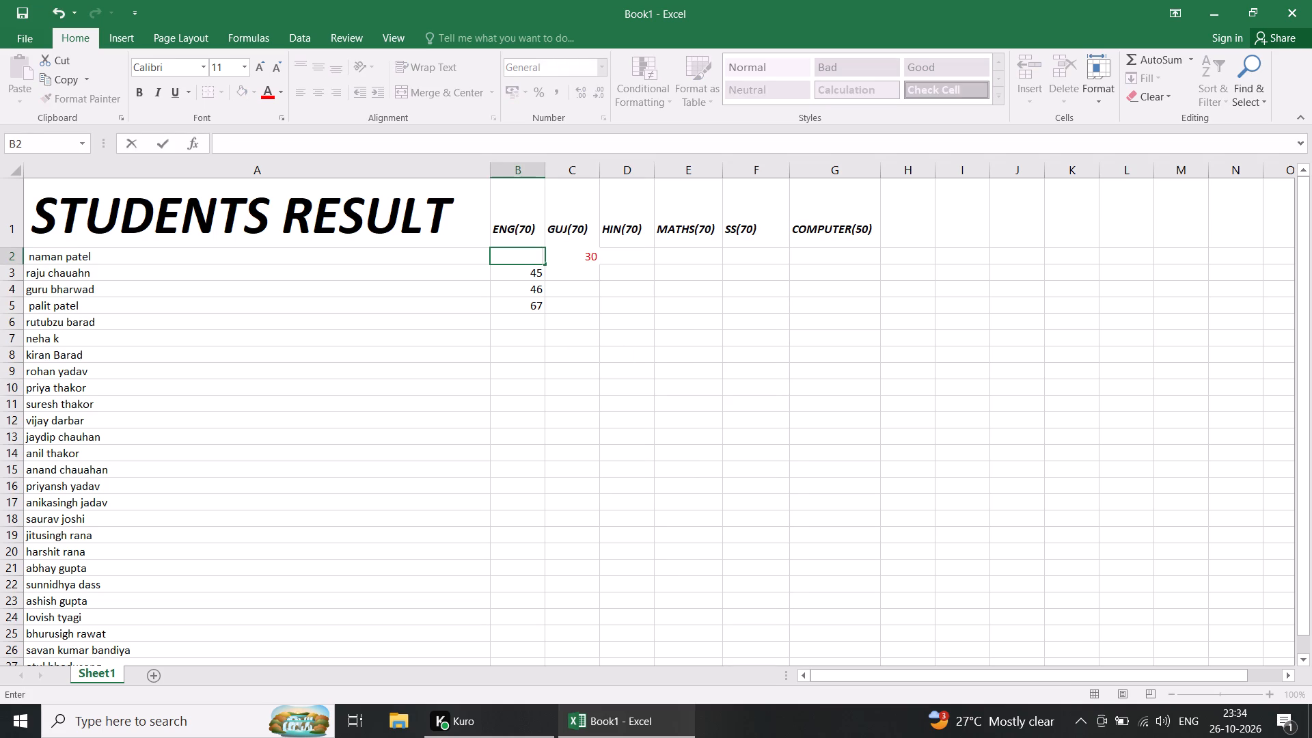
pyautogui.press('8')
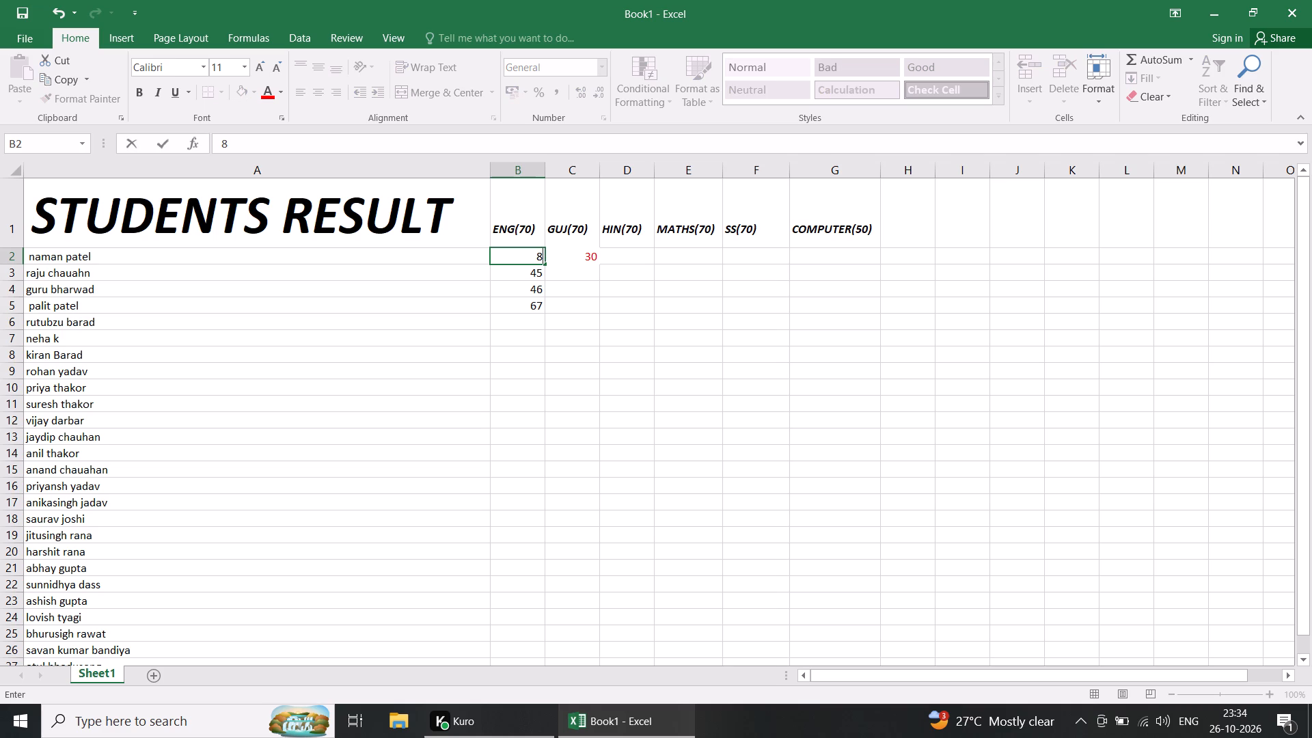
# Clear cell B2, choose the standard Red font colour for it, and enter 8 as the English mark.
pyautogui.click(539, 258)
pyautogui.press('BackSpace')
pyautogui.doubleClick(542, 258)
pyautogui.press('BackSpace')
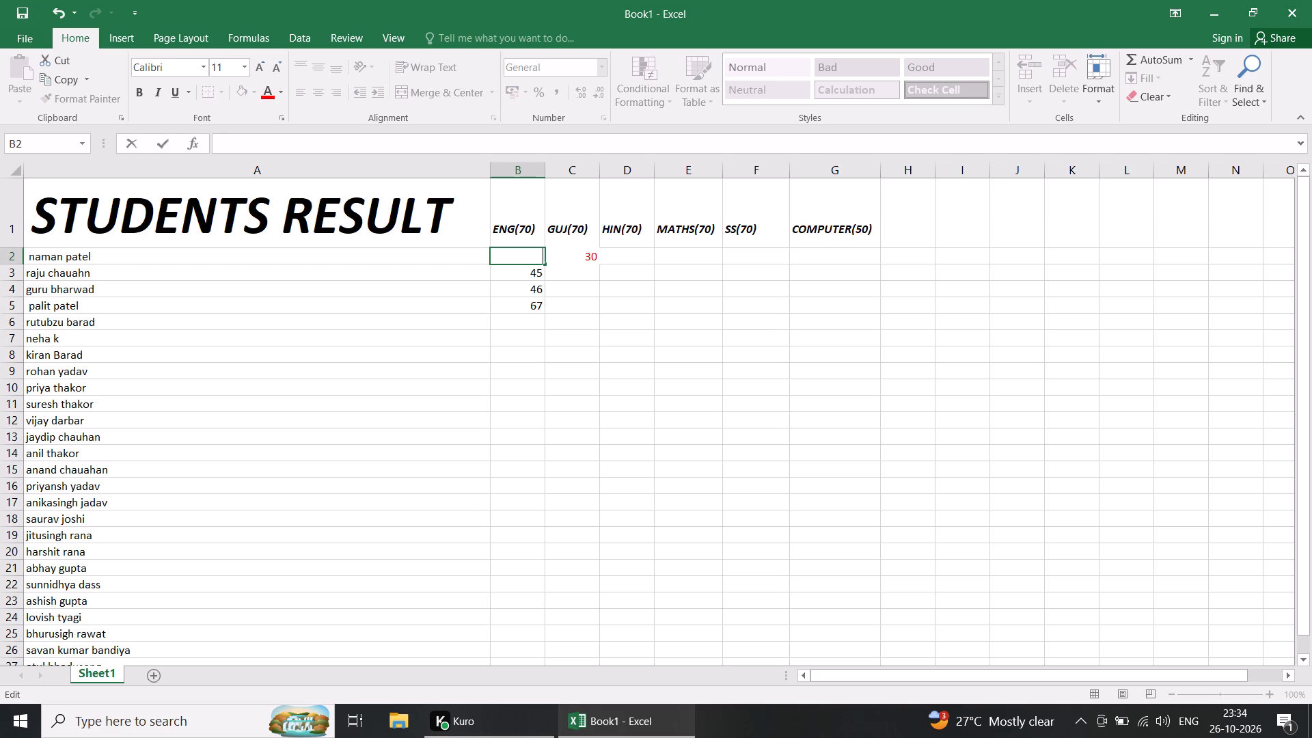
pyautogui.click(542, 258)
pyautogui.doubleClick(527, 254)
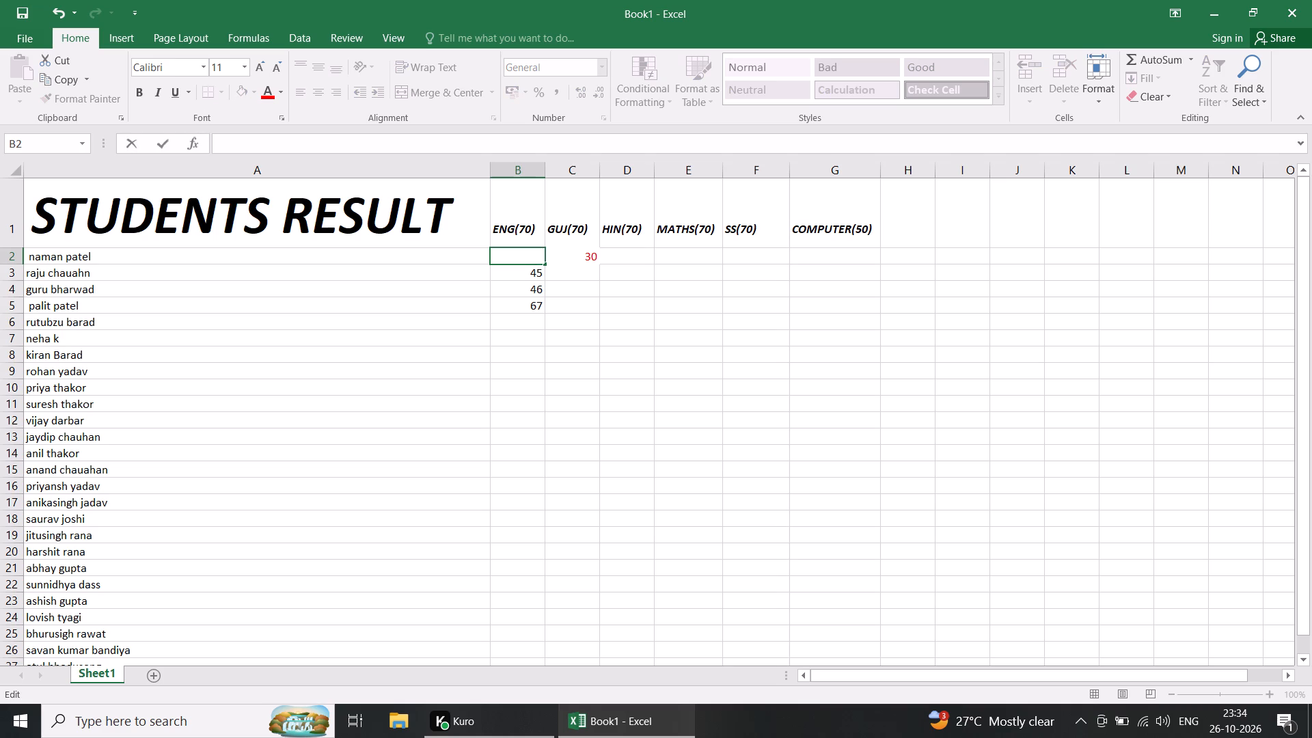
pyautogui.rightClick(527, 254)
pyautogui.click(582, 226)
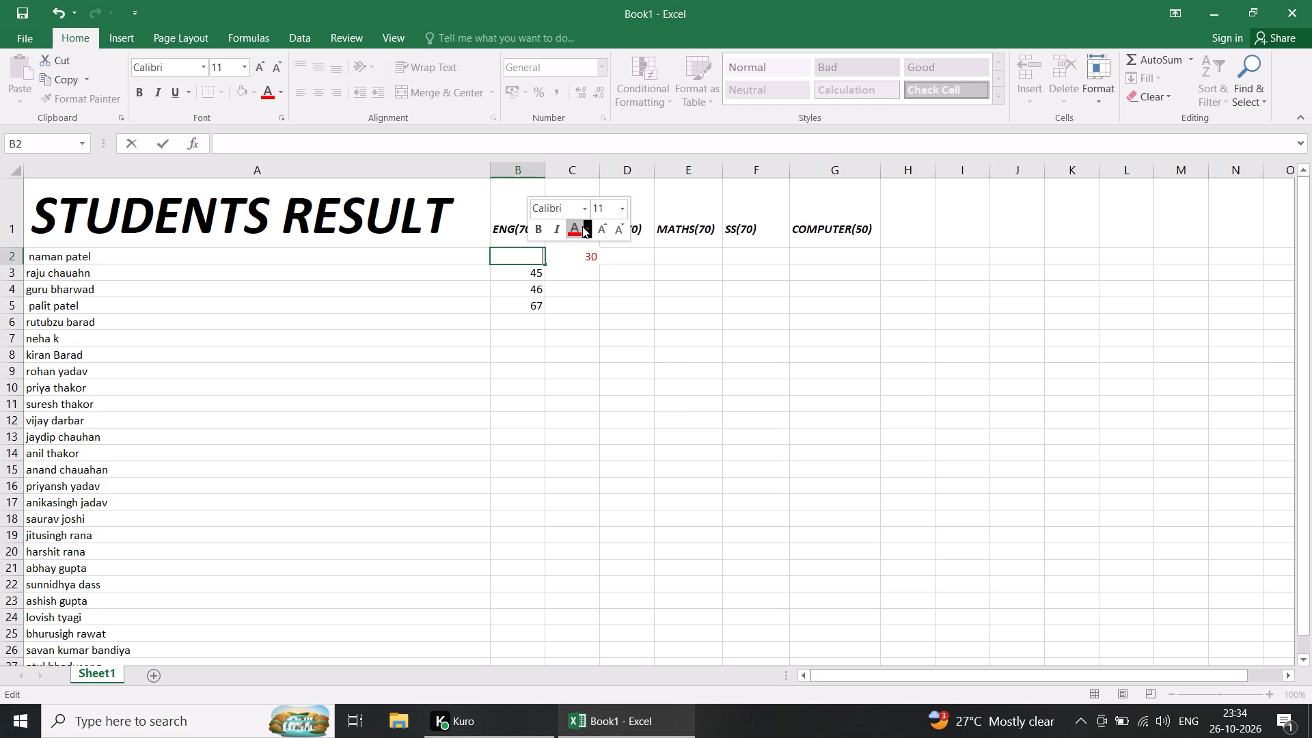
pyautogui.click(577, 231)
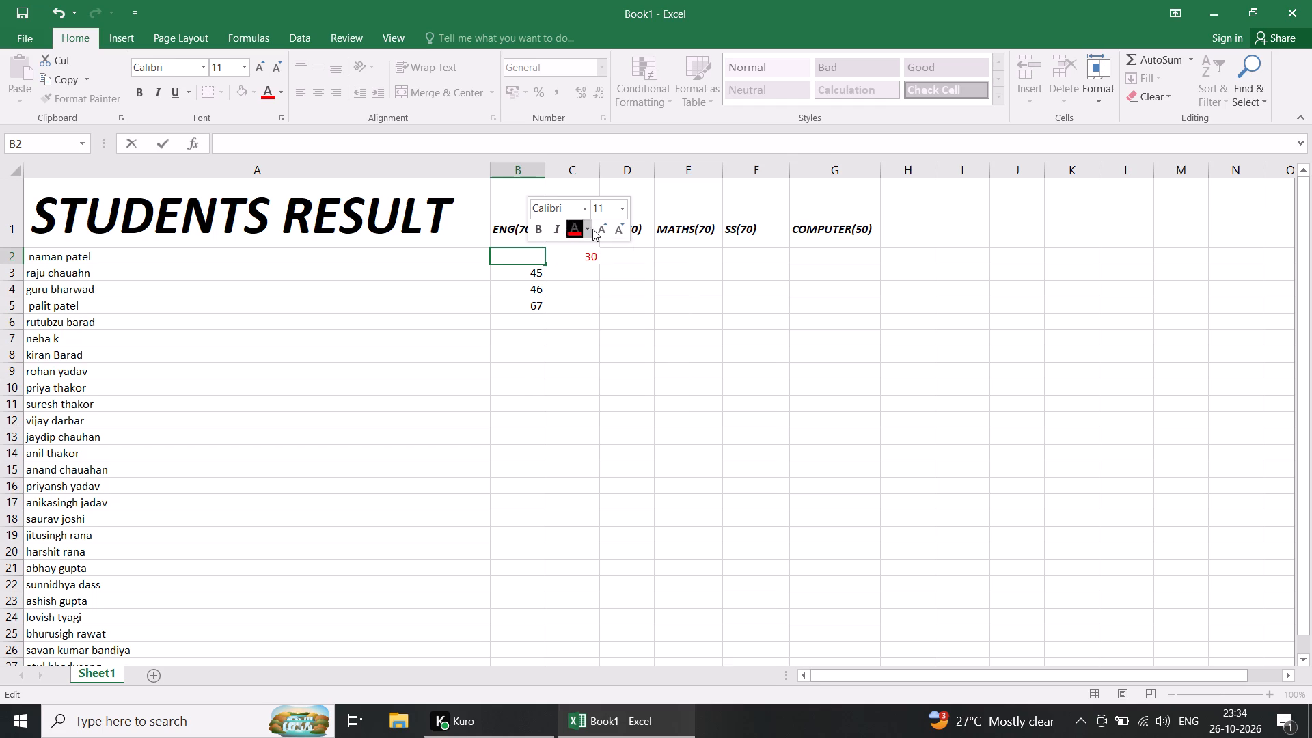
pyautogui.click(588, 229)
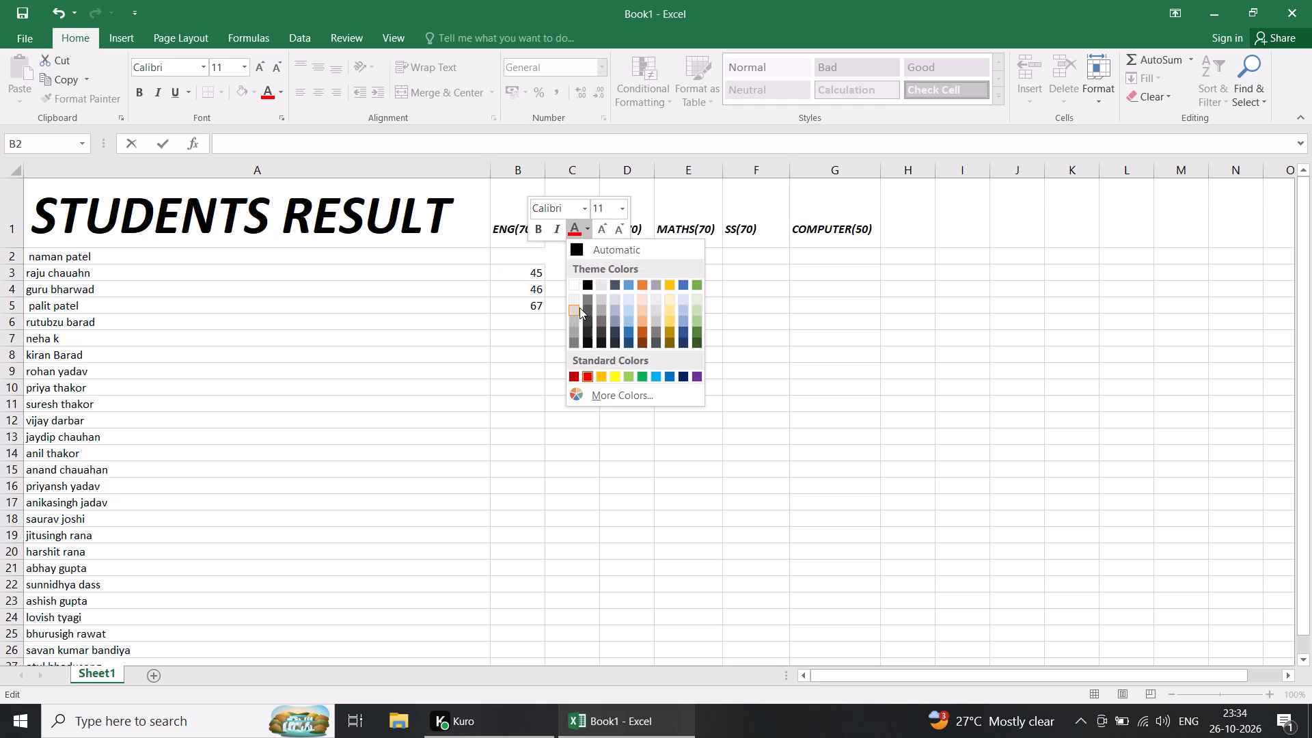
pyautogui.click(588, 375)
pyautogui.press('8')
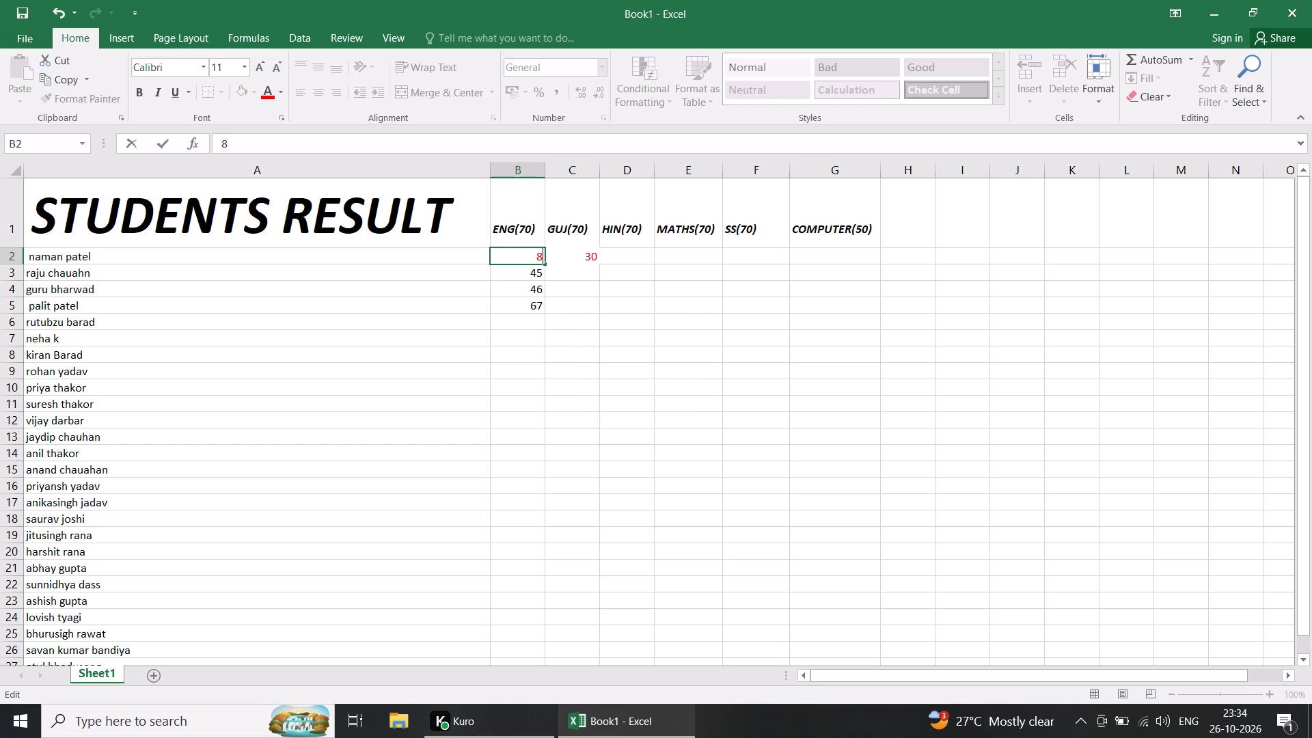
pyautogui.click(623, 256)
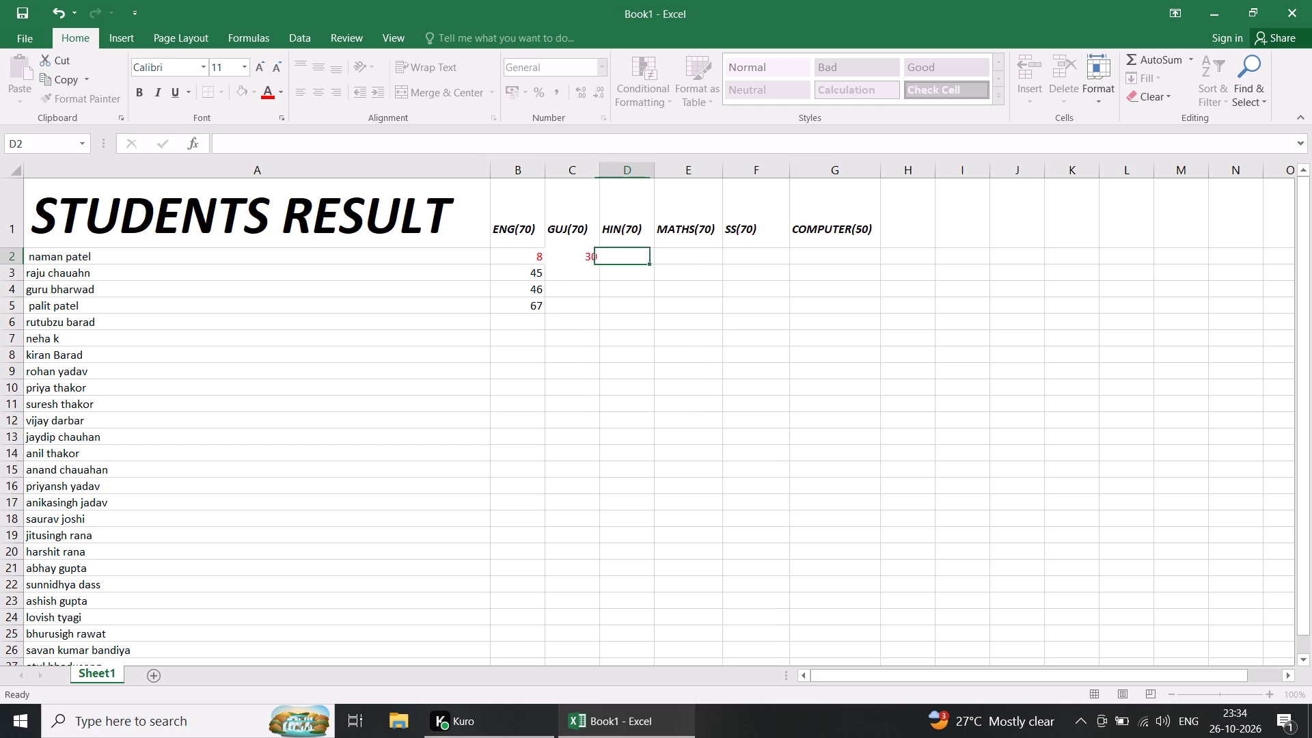
# Enter the remaining marks in row 2: Hindi 35, Maths 45, SS 20 and Computer 25.
pyautogui.doubleClick(623, 256)
pyautogui.write('35')
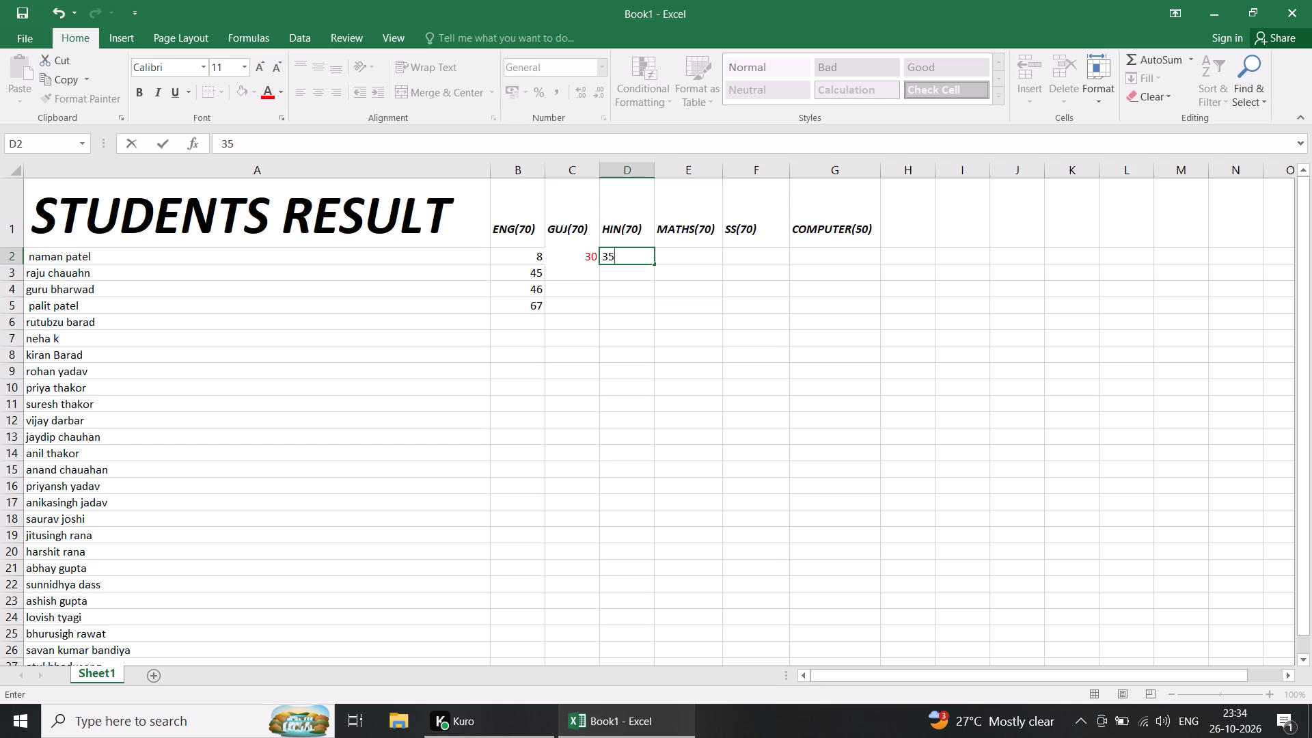
pyautogui.press('Right')
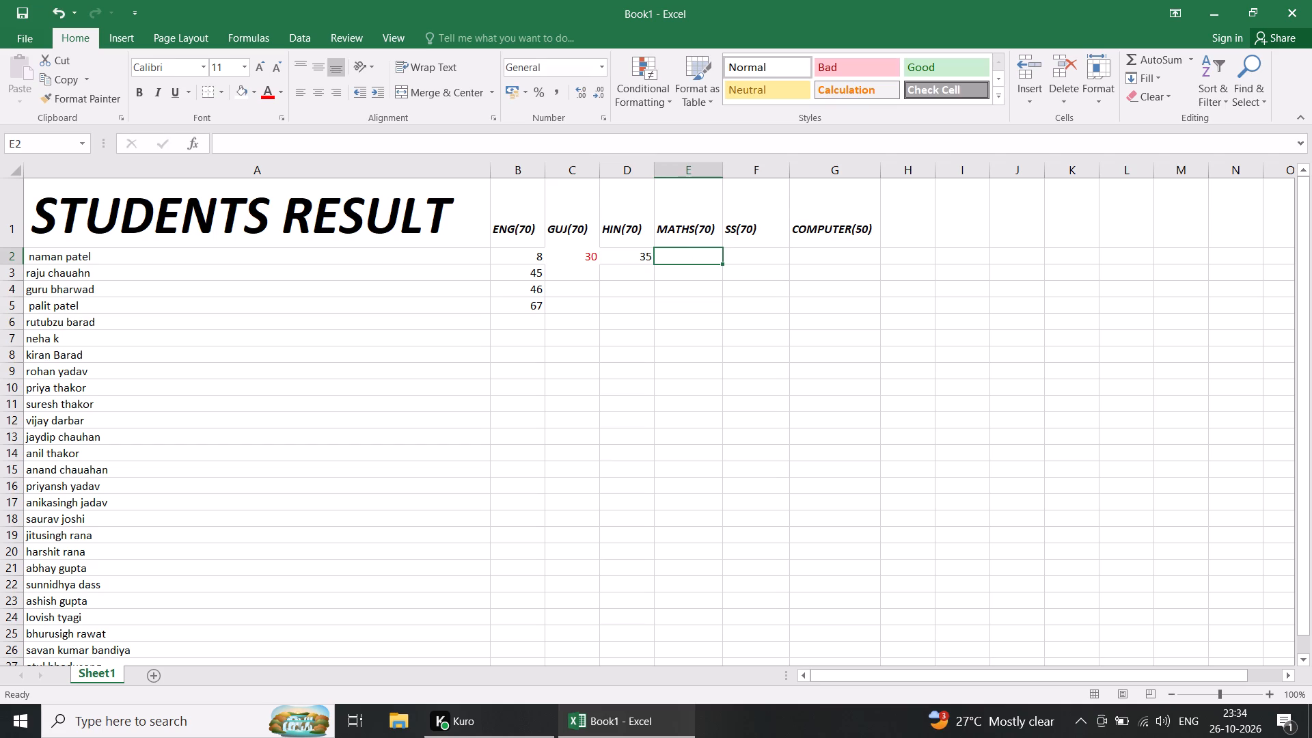
pyautogui.write('45')
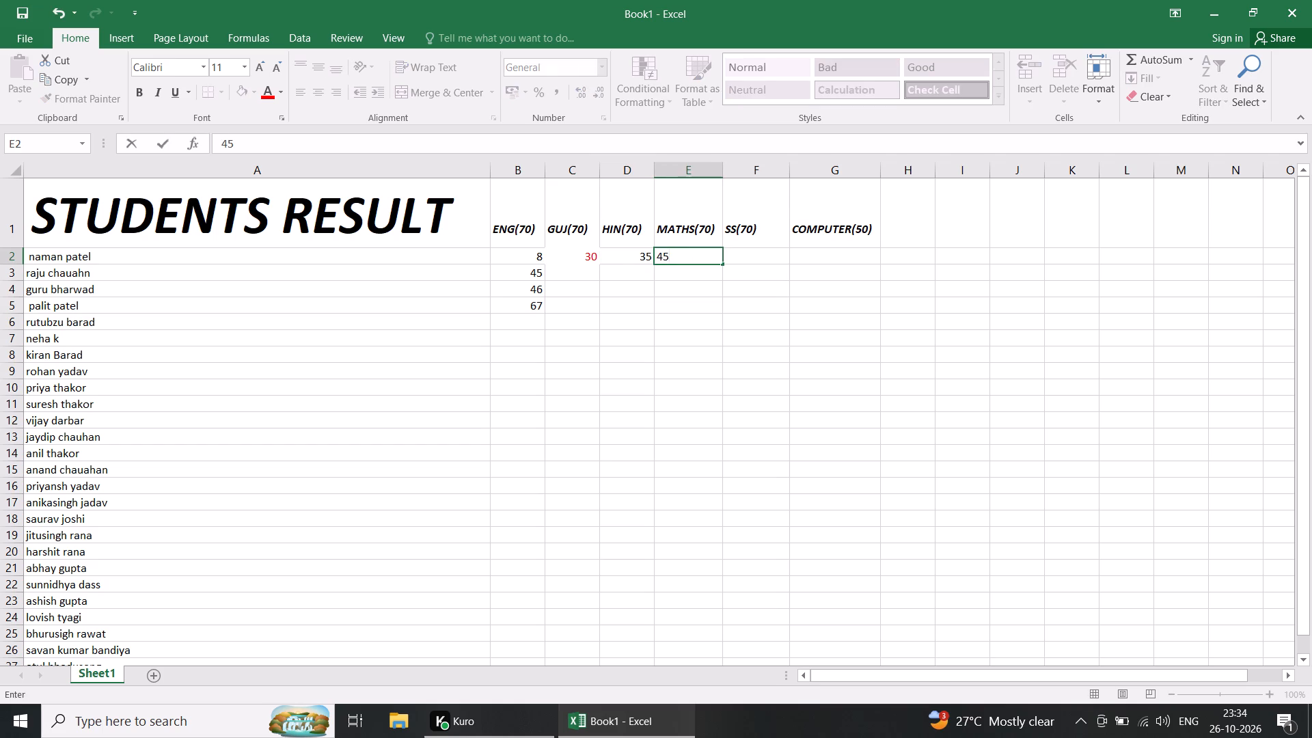
pyautogui.press('Right')
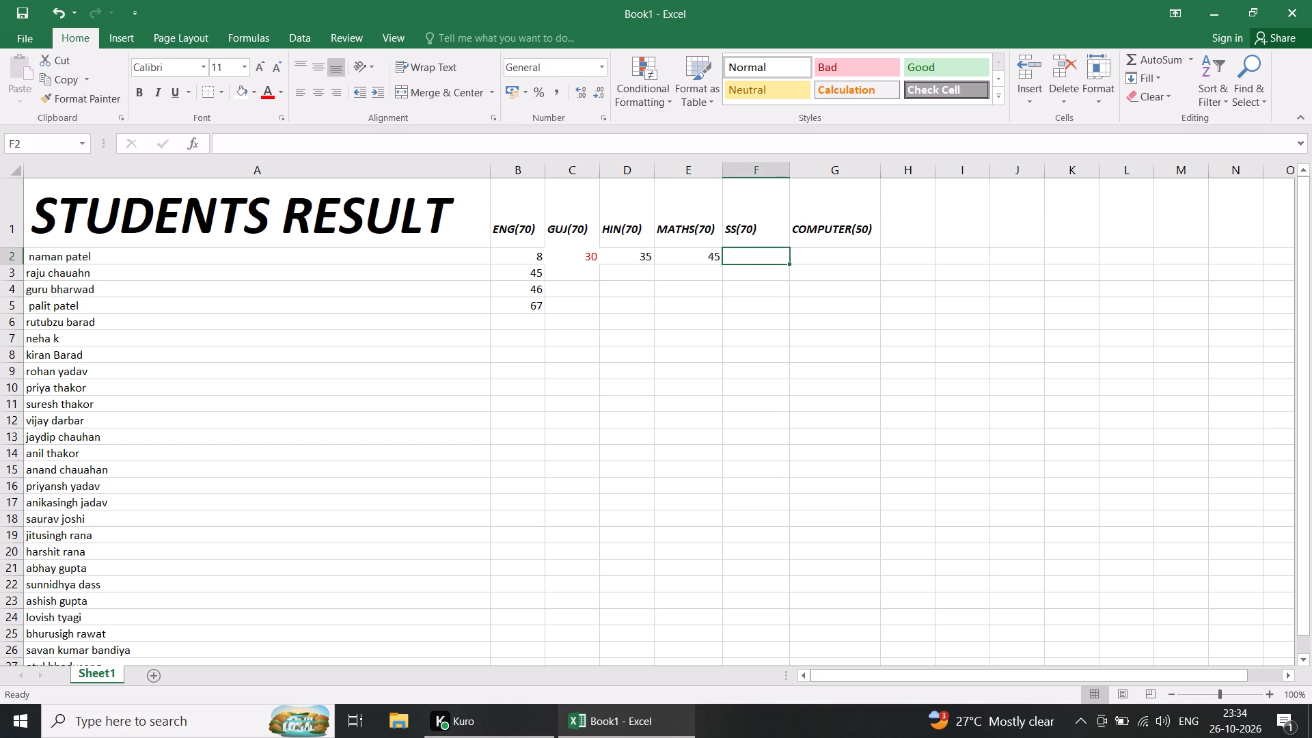
pyautogui.press('5')
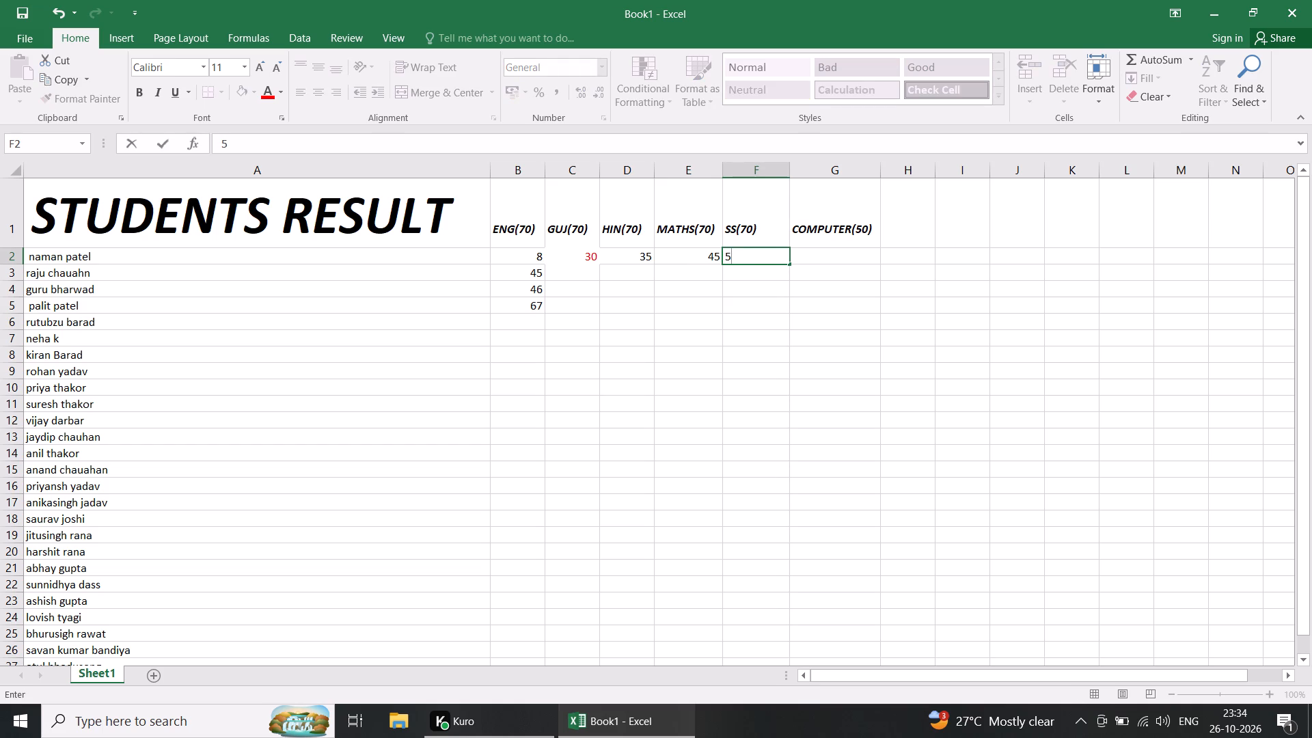
pyautogui.press('BackSpace')
pyautogui.write('20')
pyautogui.press('Right')
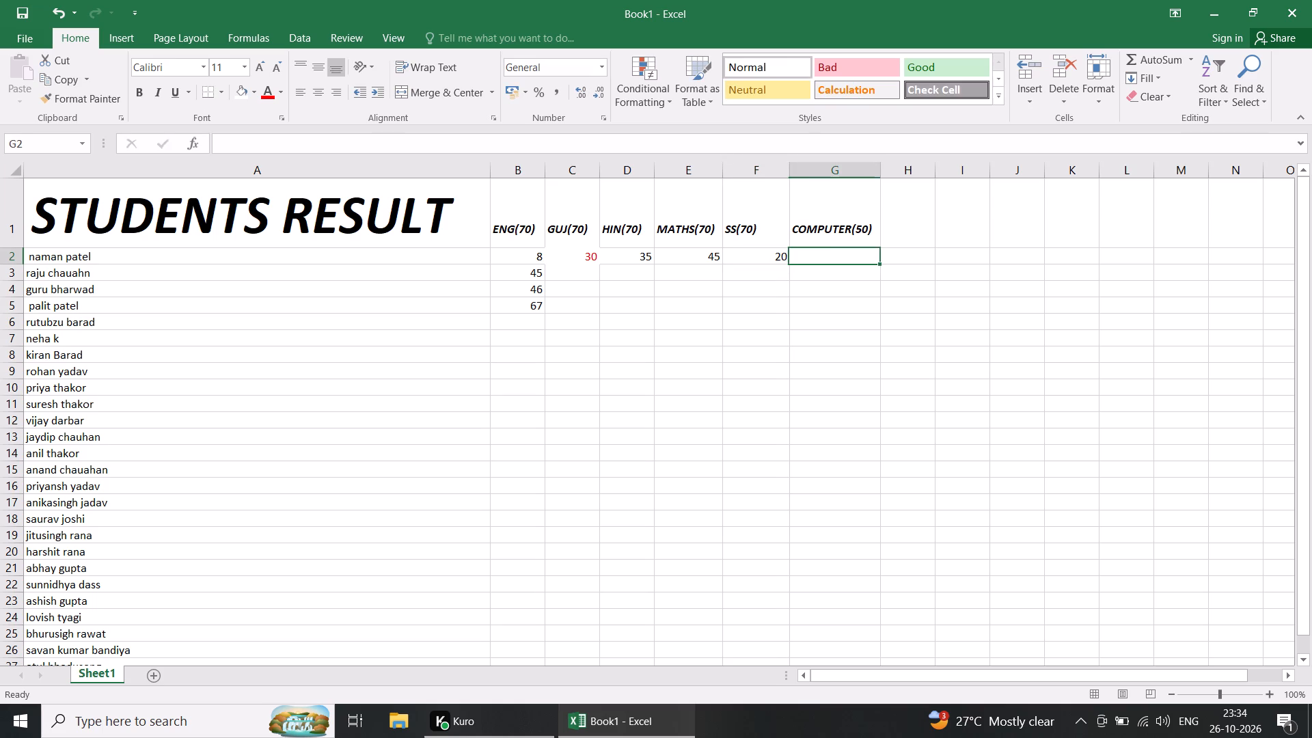
pyautogui.write('25')
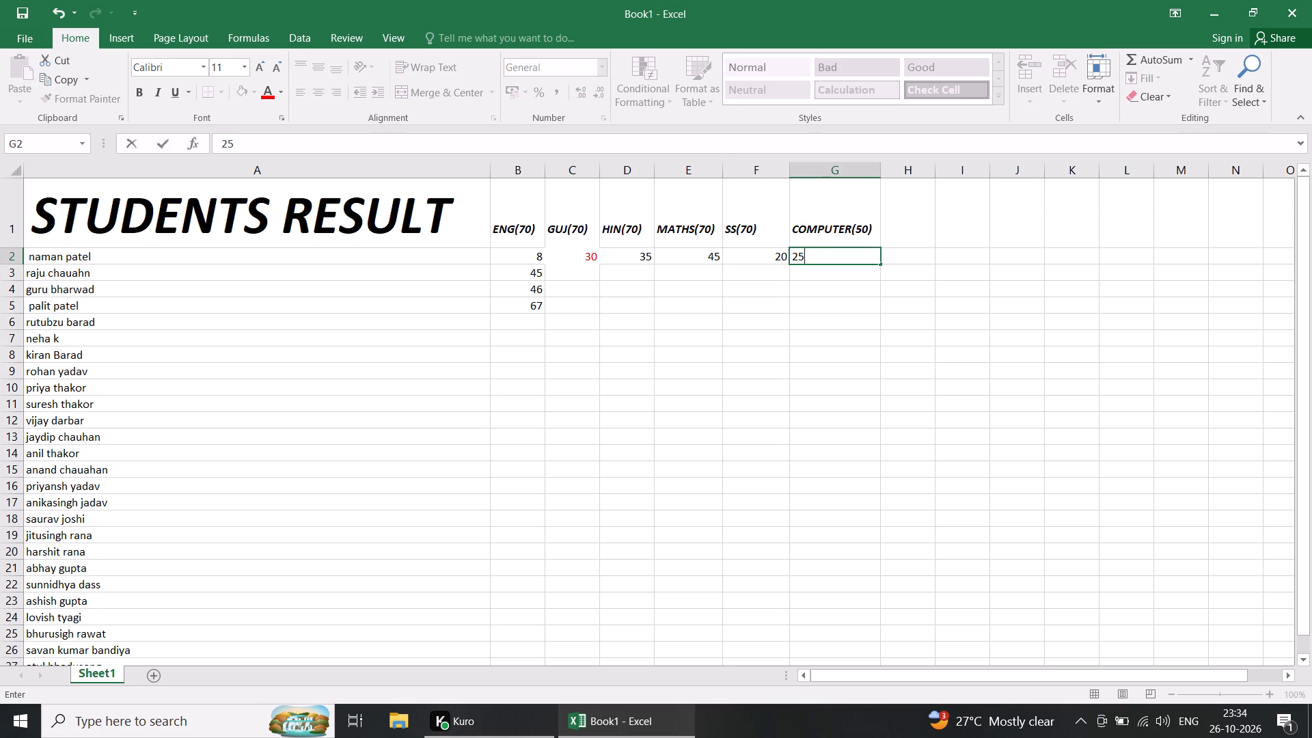
# Enter the marks in row 3: Gujarati 56, Hindi 58, Maths 65, SS 48 and Computer 45.
pyautogui.click(590, 273)
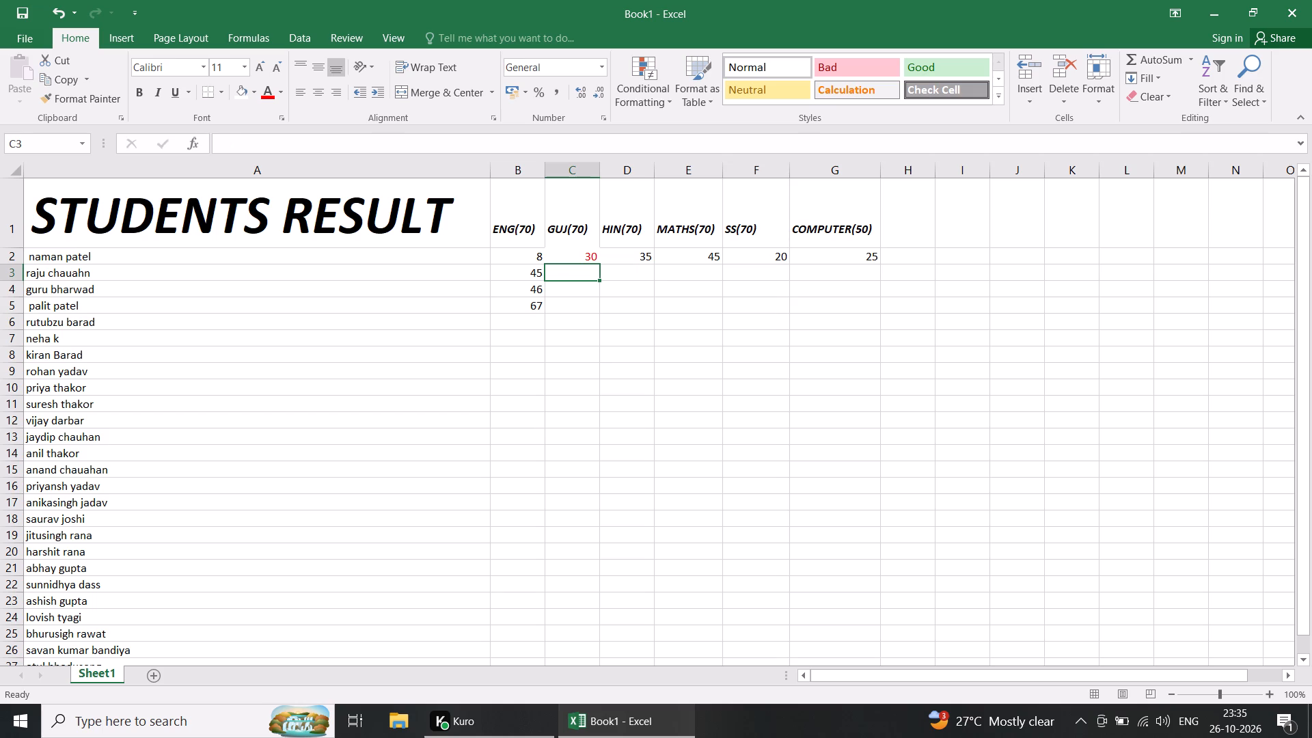
pyautogui.write('56')
pyautogui.press('Right')
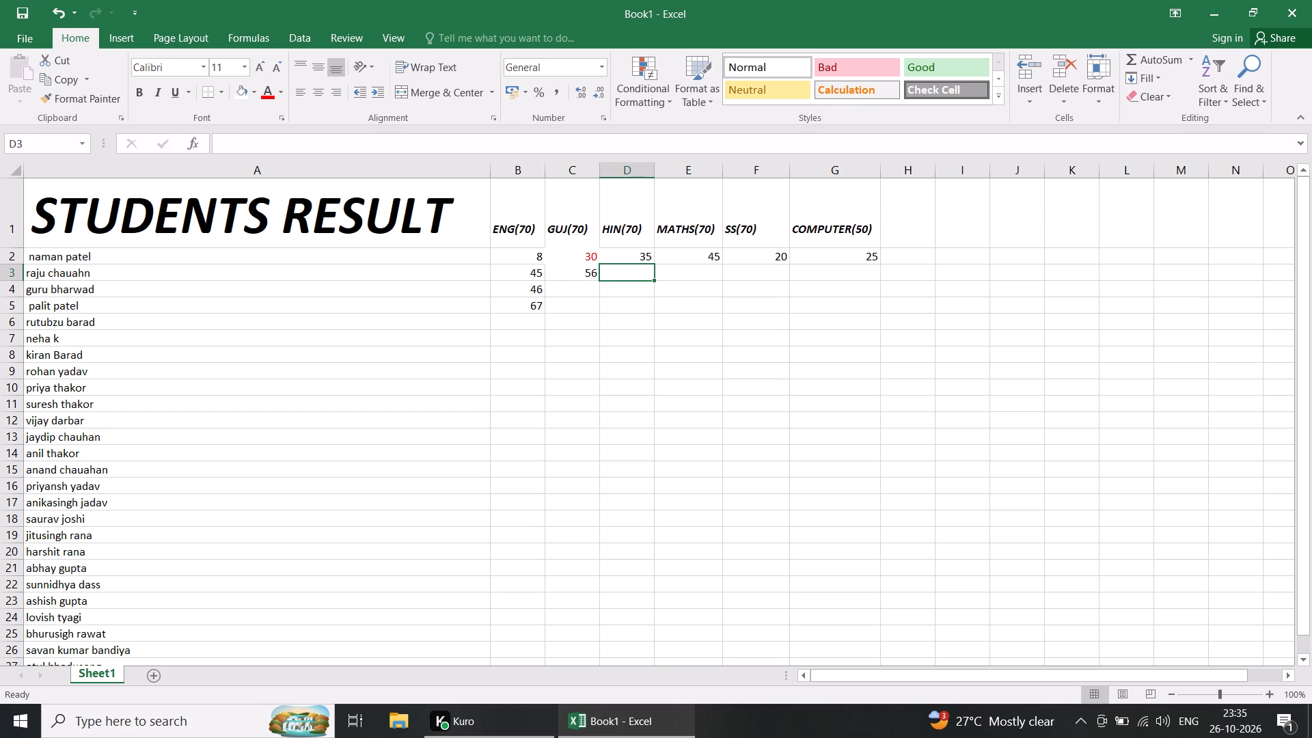
pyautogui.write('58')
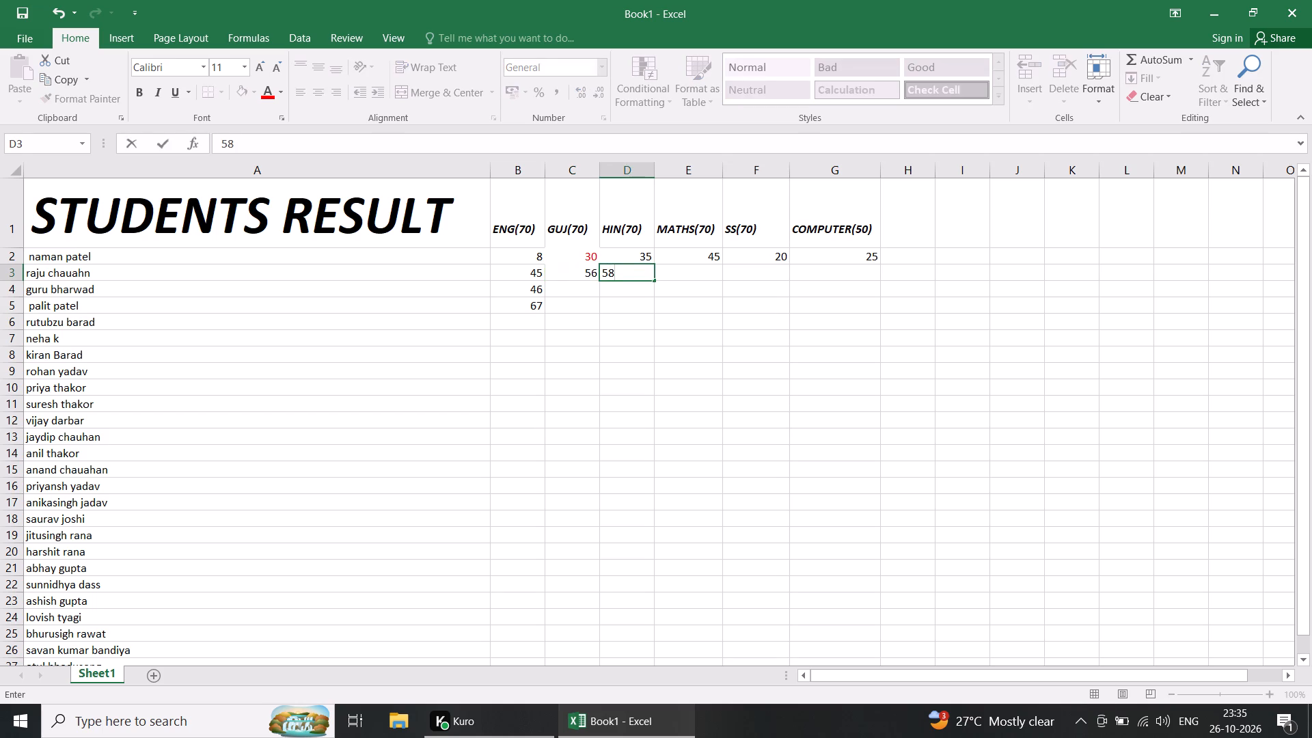
pyautogui.press('Right')
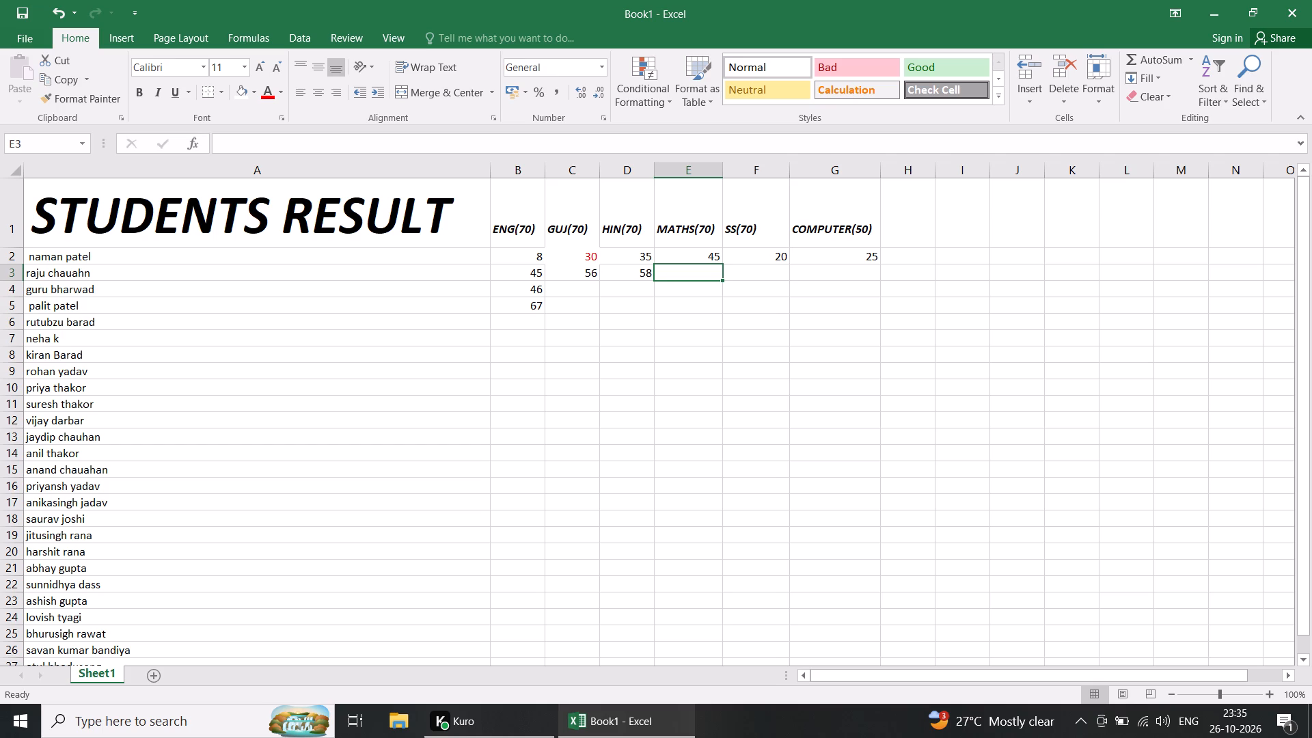
pyautogui.write('65')
pyautogui.press('Right')
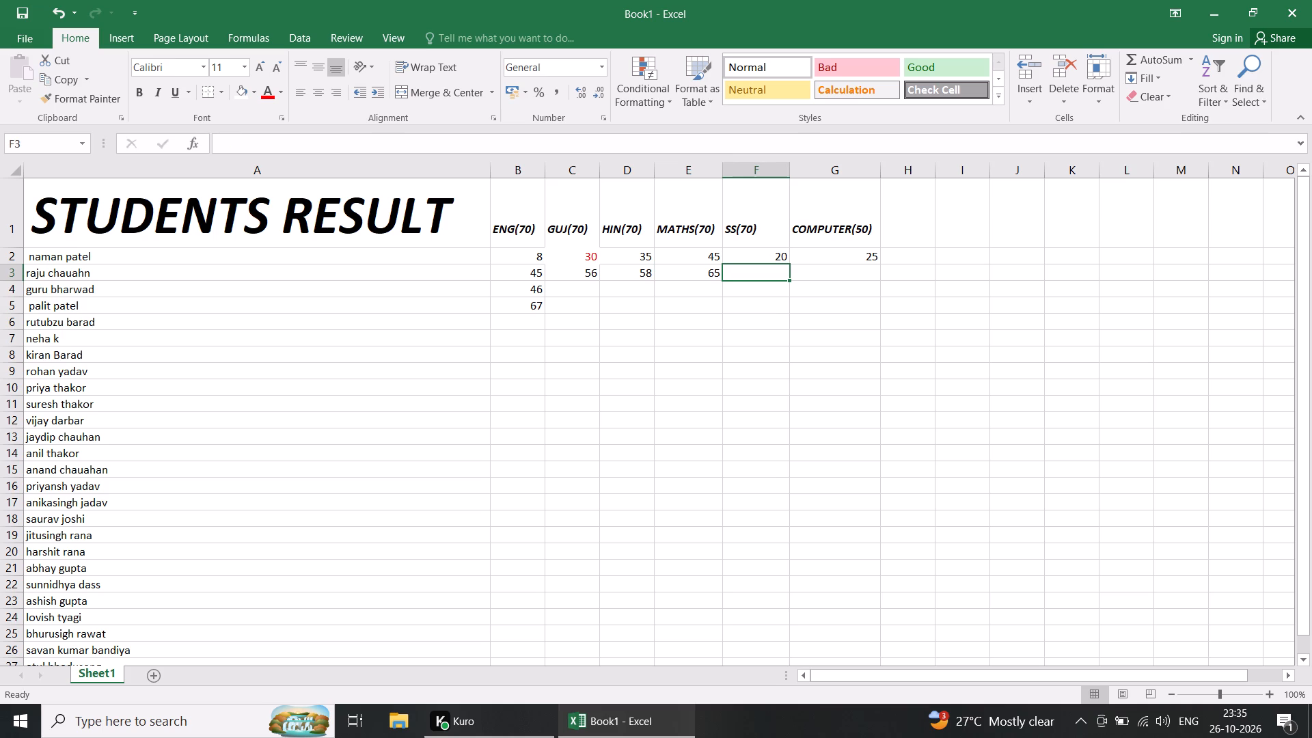
pyautogui.write('48')
pyautogui.press('Right')
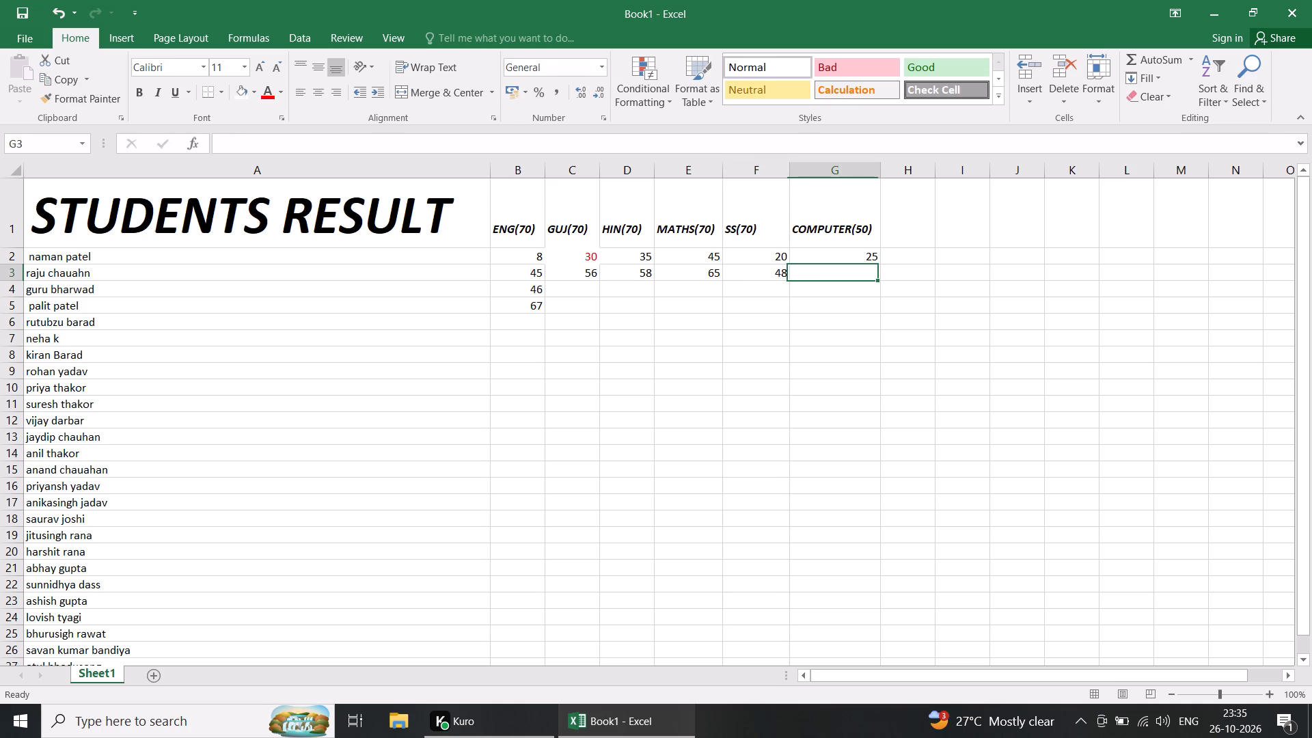
pyautogui.write('45')
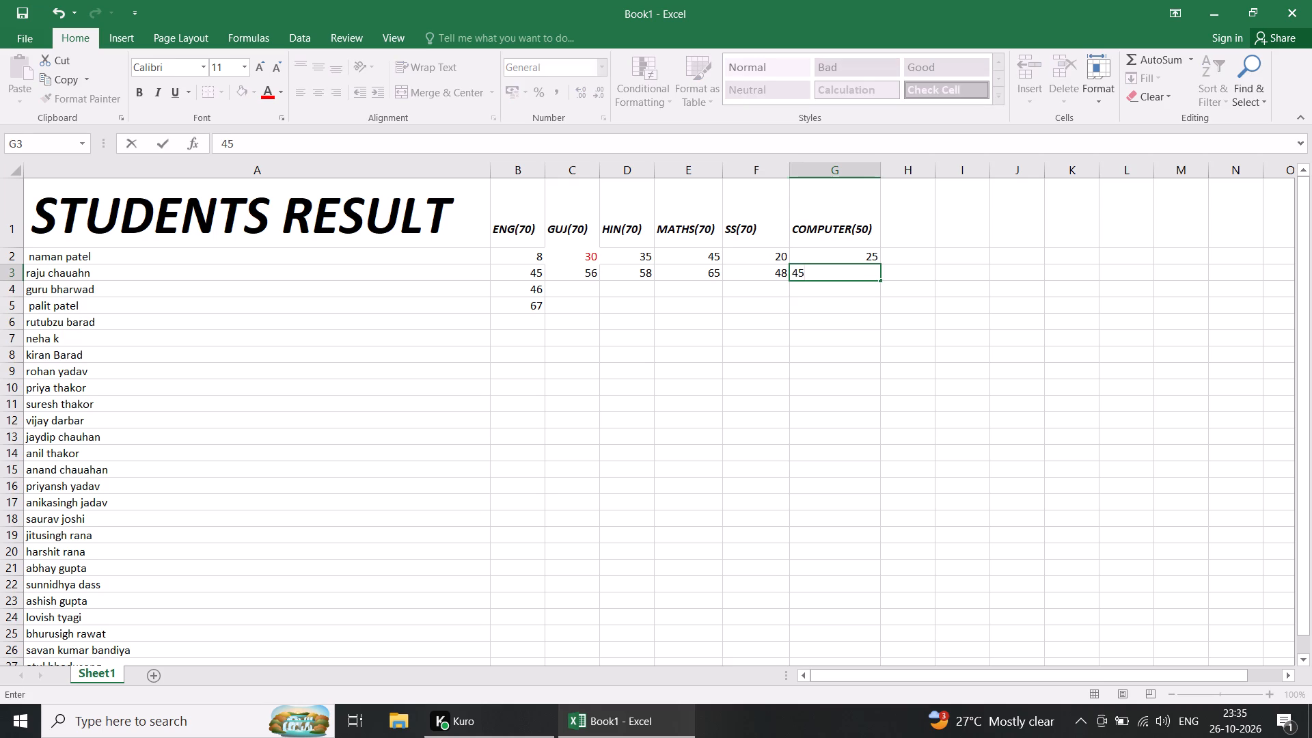
pyautogui.press('Down')
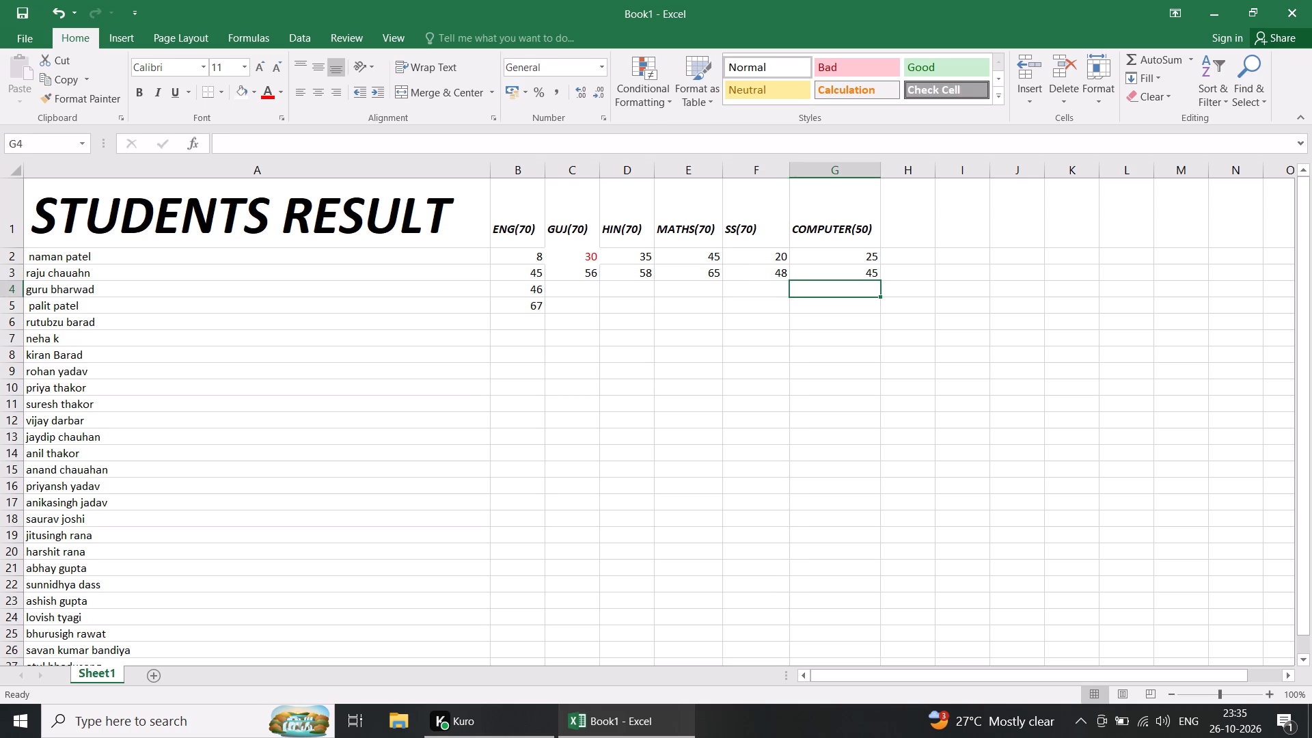
pyautogui.press('Left')
pyautogui.press('Left')
pyautogui.press('Left')
pyautogui.press('Left')
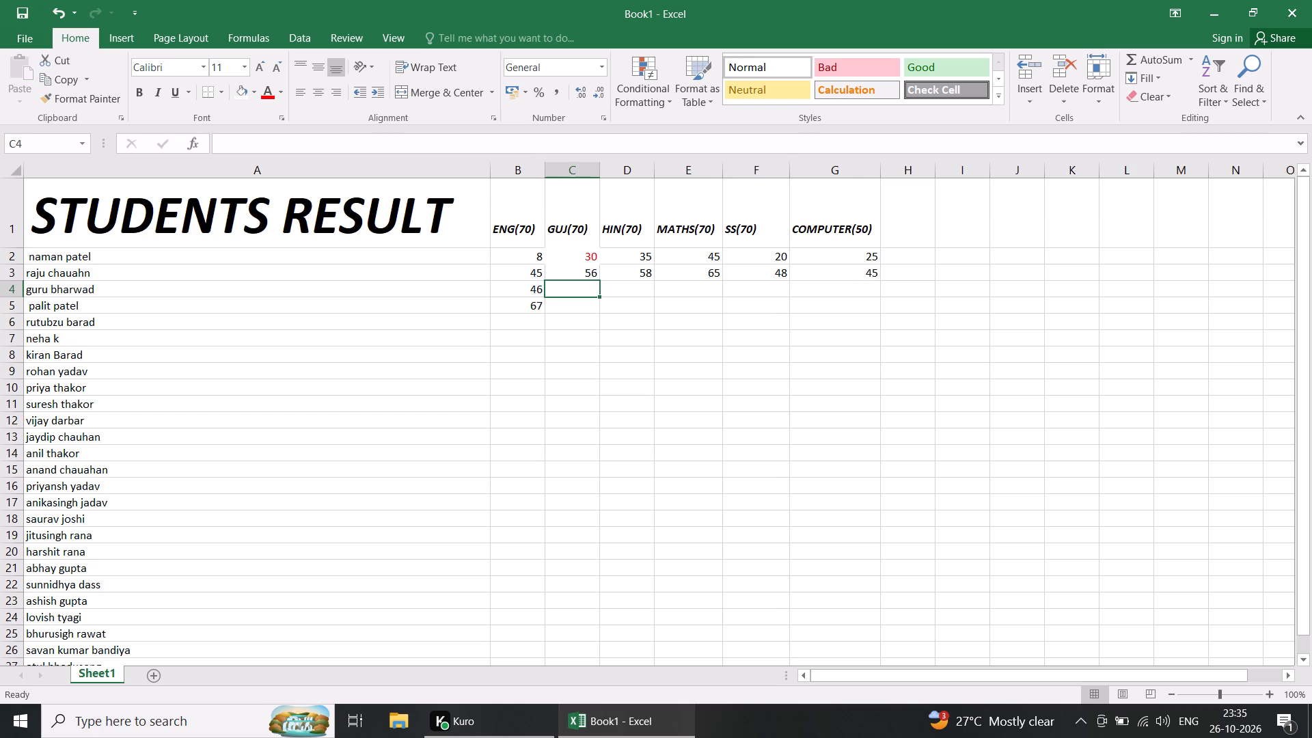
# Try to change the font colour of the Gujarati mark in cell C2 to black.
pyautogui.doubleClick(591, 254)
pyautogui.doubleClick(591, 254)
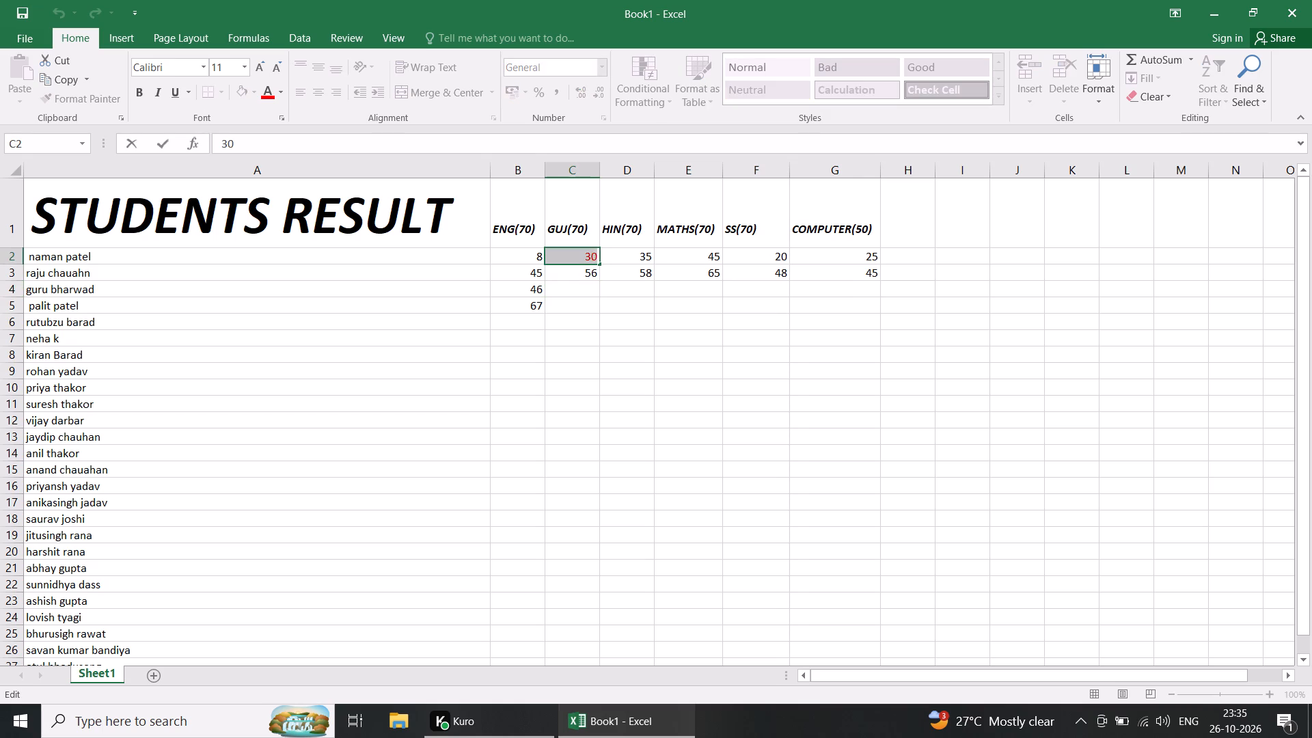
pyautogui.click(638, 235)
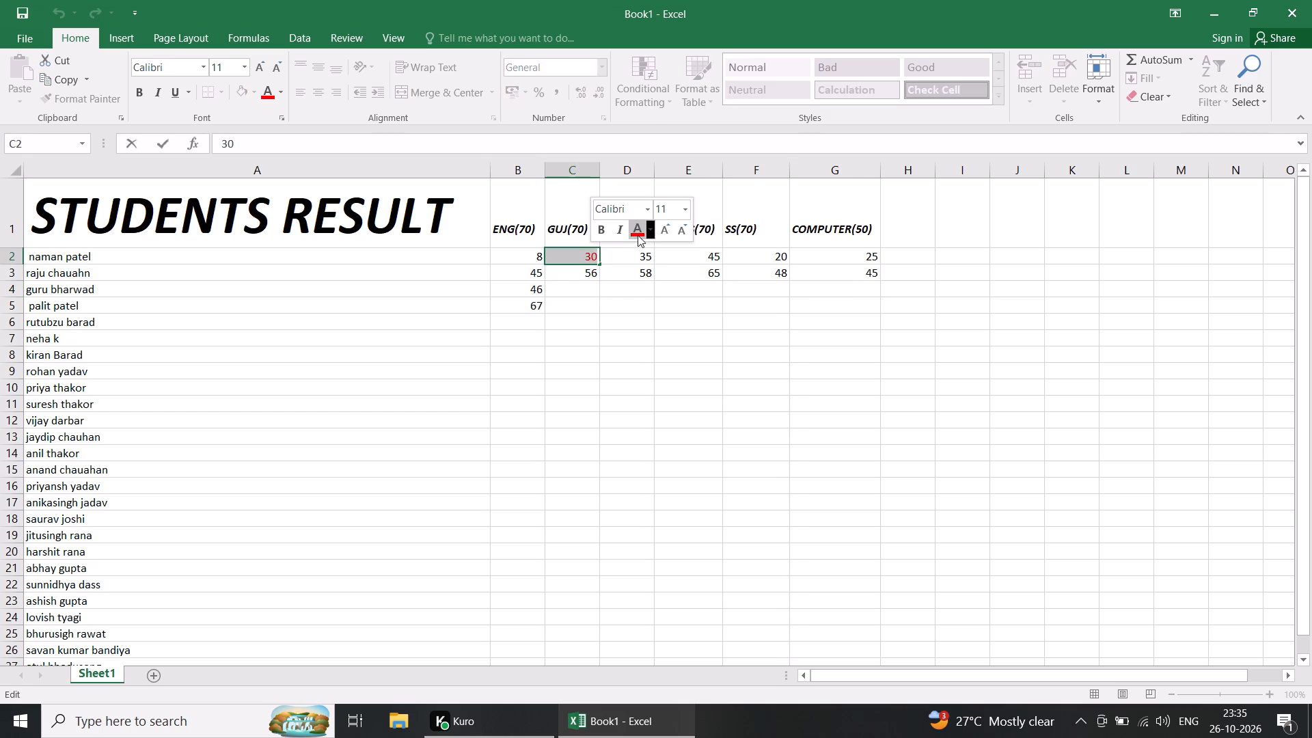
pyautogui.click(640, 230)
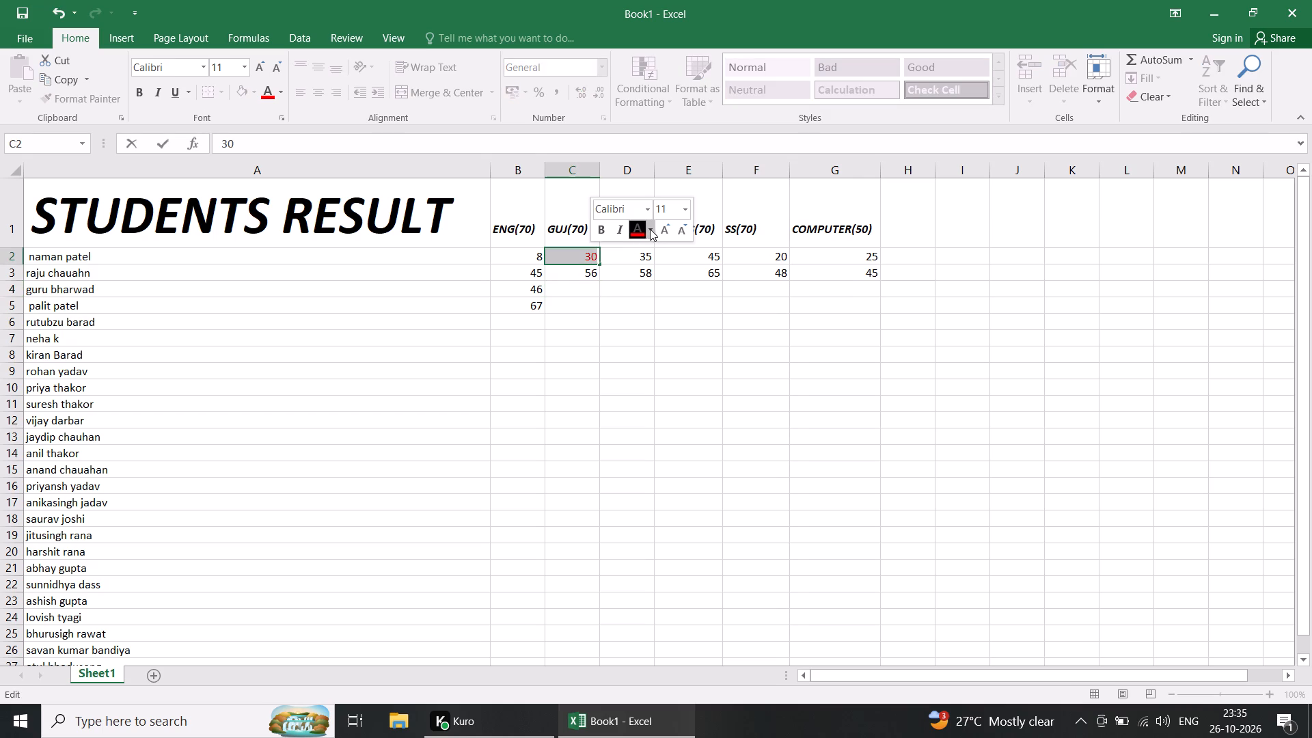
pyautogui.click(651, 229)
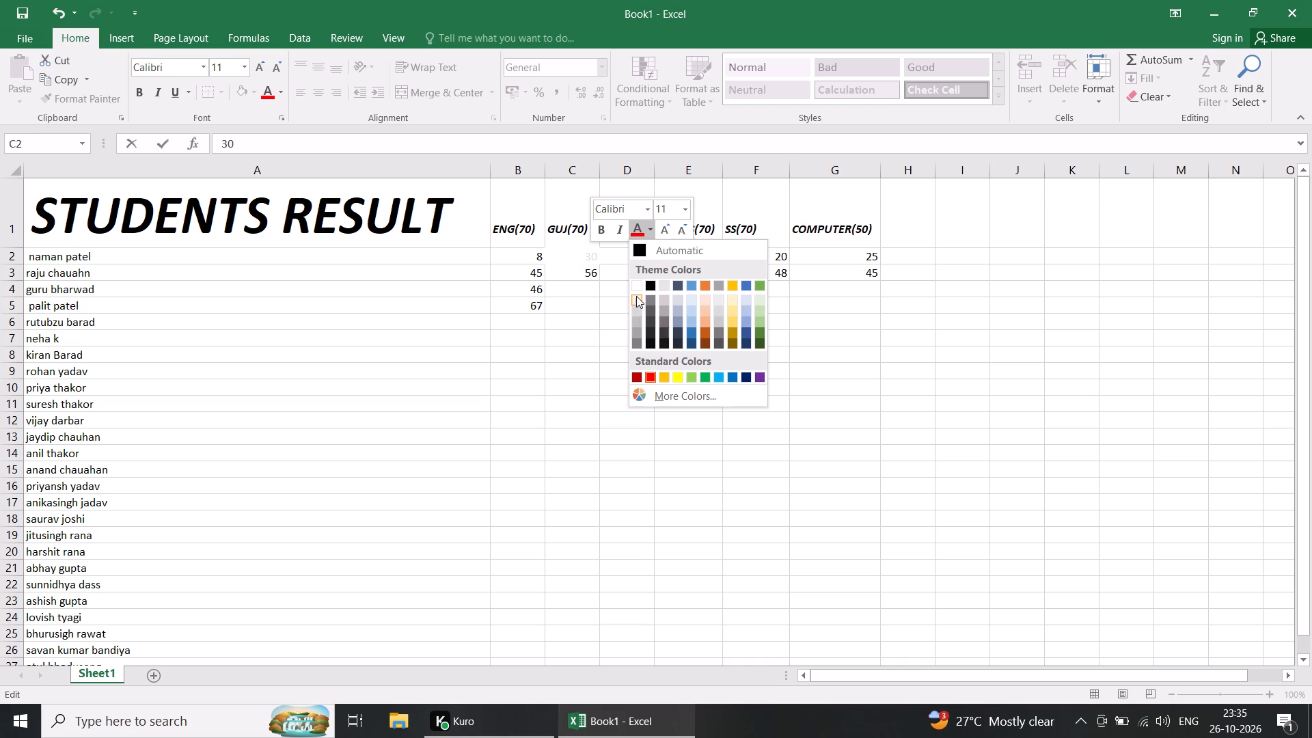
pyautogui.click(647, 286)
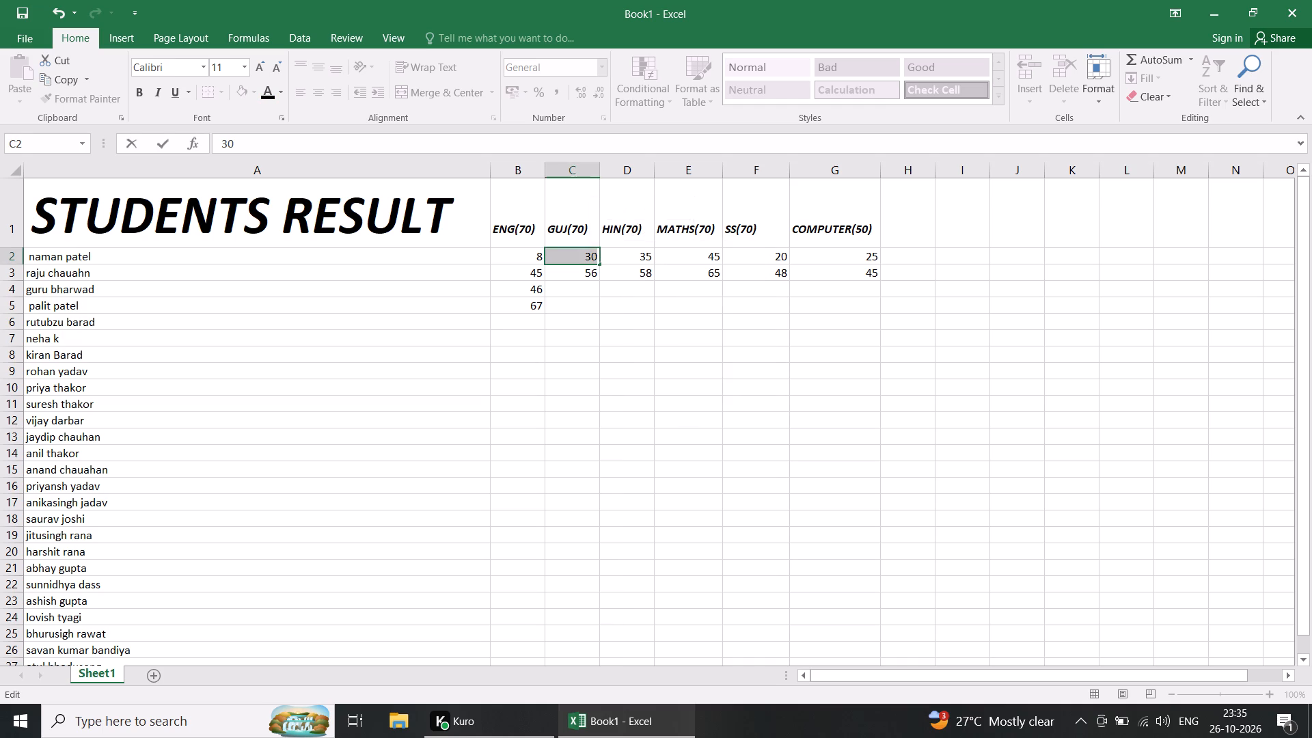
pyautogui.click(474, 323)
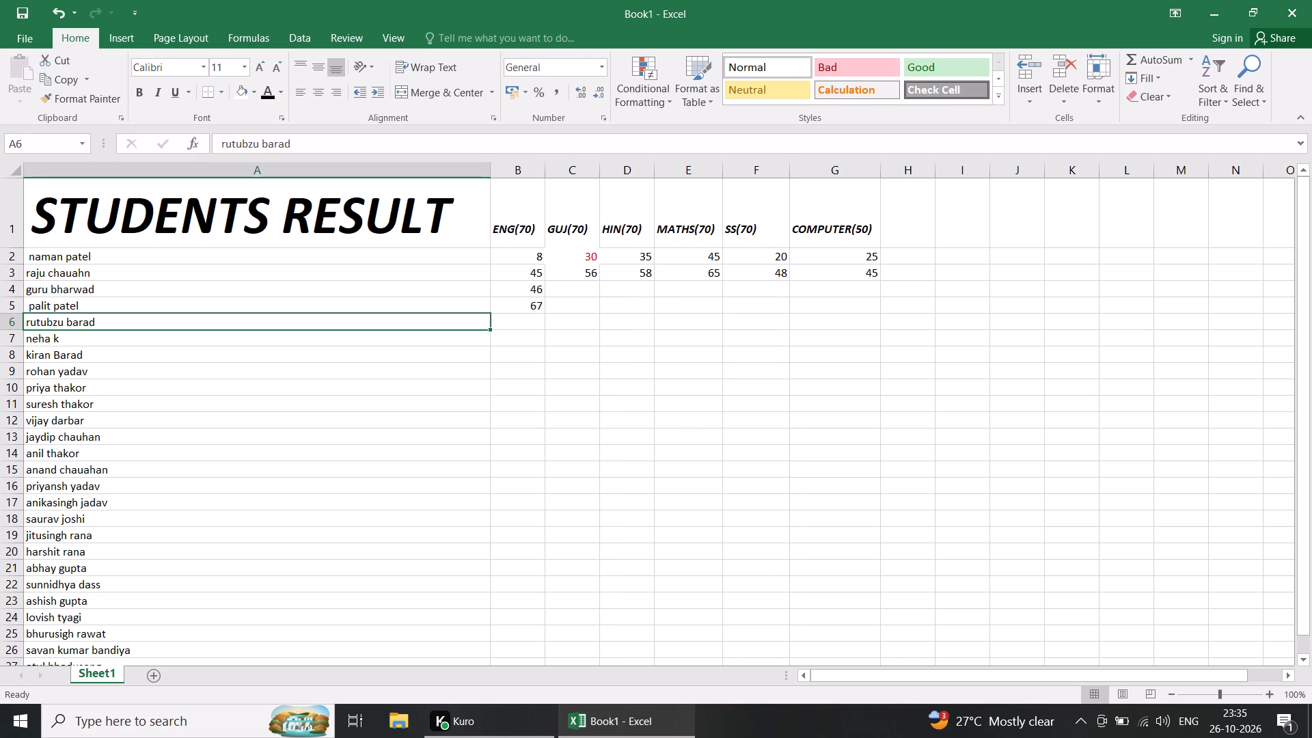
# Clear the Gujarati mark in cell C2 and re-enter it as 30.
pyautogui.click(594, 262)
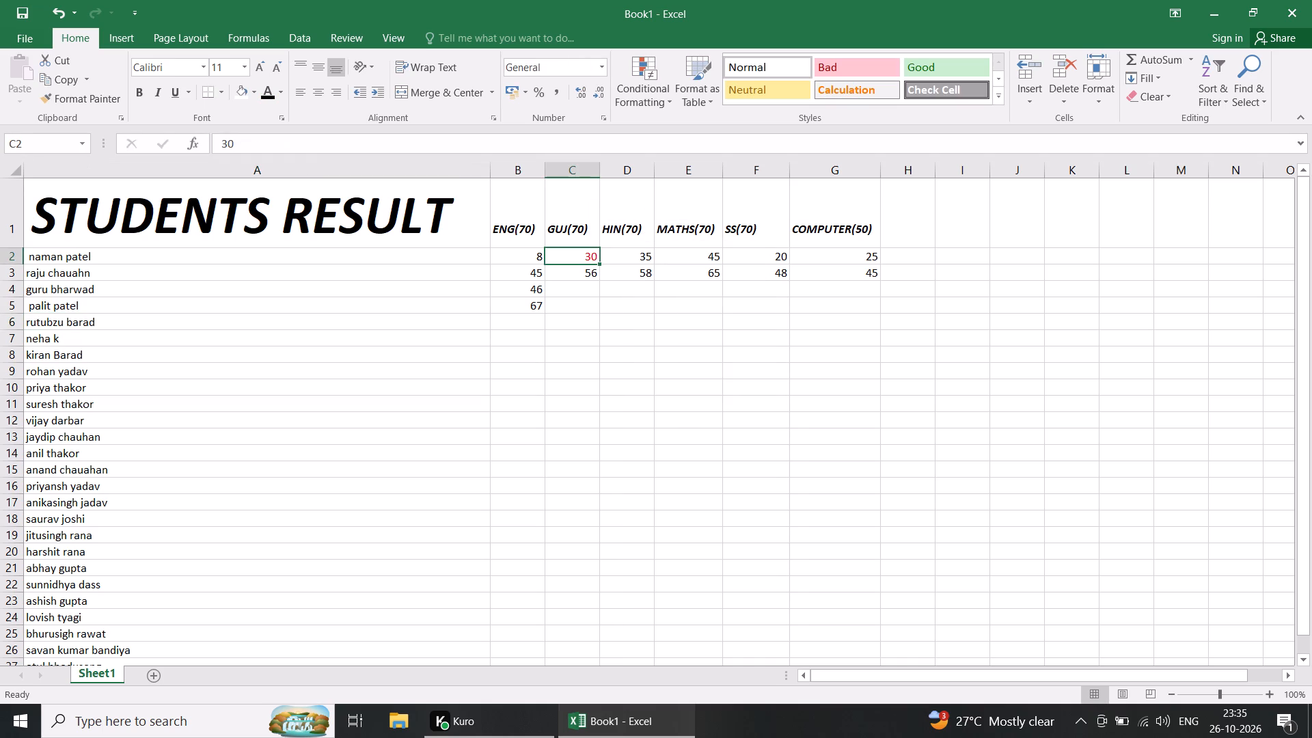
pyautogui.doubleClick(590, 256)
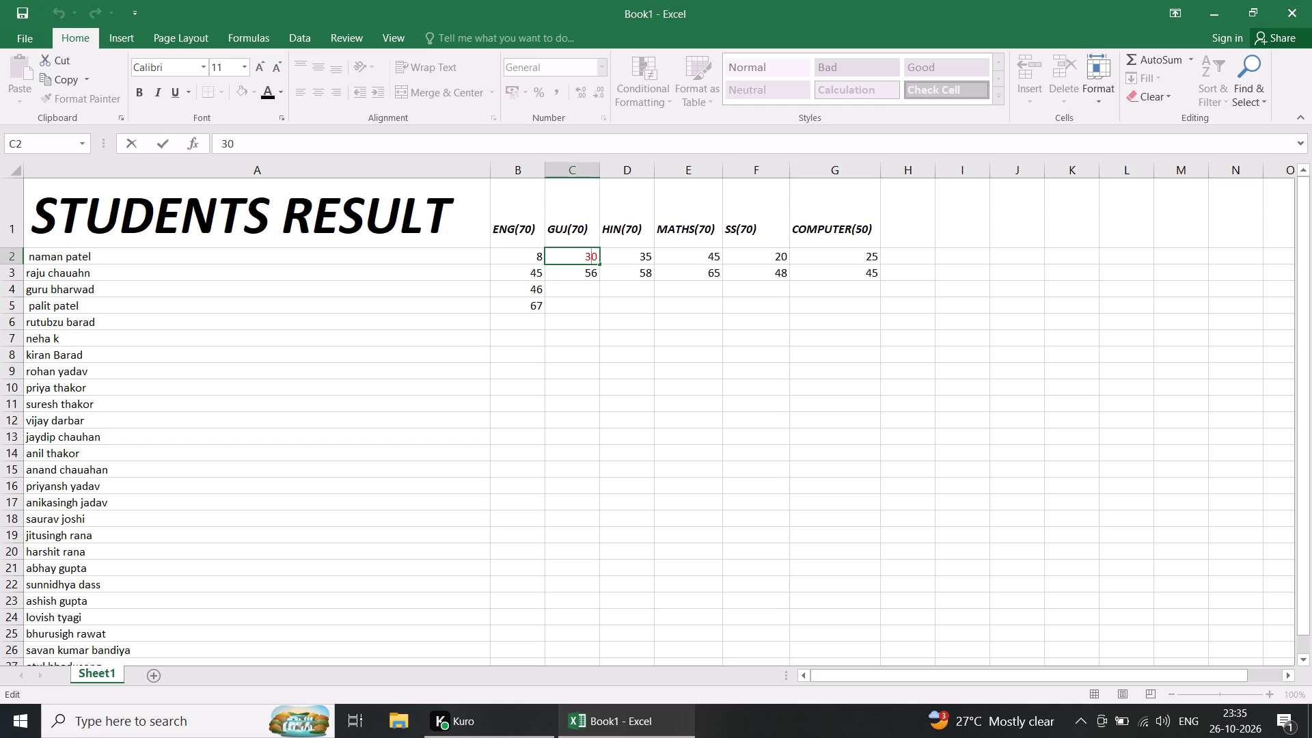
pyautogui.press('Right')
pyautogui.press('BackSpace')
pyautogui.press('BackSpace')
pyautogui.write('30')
# Enter the marks in row 4: Gujarati 40, Hindi 38, Maths 50, SS 44 and Computer 20.
pyautogui.click(579, 288)
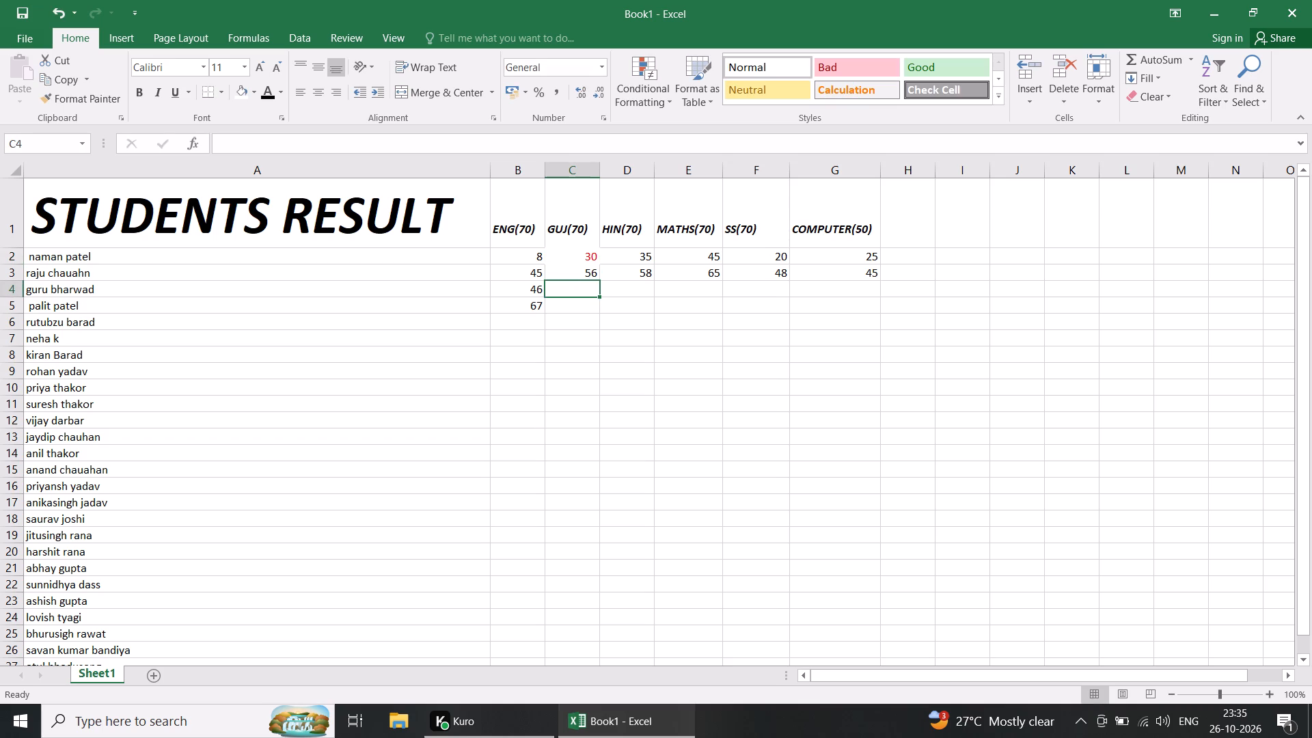
pyautogui.write('40')
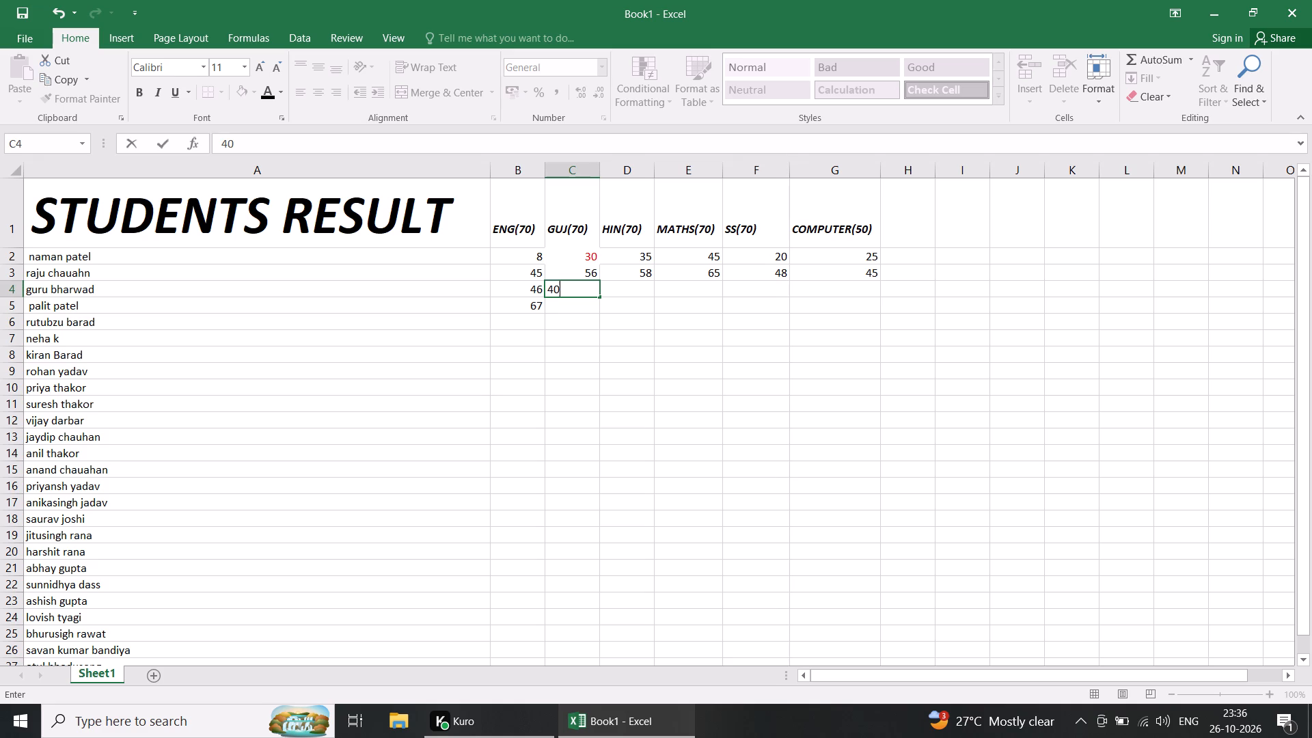
pyautogui.press('Right')
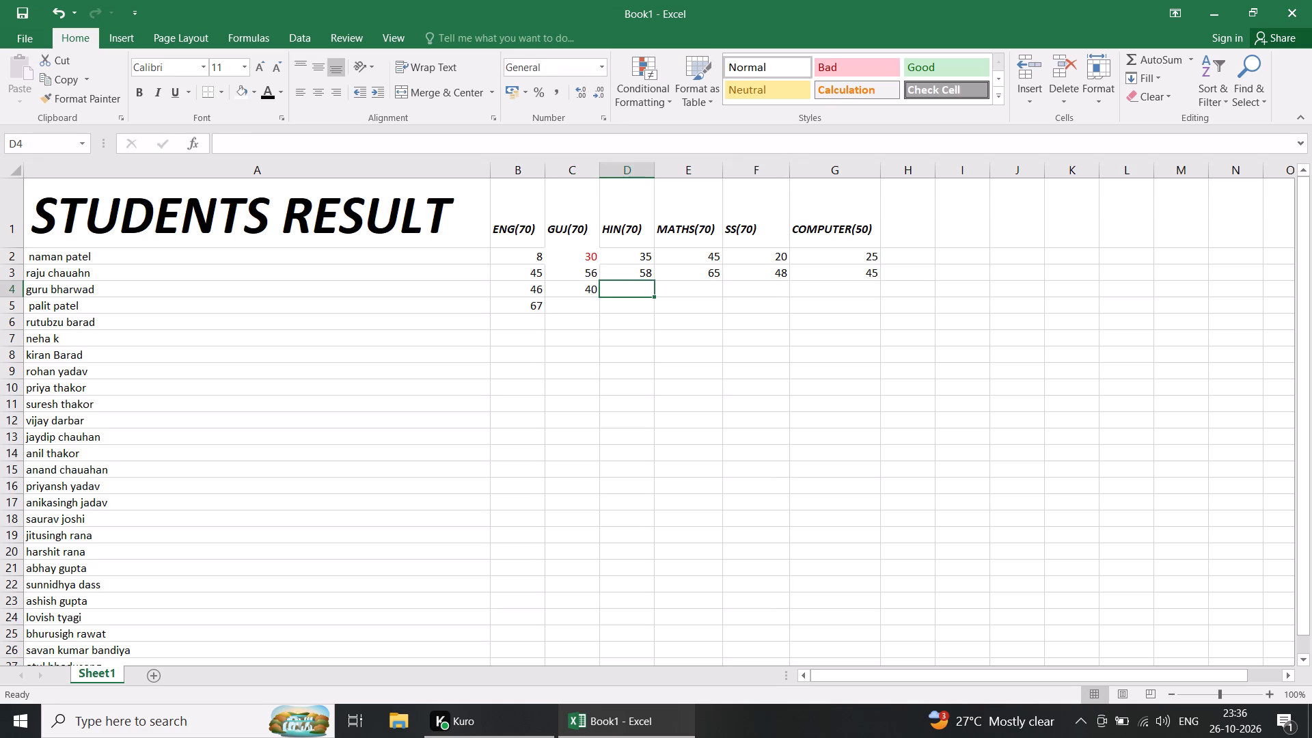
pyautogui.write('38')
pyautogui.press('Right')
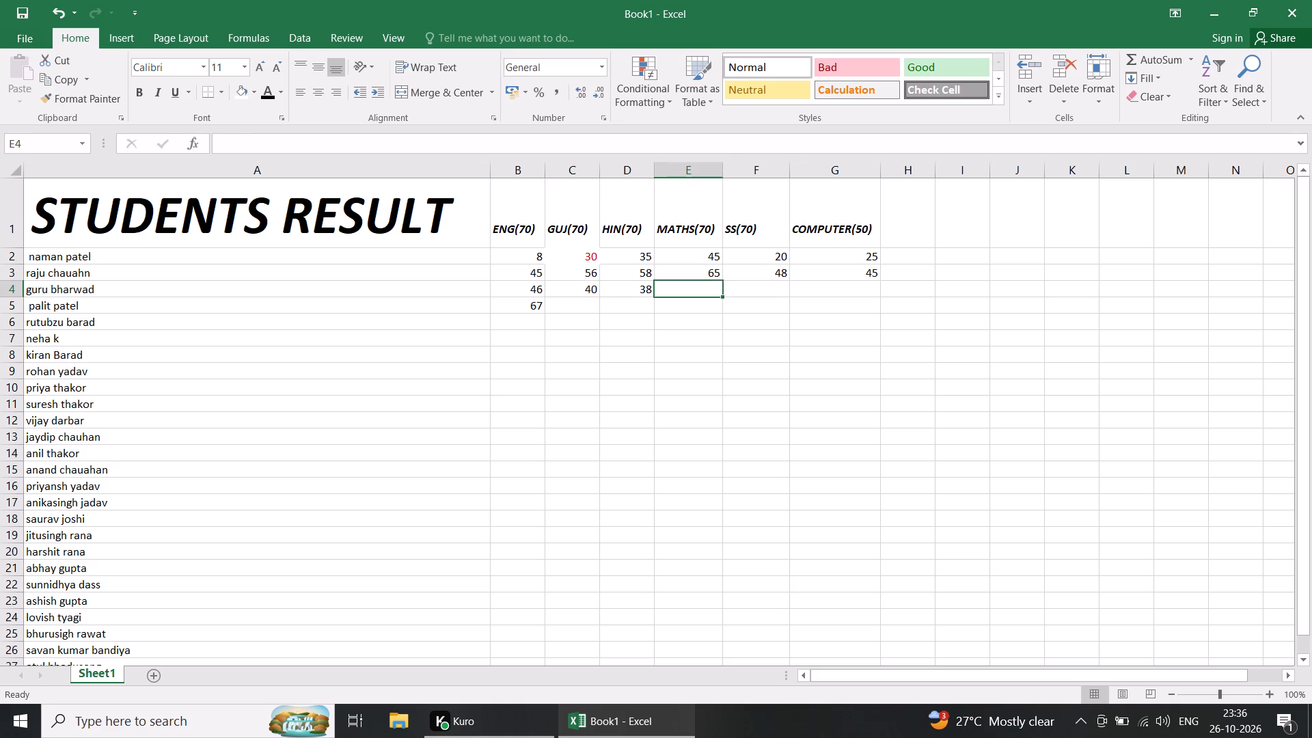
pyautogui.press('5')
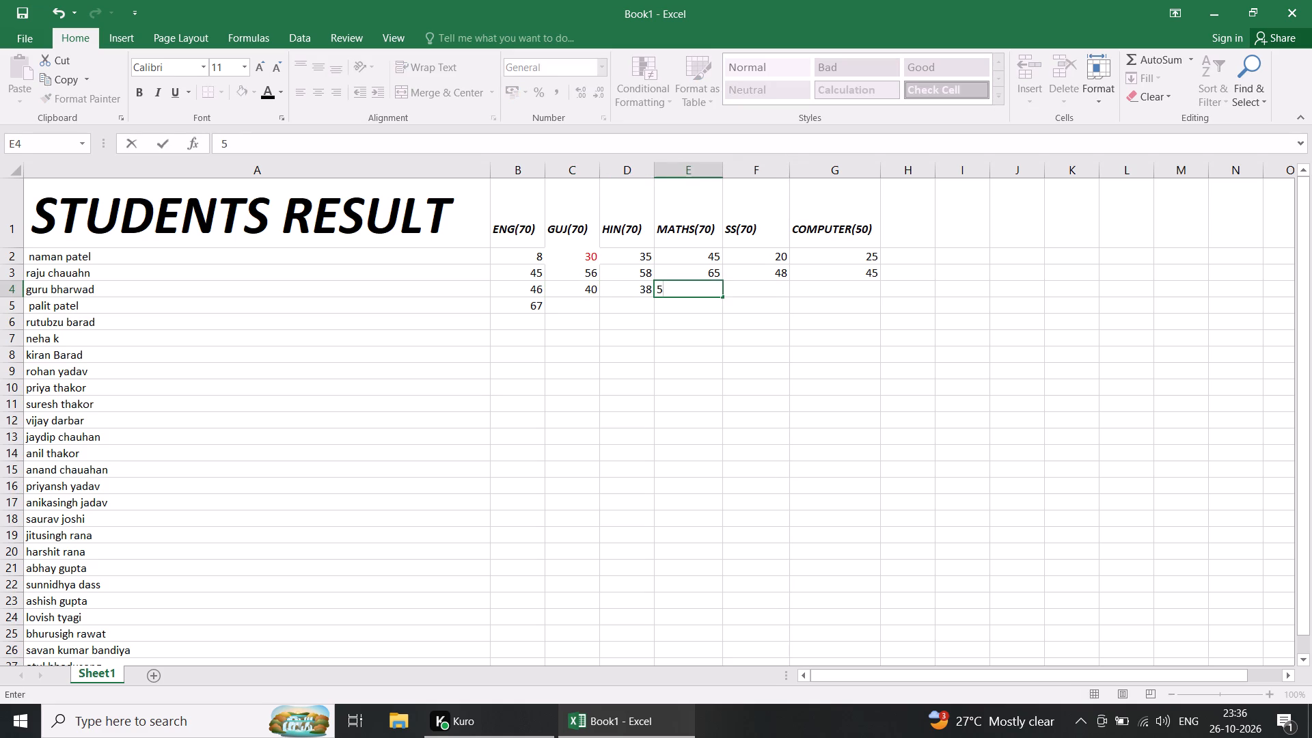
pyautogui.press('0')
pyautogui.press('Right')
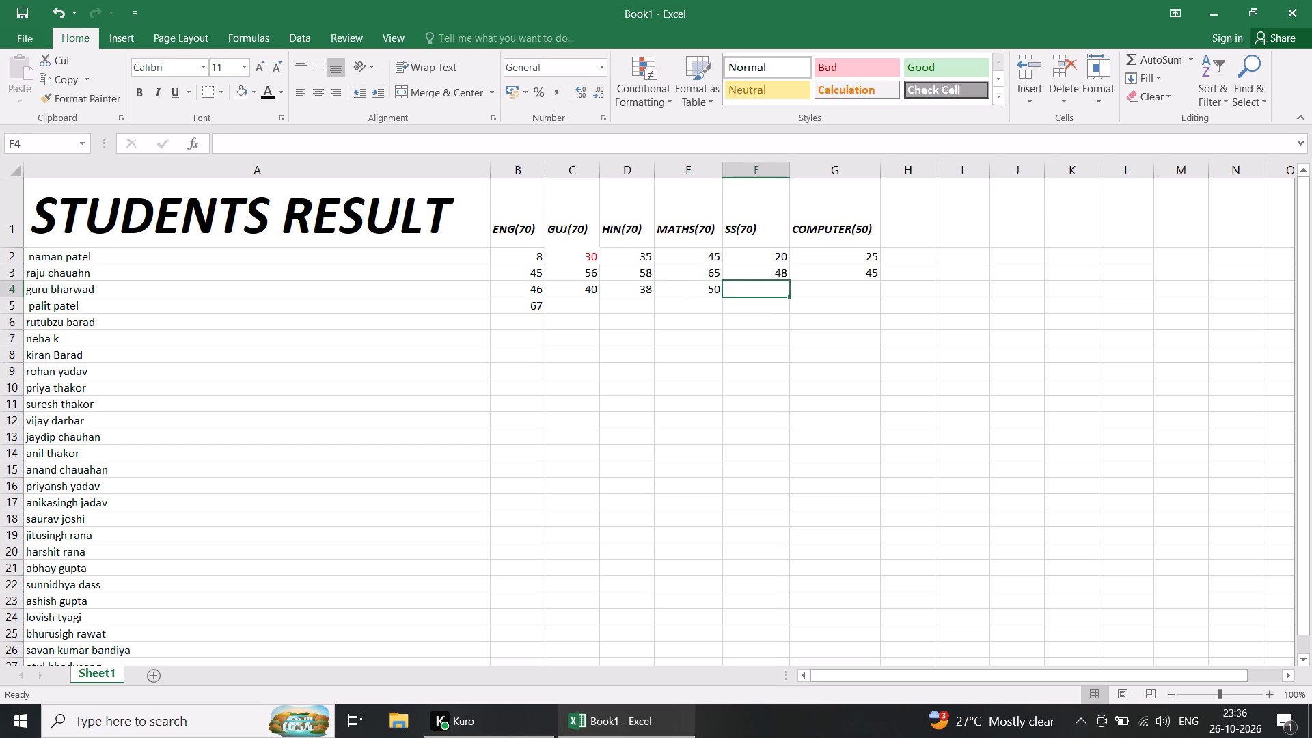
pyautogui.write('44')
pyautogui.press('Right')
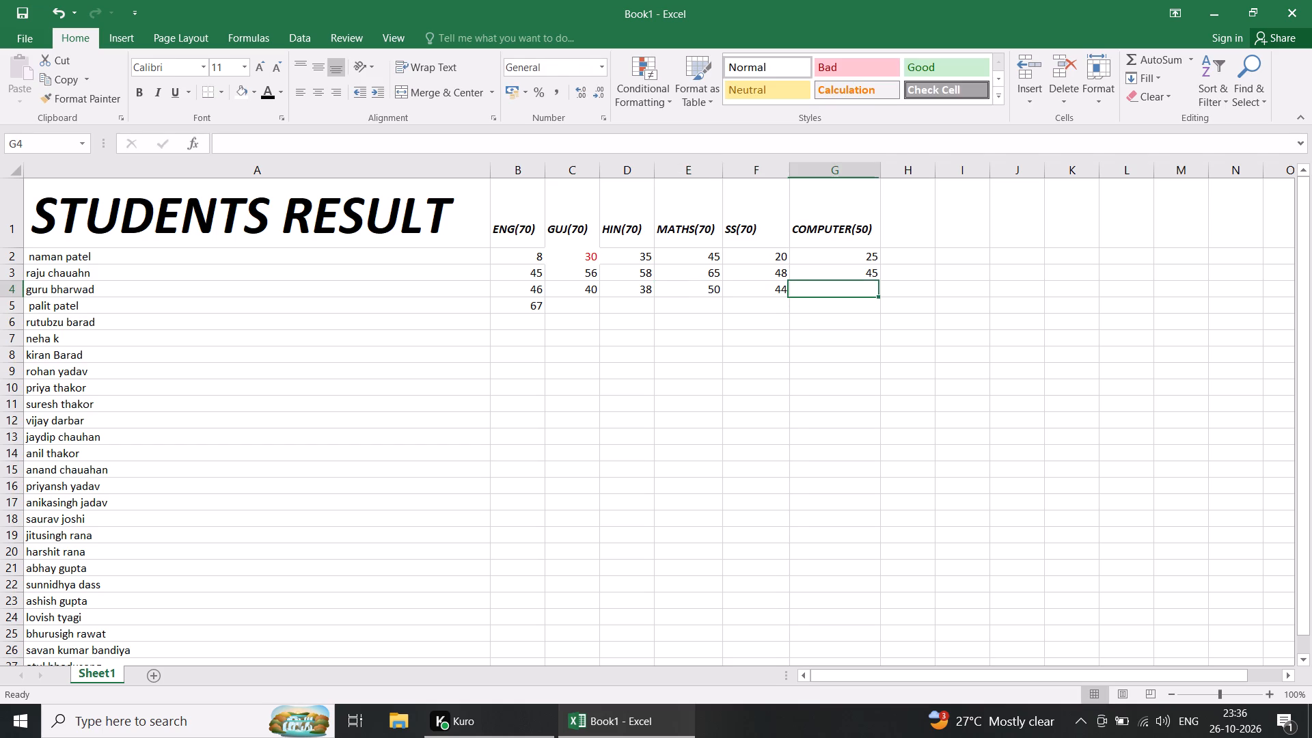
pyautogui.write('20')
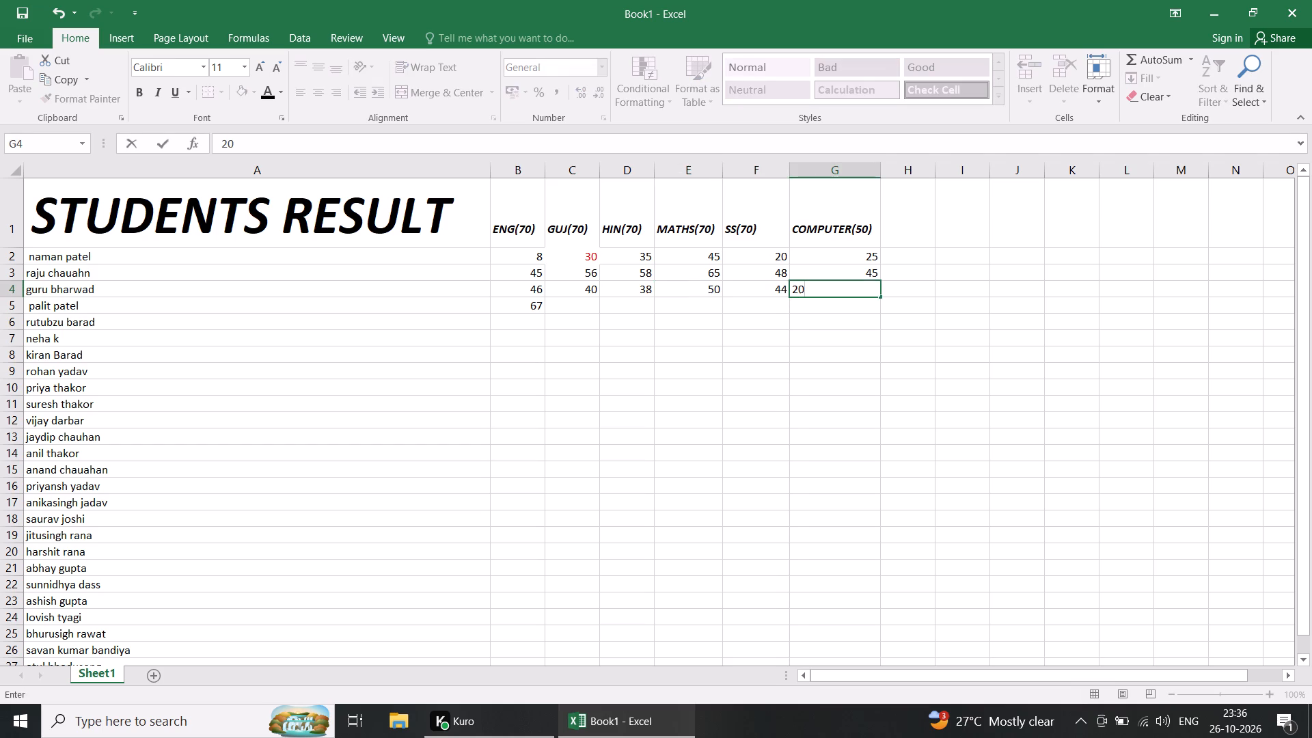
# Replace the Computer mark in cell G4 with 40.
pyautogui.press('BackSpace')
pyautogui.press('BackSpace')
pyautogui.write('40')
pyautogui.press('Down')
# Enter the marks in row 5: Gujarati 56, Hindi 38, Maths 50, SS 44 and Computer 54.
pyautogui.press('Left')
pyautogui.press('Left')
pyautogui.press('Left')
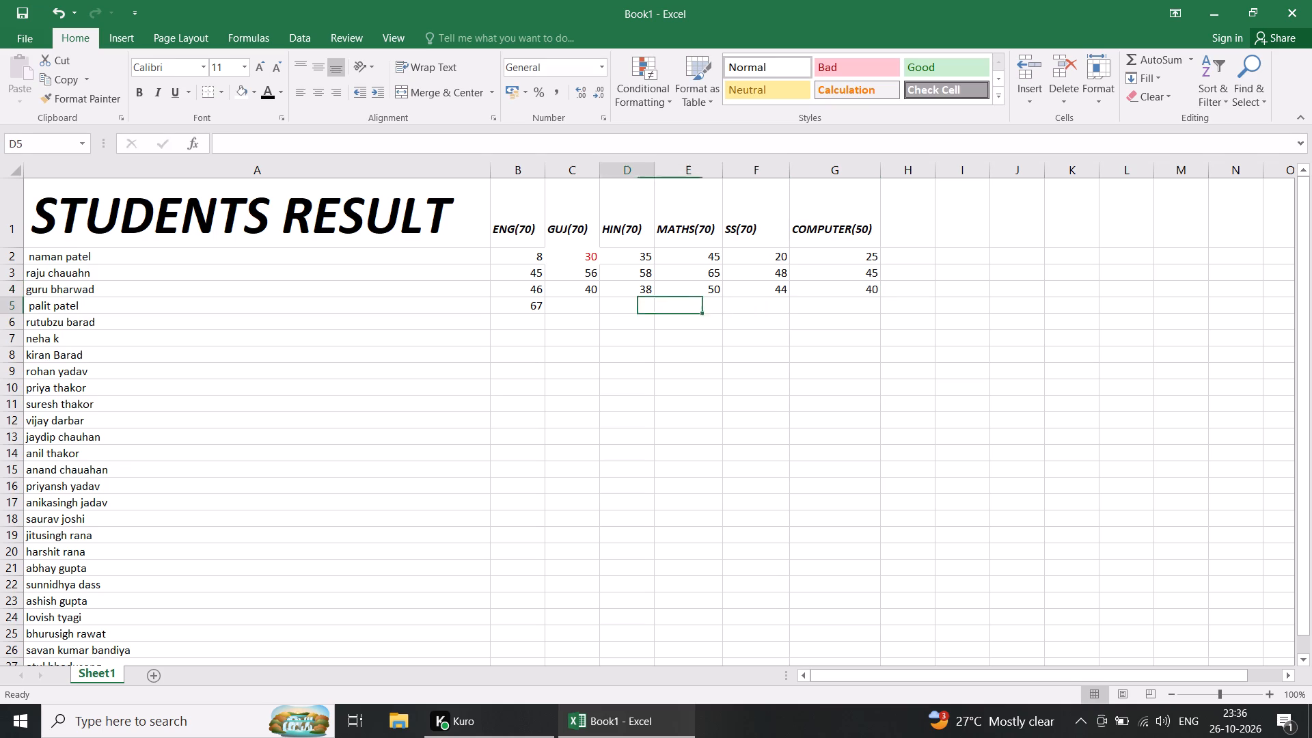
pyautogui.press('Left')
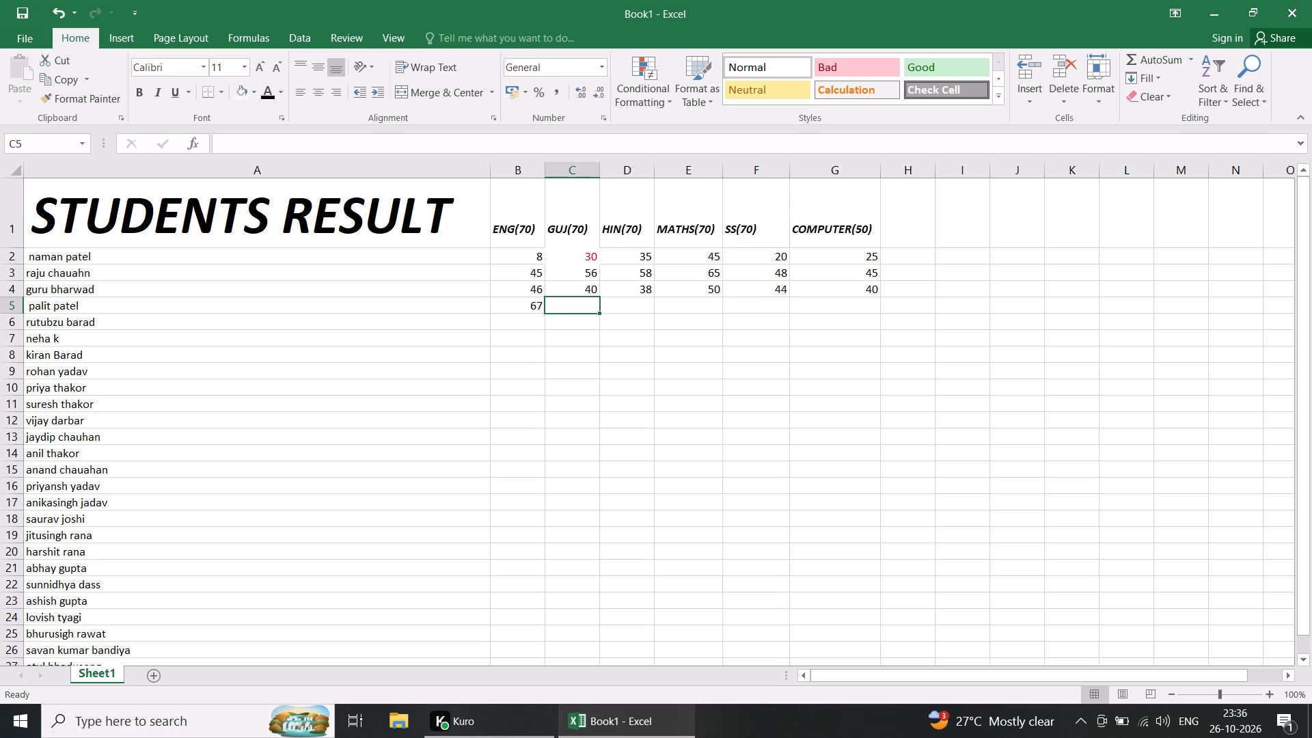
pyautogui.write('56')
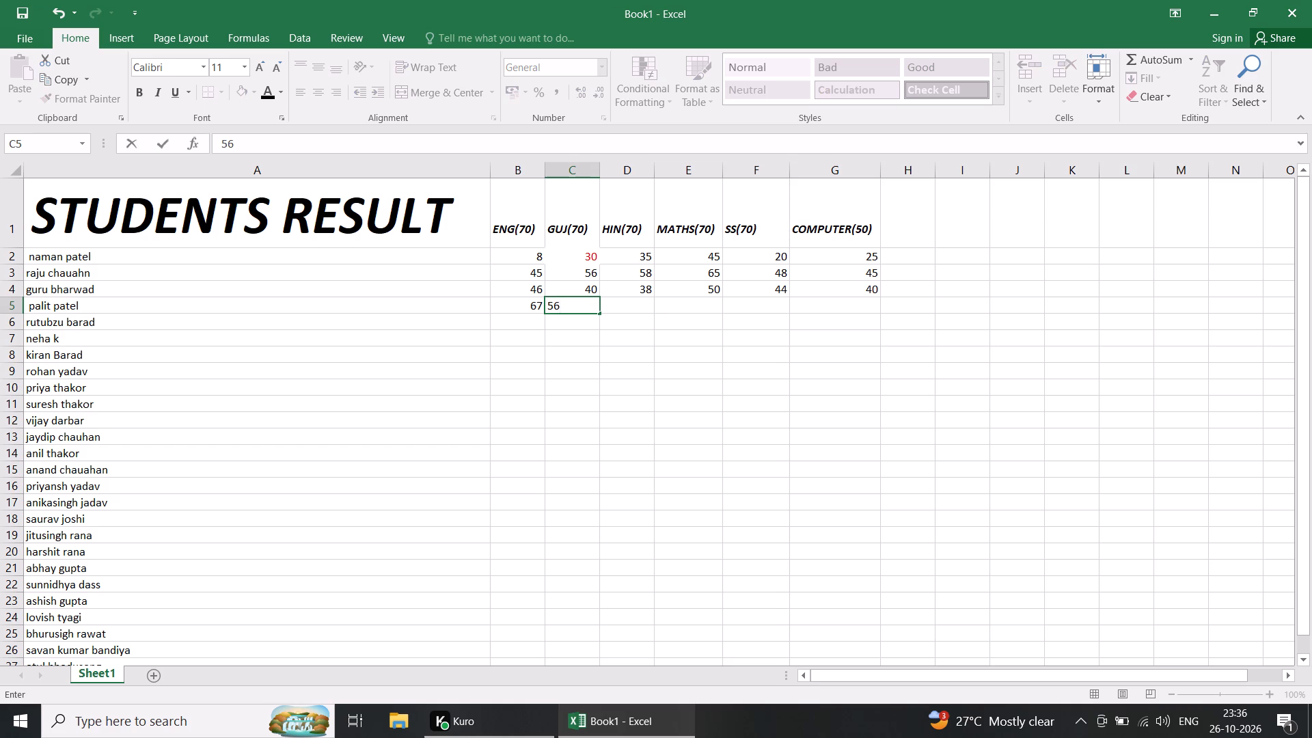
pyautogui.press('Right')
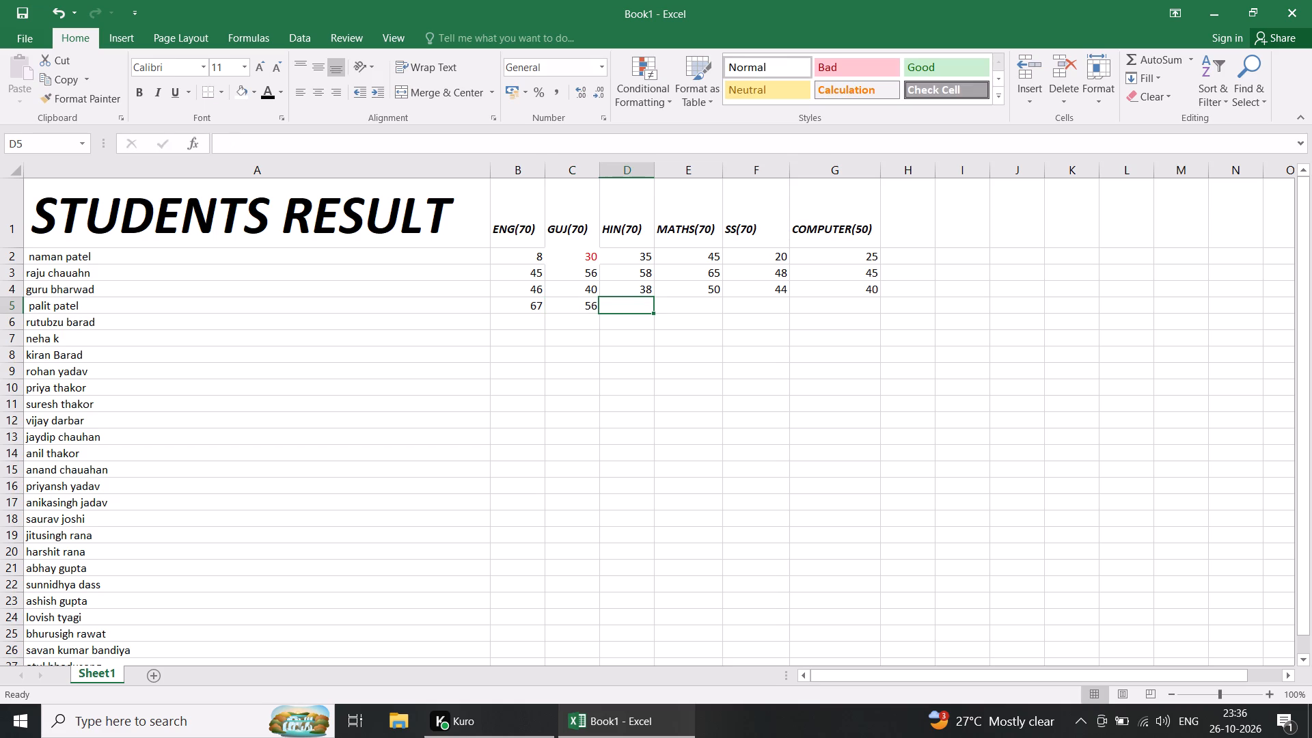
pyautogui.press('3')
pyautogui.press('8')
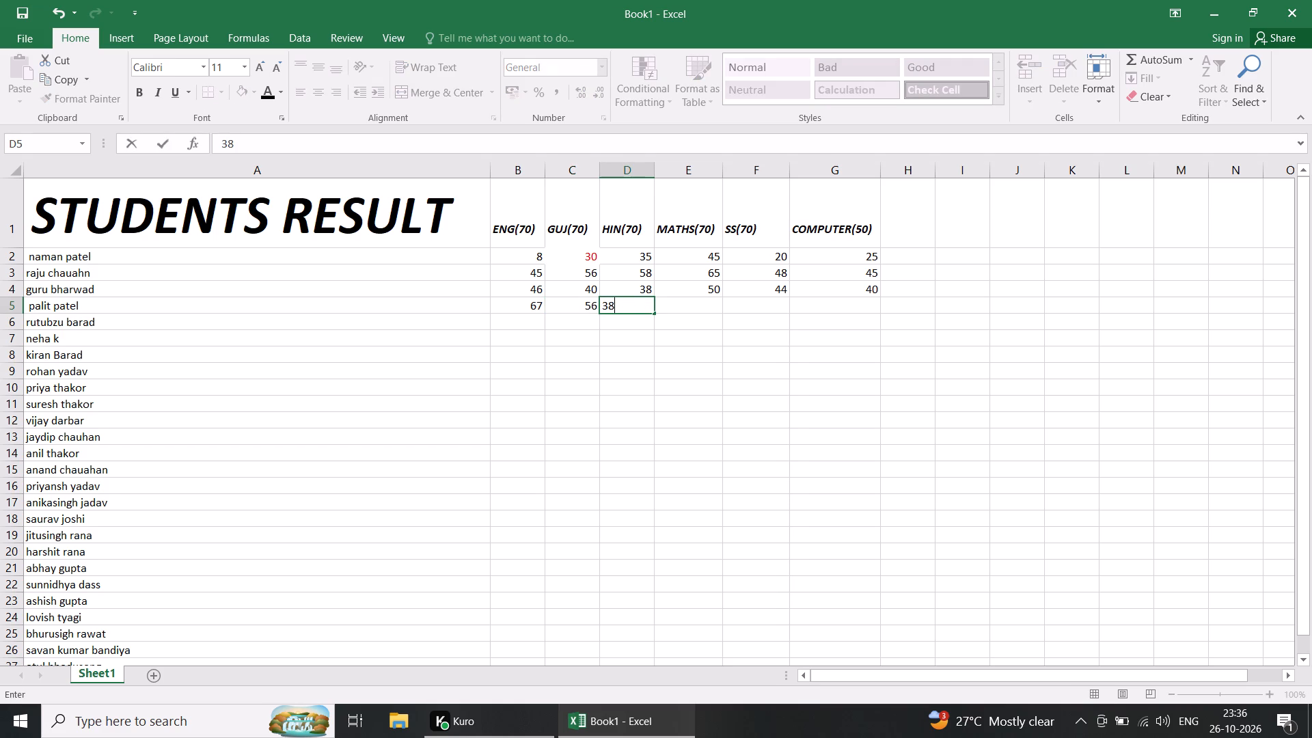
pyautogui.press('Right')
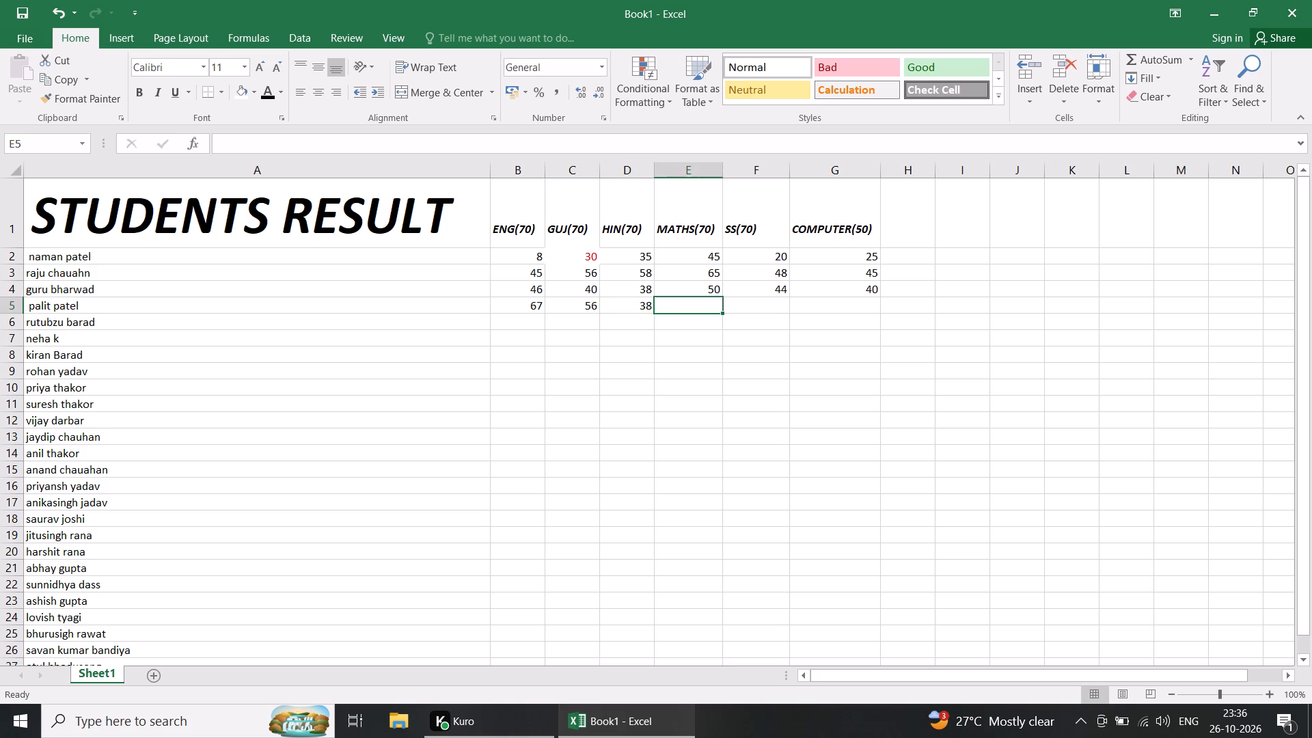
pyautogui.press('5')
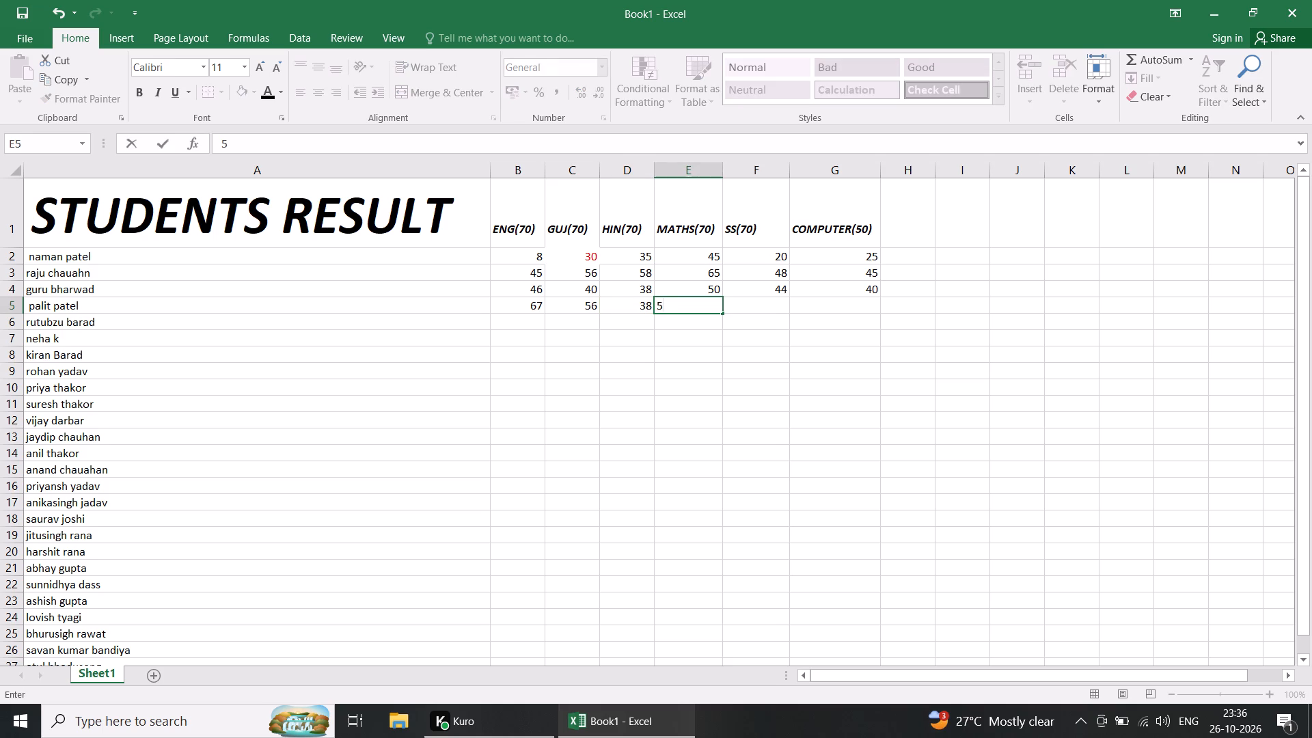
pyautogui.press('0')
pyautogui.press('Right')
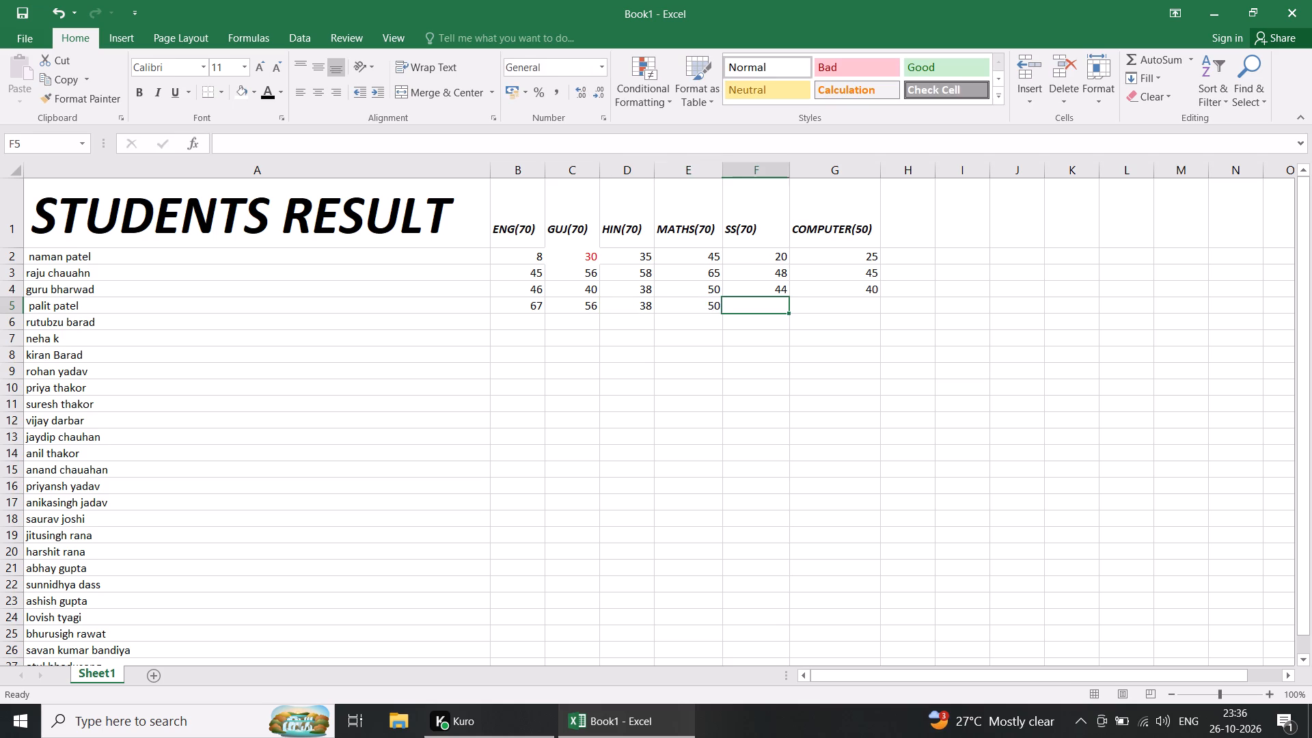
pyautogui.write('44')
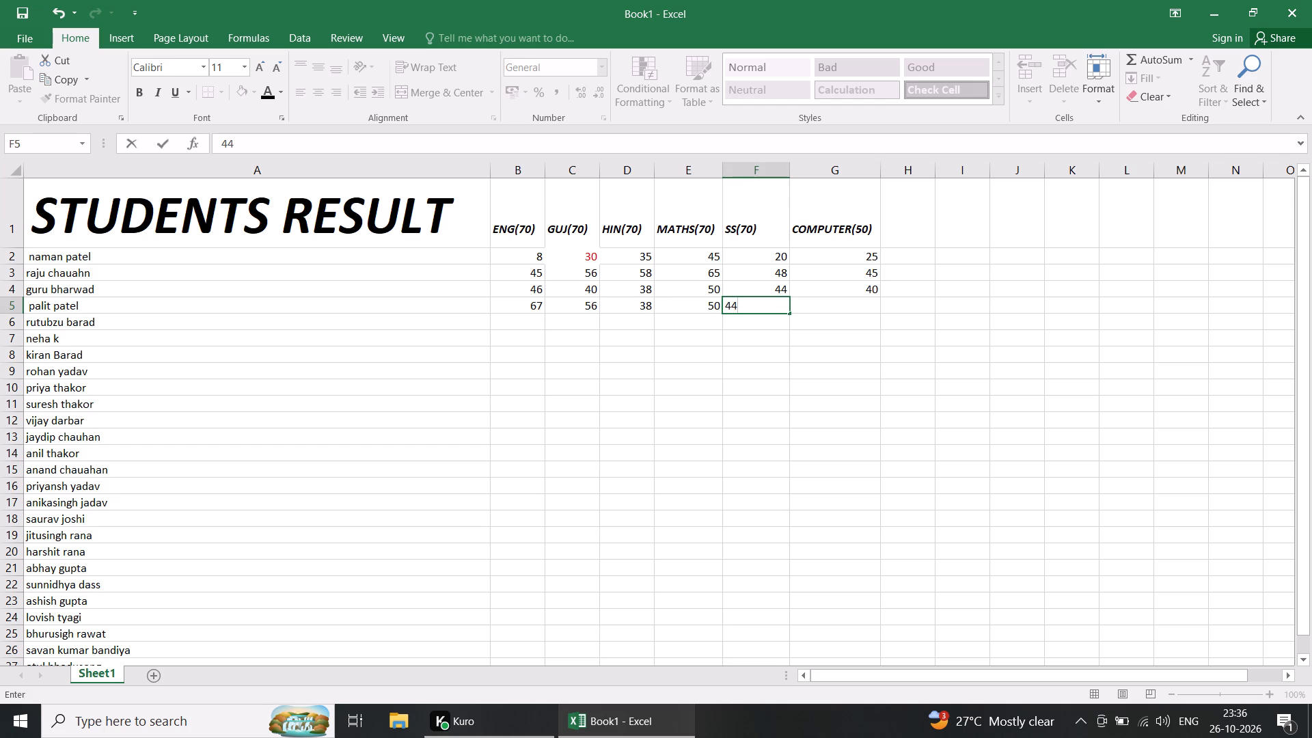
pyautogui.press('Right')
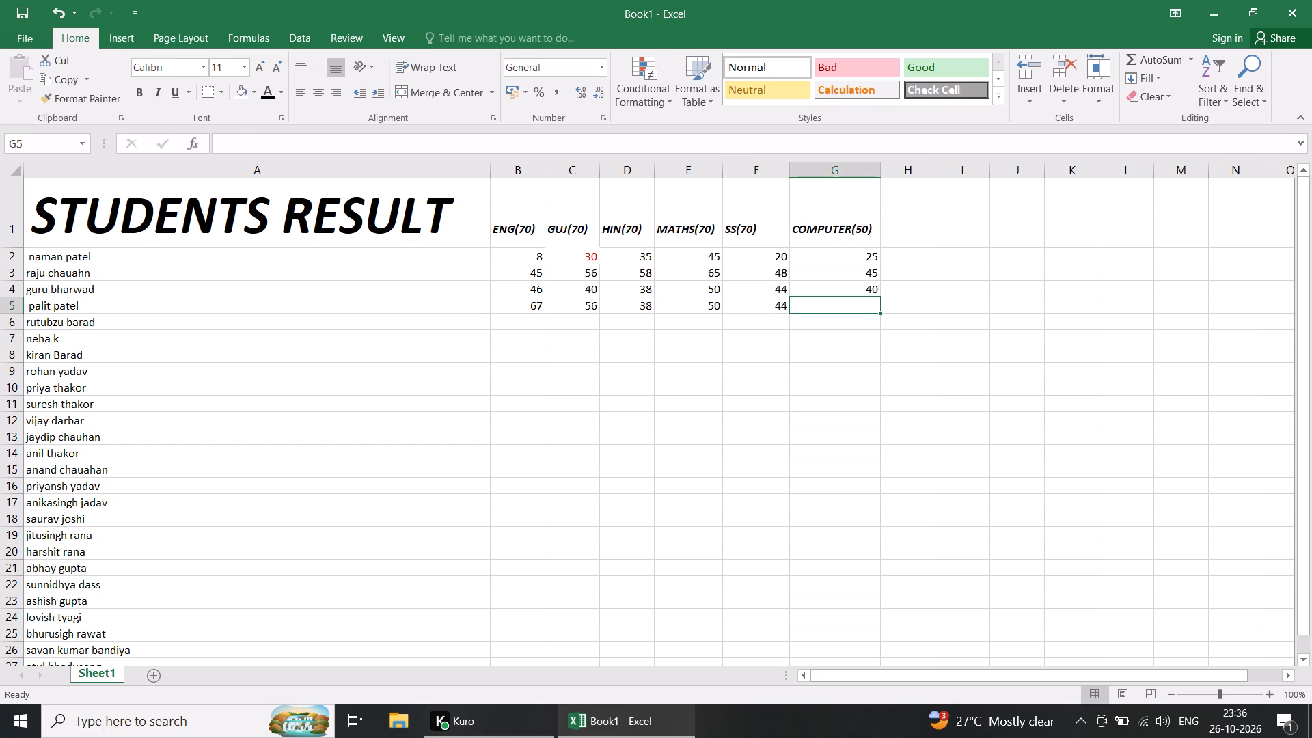
pyautogui.write('54')
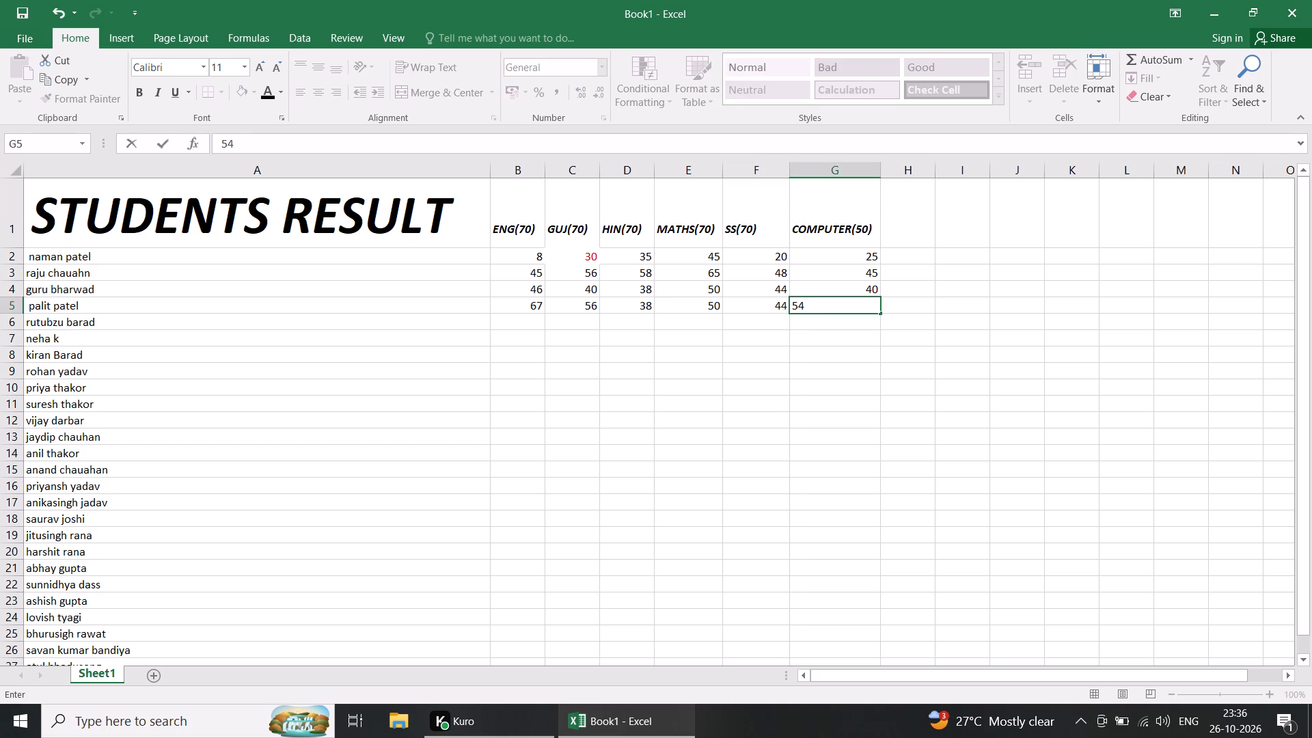
pyautogui.press('Down')
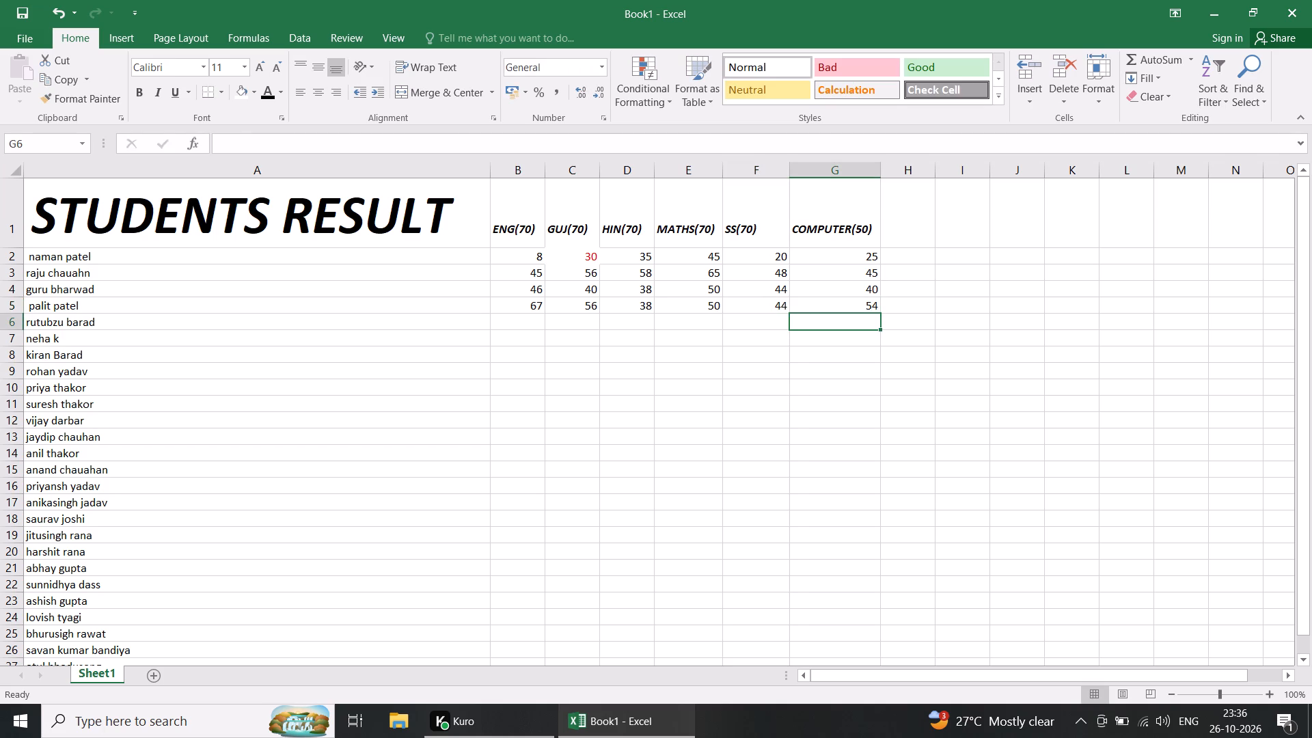
# Enter the marks in row 6: Computer 54, SS 43, Maths 33, Hindi 58, Gujarati 65 and English 59.
pyautogui.write('54')
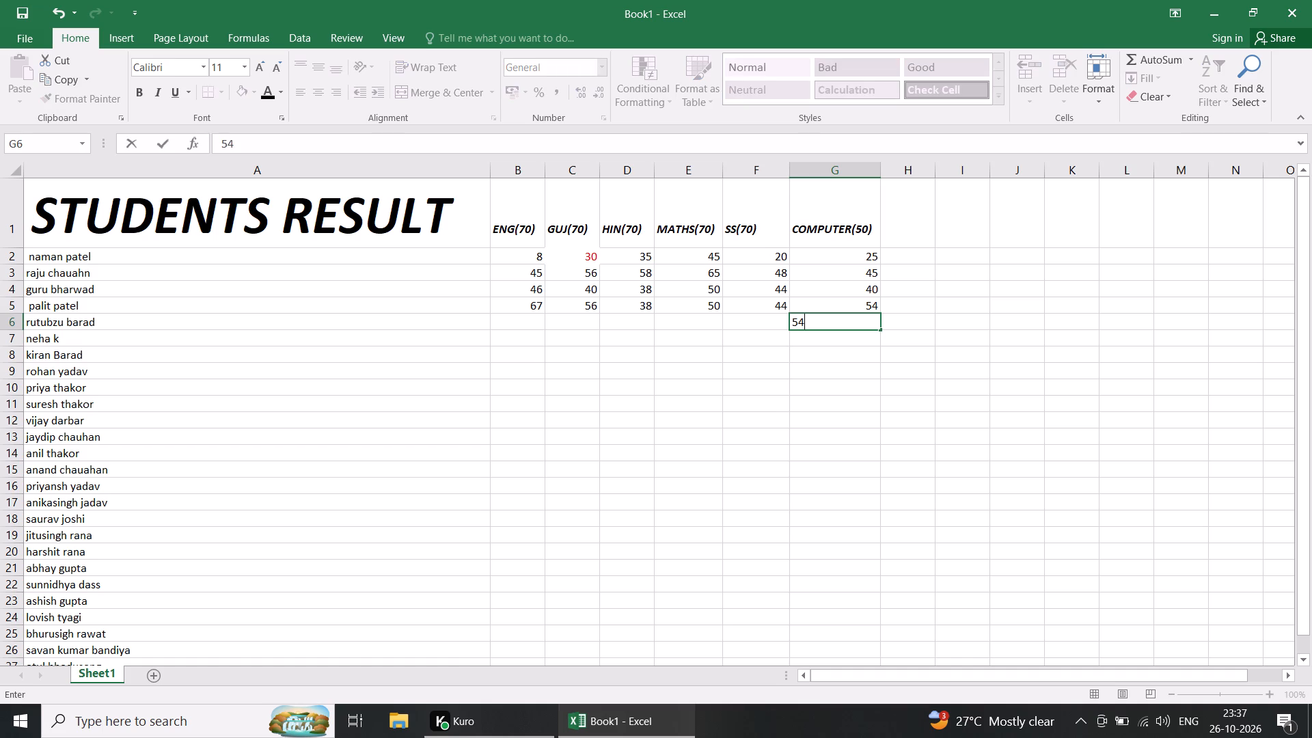
pyautogui.press('Left')
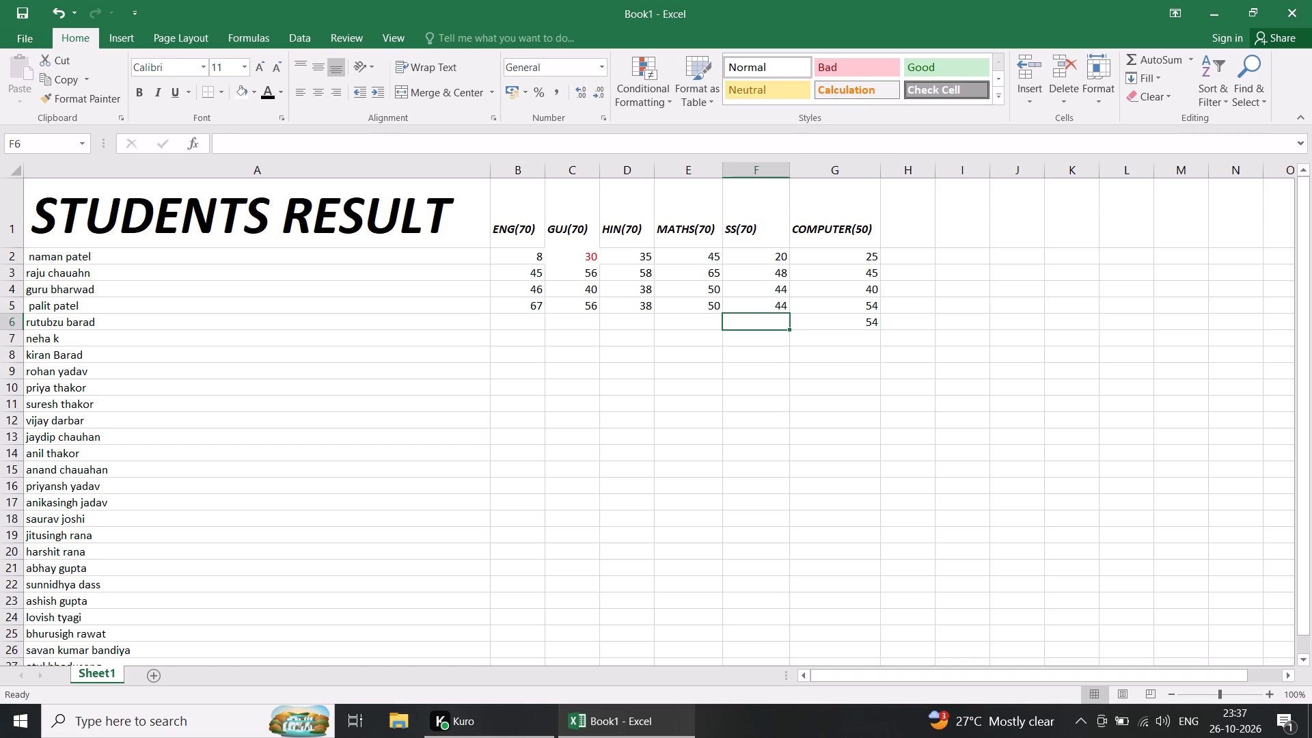
pyautogui.press('4')
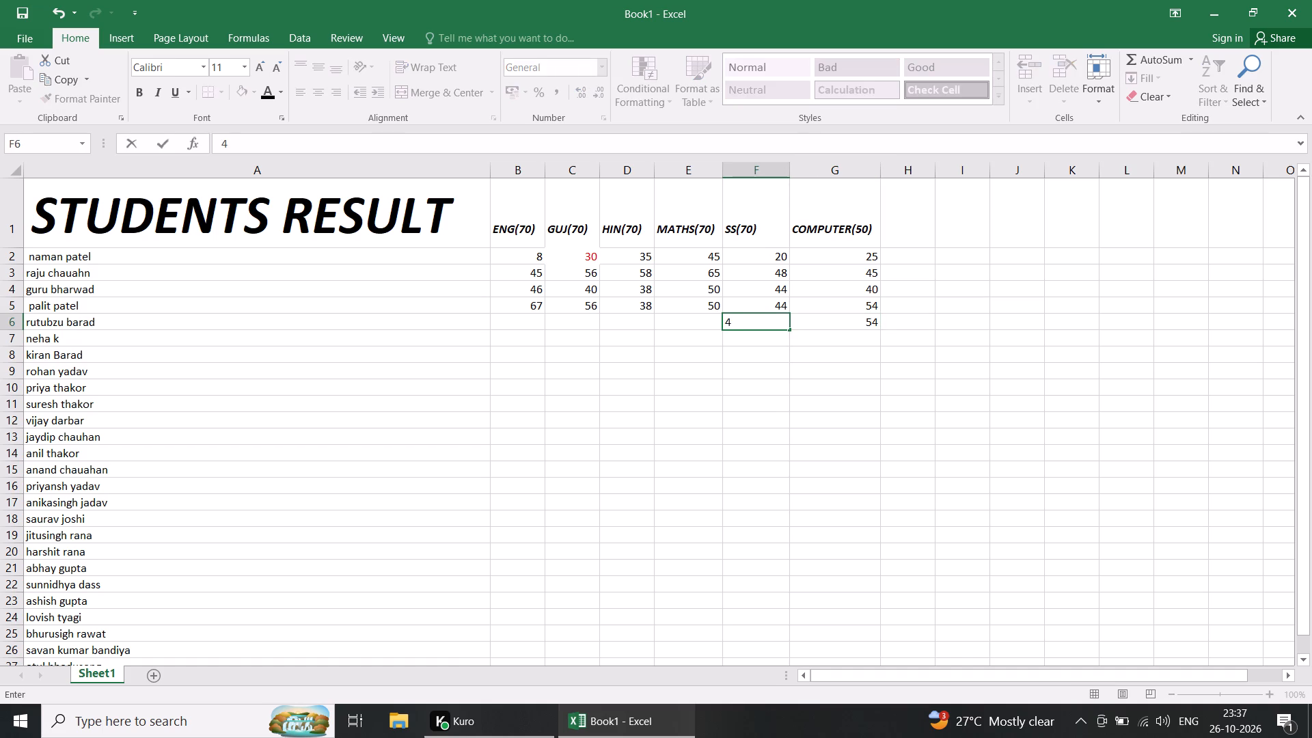
pyautogui.press('3')
pyautogui.press('Left')
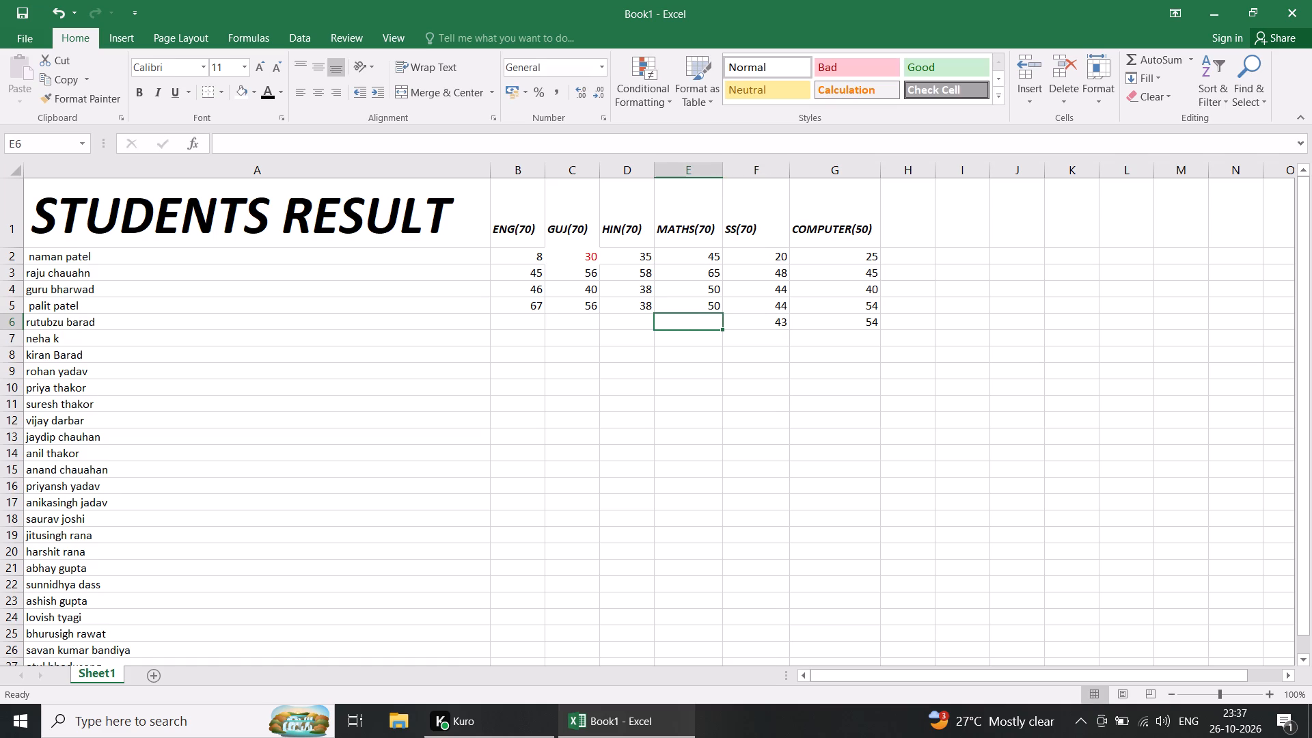
pyautogui.write('33')
pyautogui.press('Left')
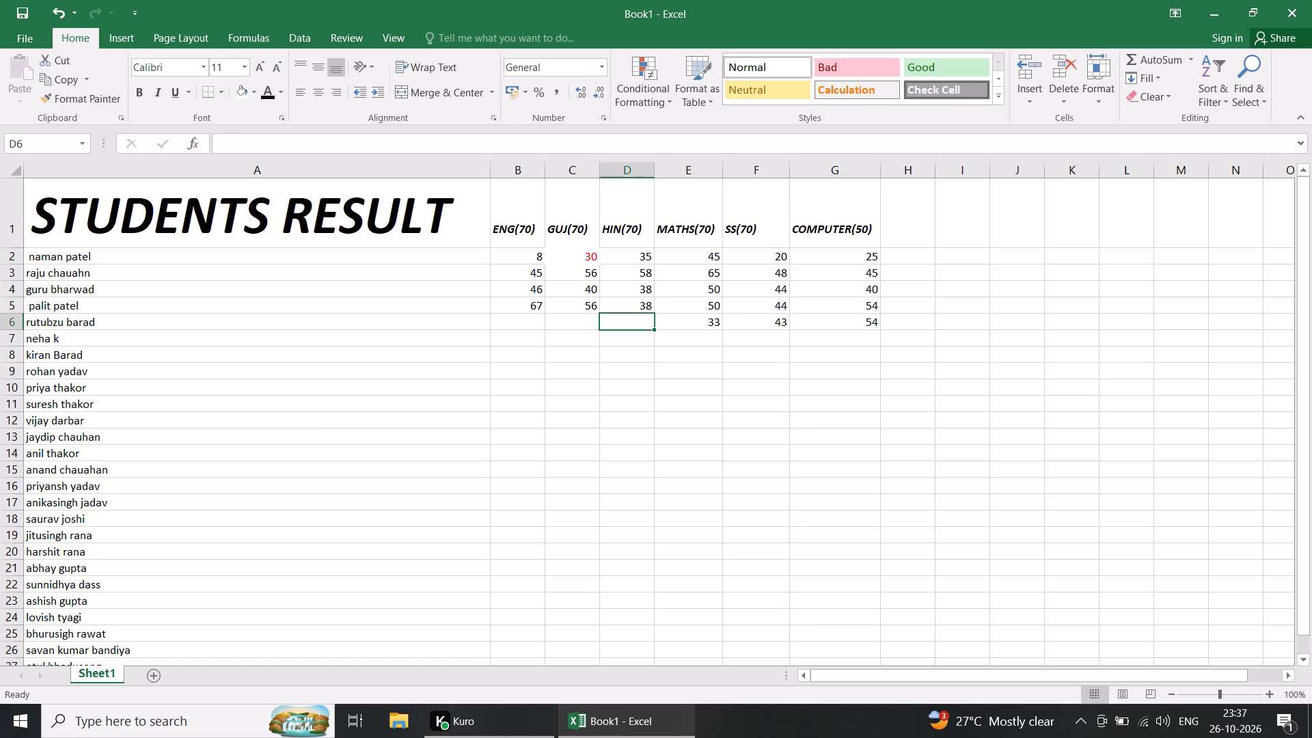
pyautogui.write('58')
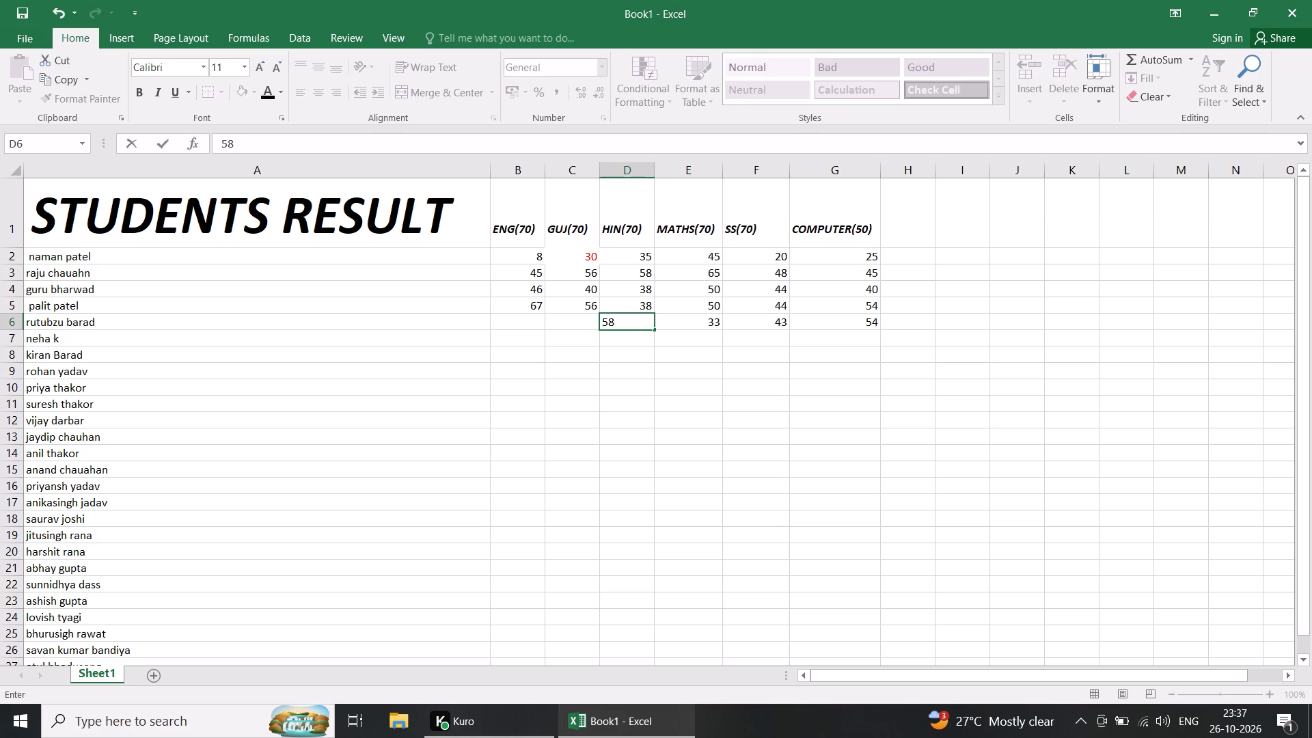
pyautogui.press('Left')
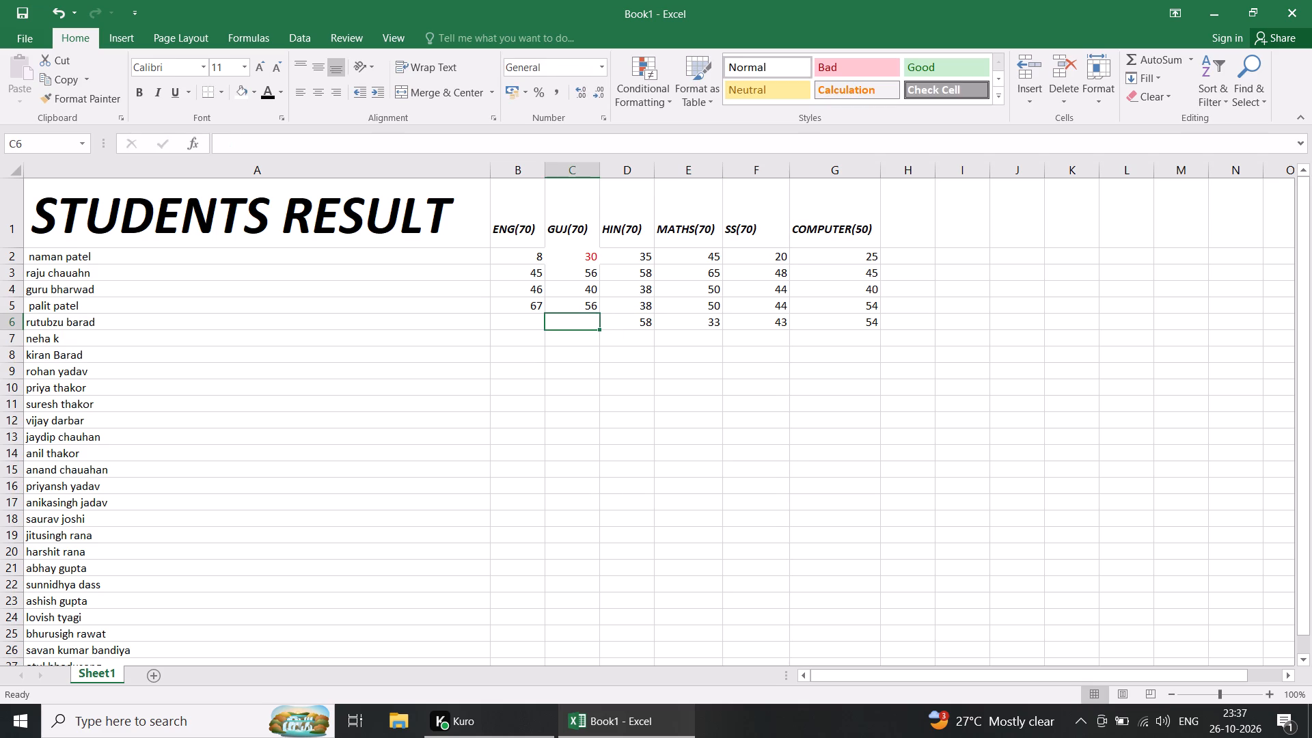
pyautogui.press('6')
pyautogui.press('5')
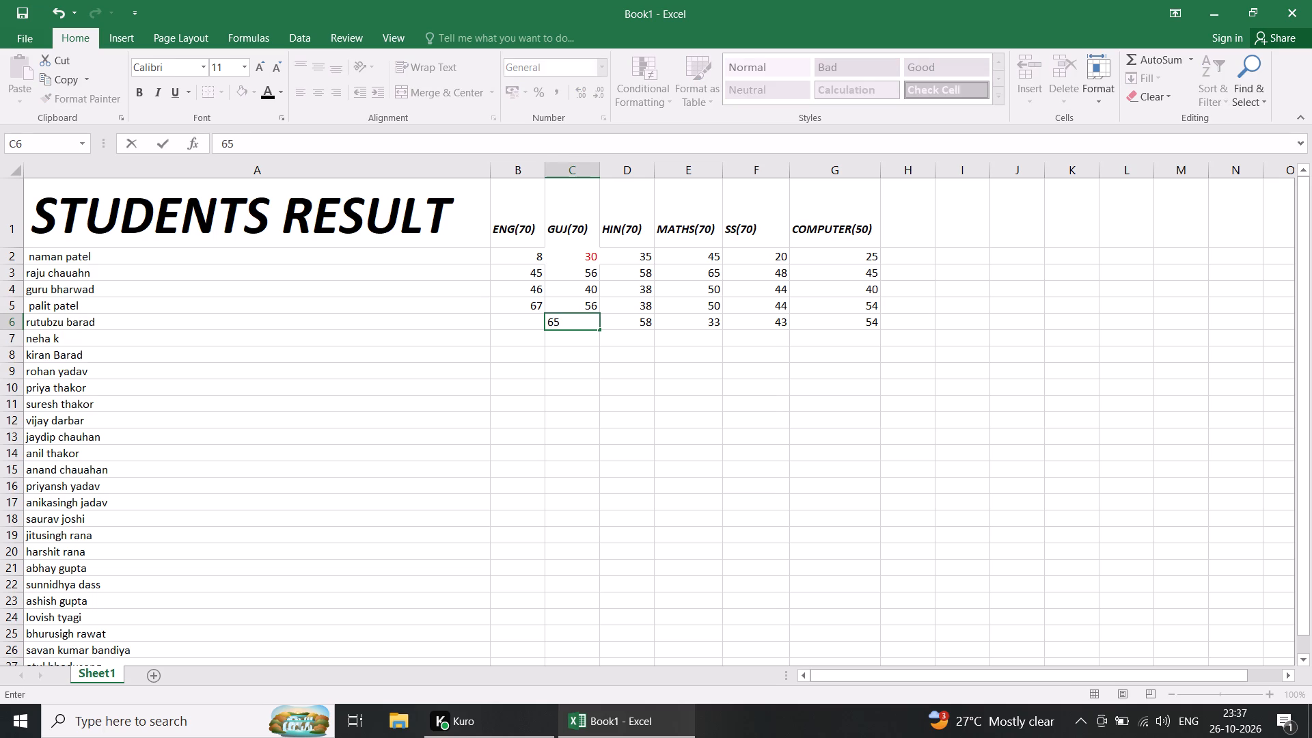
pyautogui.press('Left')
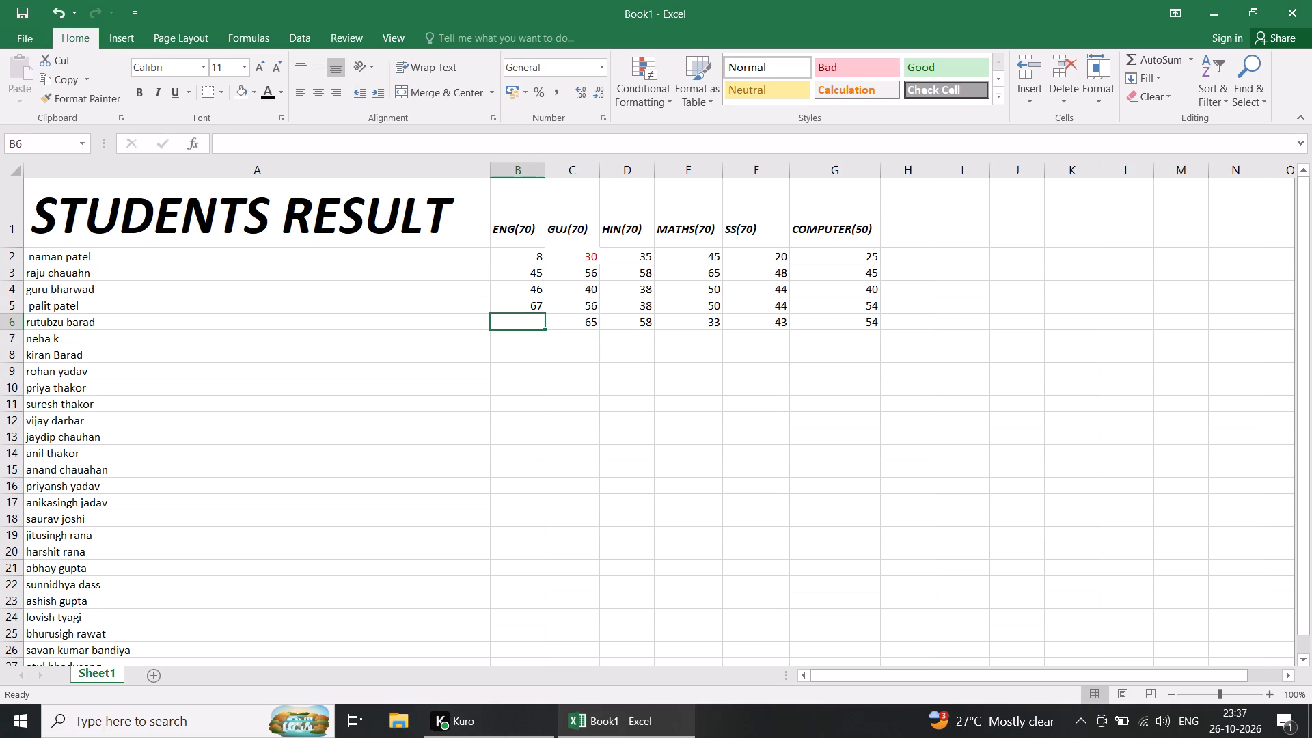
pyautogui.press('5')
pyautogui.press('9')
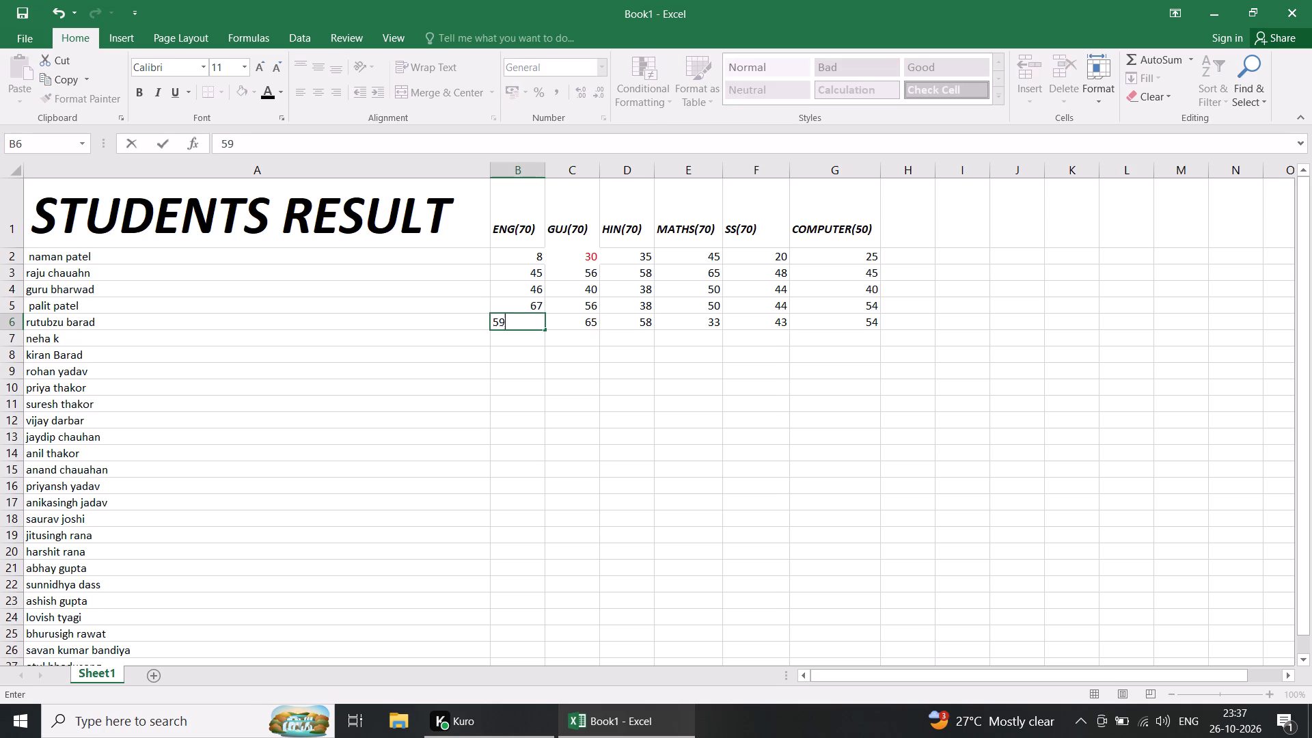
pyautogui.press('Down')
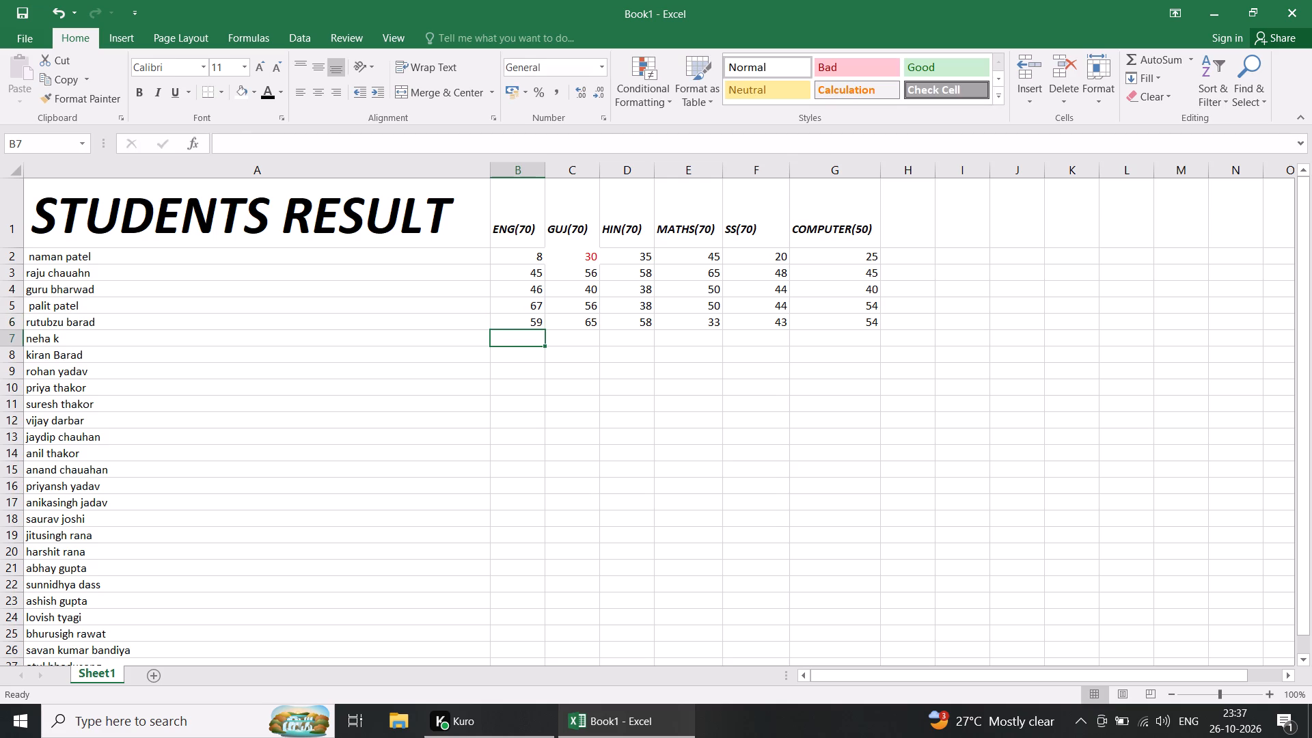
# Enter the marks in row 7: English 45, Gujarati 56, Hindi 65, Maths 45, SS 56 and Computer 42.
pyautogui.write('45')
pyautogui.press('Right')
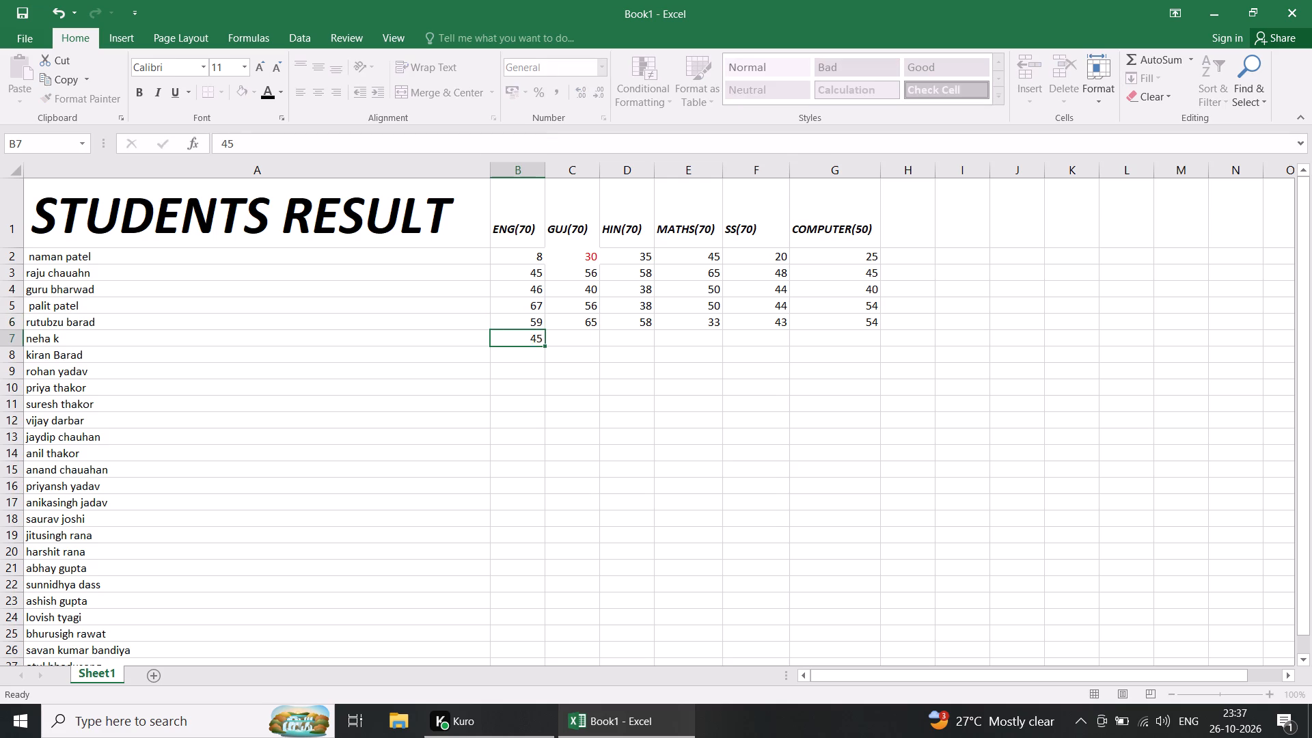
pyautogui.write('56')
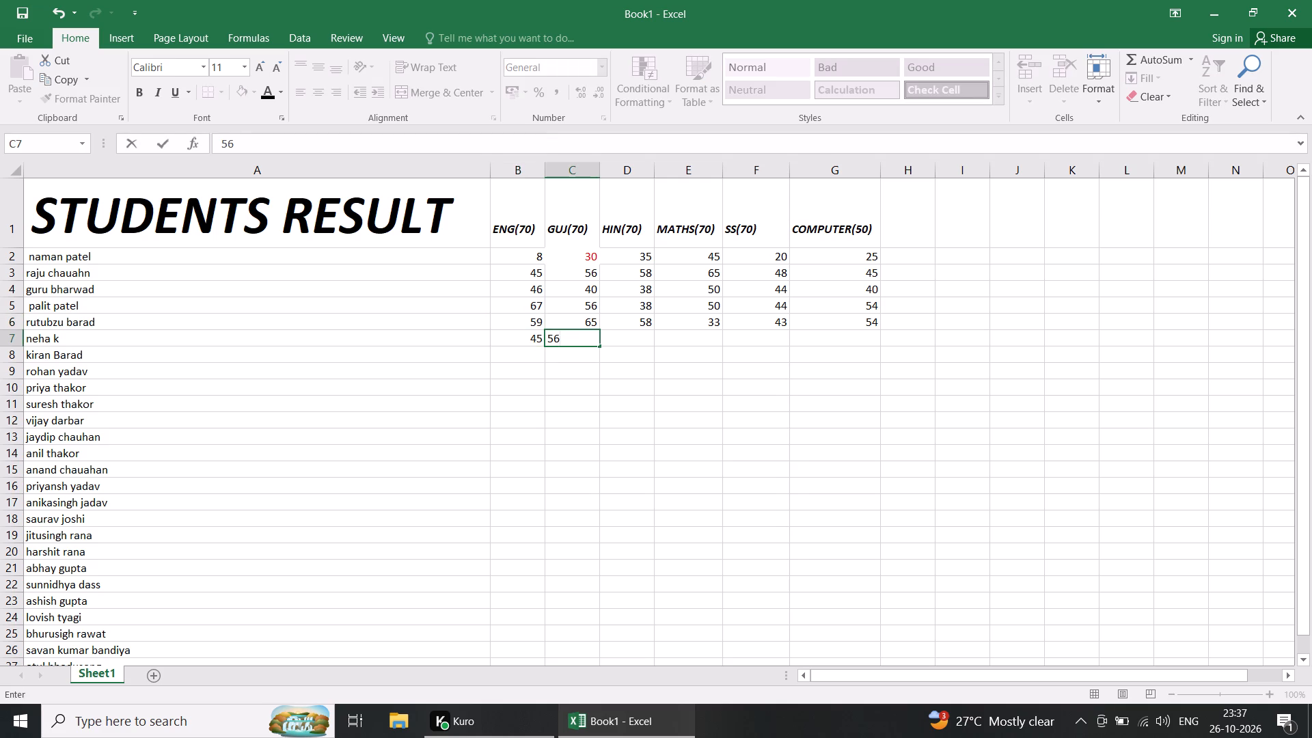
pyautogui.press('Right')
pyautogui.write('65')
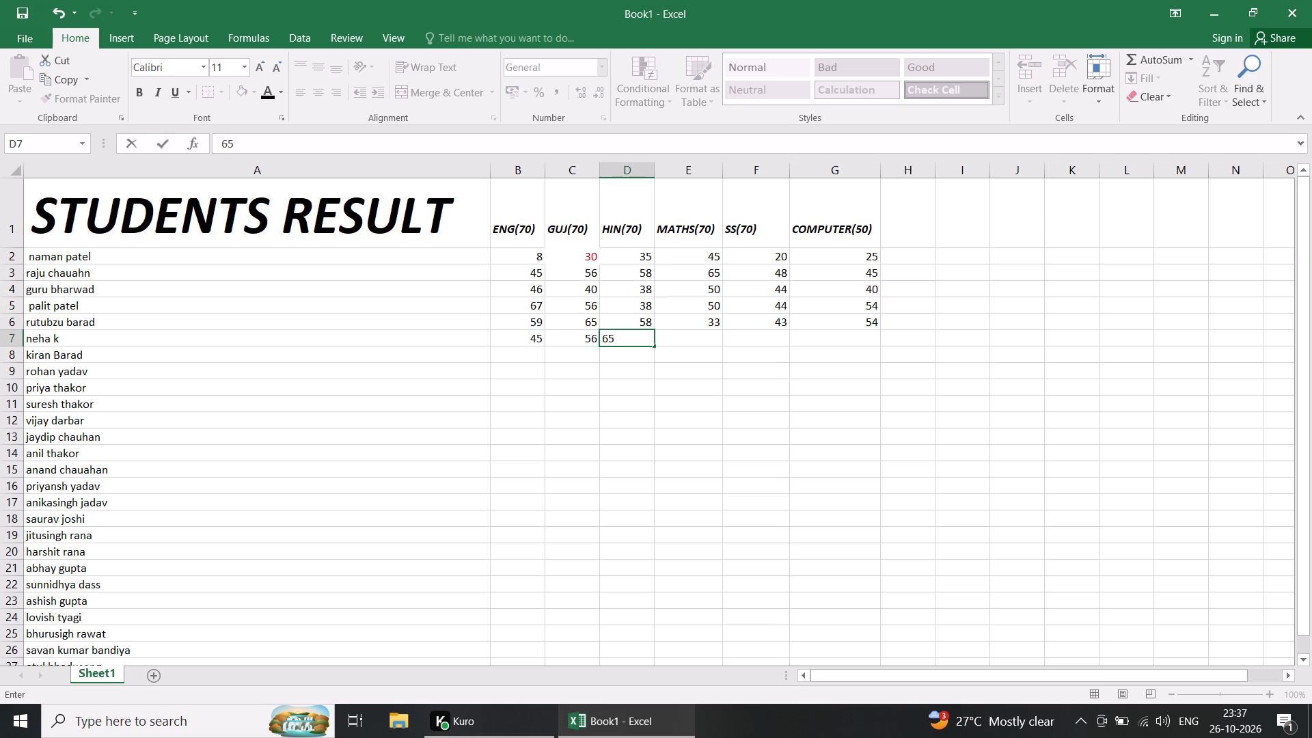
pyautogui.press('Right')
pyautogui.write('45')
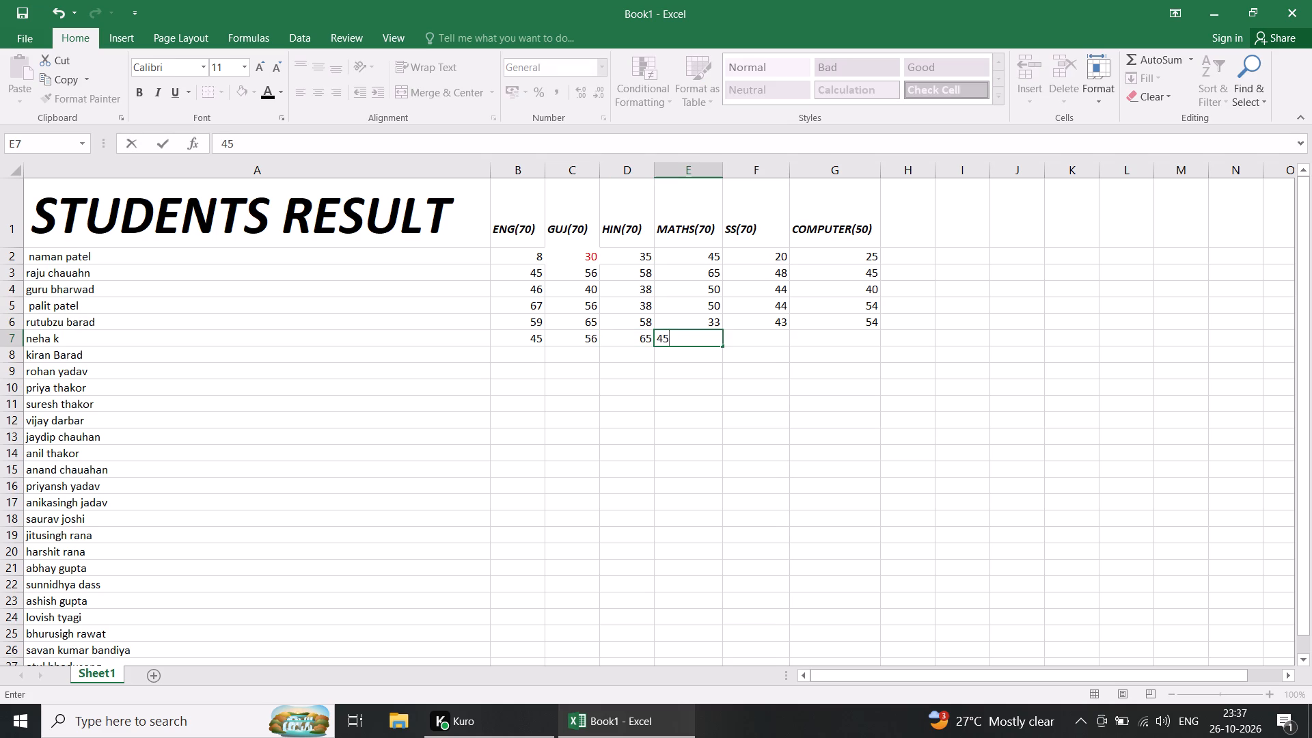
pyautogui.press('Right')
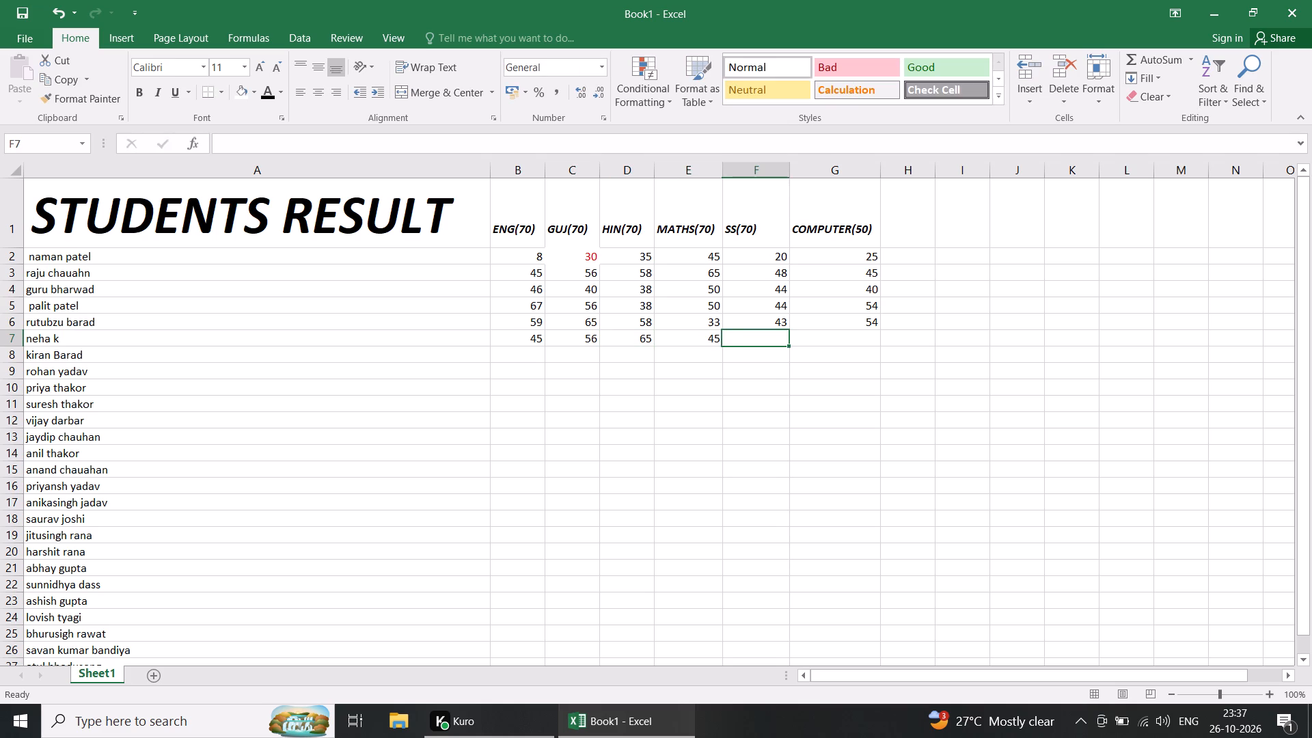
pyautogui.write('56')
pyautogui.press('Right')
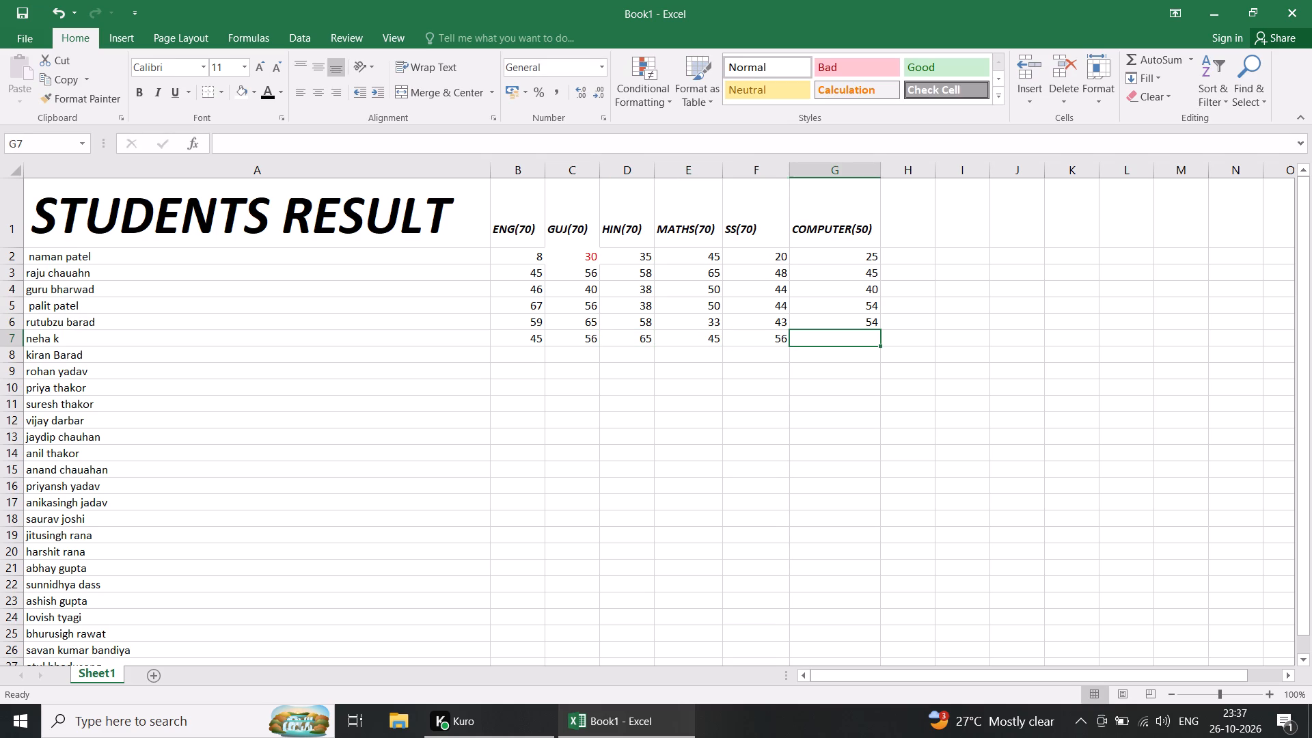
pyautogui.write('42')
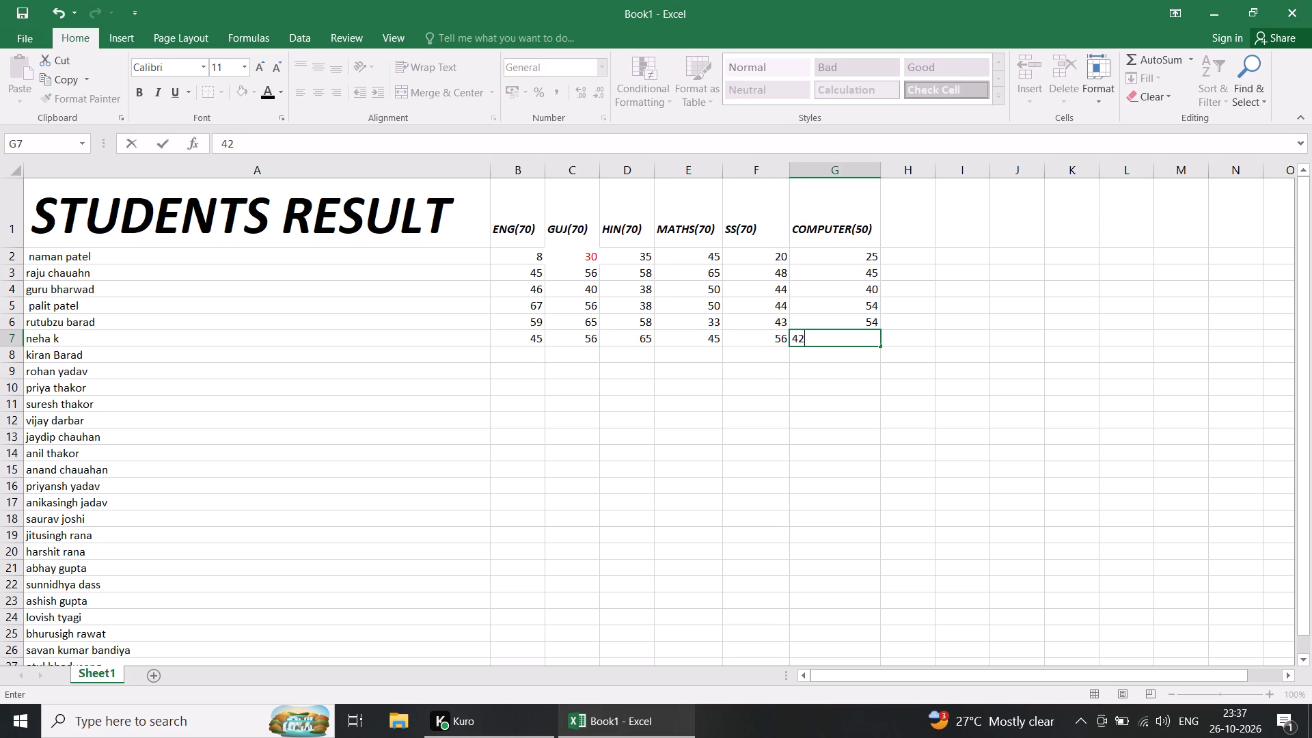
pyautogui.press('Right')
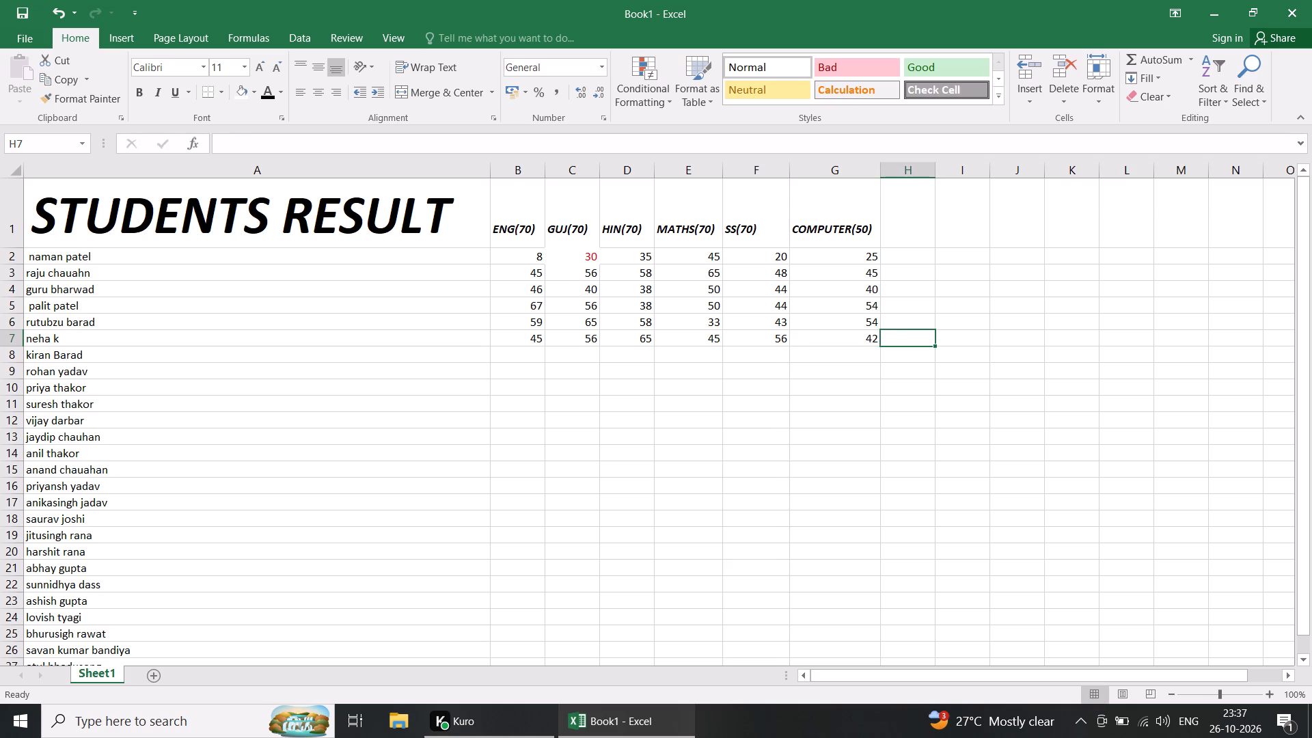
# Enter the marks in row 8: Computer 54, SS 65, Maths 58, Hindi 48, Gujarati 59 and English 35.
pyautogui.press('Down')
pyautogui.press('Left')
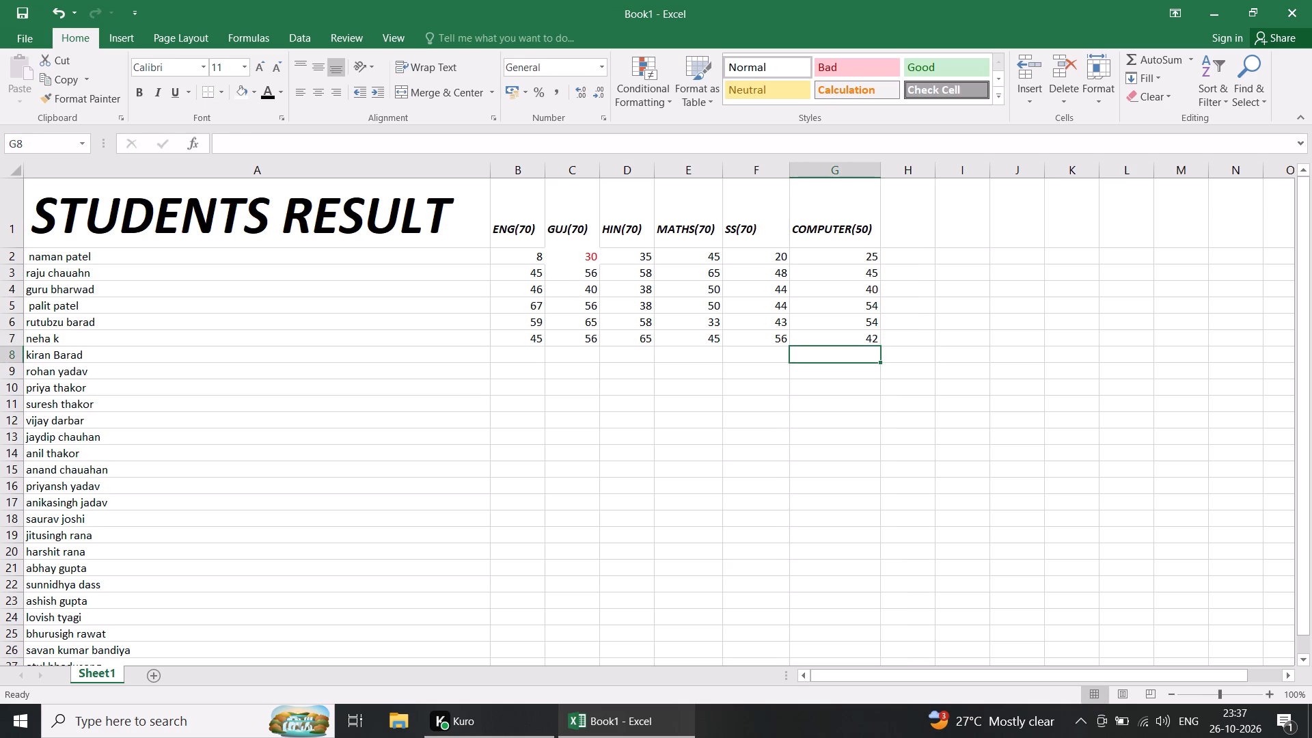
pyautogui.write('54')
pyautogui.press('Left')
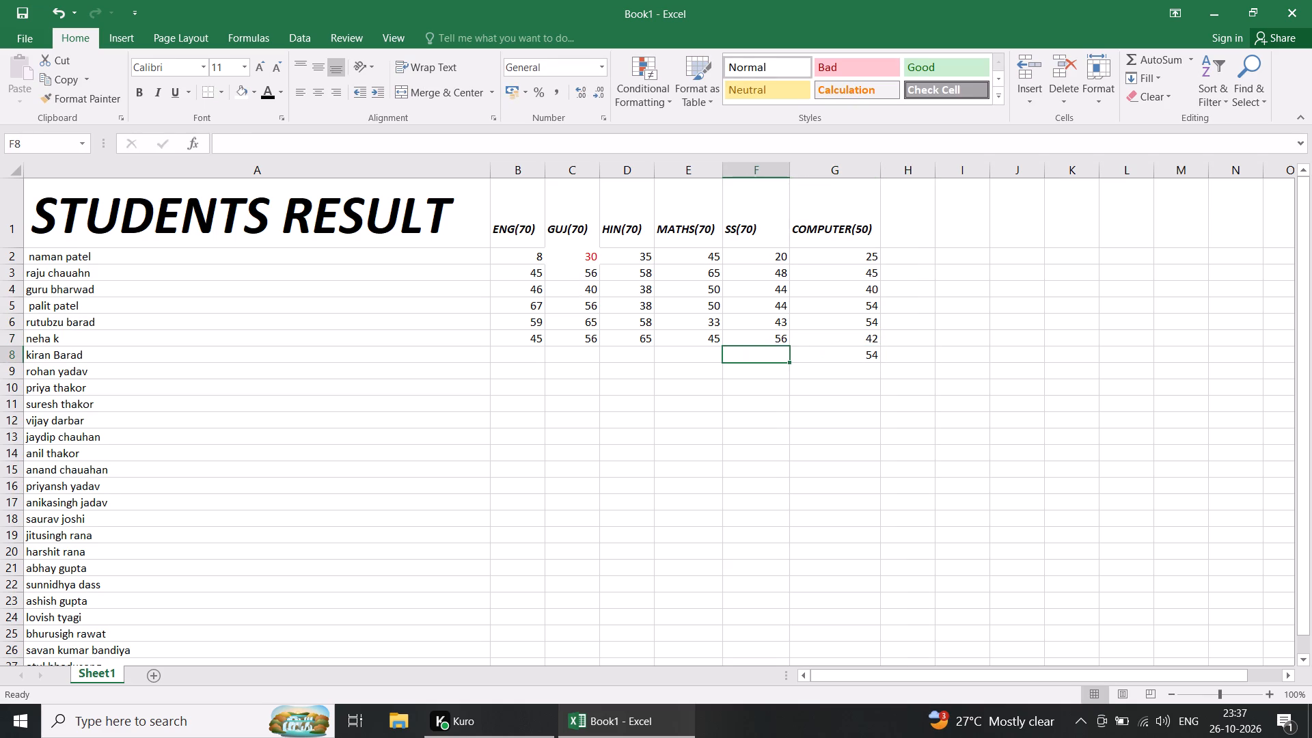
pyautogui.write('65')
pyautogui.press('Left')
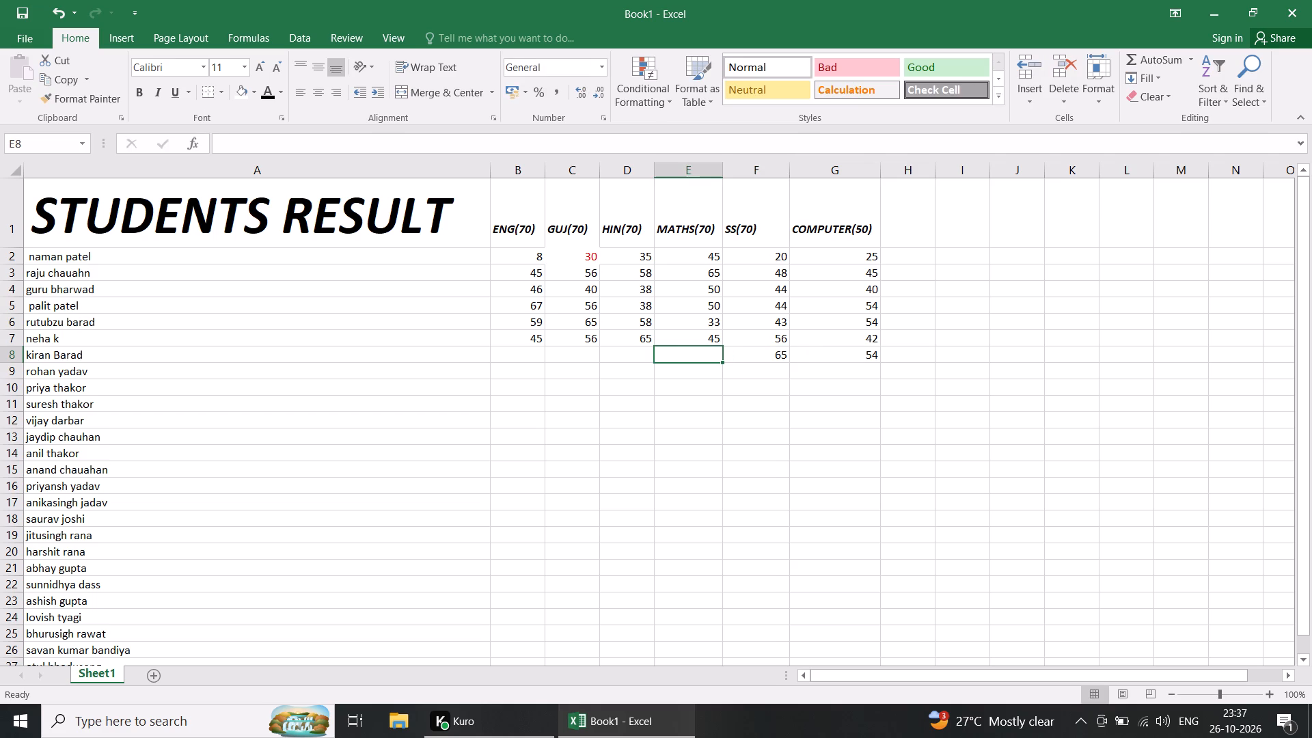
pyautogui.write('58')
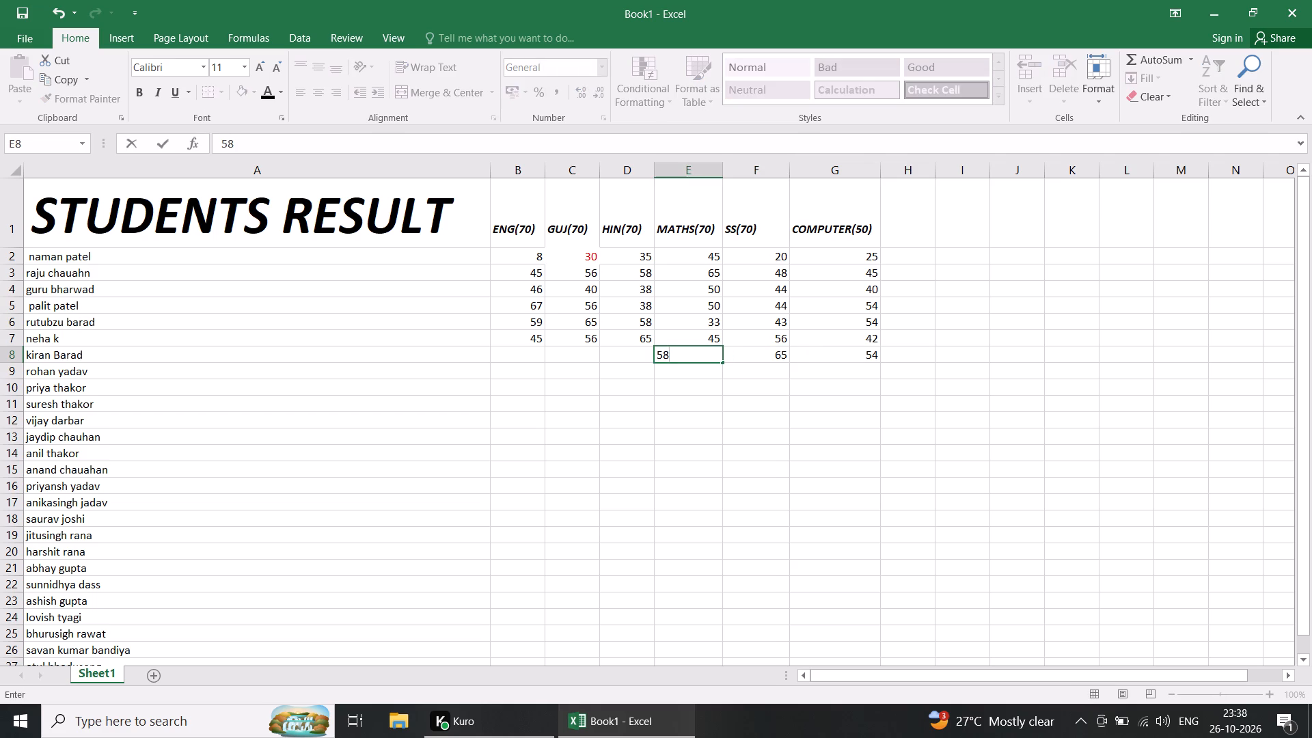
pyautogui.press('Left')
pyautogui.write('48')
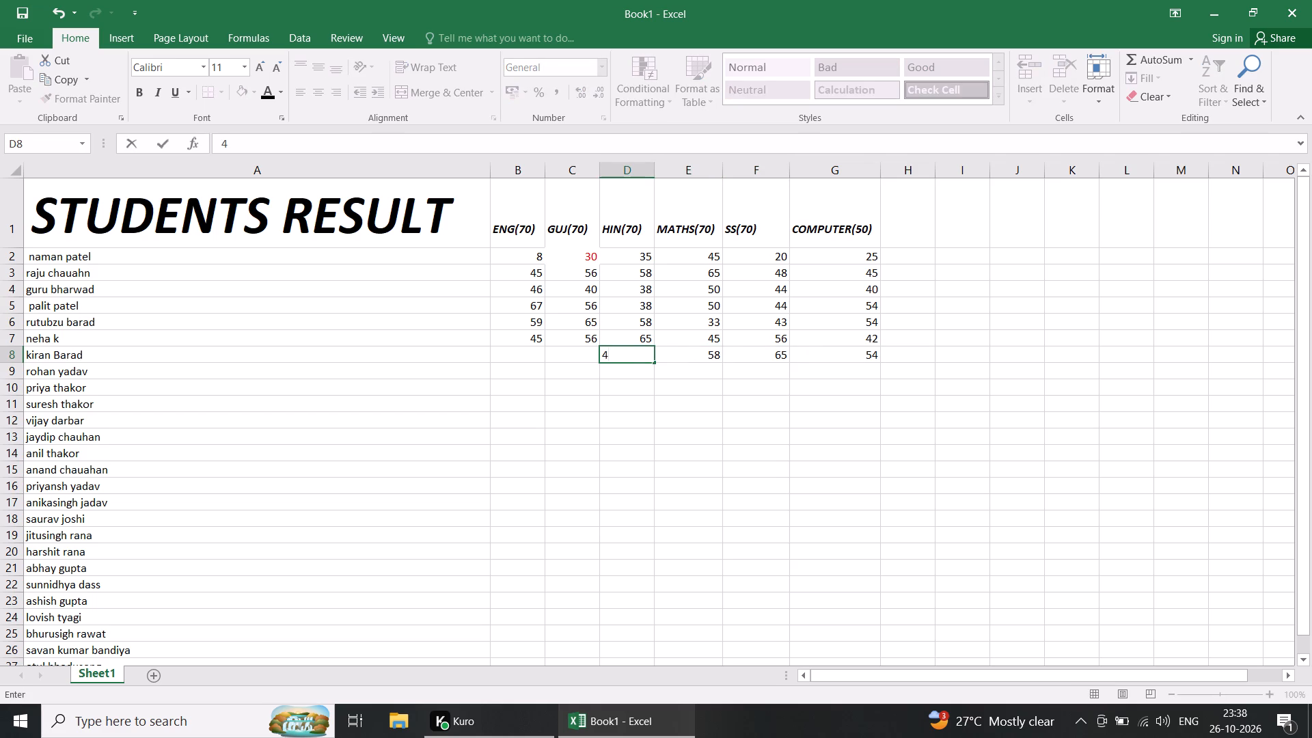
pyautogui.press('Left')
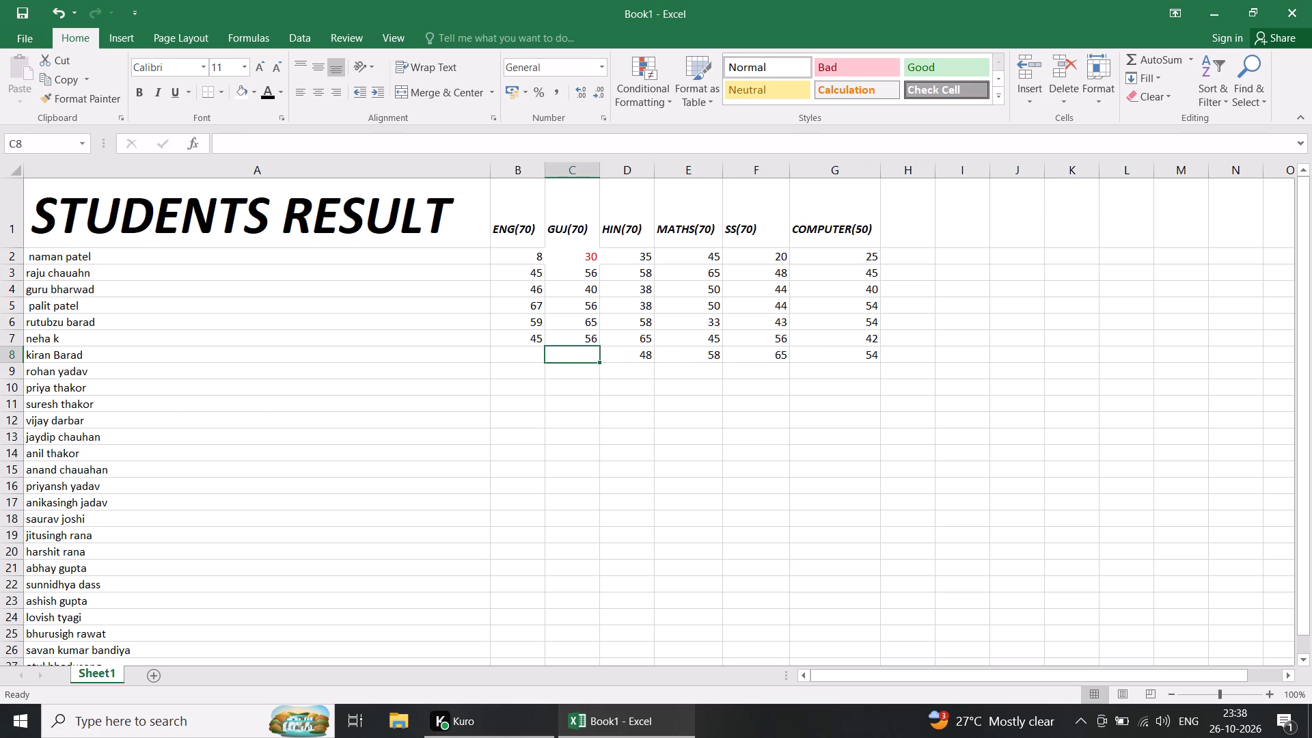
pyautogui.write('59')
pyautogui.press('Left')
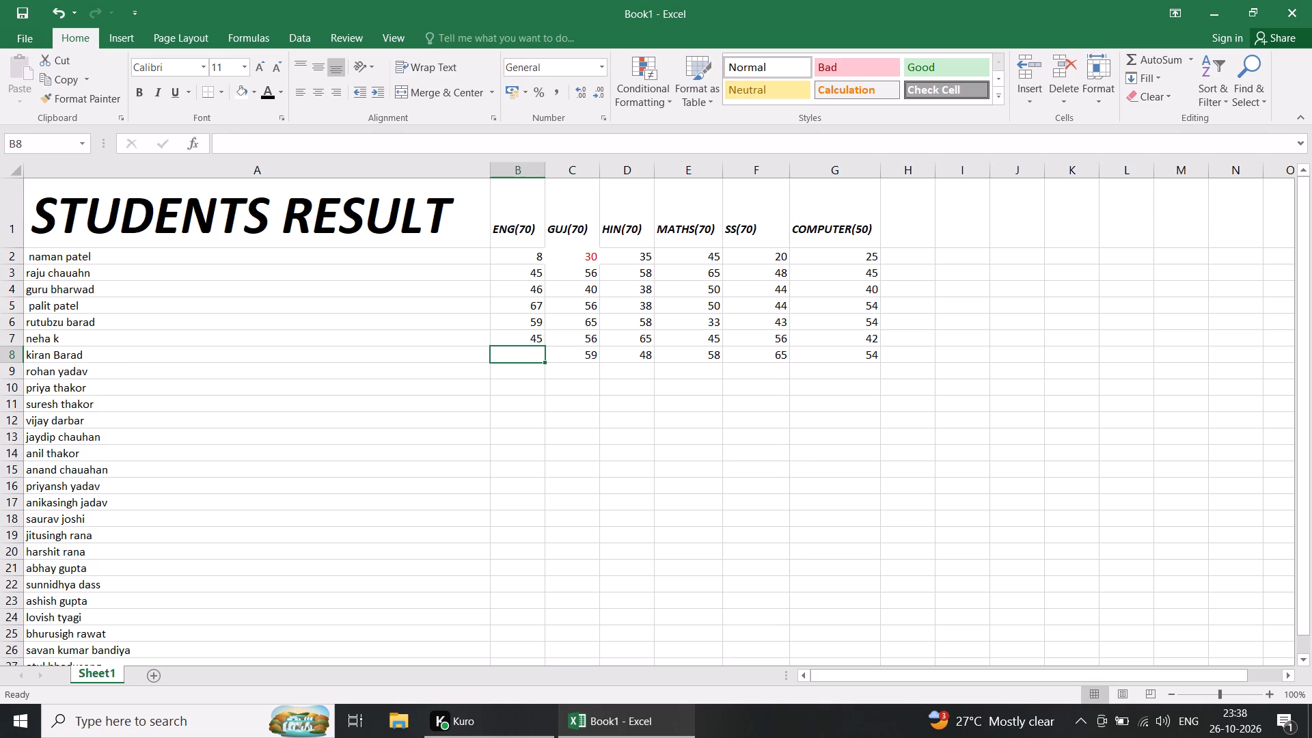
pyautogui.write('35')
pyautogui.press('Down')
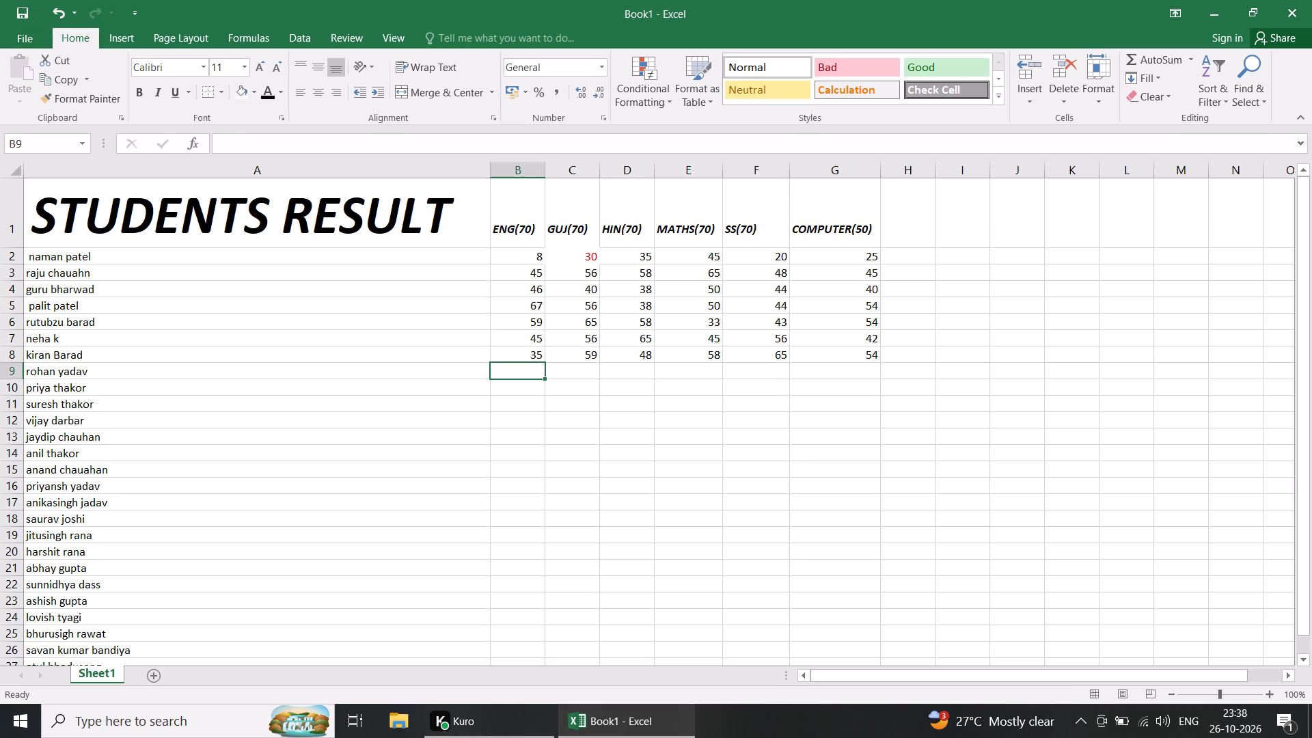
# Enter the marks in row 9: English 39, Gujarati 36, Hindi 47, Maths 46, SS 45 and Computer 42.
pyautogui.press('3')
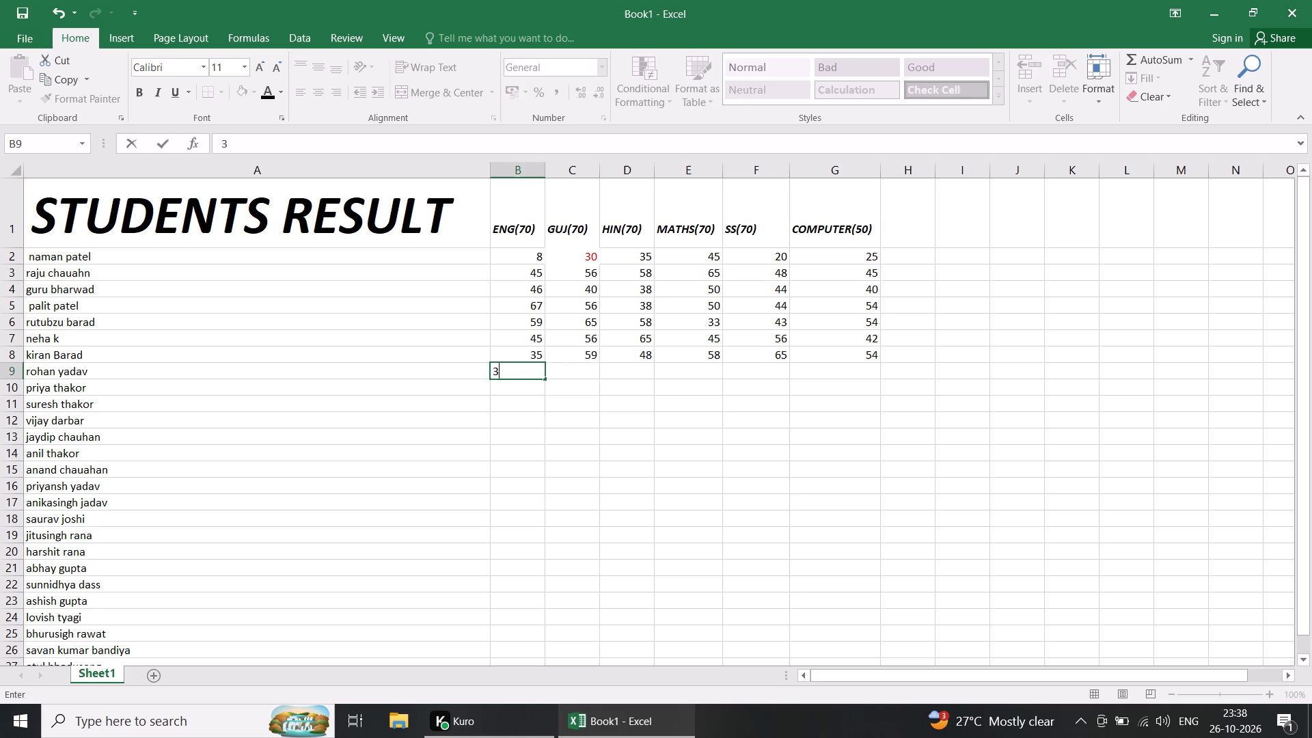
pyautogui.press('9')
pyautogui.press('Right')
pyautogui.press('3')
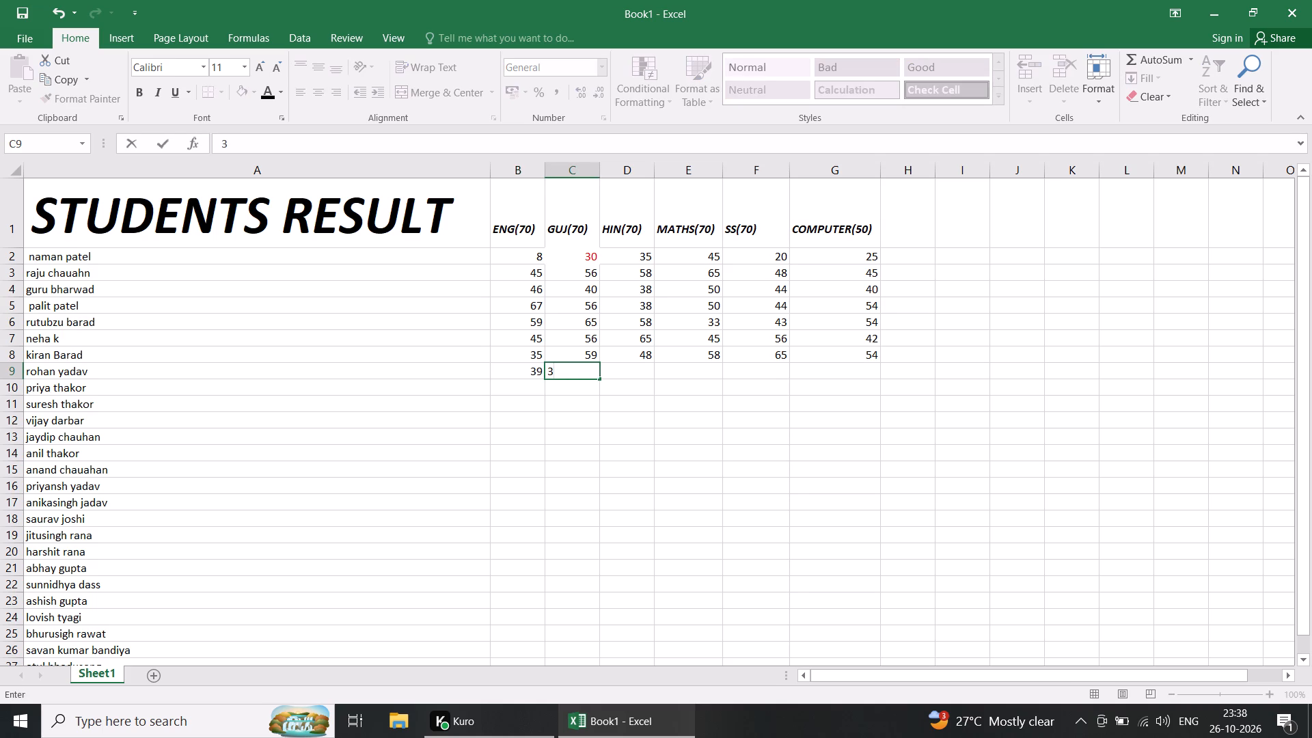
pyautogui.press('6')
pyautogui.press('Right')
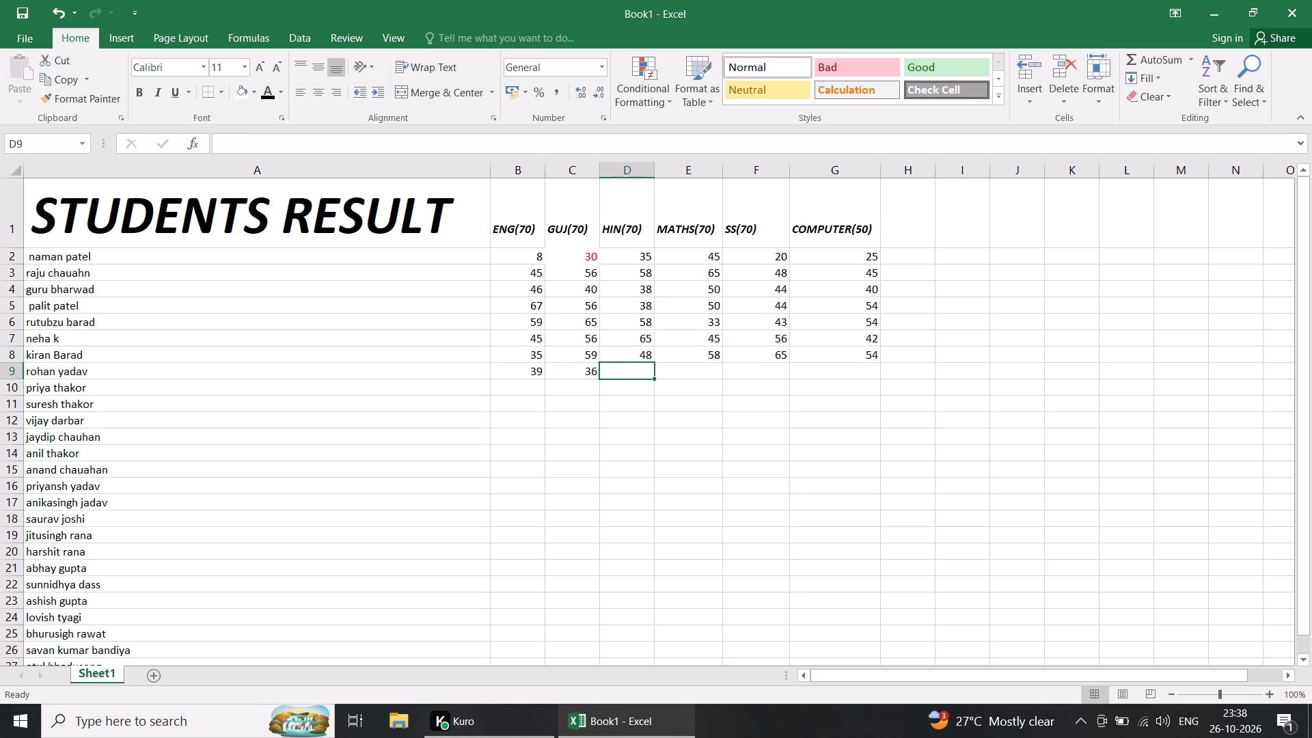
pyautogui.write('47')
pyautogui.press('Right')
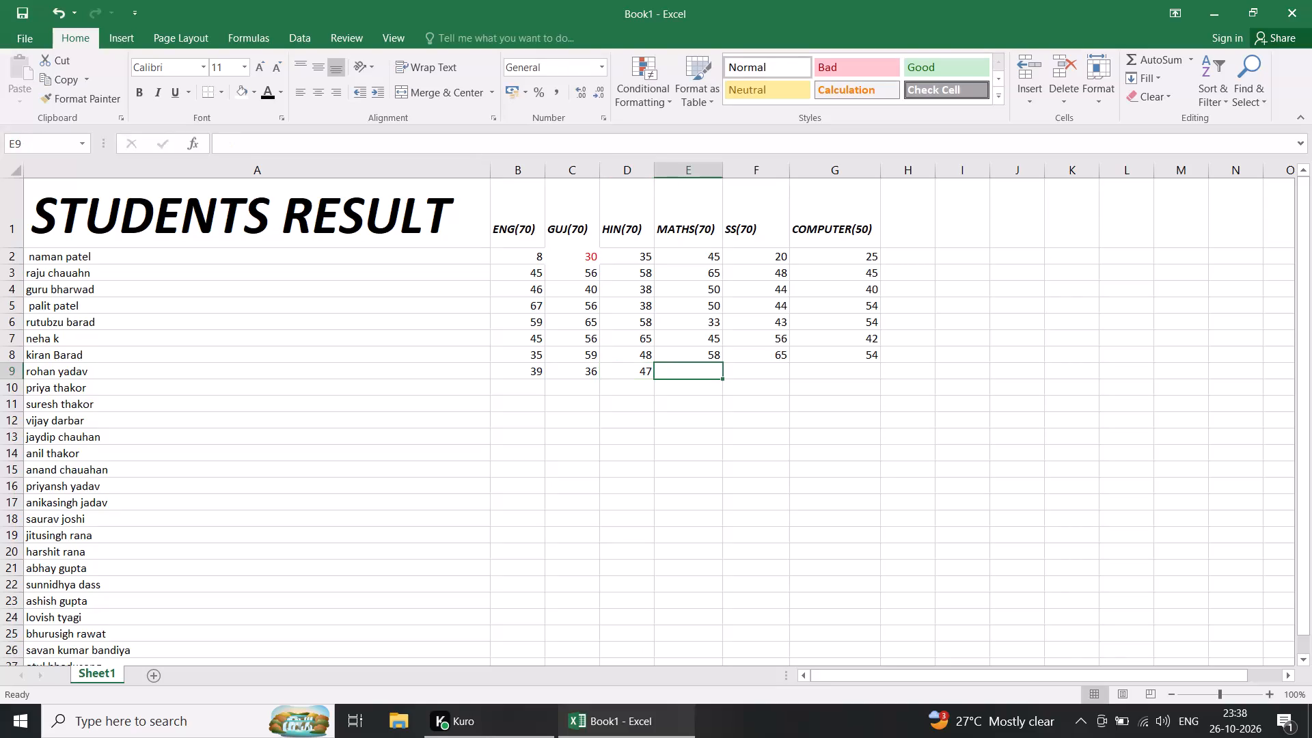
pyautogui.press('4')
pyautogui.press('6')
pyautogui.press('Right')
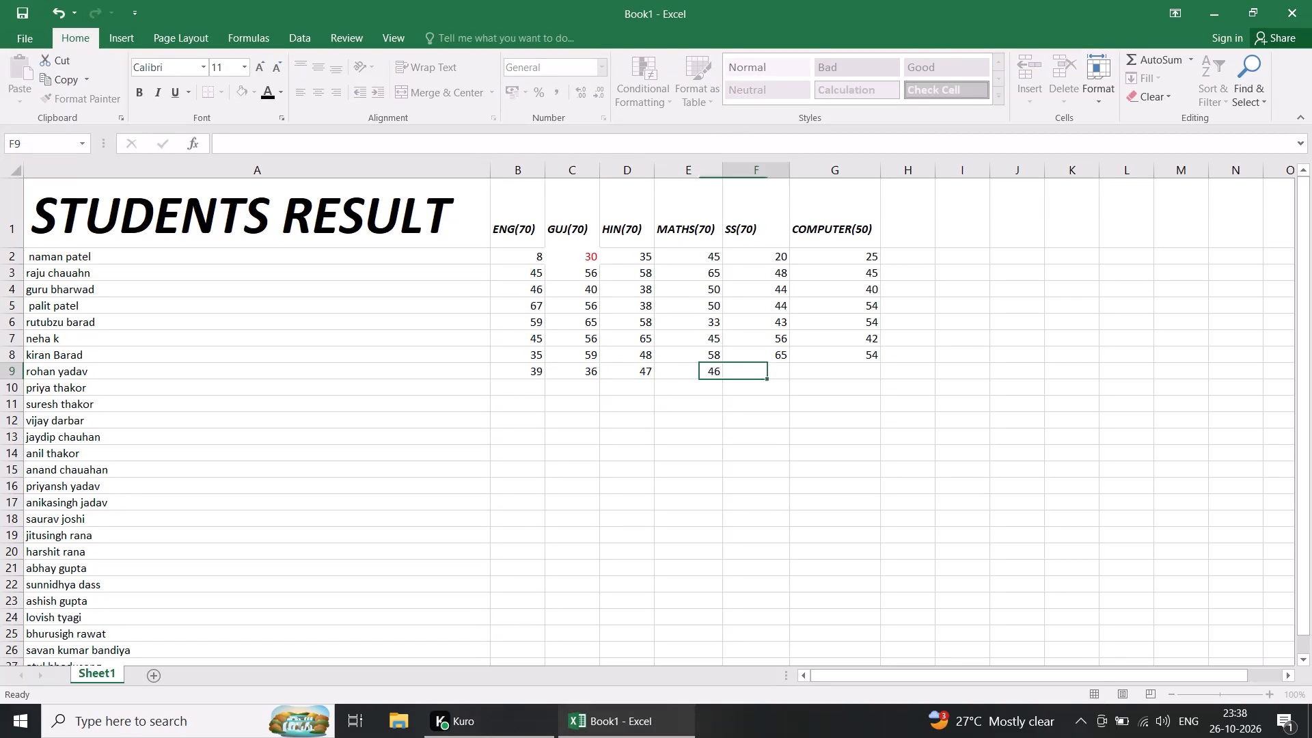
pyautogui.write('45')
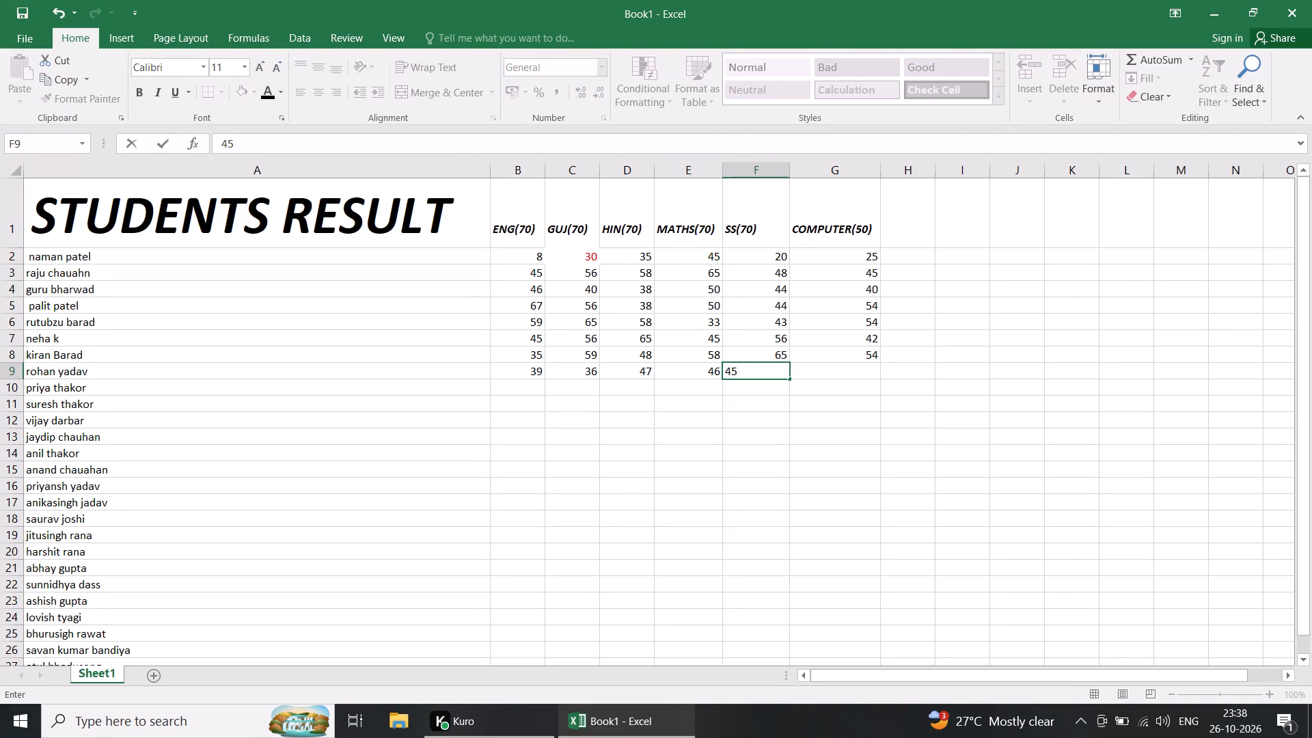
pyautogui.press('Right')
pyautogui.write('42')
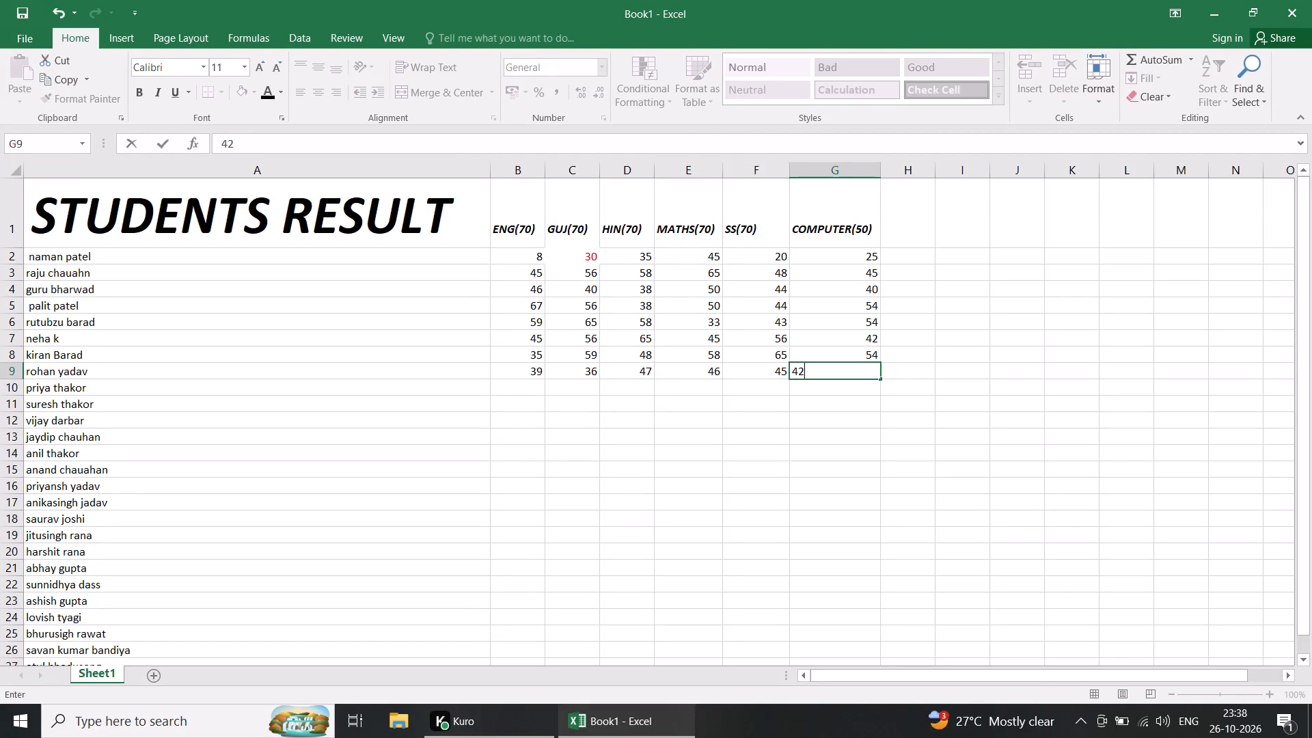
pyautogui.press('Right')
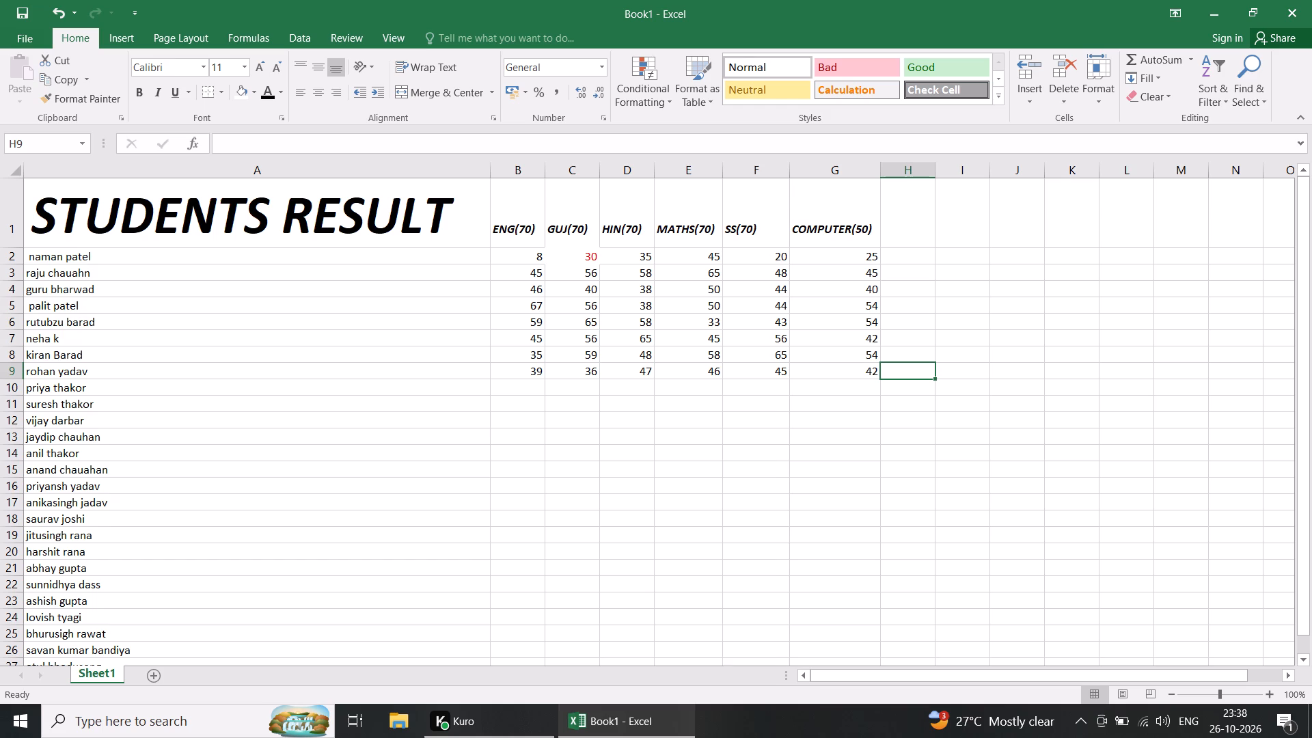
# Enter the marks in row 10: English 54, Gujarati 55, Hindi 44, Maths 57, SS 69 and Computer 55.
pyautogui.press('Down')
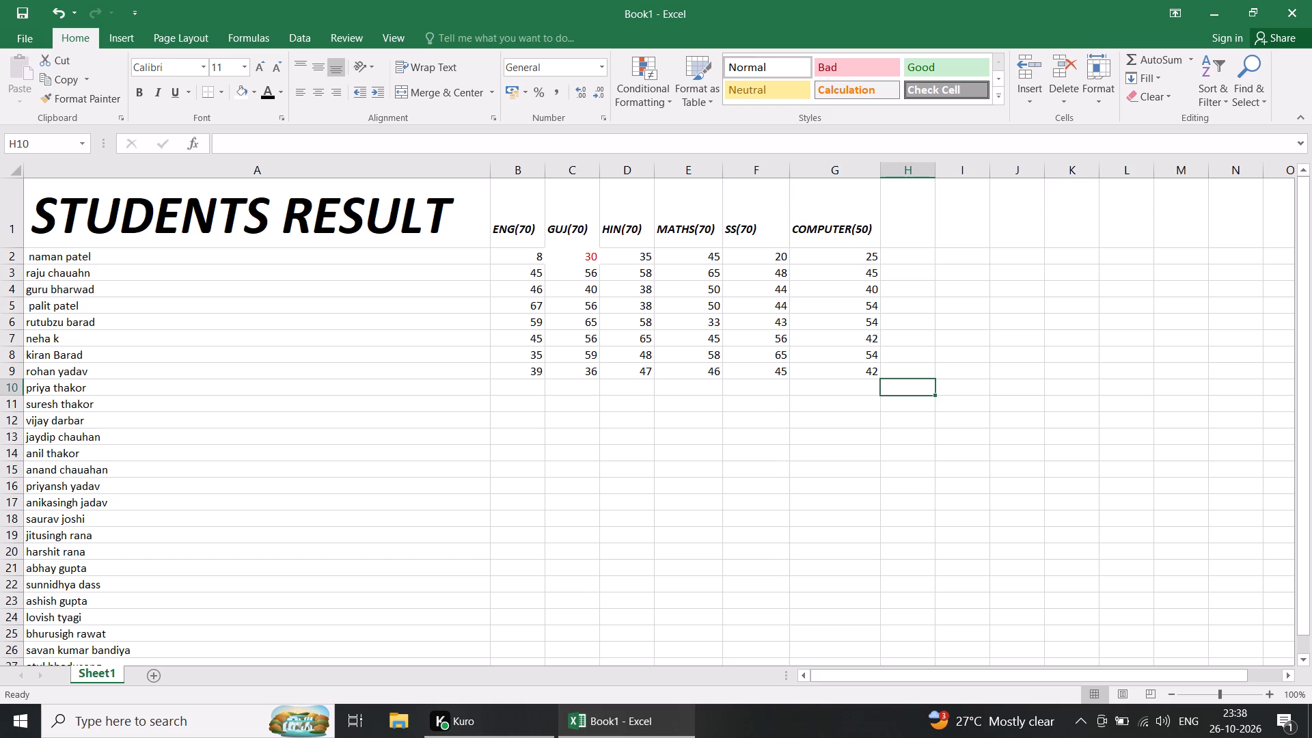
pyautogui.press('Left')
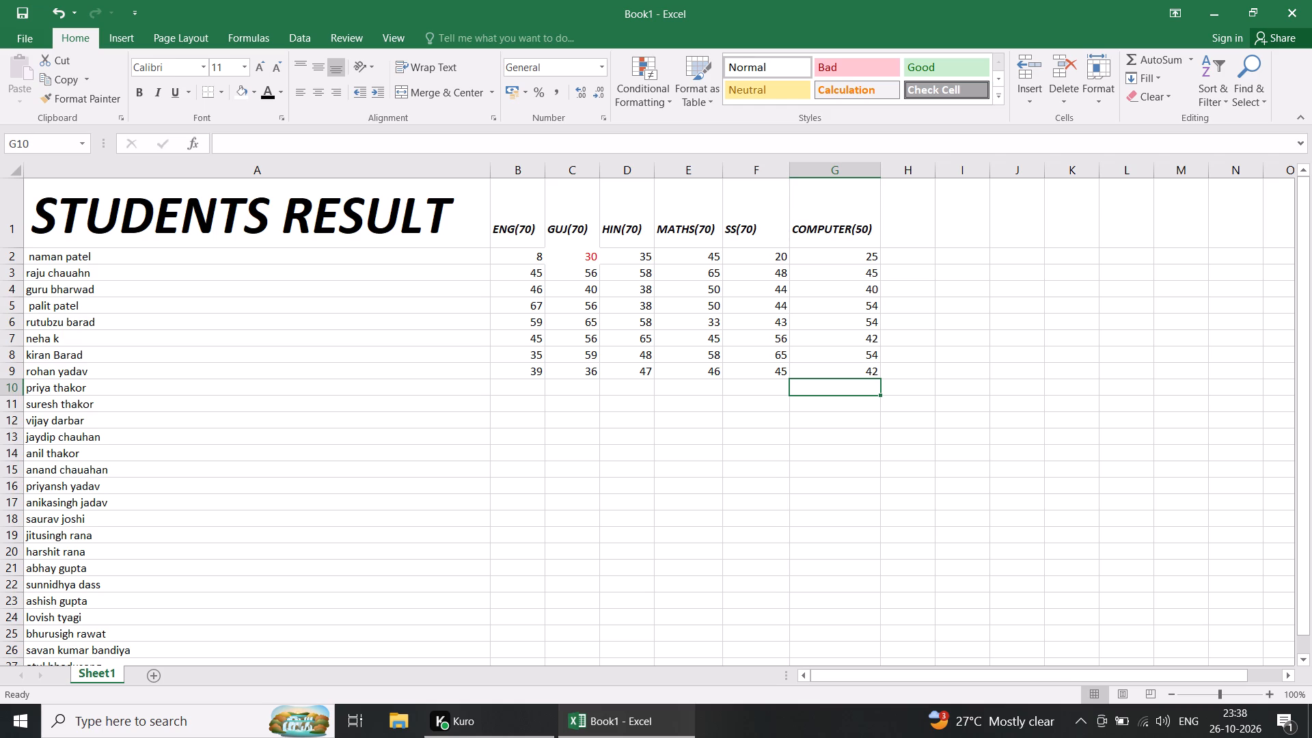
pyautogui.click(541, 392)
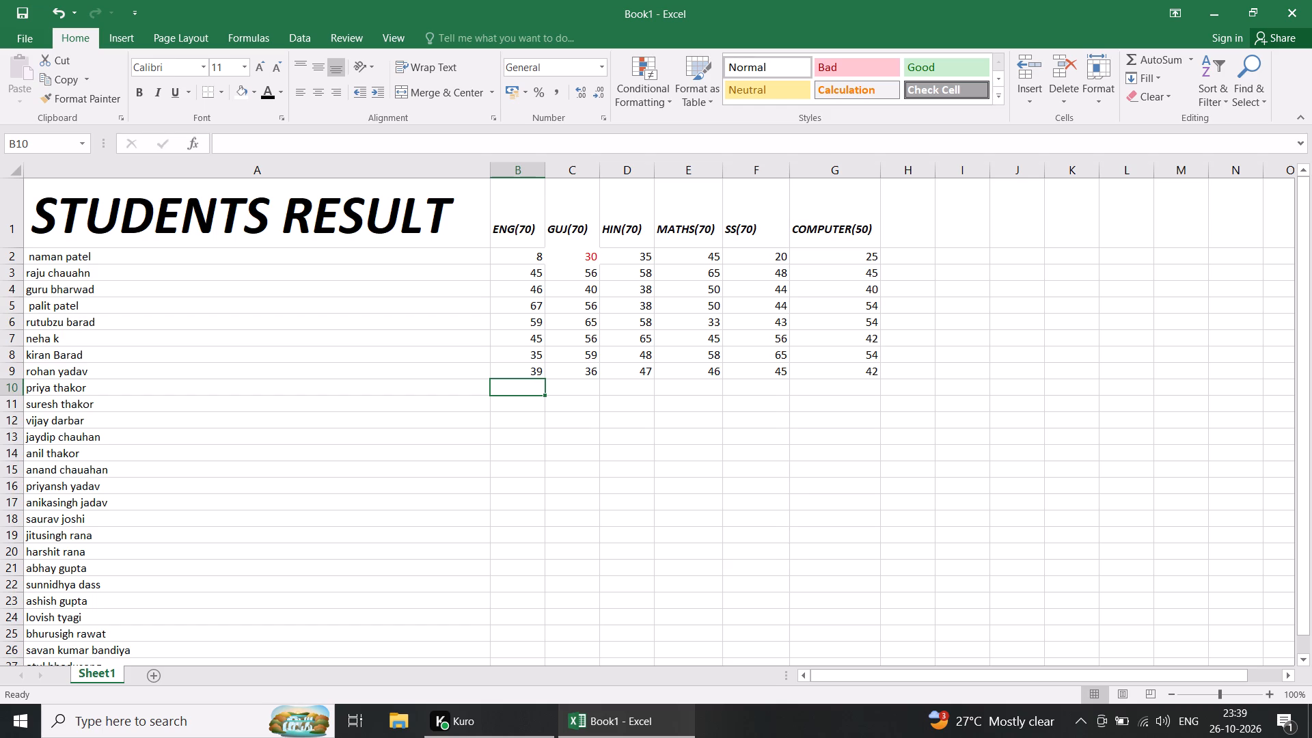
pyautogui.write('54')
pyautogui.press('Right')
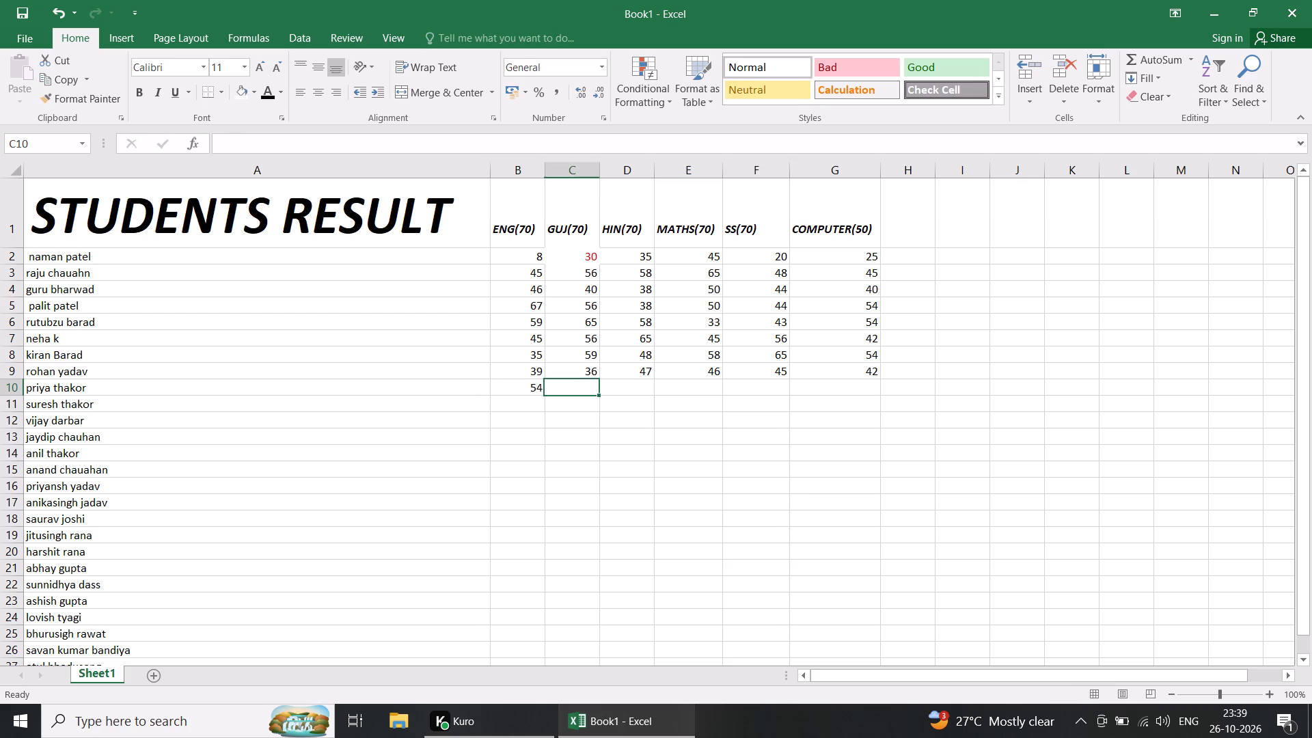
pyautogui.write('55')
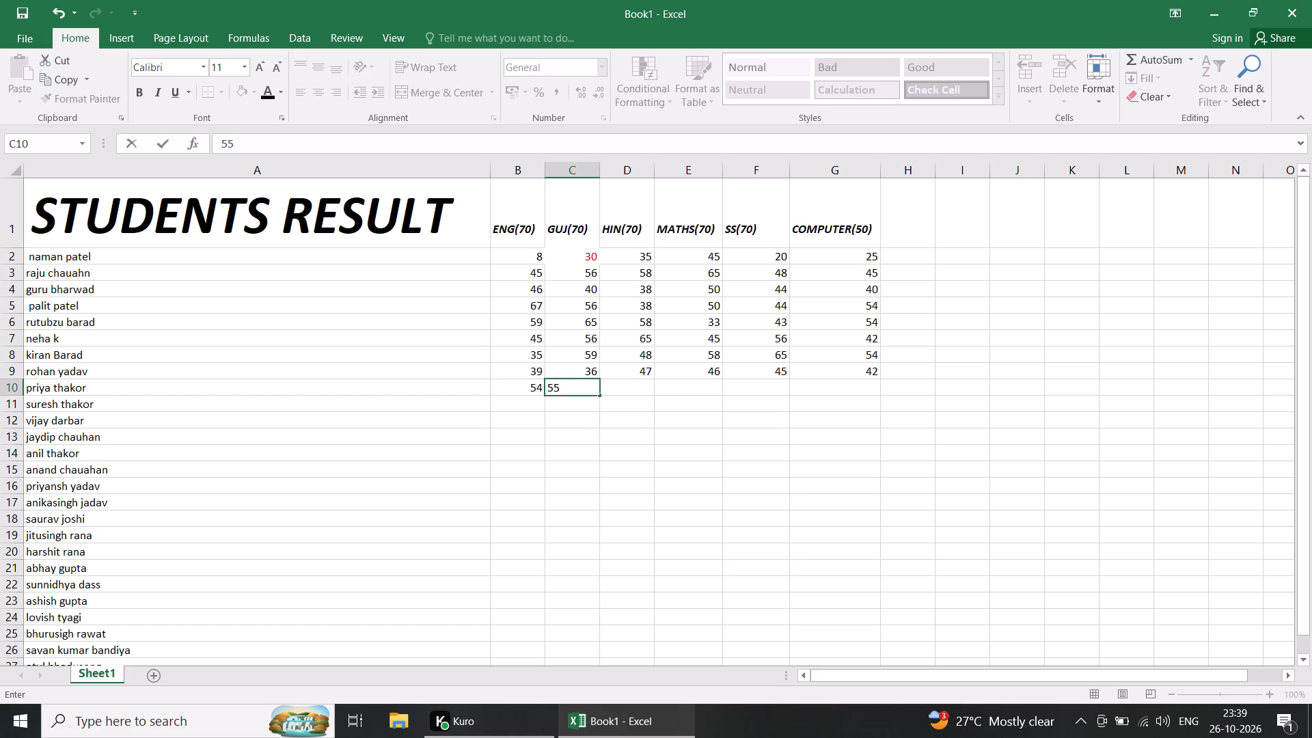
pyautogui.press('Right')
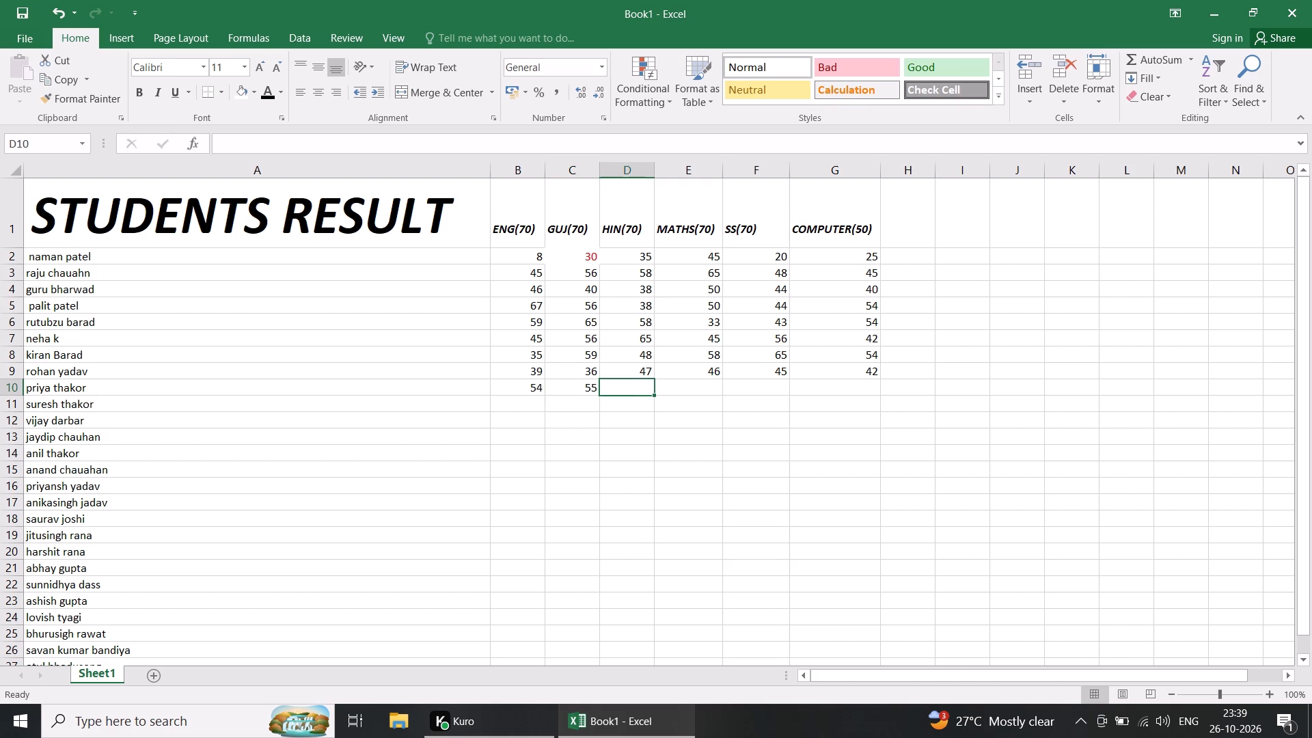
pyautogui.write('444')
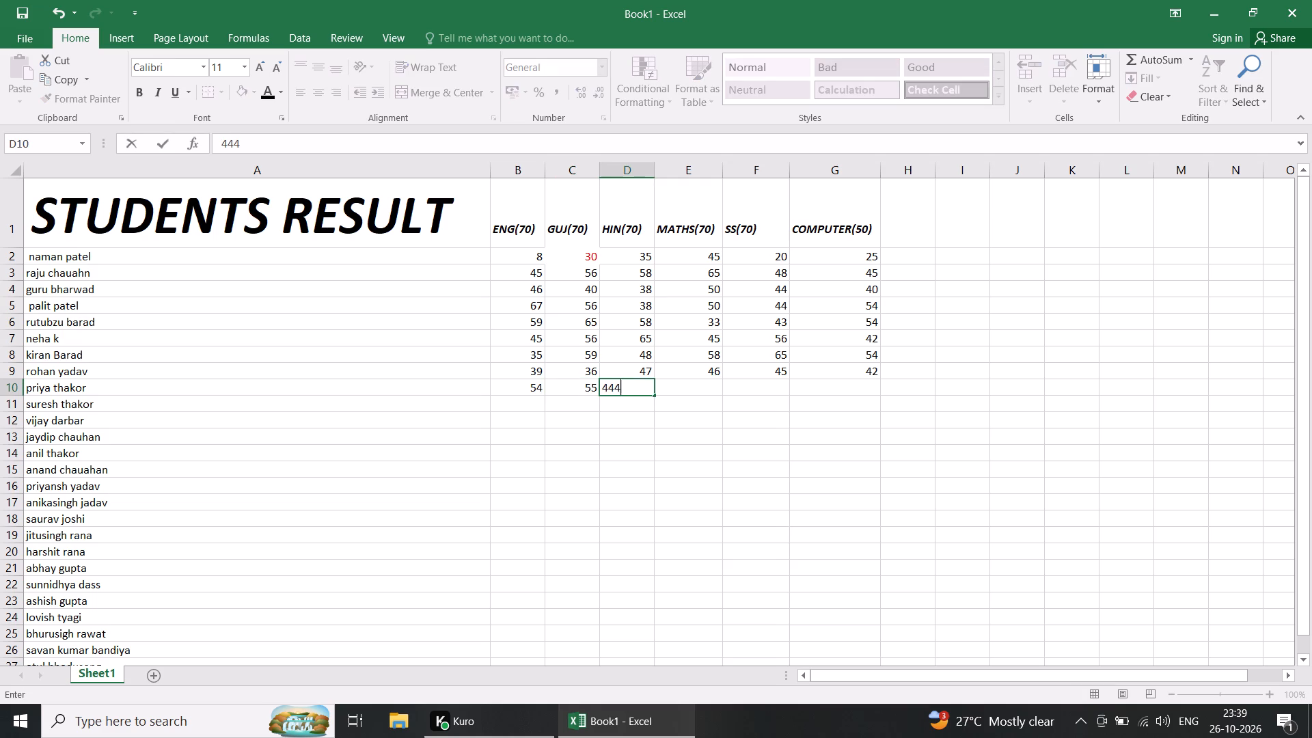
pyautogui.press('BackSpace')
pyautogui.press('Right')
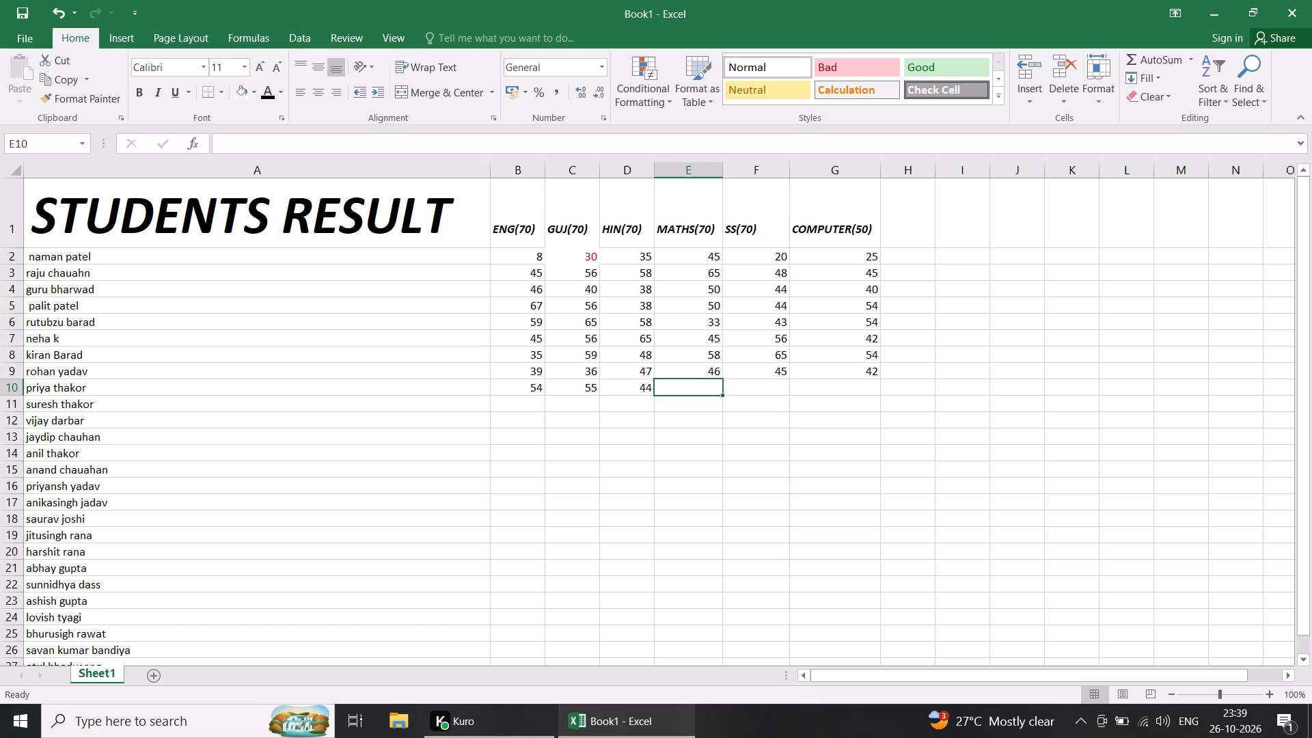
pyautogui.write('57')
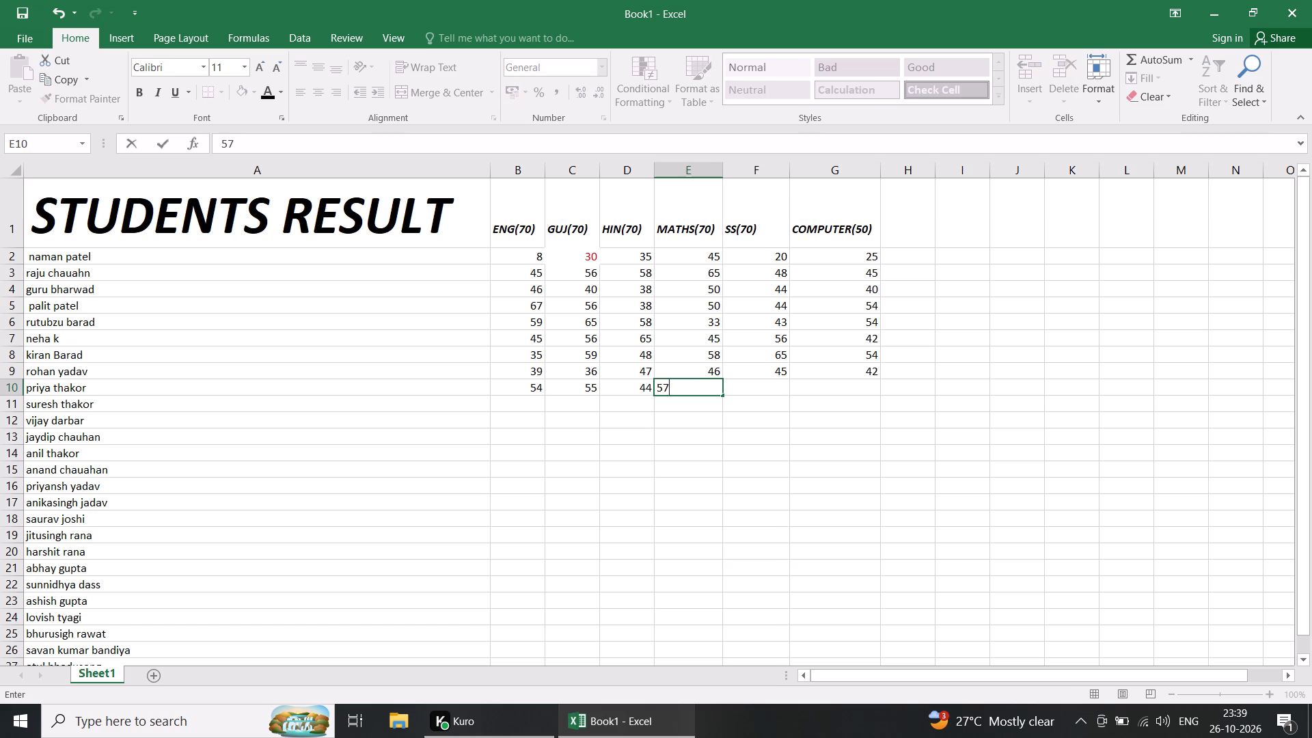
pyautogui.press('Right')
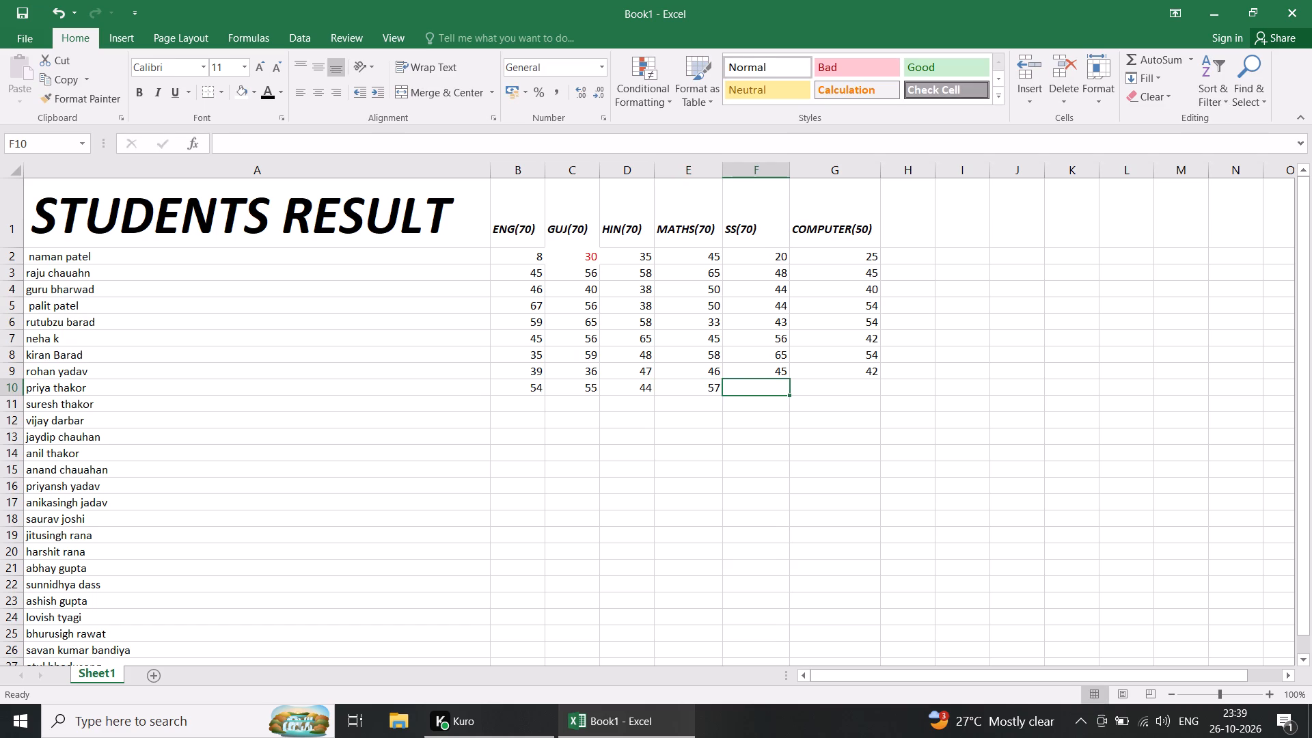
pyautogui.press('6')
pyautogui.press('9')
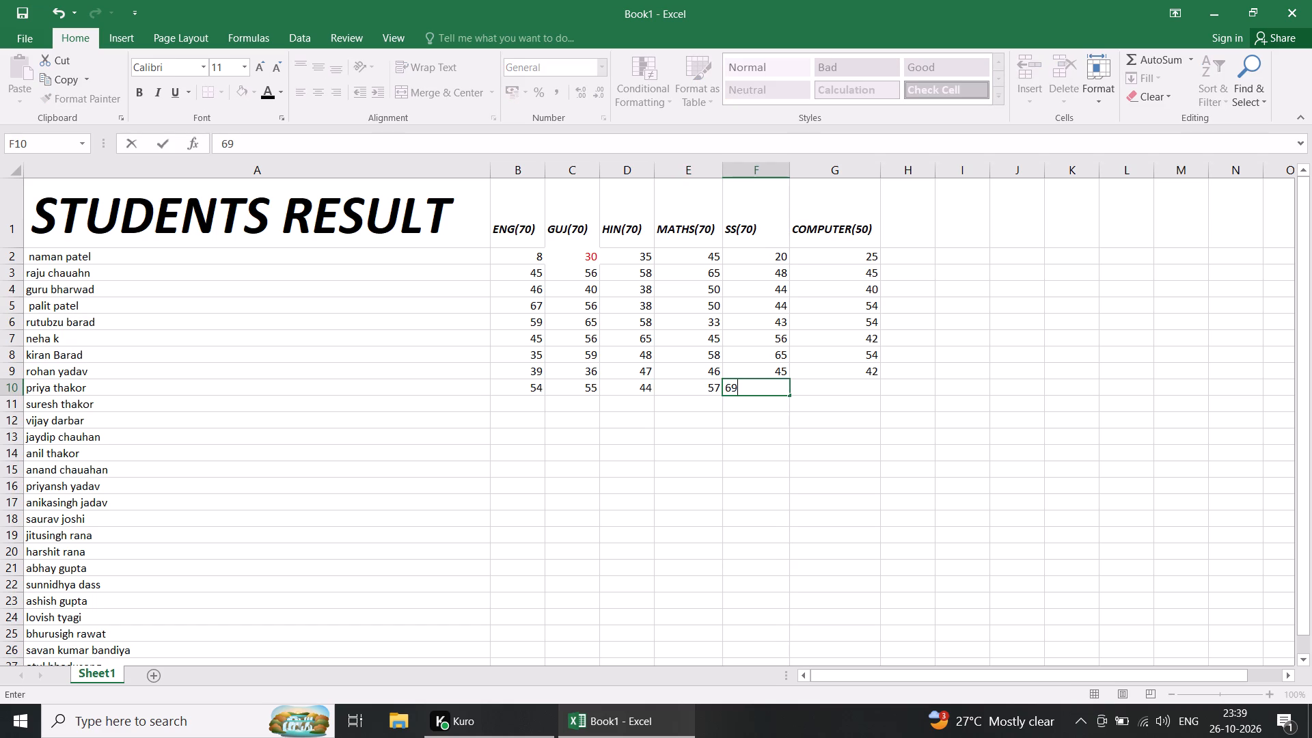
pyautogui.press('Right')
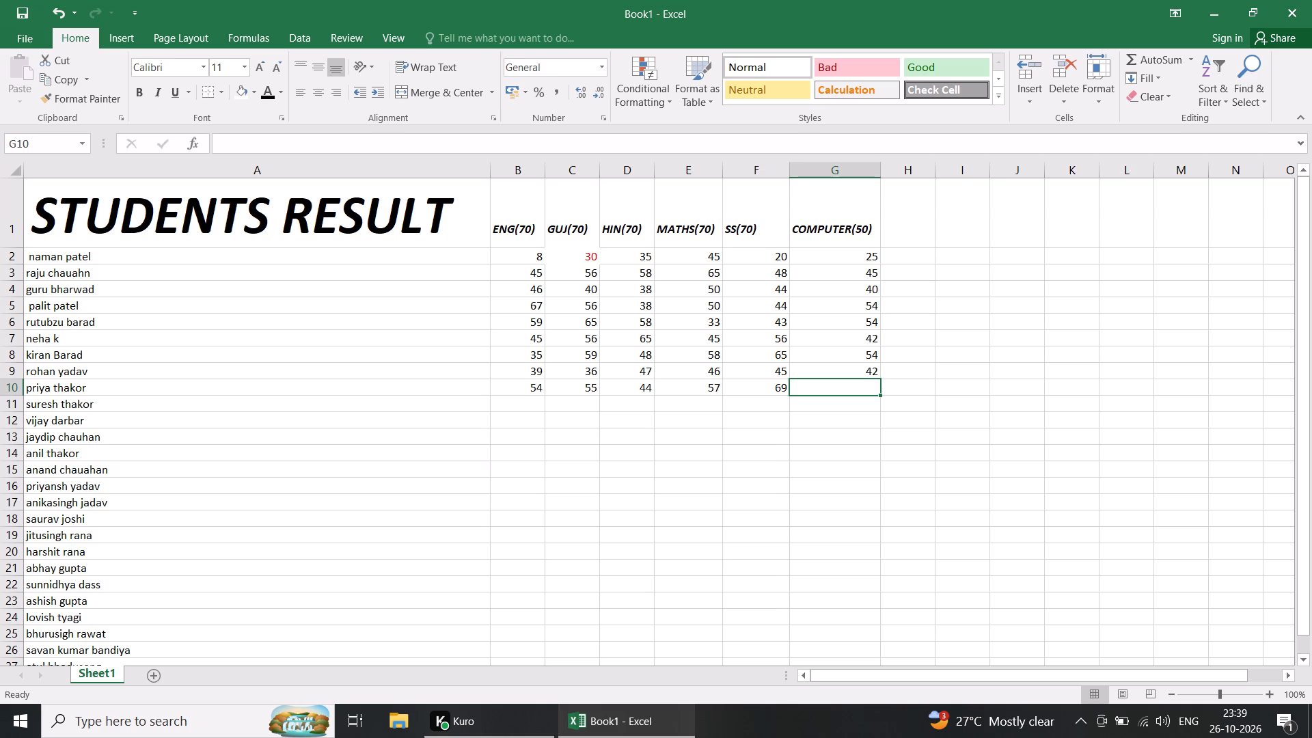
pyautogui.write('55')
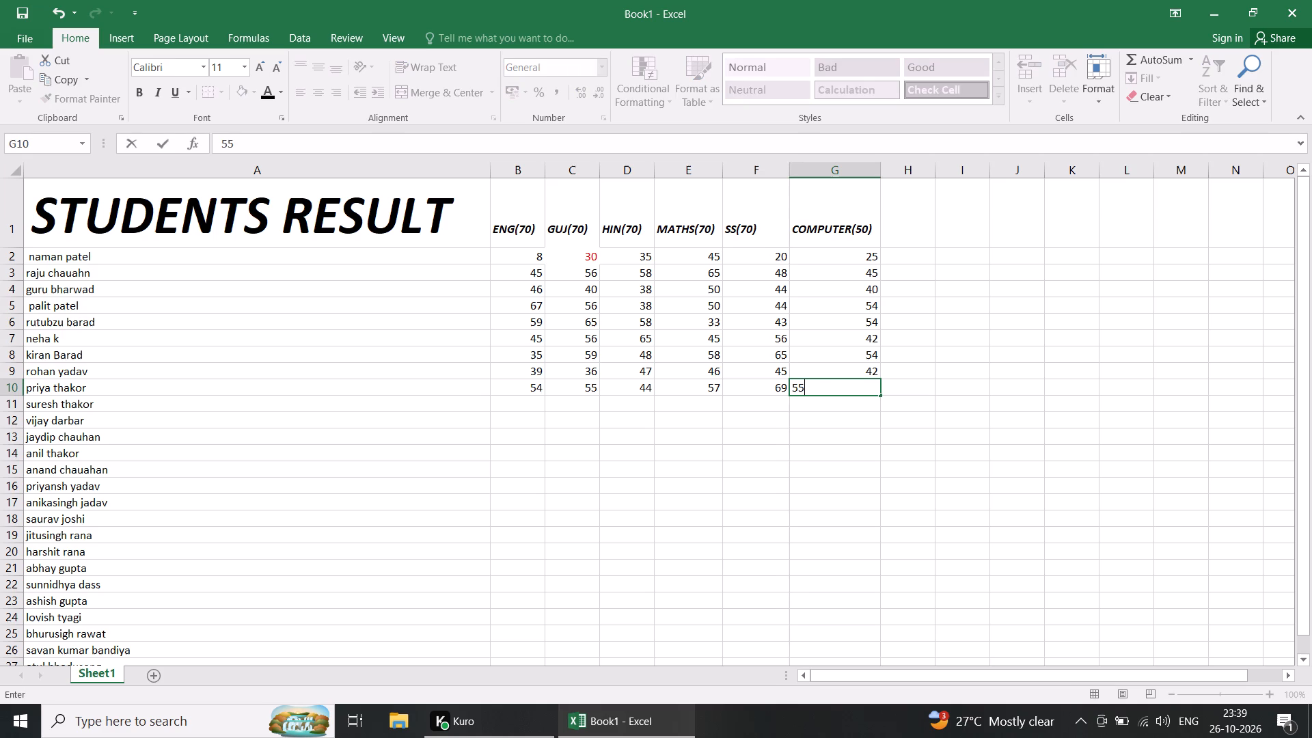
pyautogui.press('Down')
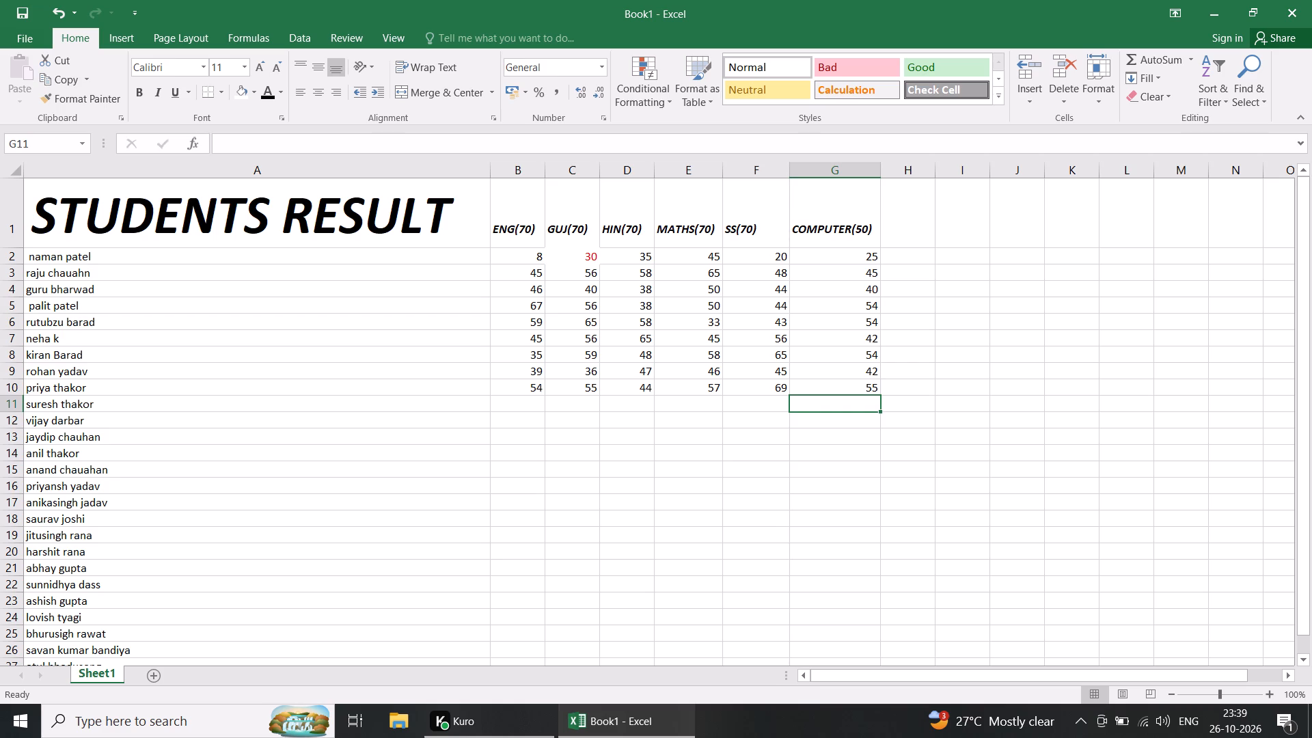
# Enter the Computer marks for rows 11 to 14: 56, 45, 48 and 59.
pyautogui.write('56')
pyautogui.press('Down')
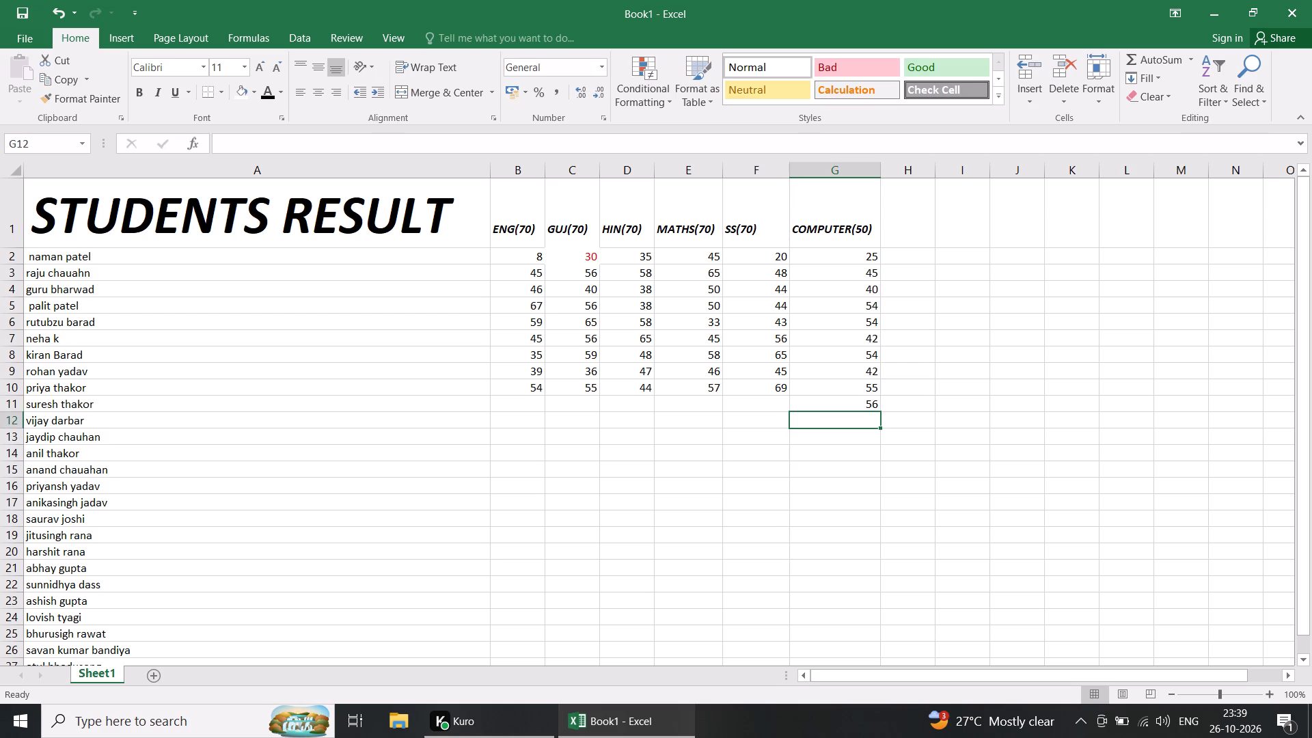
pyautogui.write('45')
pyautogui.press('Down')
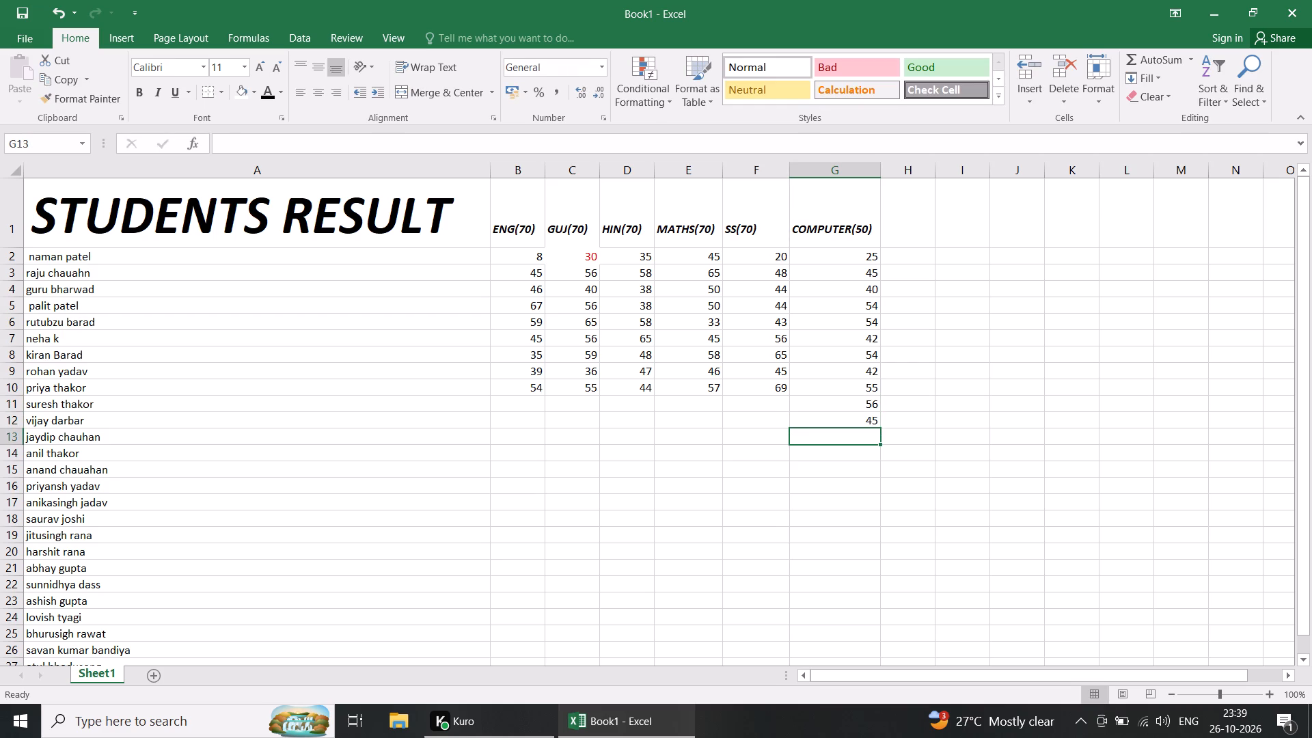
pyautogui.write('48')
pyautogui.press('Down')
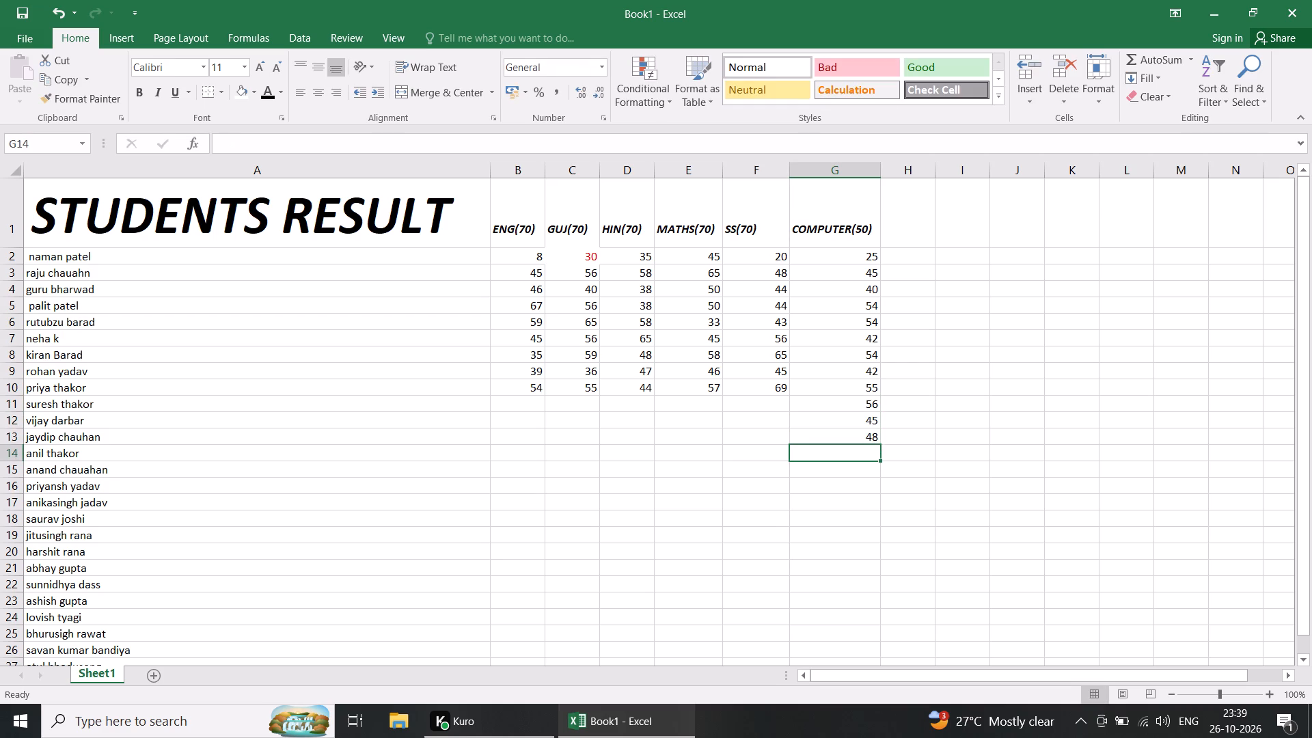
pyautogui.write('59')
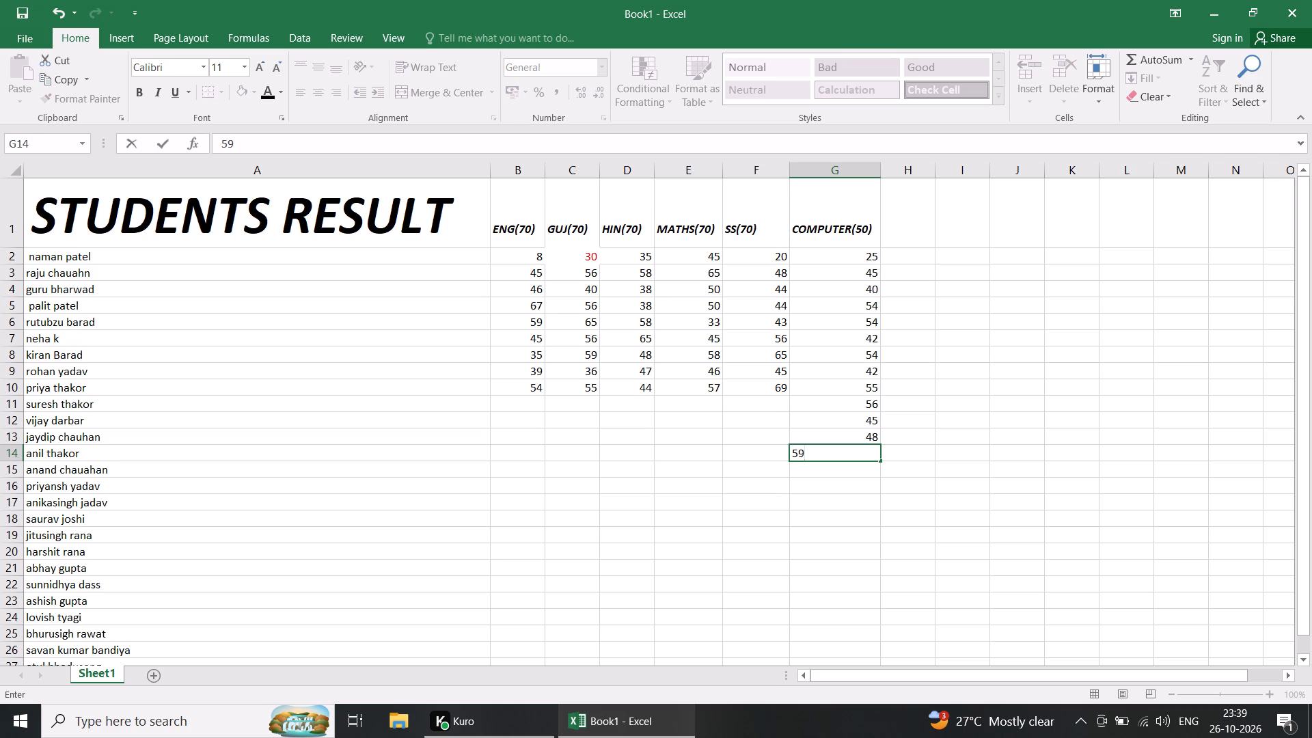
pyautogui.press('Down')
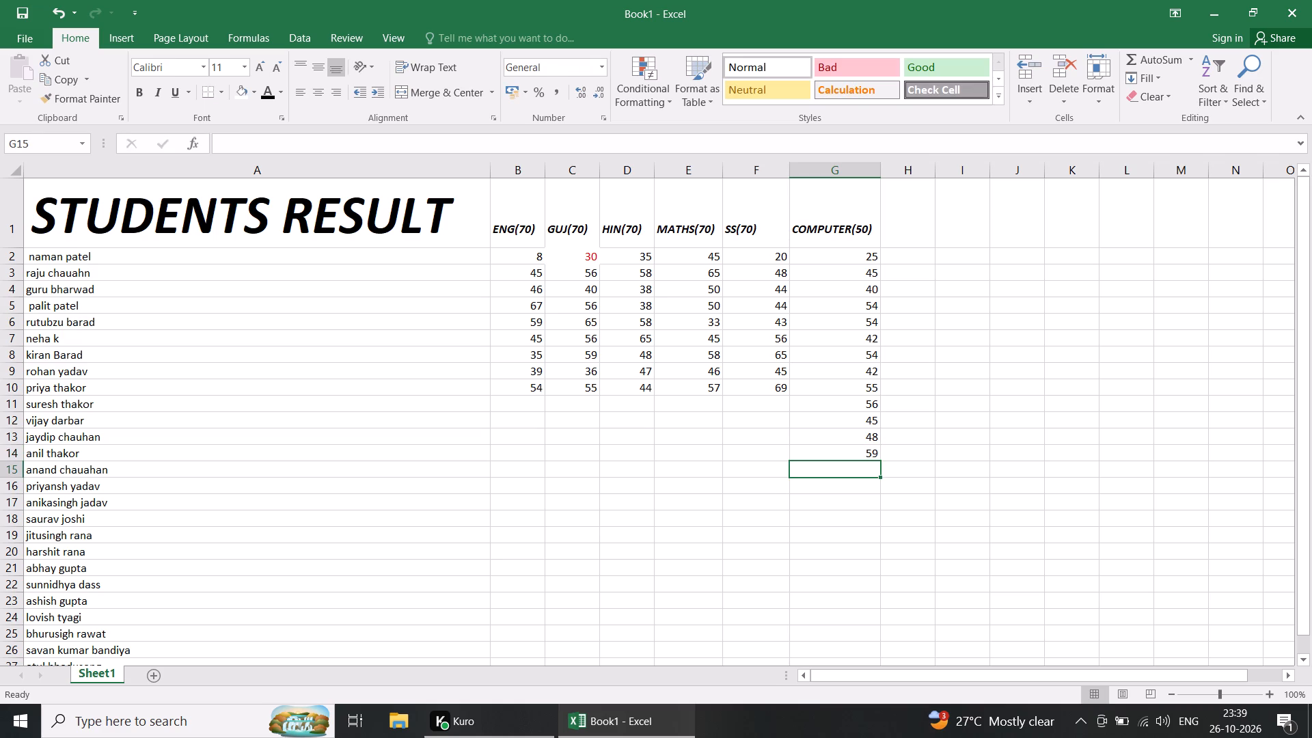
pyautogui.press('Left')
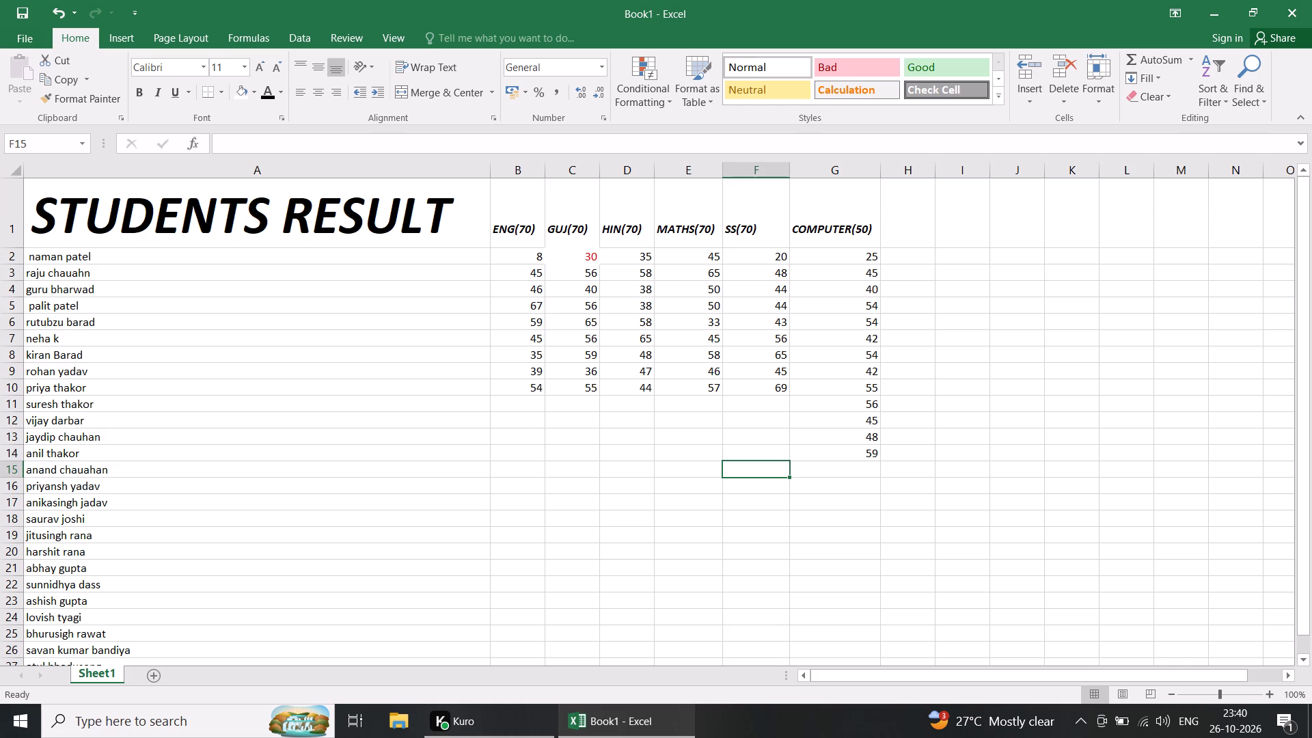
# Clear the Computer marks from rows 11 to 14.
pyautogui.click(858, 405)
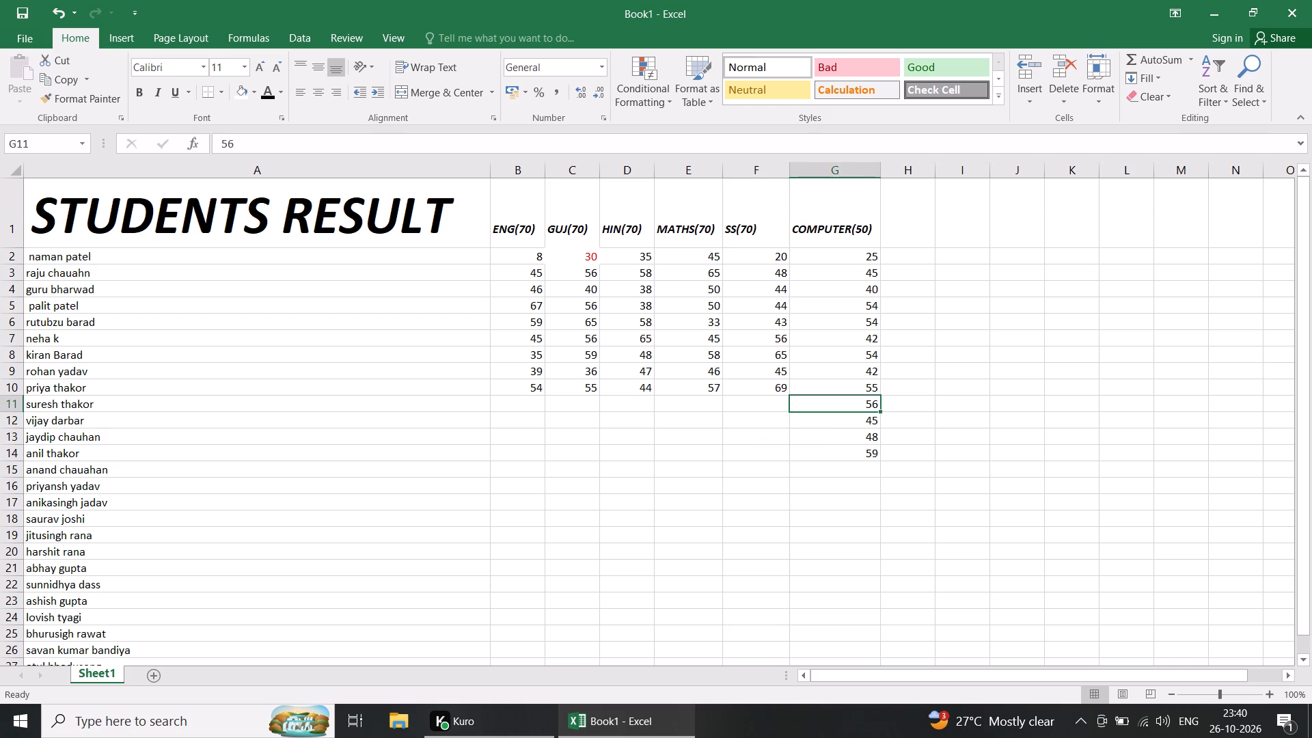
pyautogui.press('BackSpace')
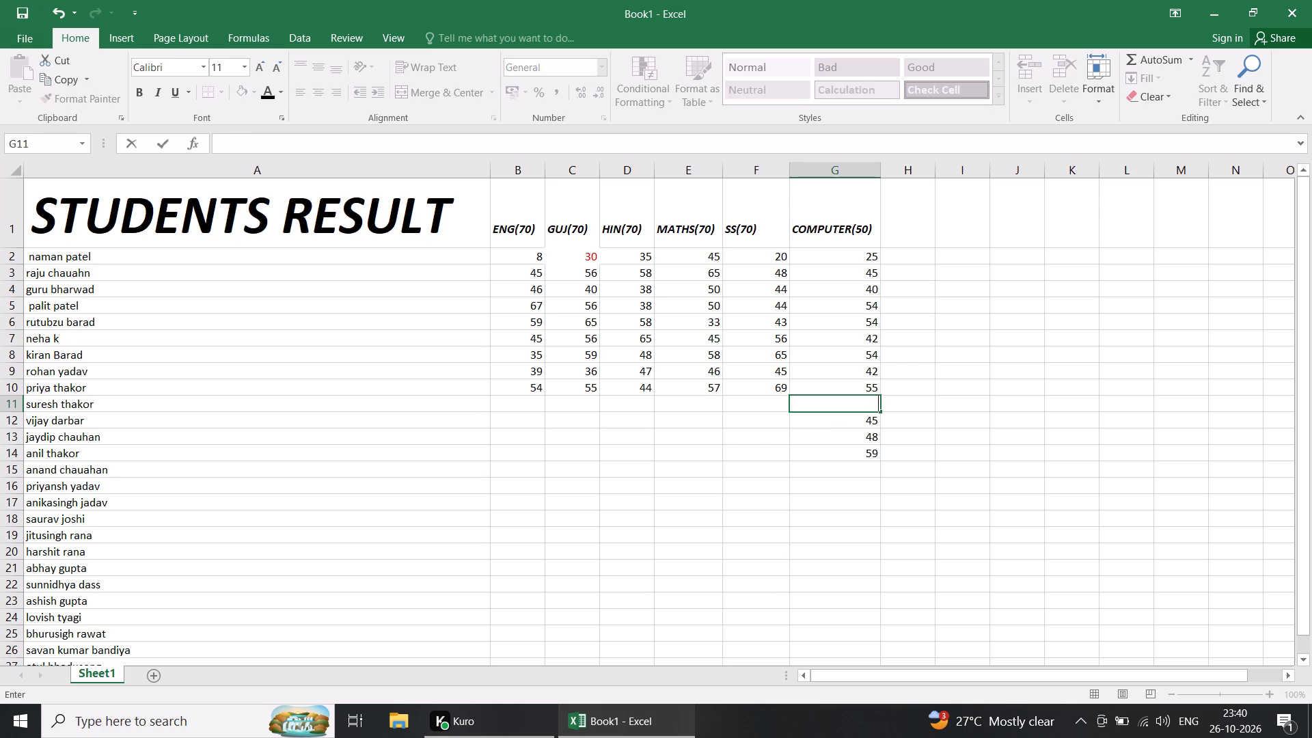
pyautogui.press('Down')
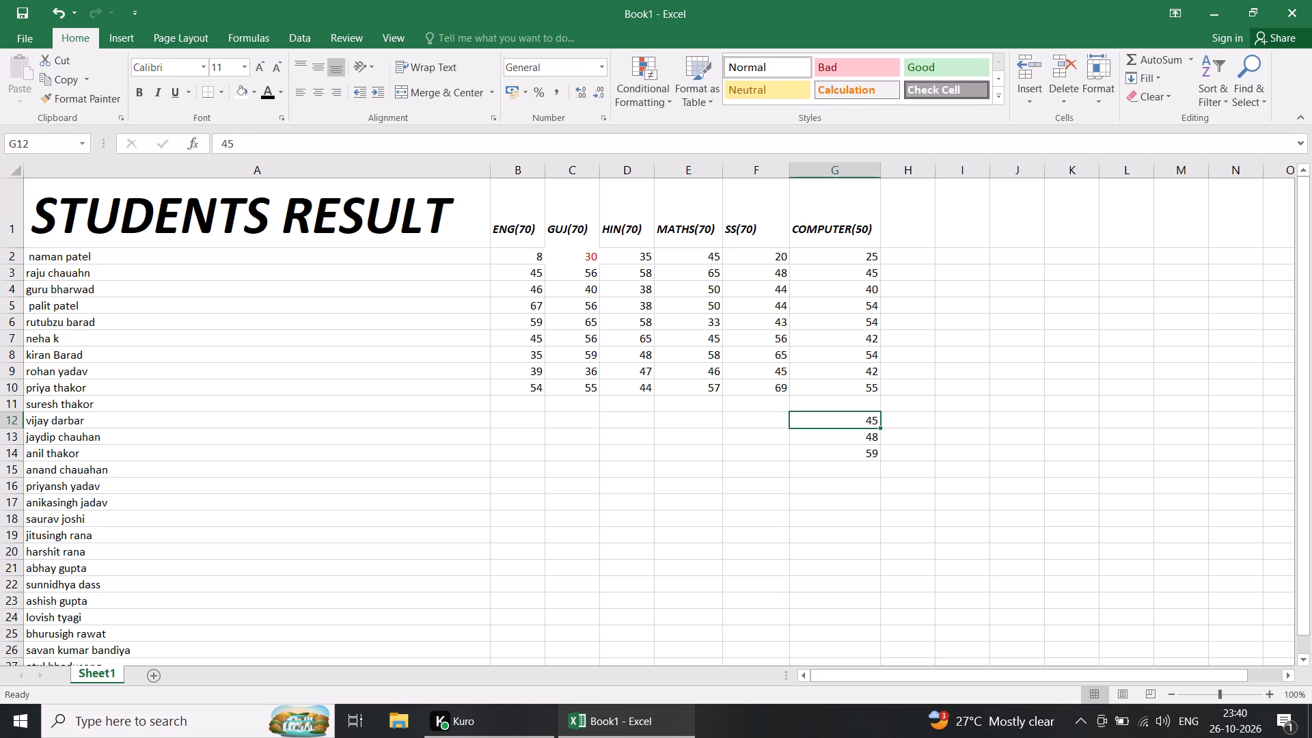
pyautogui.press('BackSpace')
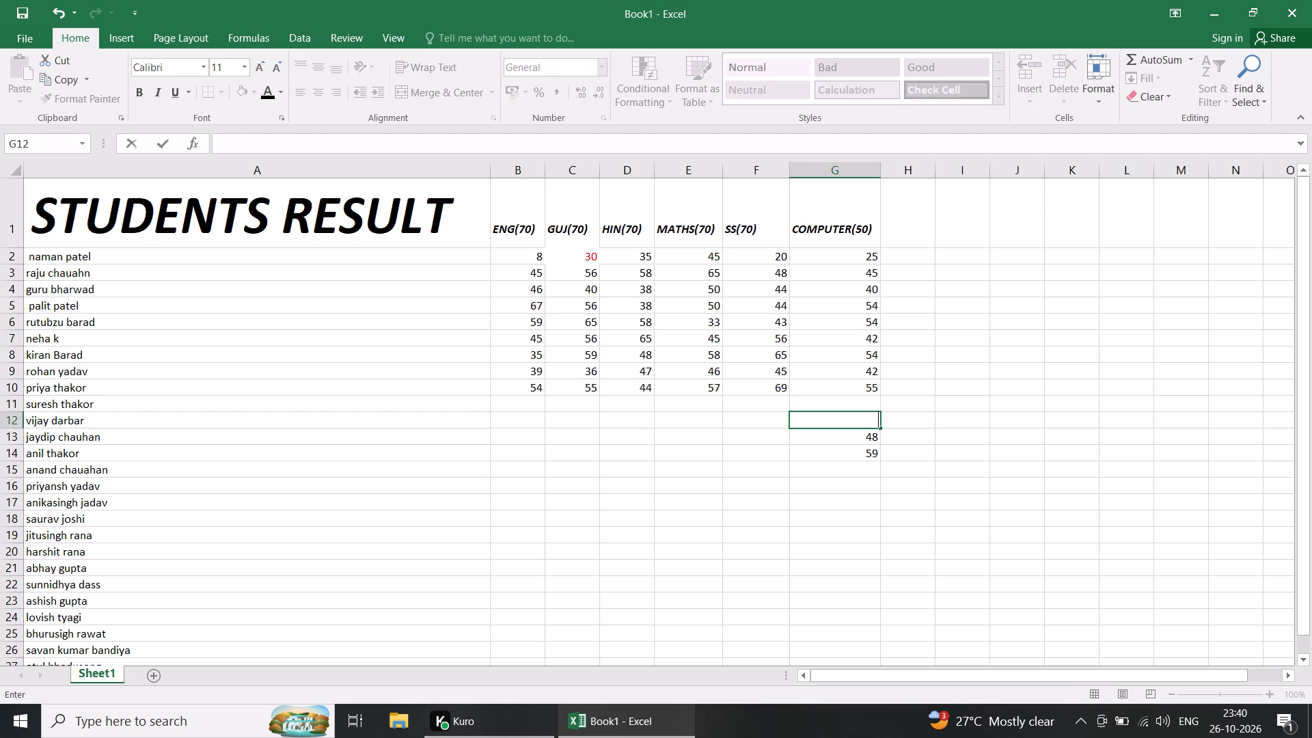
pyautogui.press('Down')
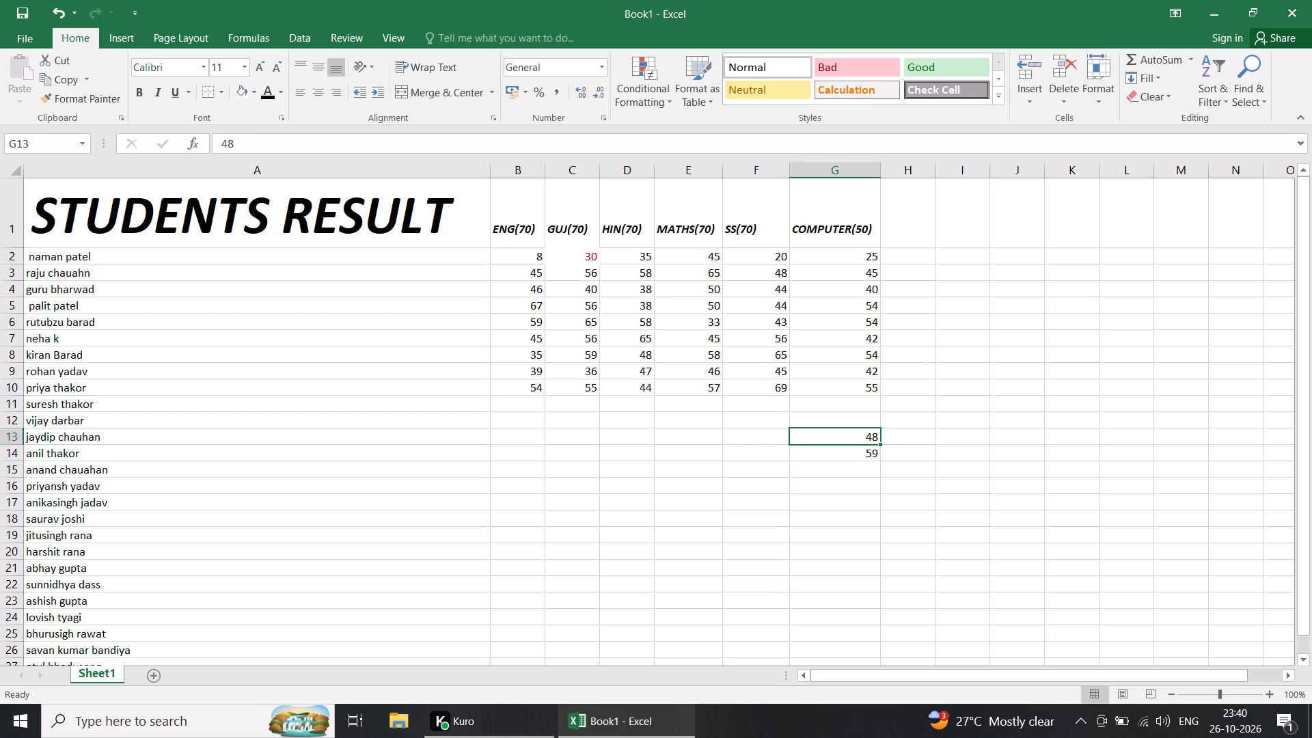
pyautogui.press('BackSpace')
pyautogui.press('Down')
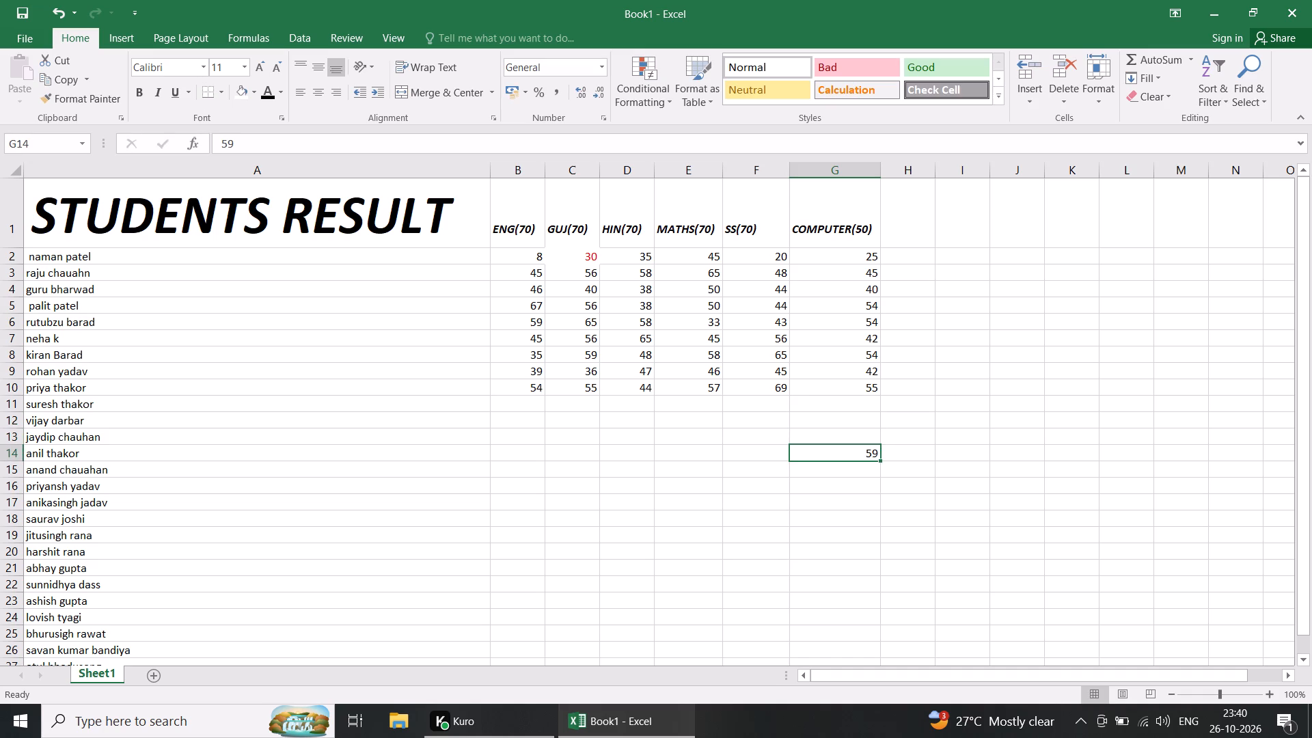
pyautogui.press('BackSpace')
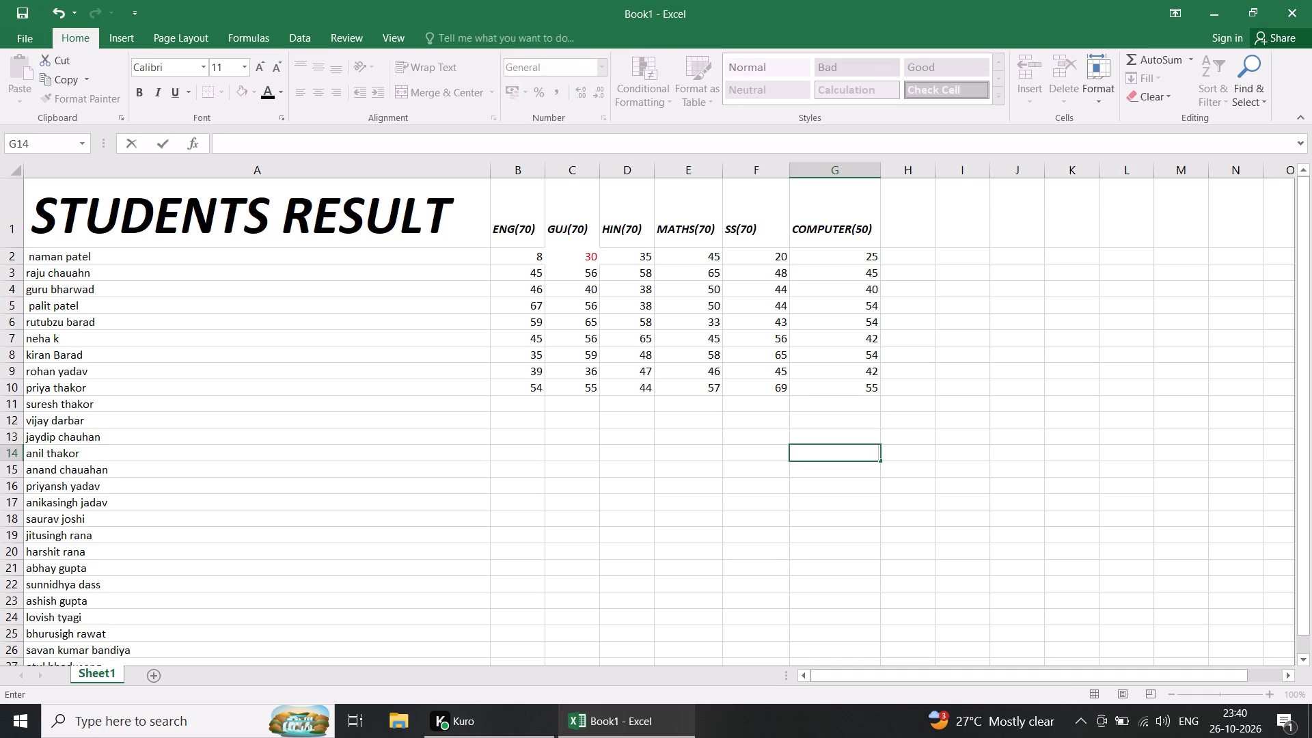
# Enter the marks in row 11: English 45, Gujarati 58, Hindi 33, Maths 47, SS 51 and Computer 65.
pyautogui.click(533, 401)
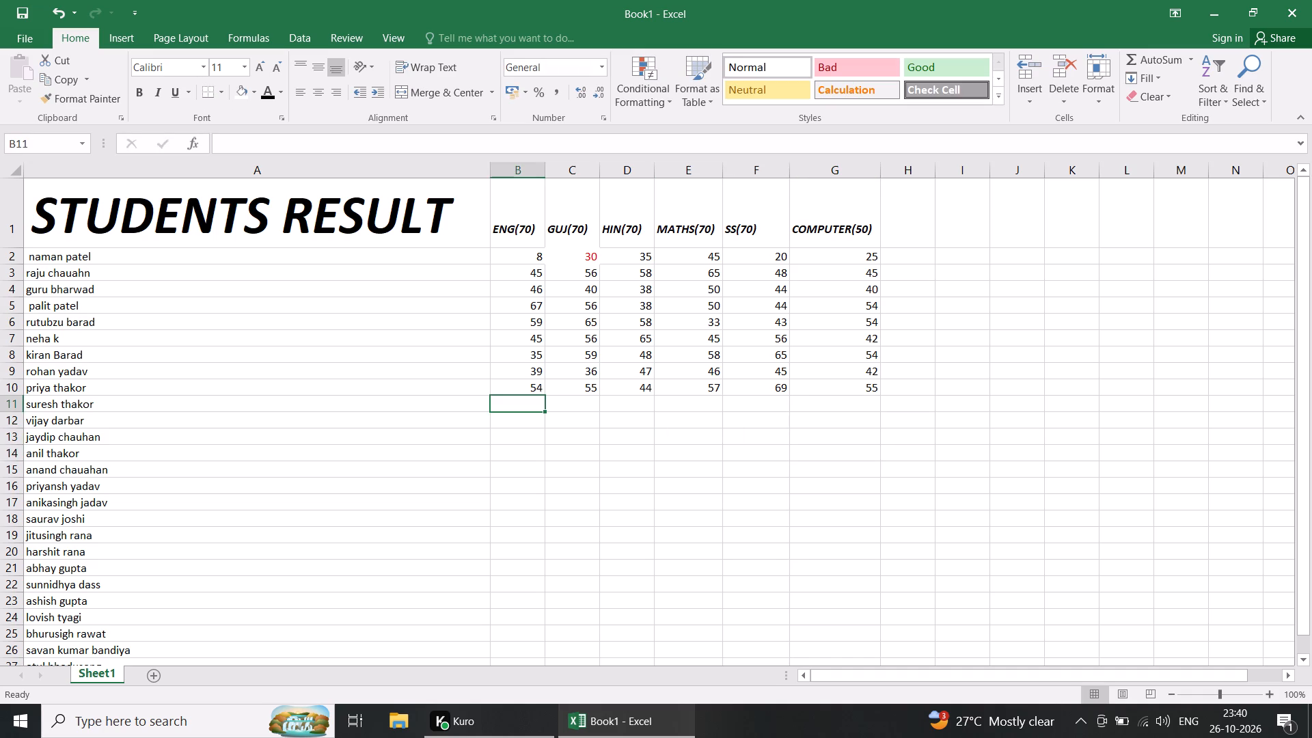
pyautogui.write('45')
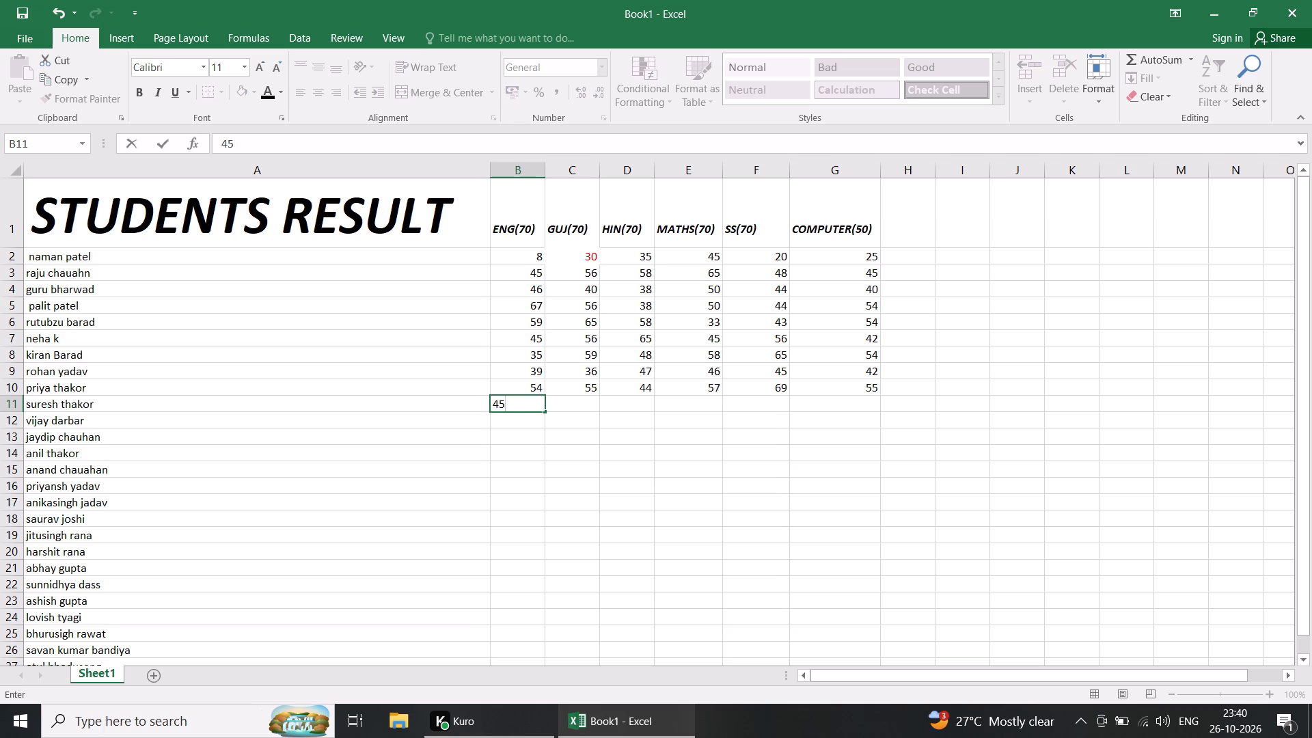
pyautogui.press('Right')
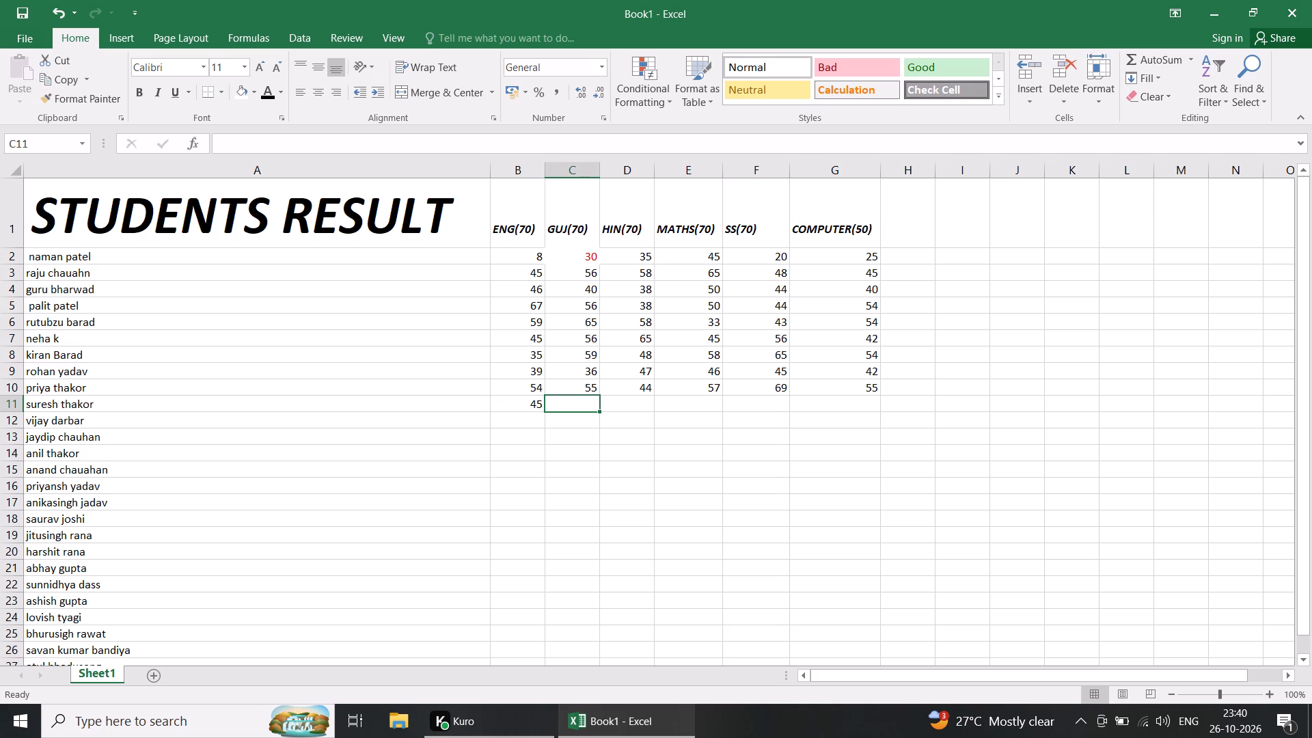
pyautogui.press('5')
pyautogui.press('8')
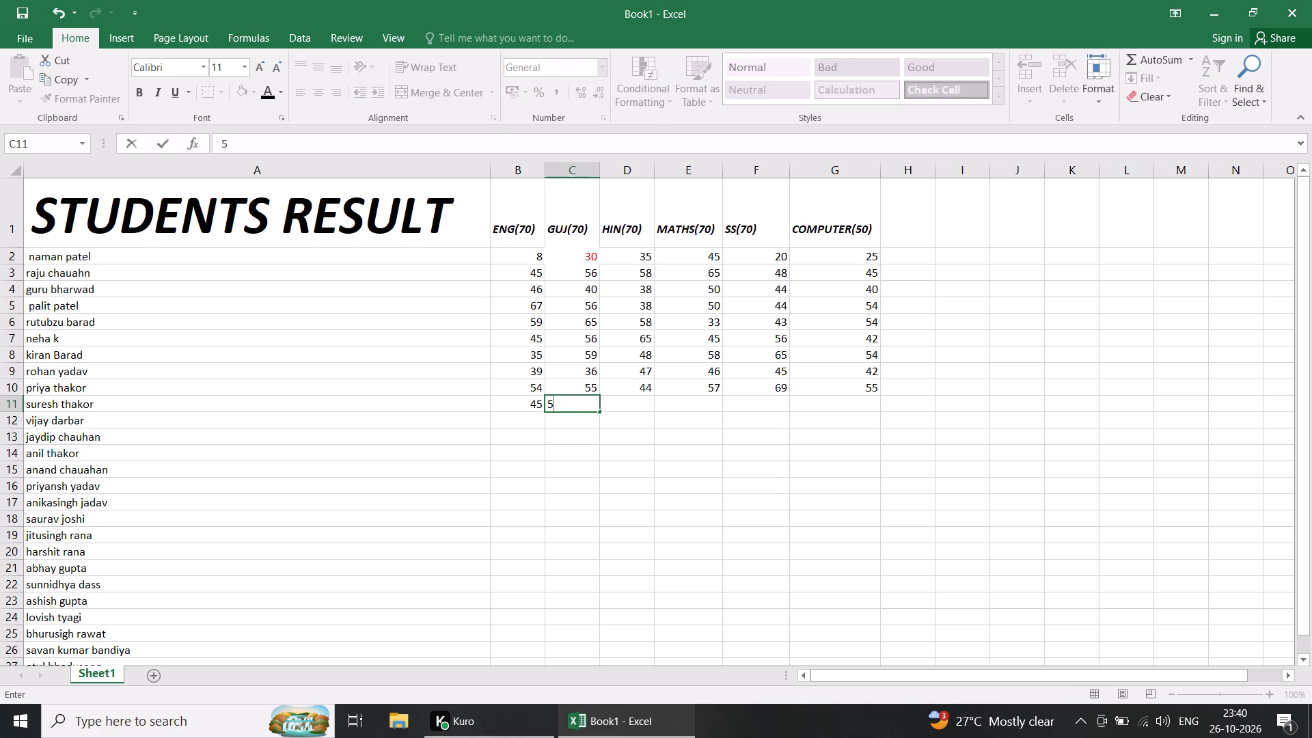
pyautogui.press('Right')
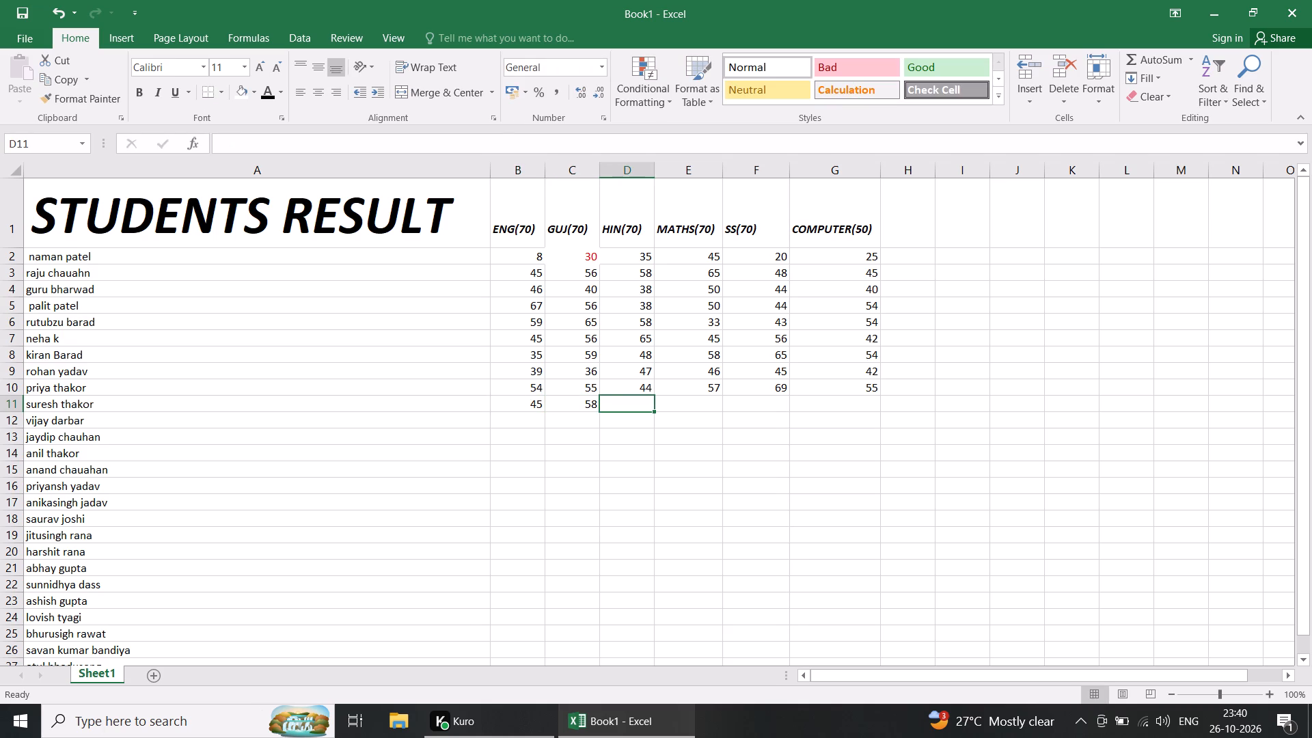
pyautogui.write('33')
pyautogui.press('Right')
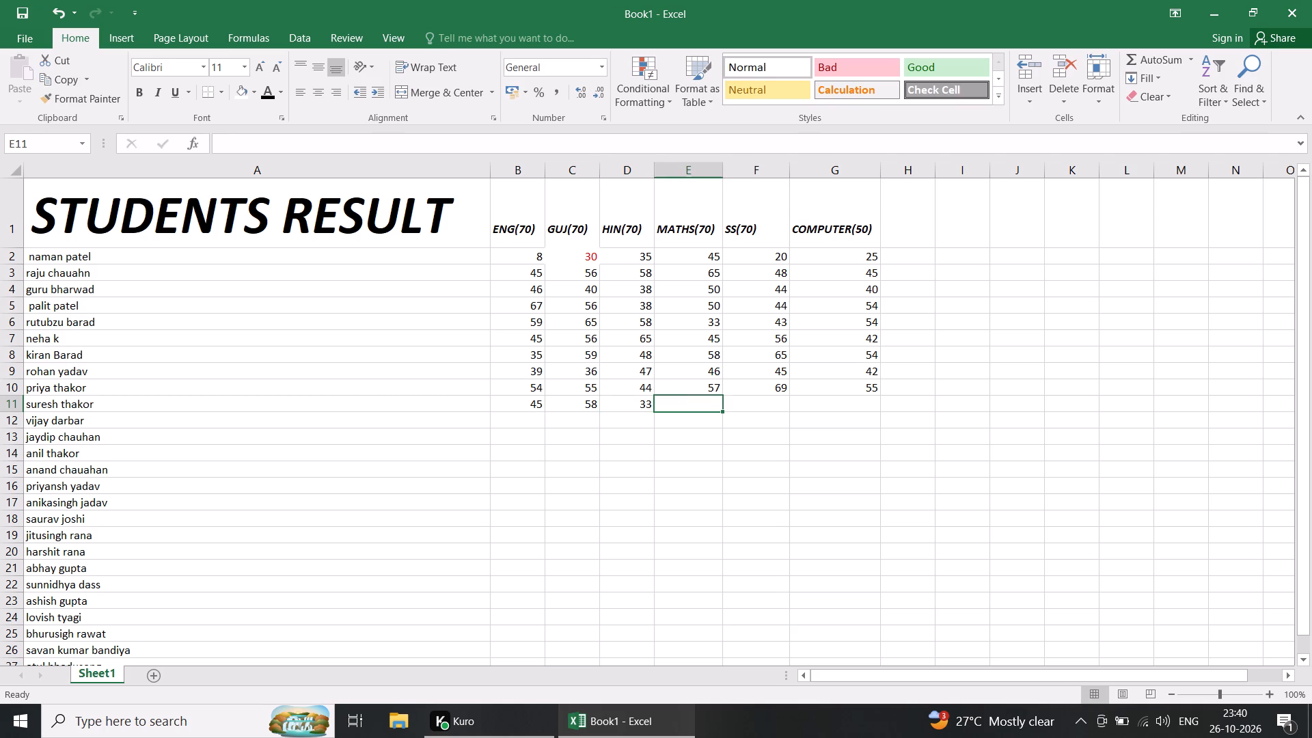
pyautogui.write('47')
pyautogui.press('Right')
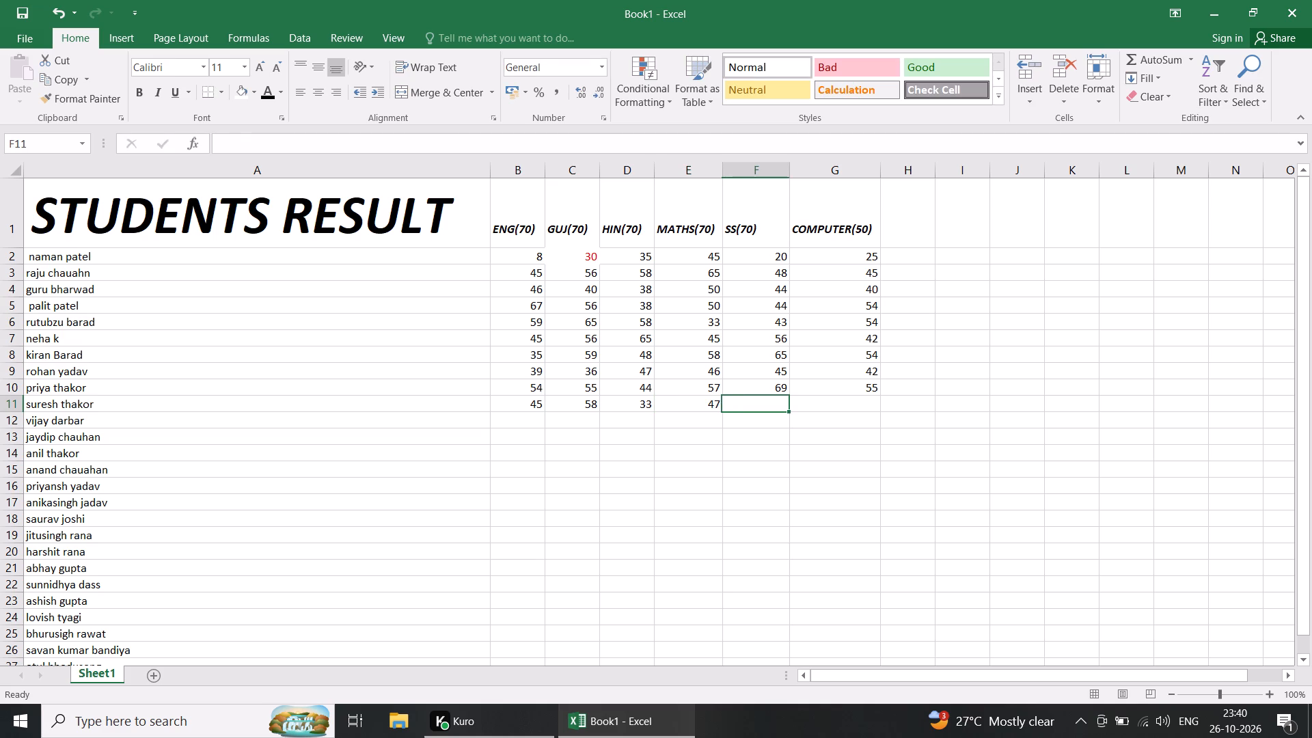
pyautogui.press('5')
pyautogui.press('1')
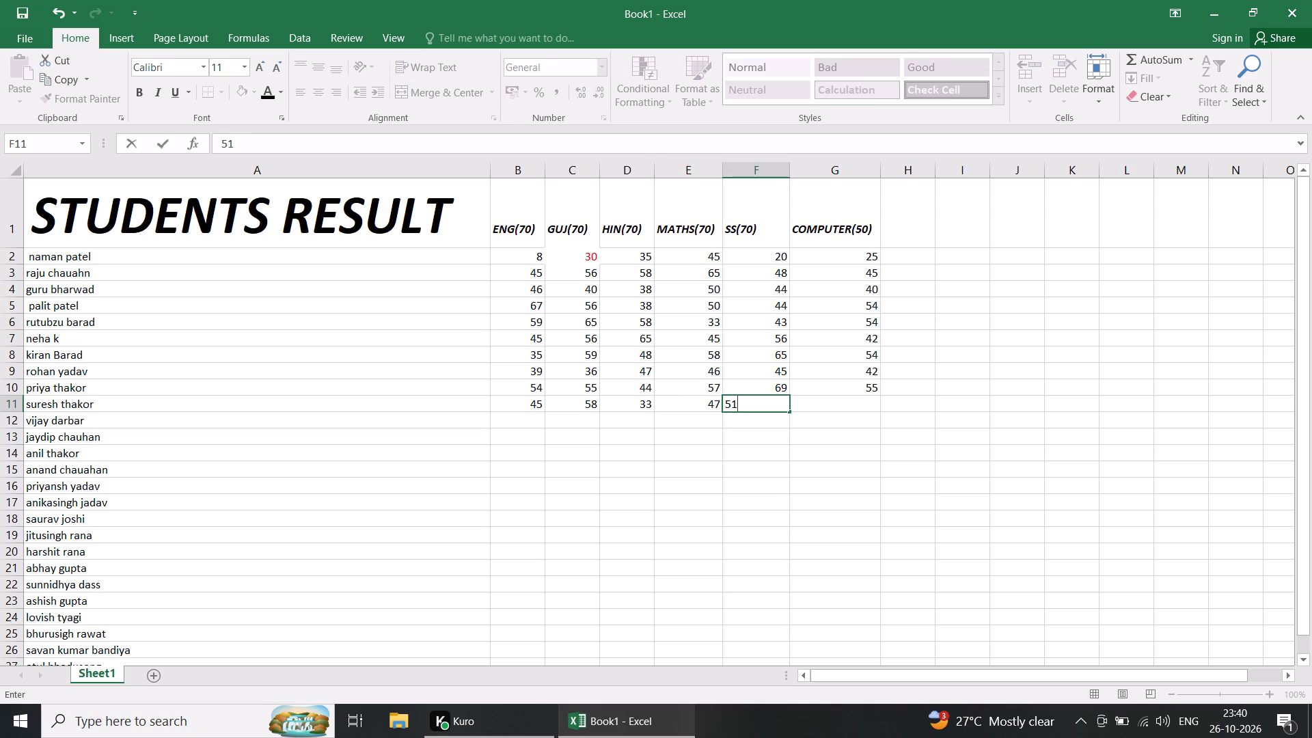
pyautogui.press('Right')
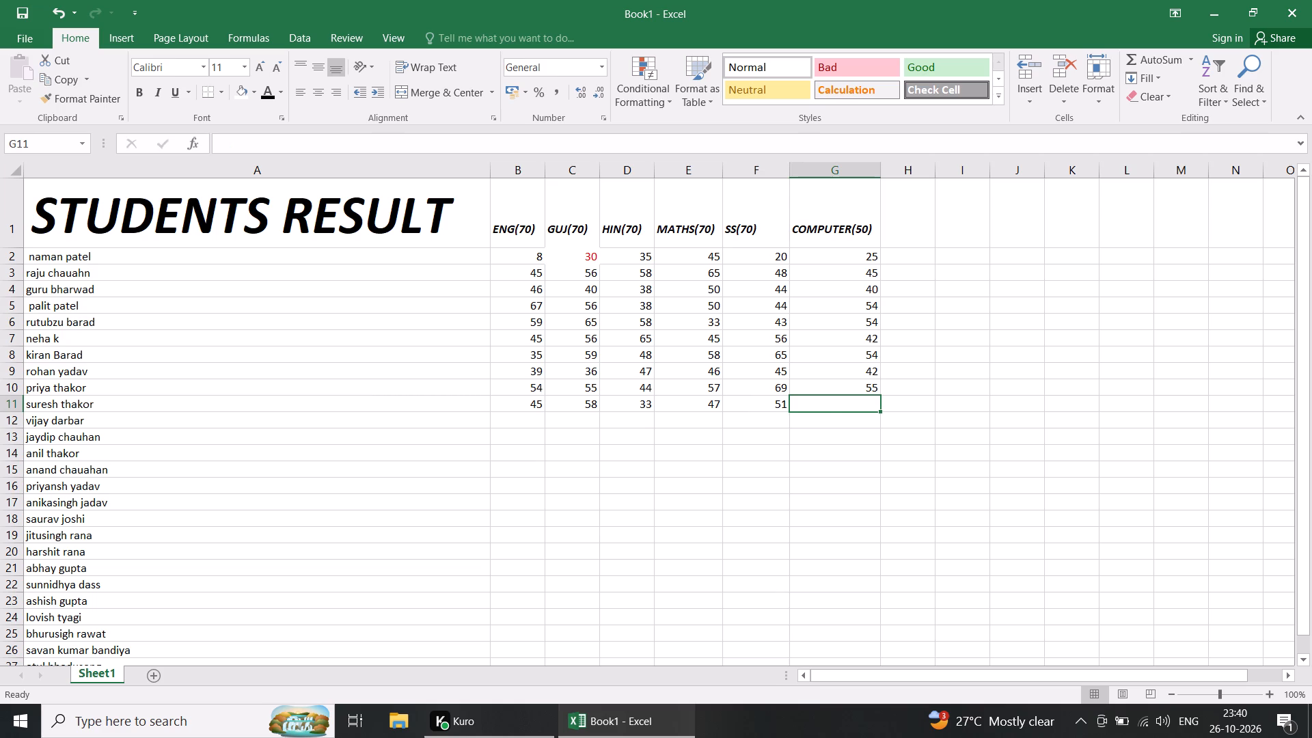
pyautogui.write('65')
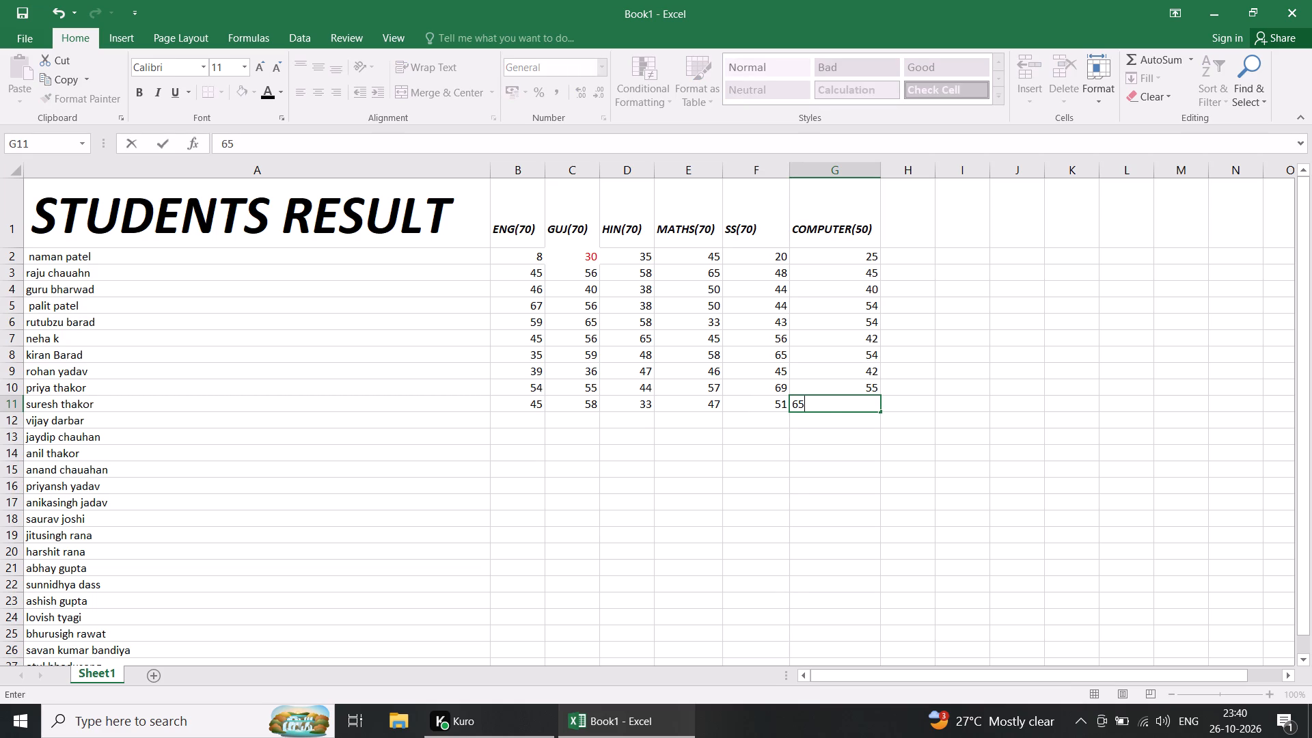
pyautogui.press('Down')
# Enter the marks in row 12: English 65, Gujarati 60, Hindi 68, Maths 67, SS 66 and Computer 45.
pyautogui.press('Left')
pyautogui.press('Left')
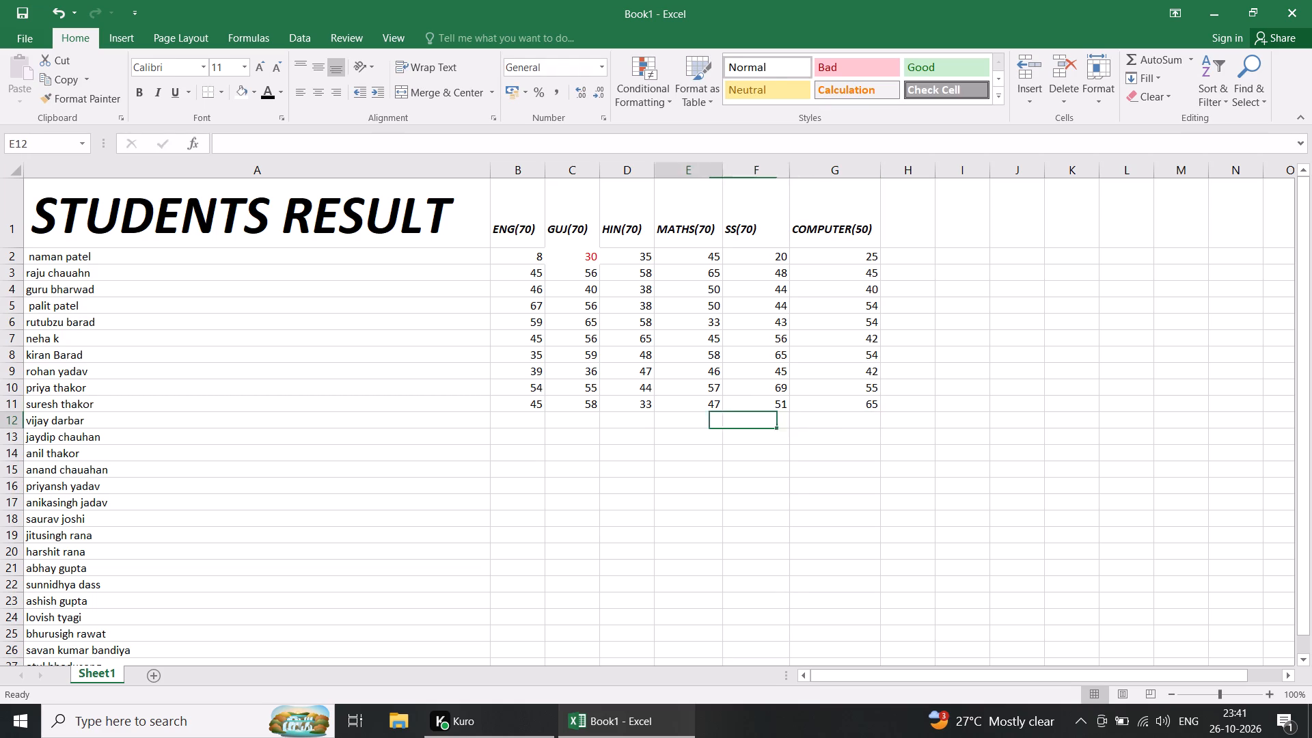
pyautogui.press('Left')
pyautogui.press('Left')
pyautogui.press('Left')
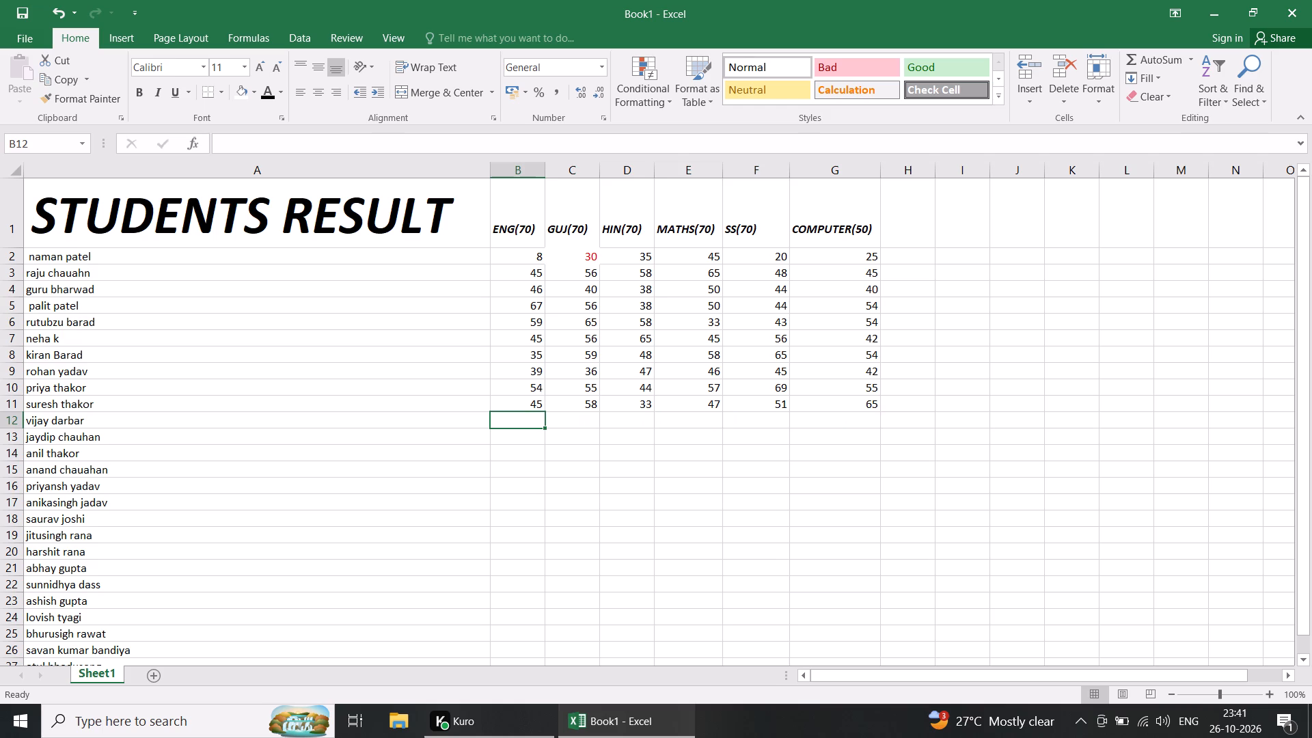
pyautogui.write('65')
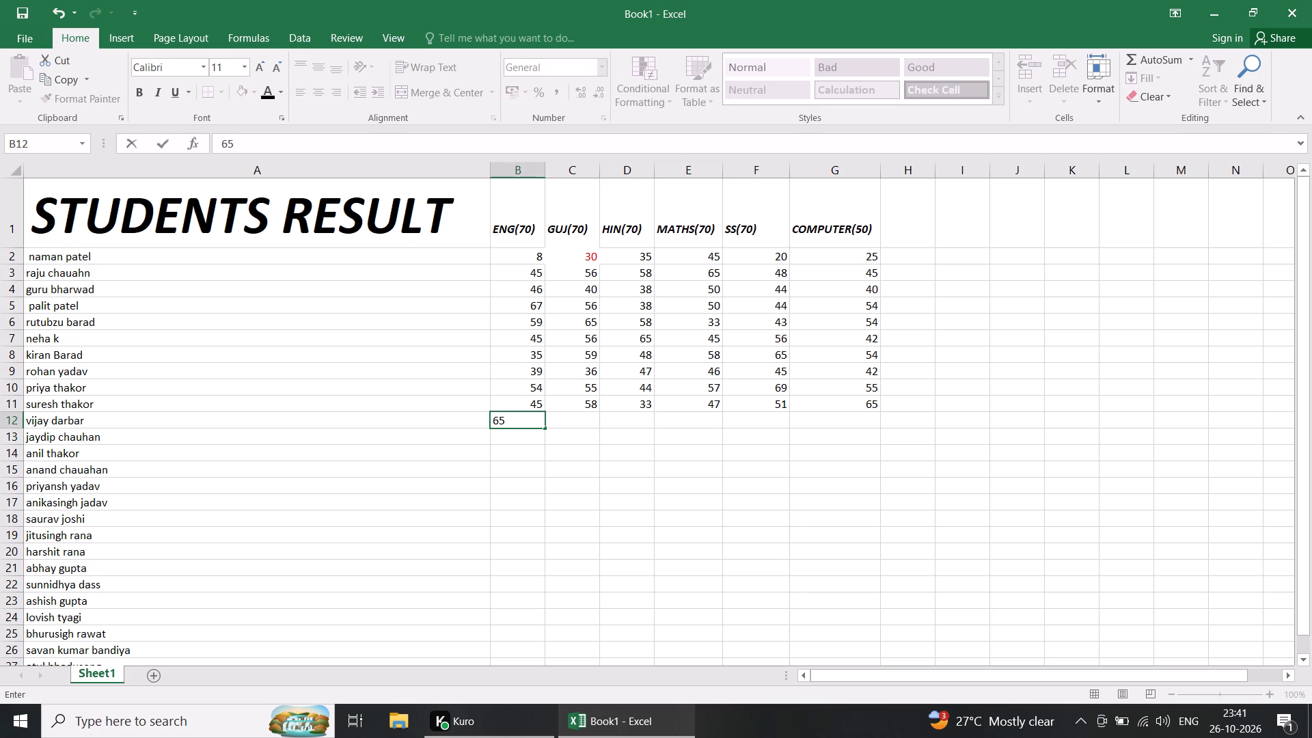
pyautogui.press('Right')
pyautogui.write('60')
pyautogui.press('Right')
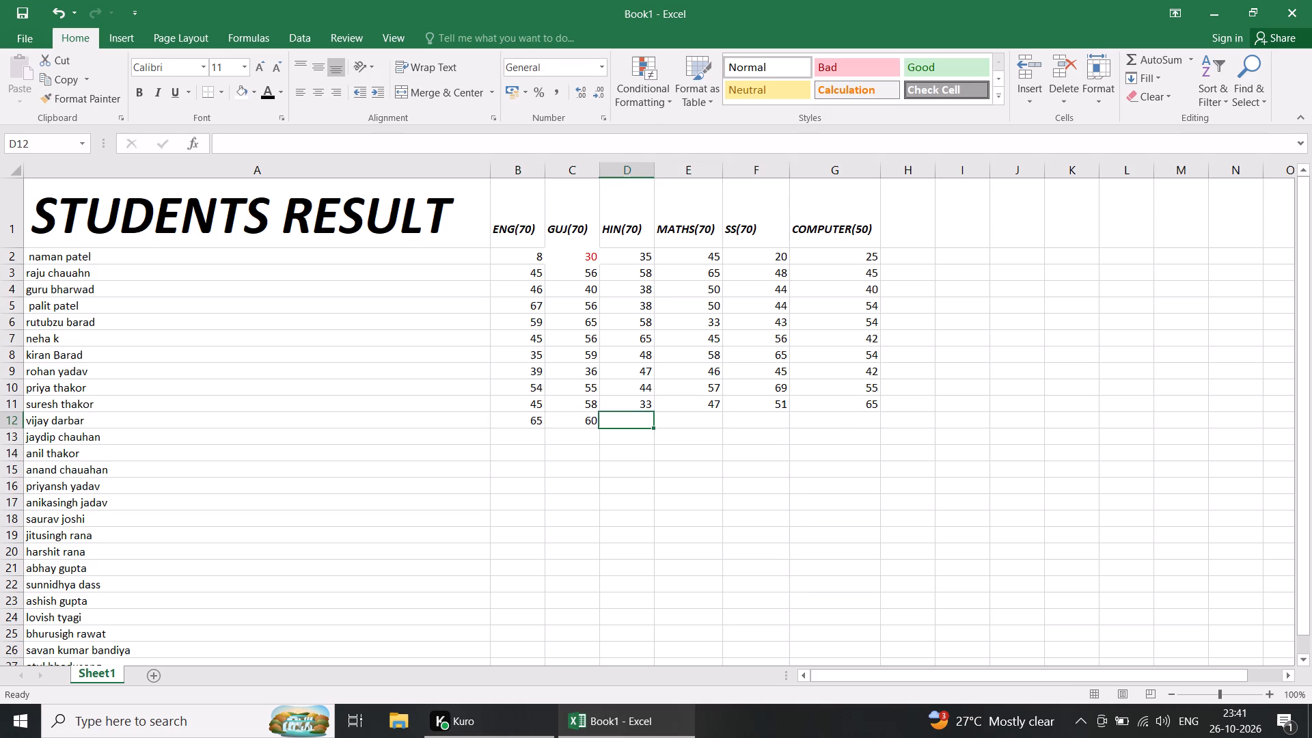
pyautogui.press('6')
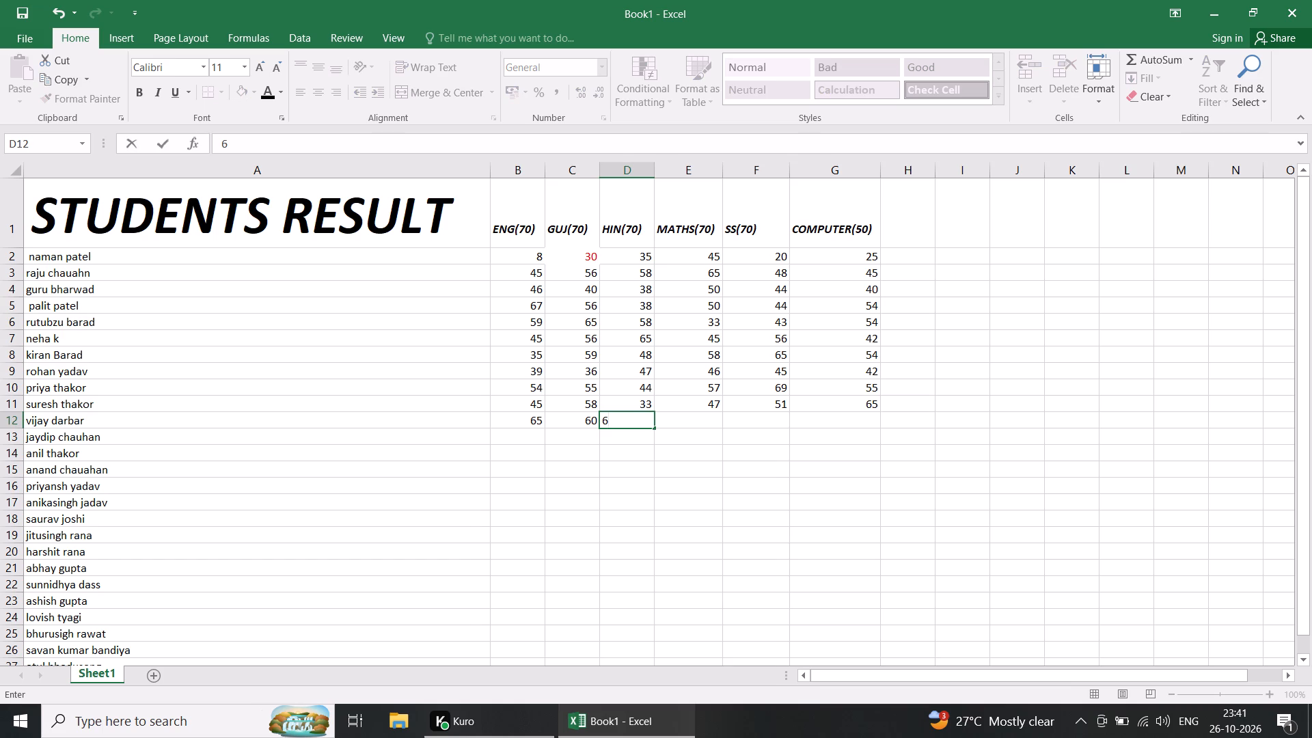
pyautogui.press('8')
pyautogui.press('Right')
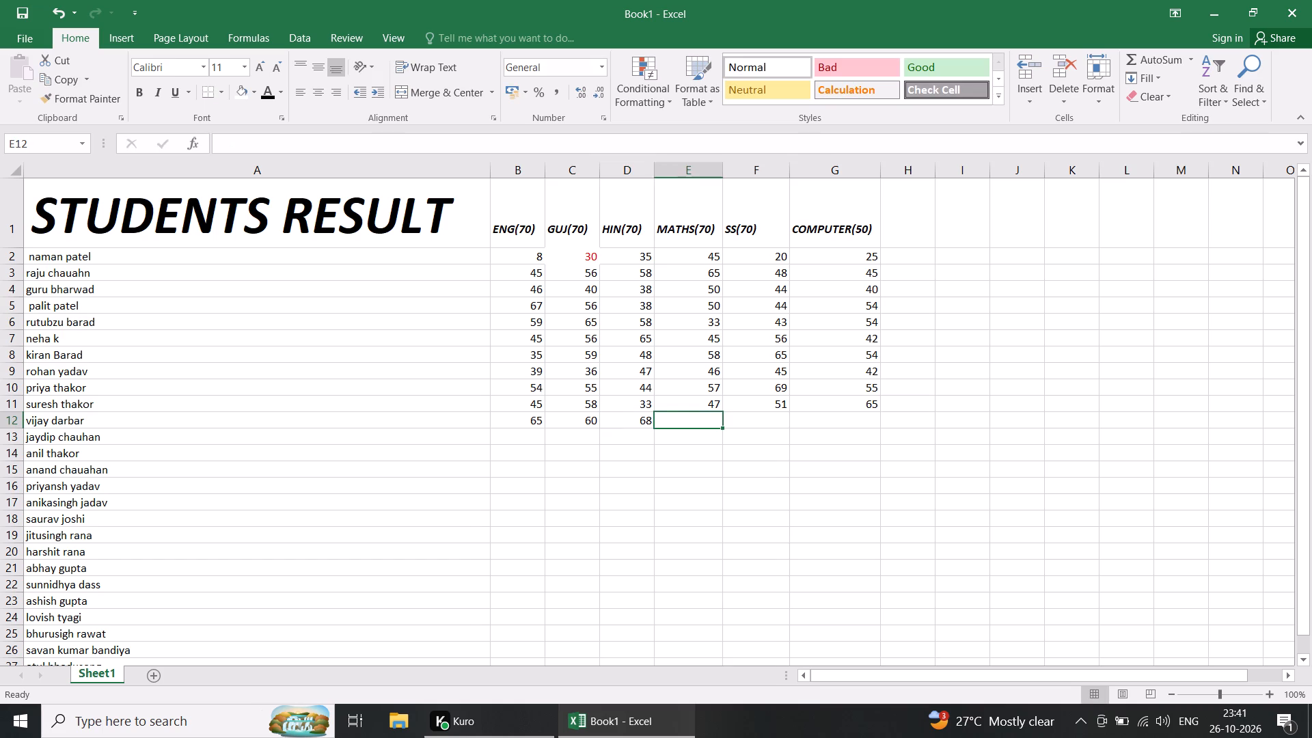
pyautogui.press('6')
pyautogui.press('7')
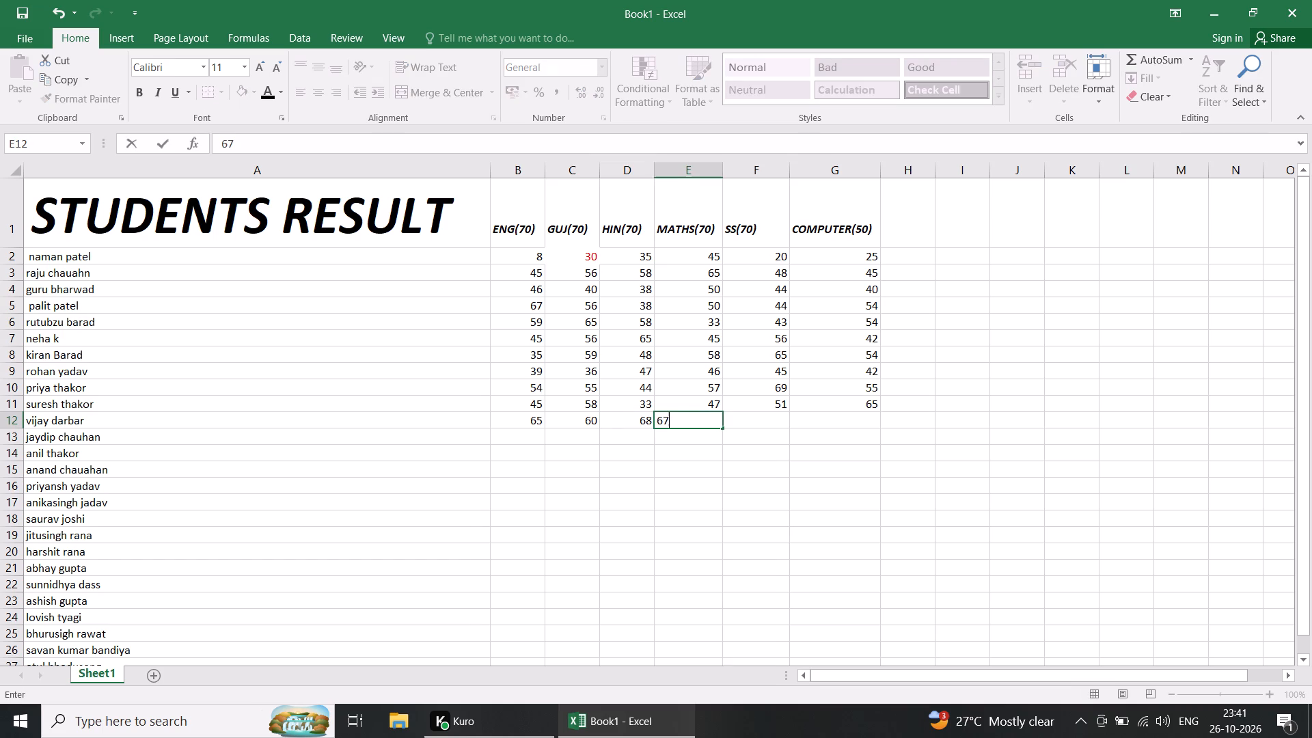
pyautogui.press('Right')
pyautogui.write('66')
pyautogui.press('Right')
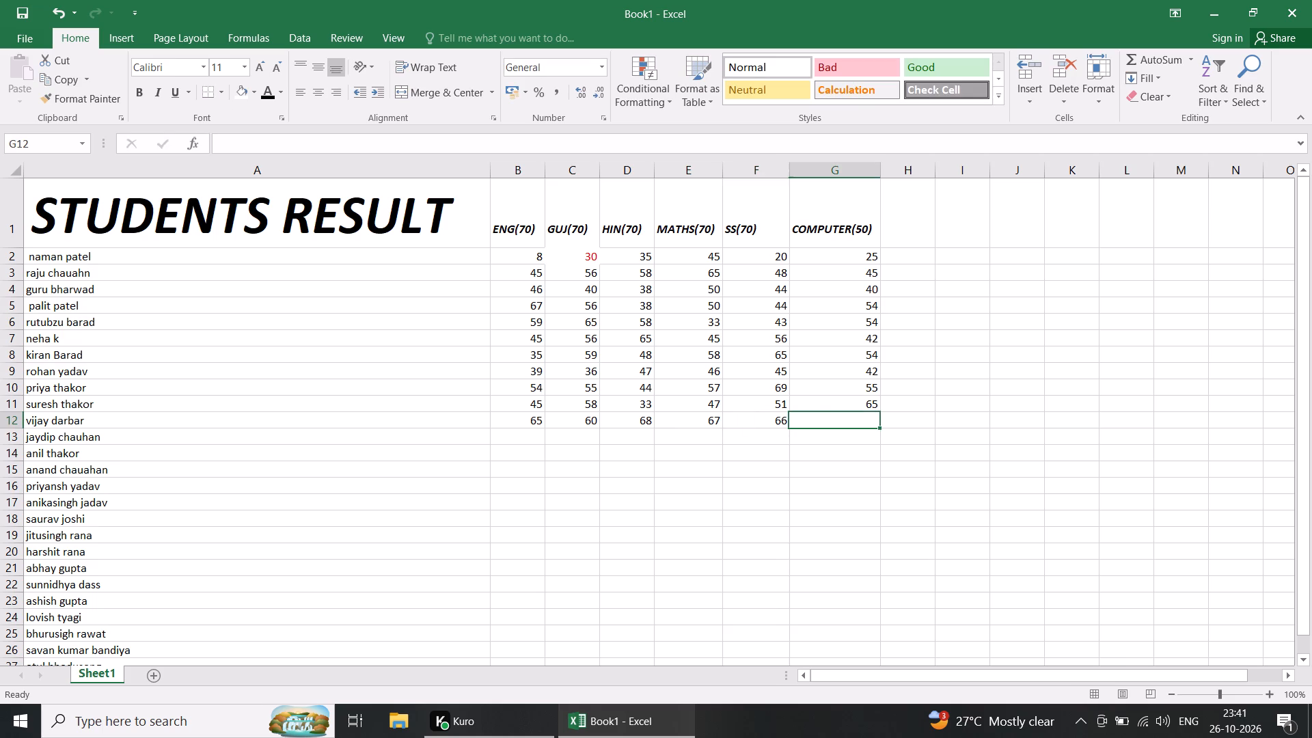
pyautogui.write('45')
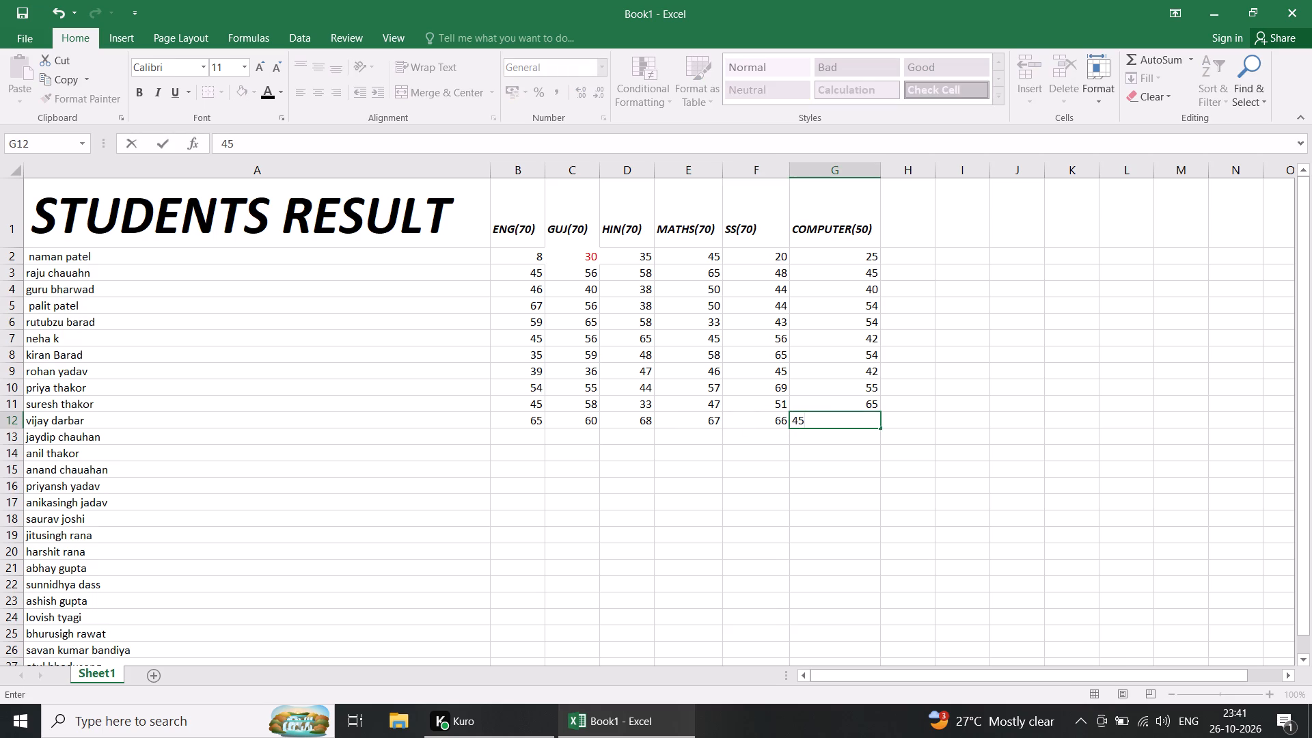
pyautogui.press('Down')
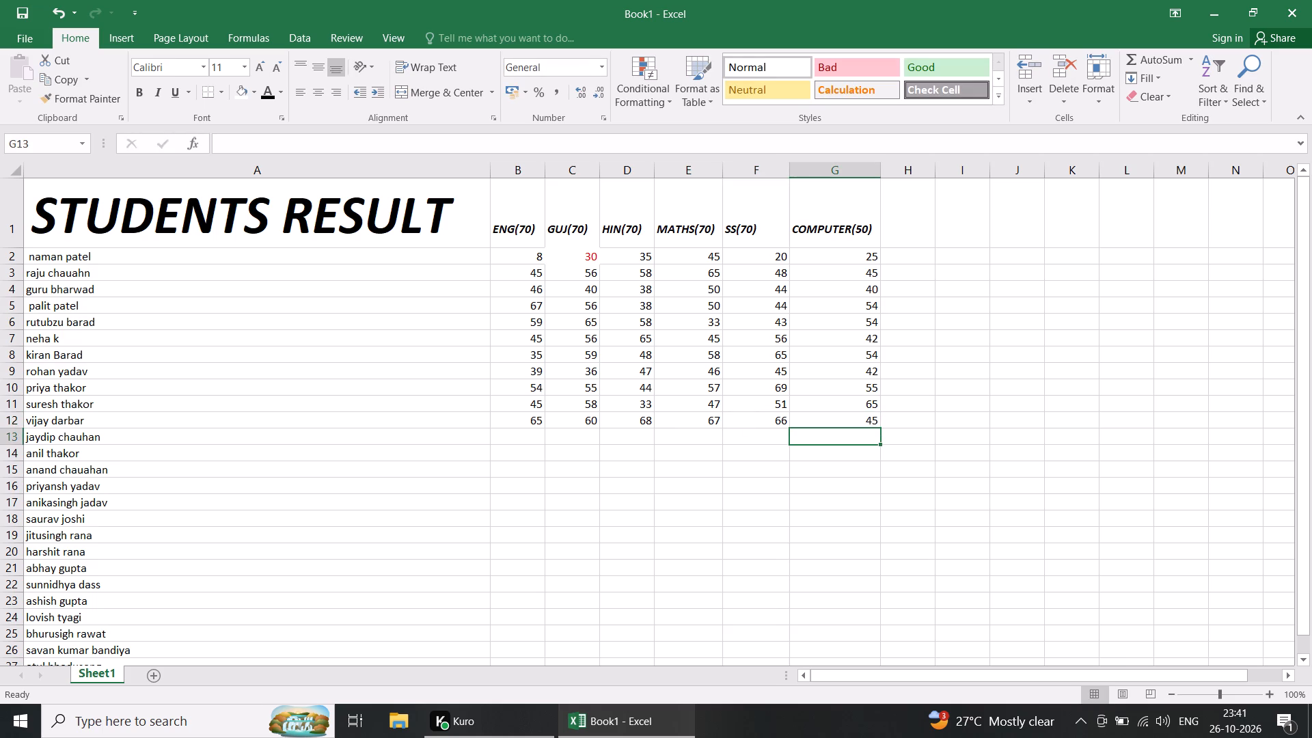
# Enter the marks in row 13: English 52, Gujarati 65, Hindi 45, Maths 35, SS 51 and Computer 54.
pyautogui.press('Left')
pyautogui.press('Left')
pyautogui.press('Left')
pyautogui.press('Left')
pyautogui.press('Left')
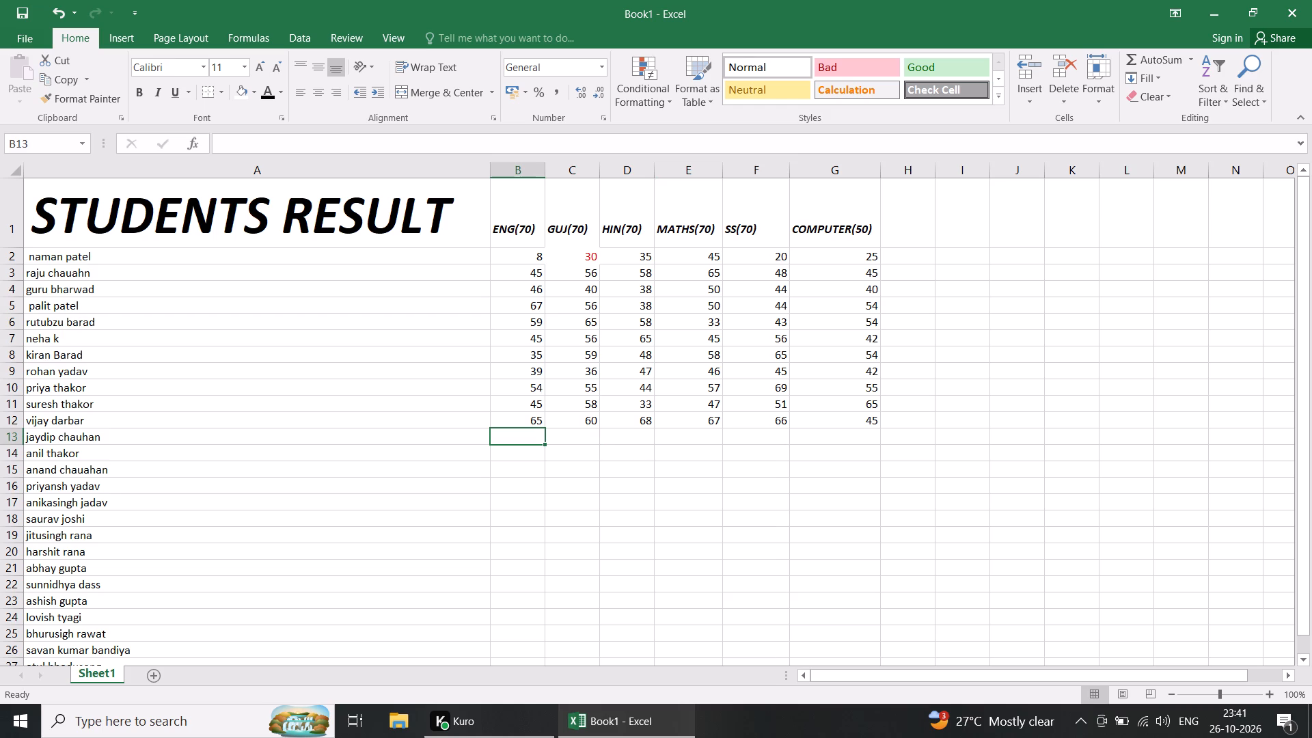
pyautogui.write('52')
pyautogui.press('Right')
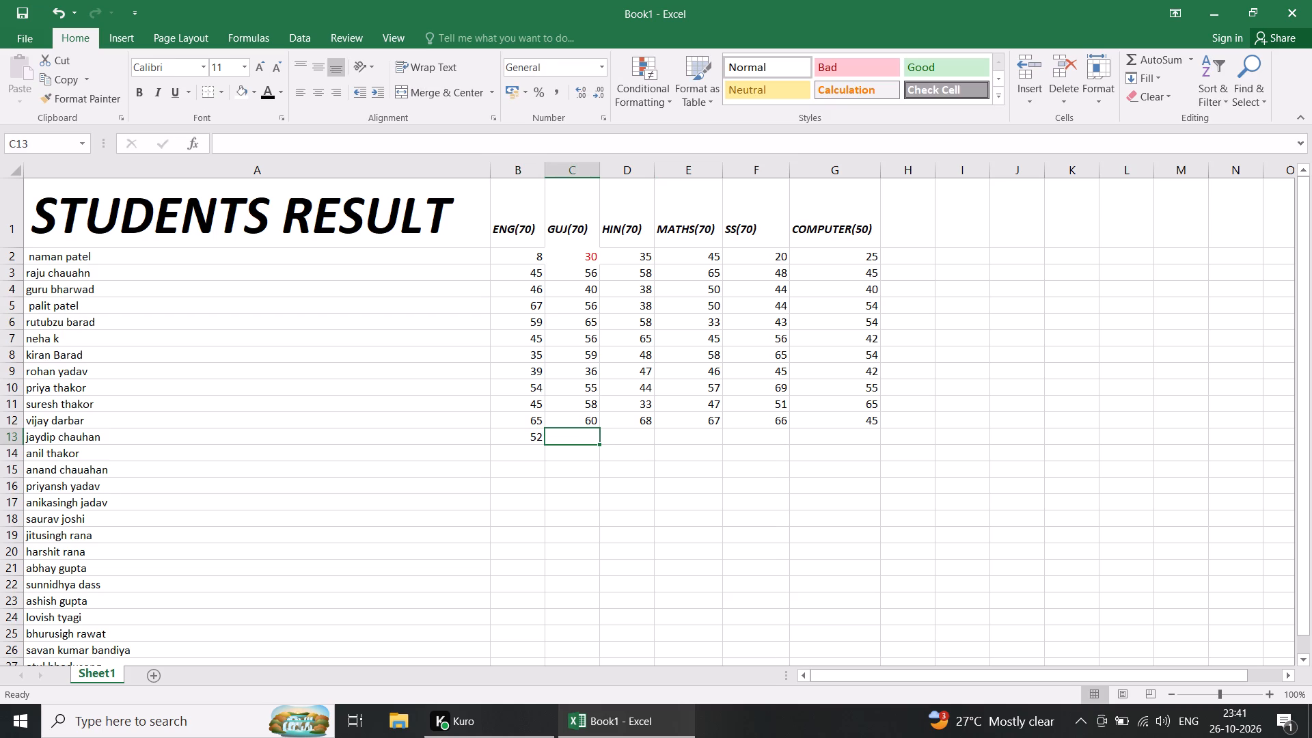
pyautogui.write('65')
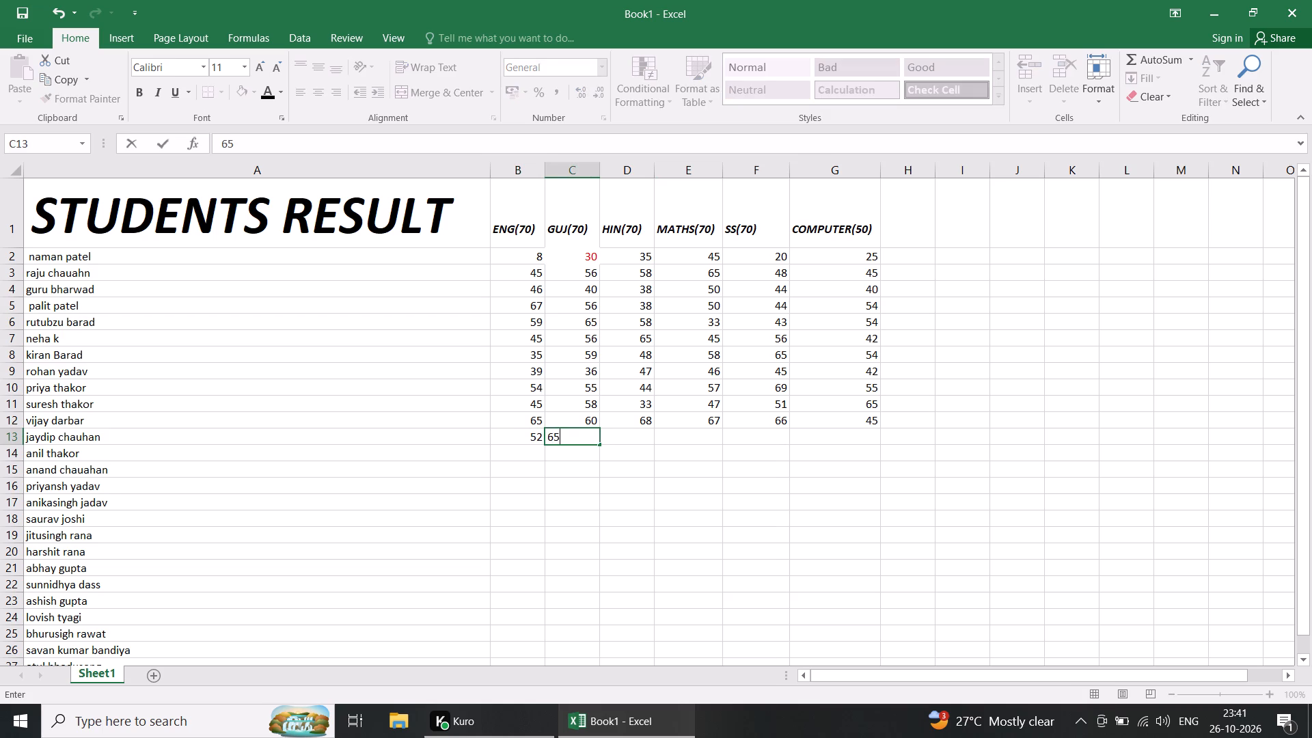
pyautogui.press('Right')
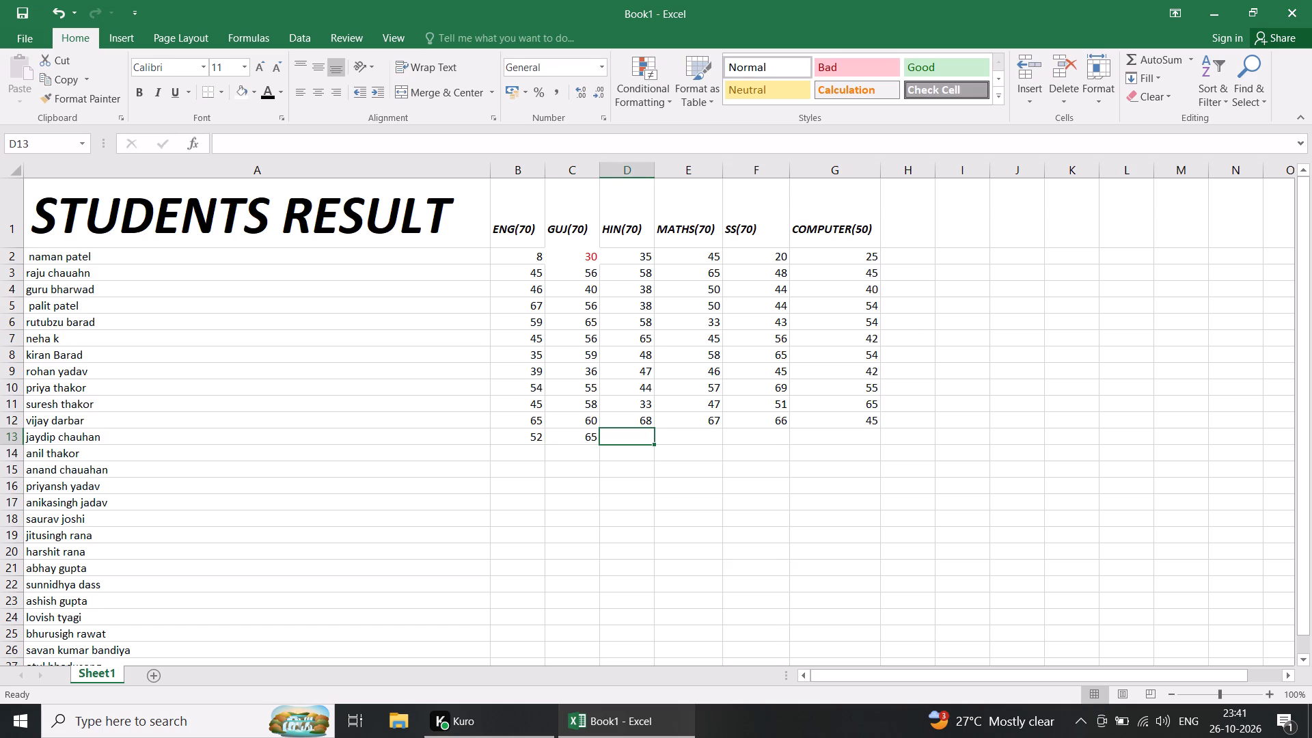
pyautogui.write('45')
pyautogui.press('Right')
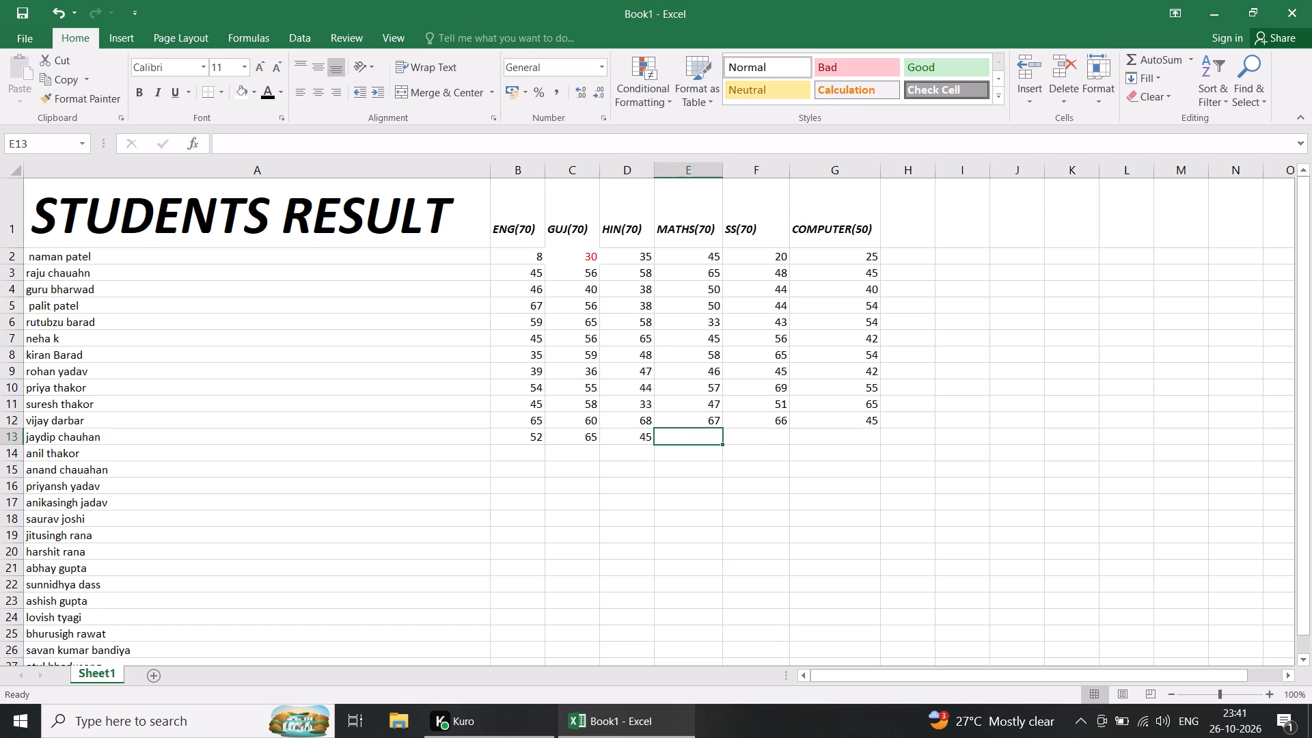
pyautogui.write('35')
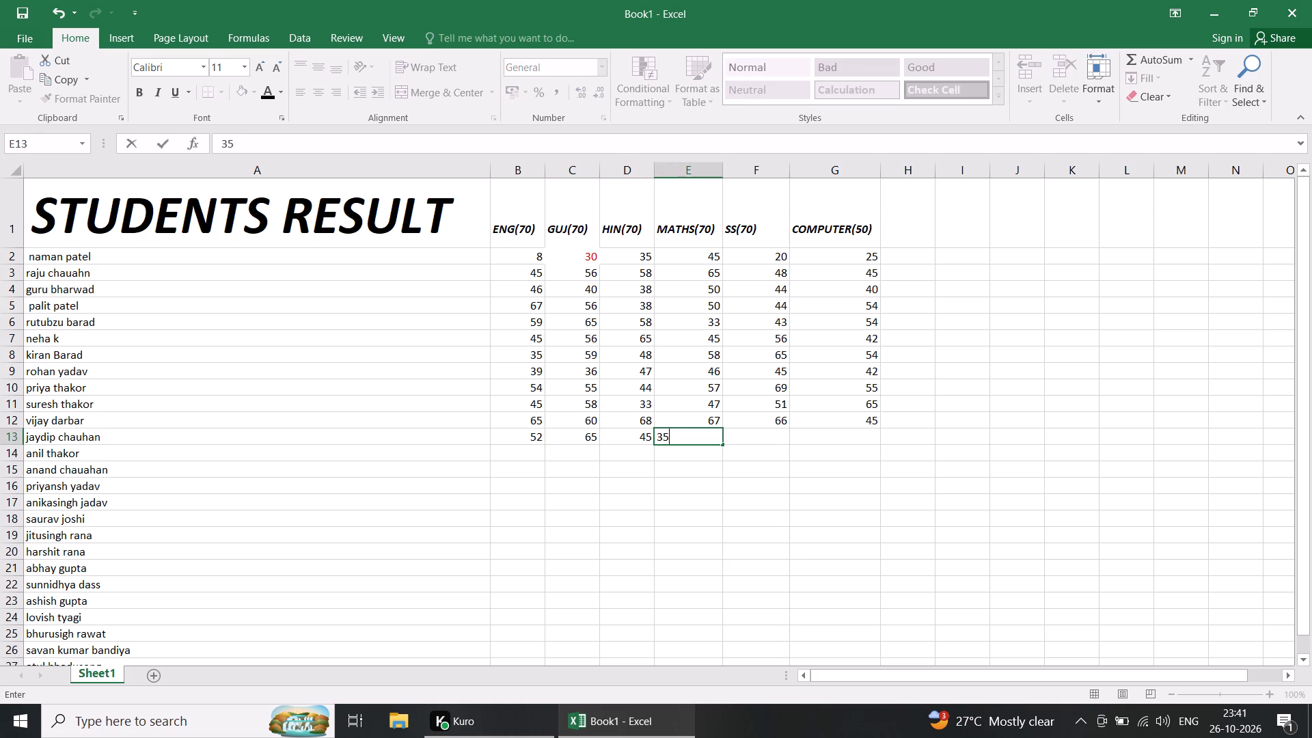
pyautogui.press('Right')
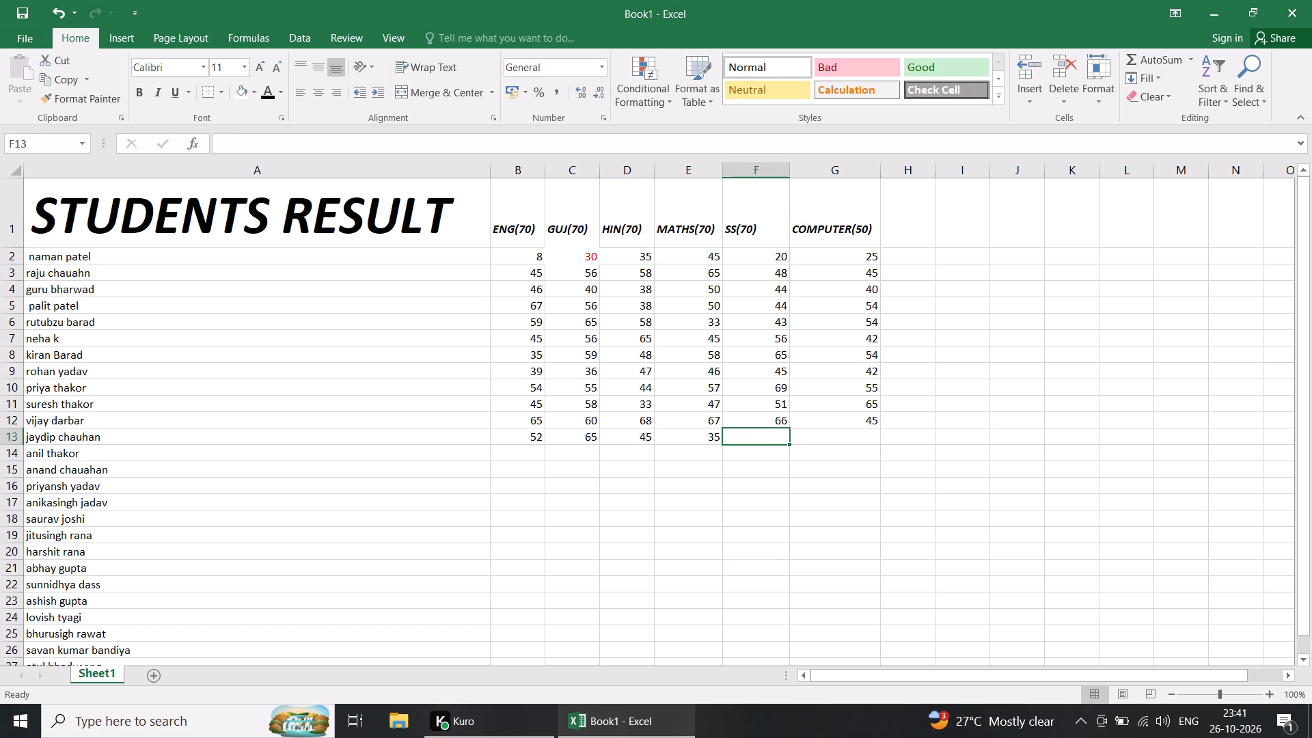
pyautogui.press('5')
pyautogui.press('1')
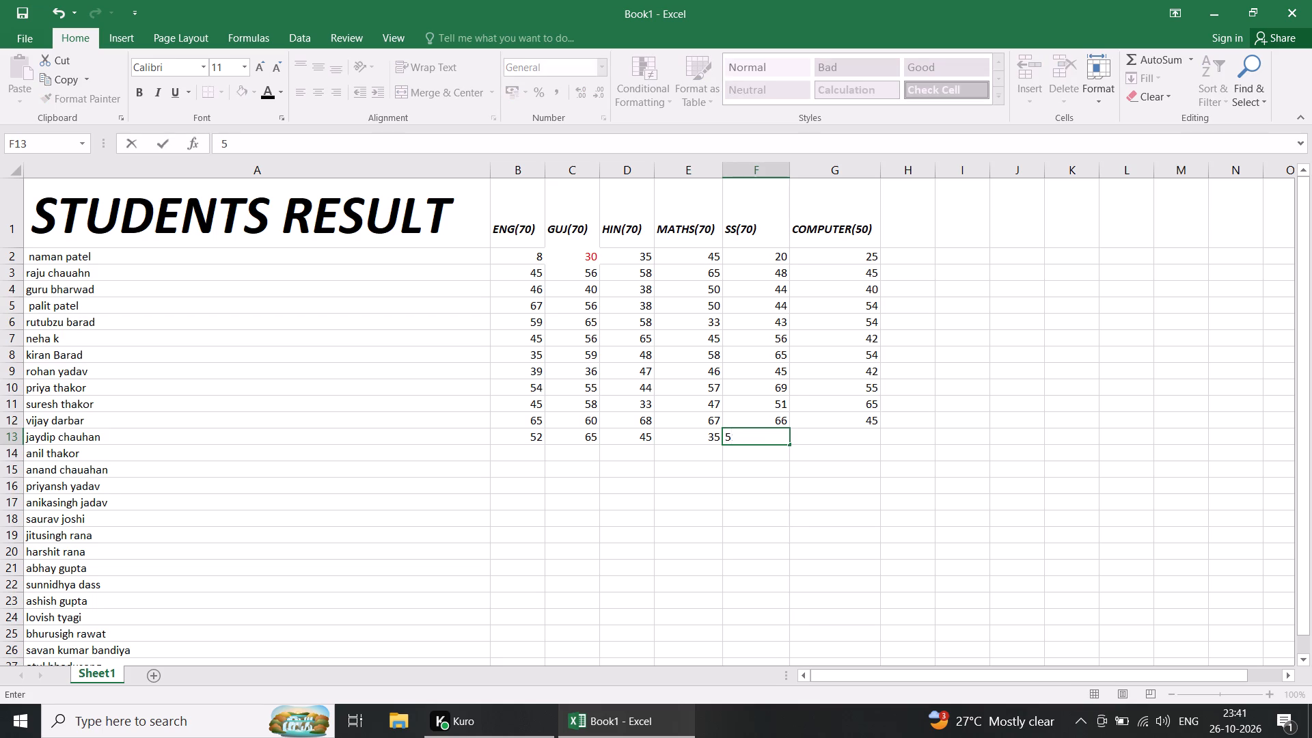
pyautogui.press('Right')
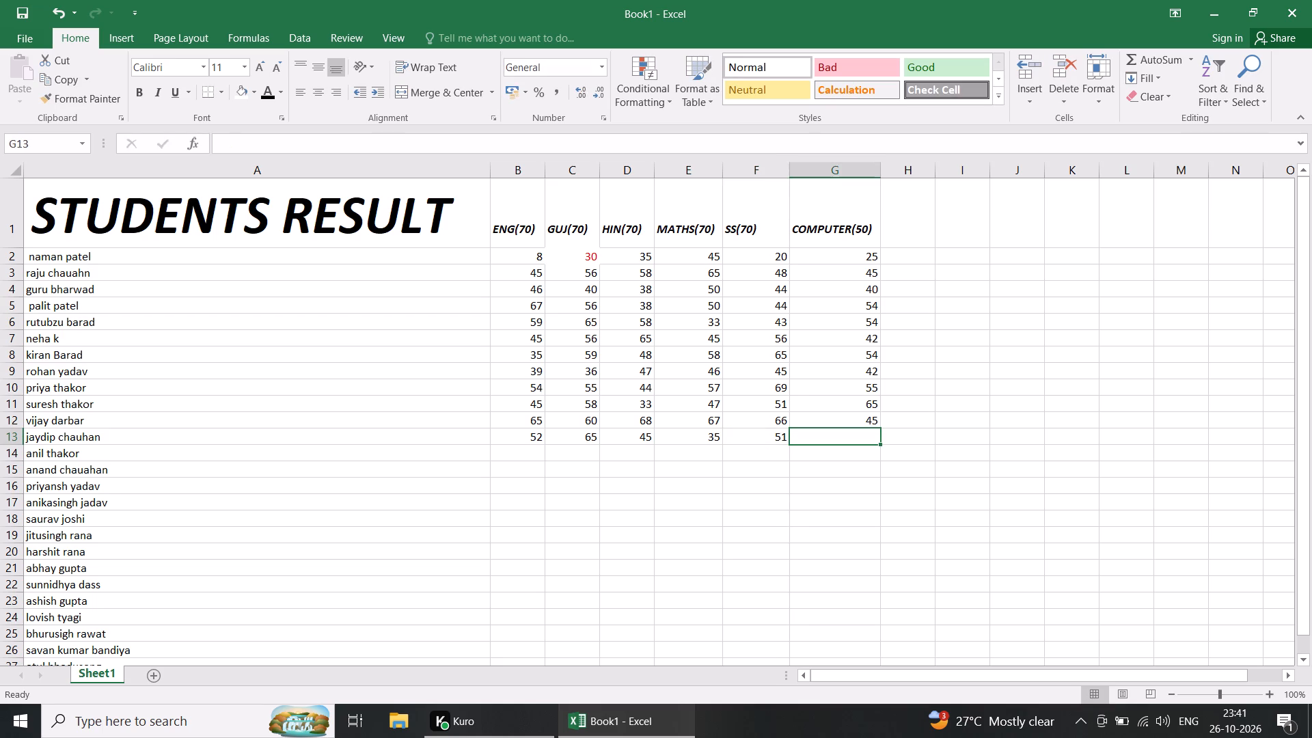
pyautogui.write('54')
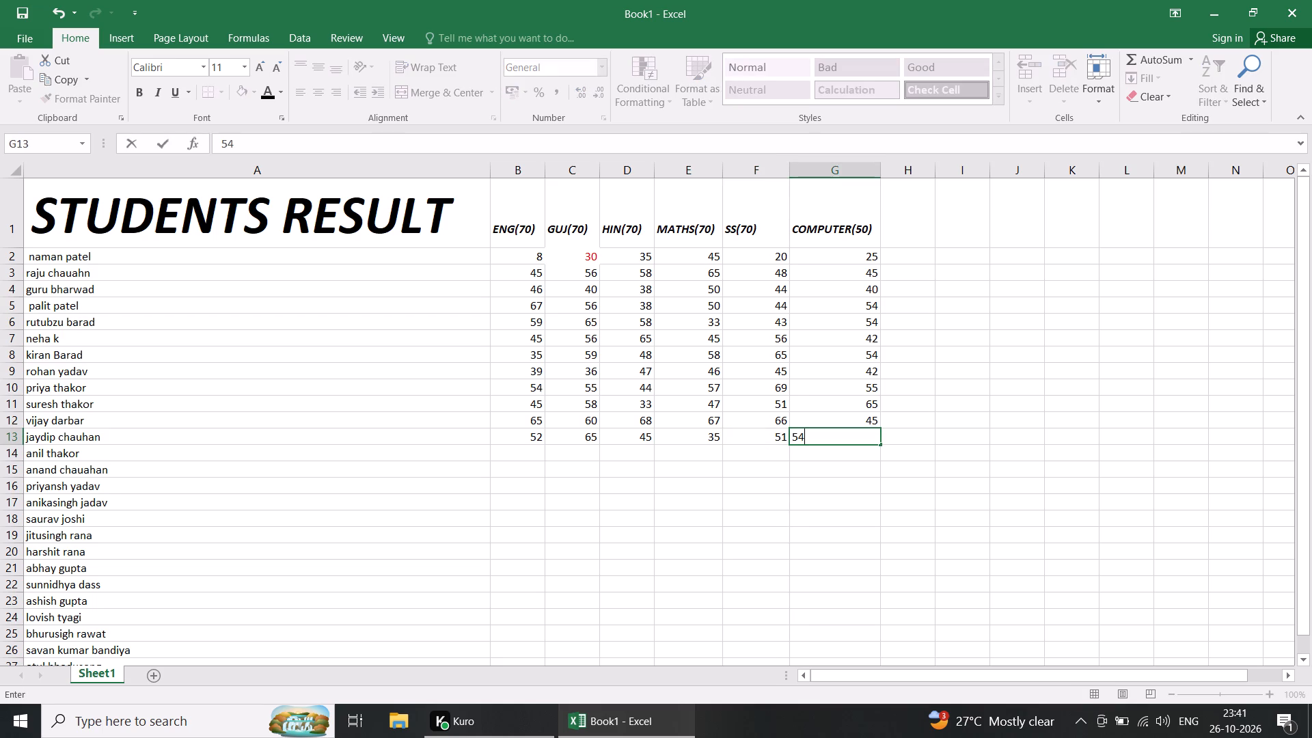
pyautogui.press('Right')
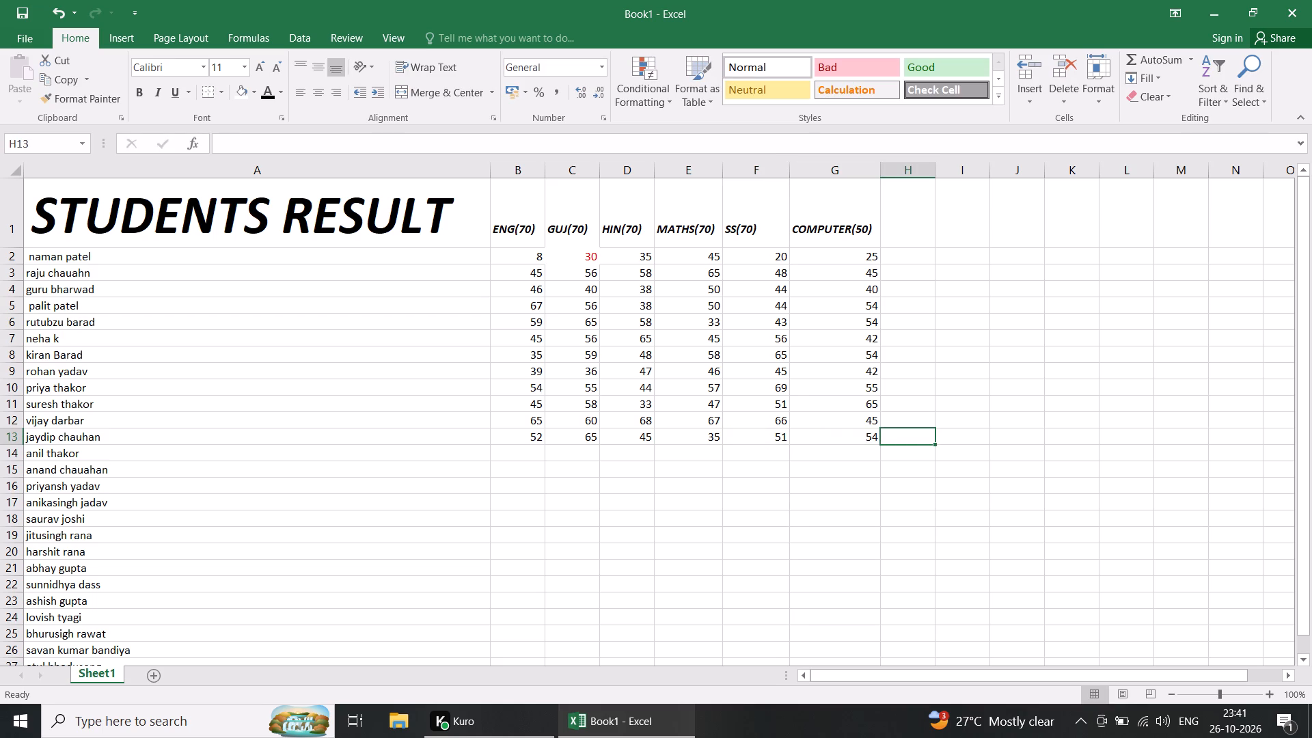
# Enter the marks in row 14: English 39, Gujarati 60, Hindi 48, Maths 56, SS 55 and Computer 37.
pyautogui.press('Down')
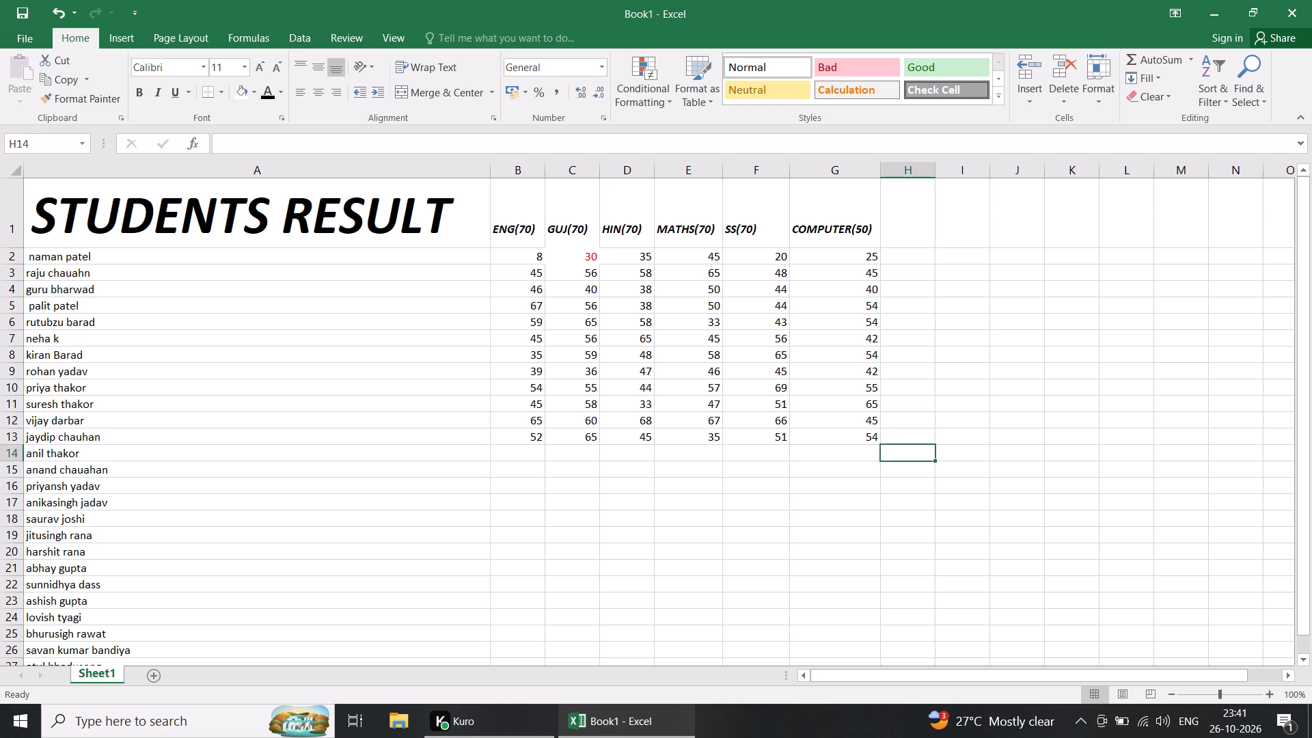
pyautogui.press('Left')
pyautogui.press('Left')
pyautogui.press('Left')
pyautogui.press('Left')
pyautogui.press('Left')
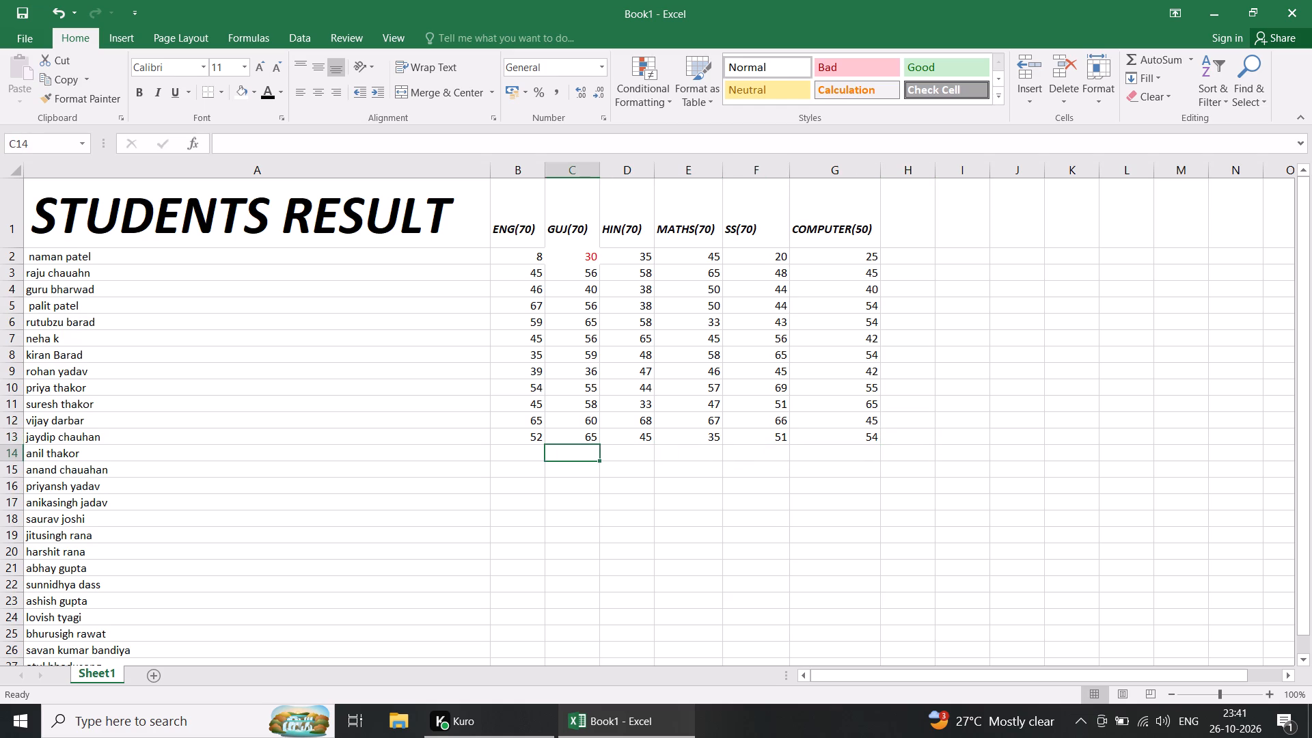
pyautogui.press('Left')
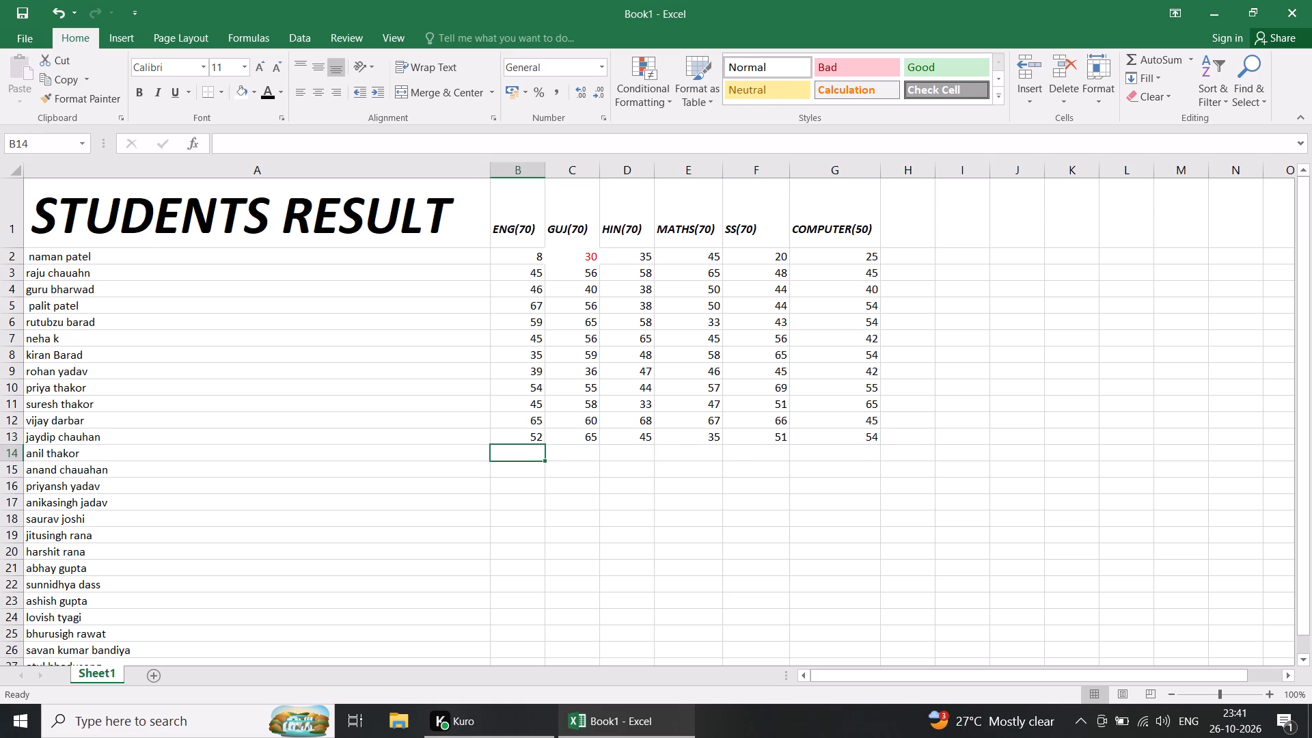
pyautogui.press('3')
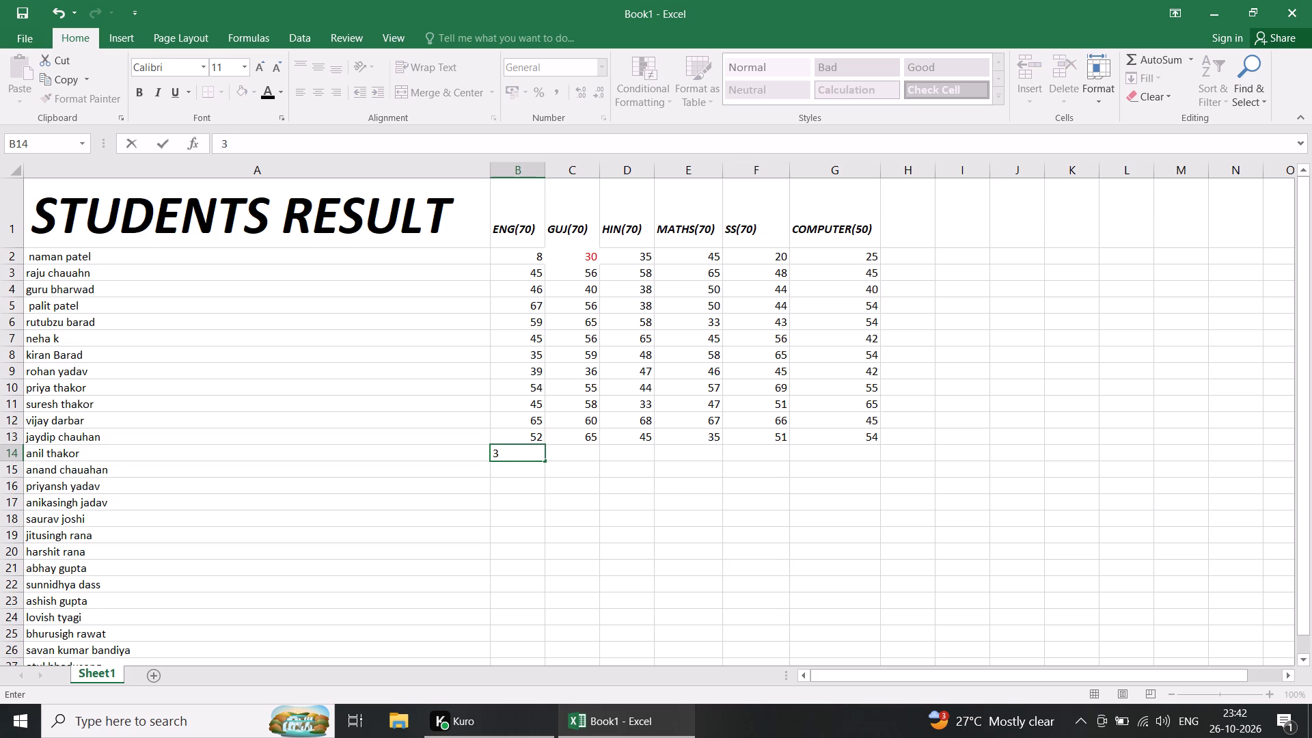
pyautogui.press('9')
pyautogui.press('Right')
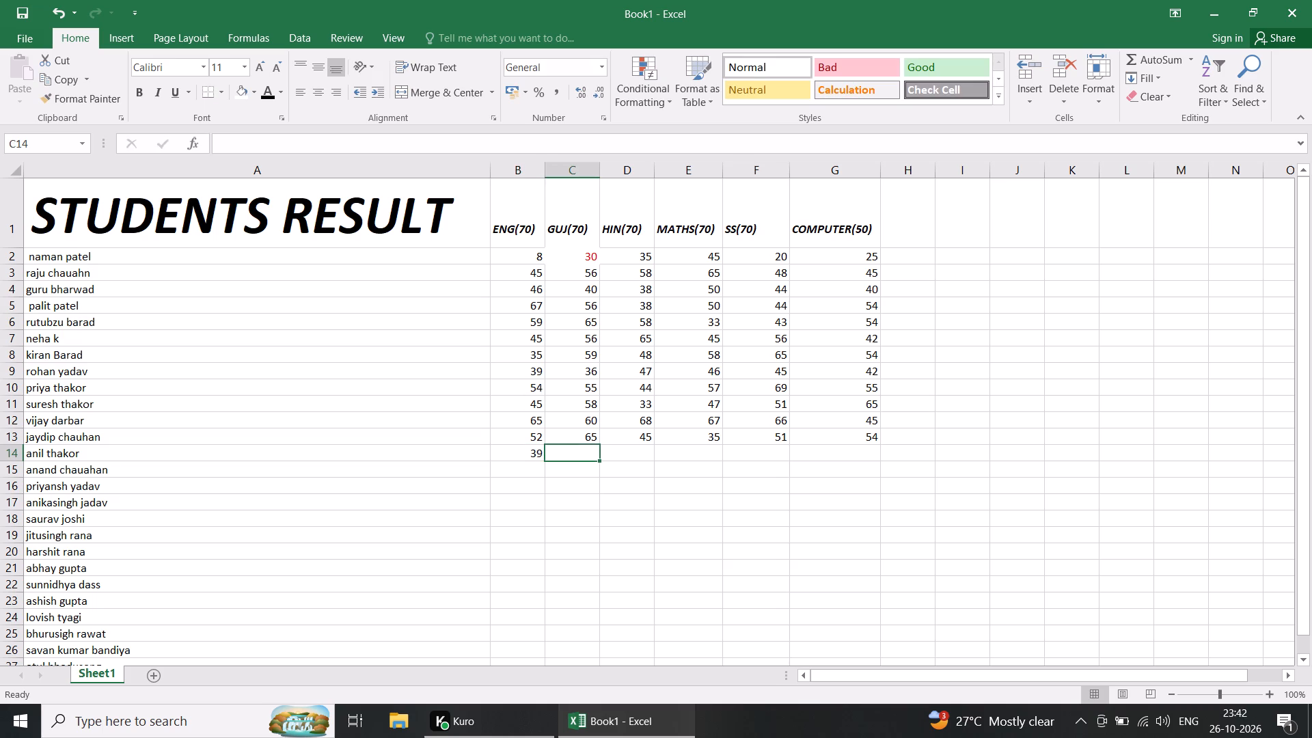
pyautogui.write('60')
pyautogui.press('Right')
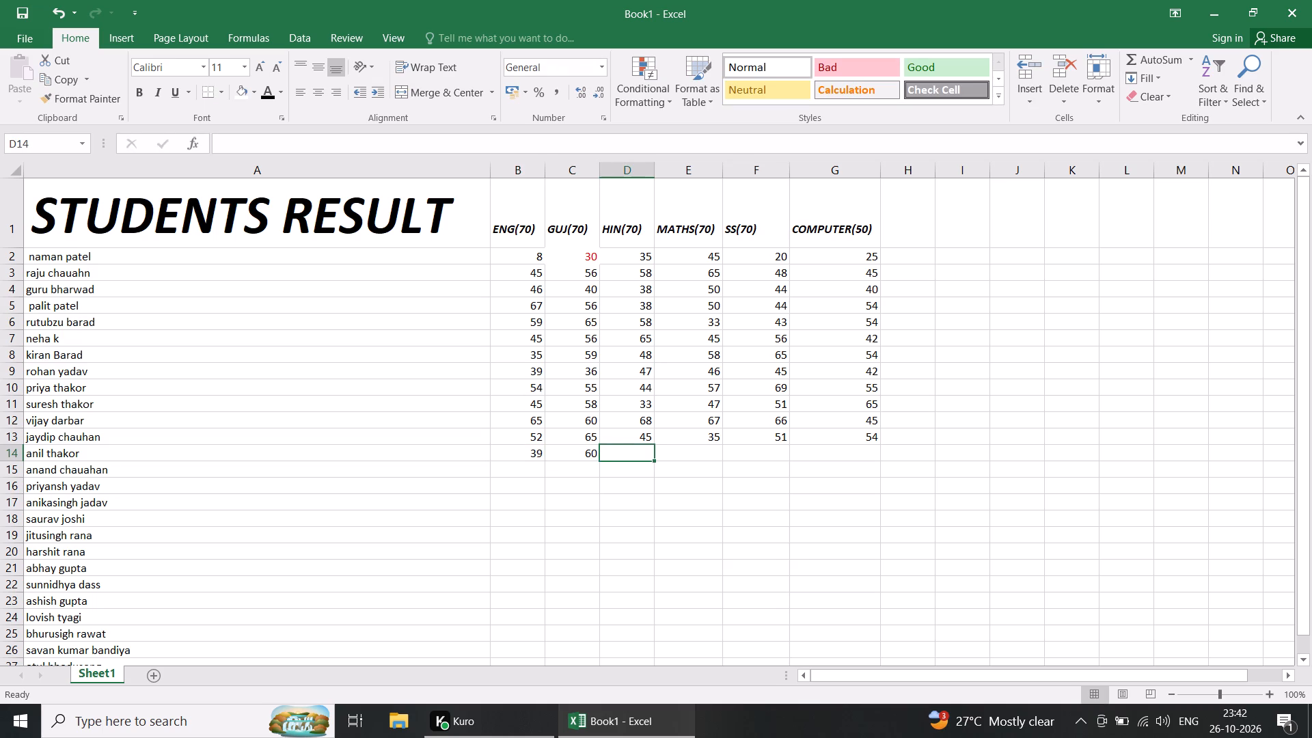
pyautogui.write('48')
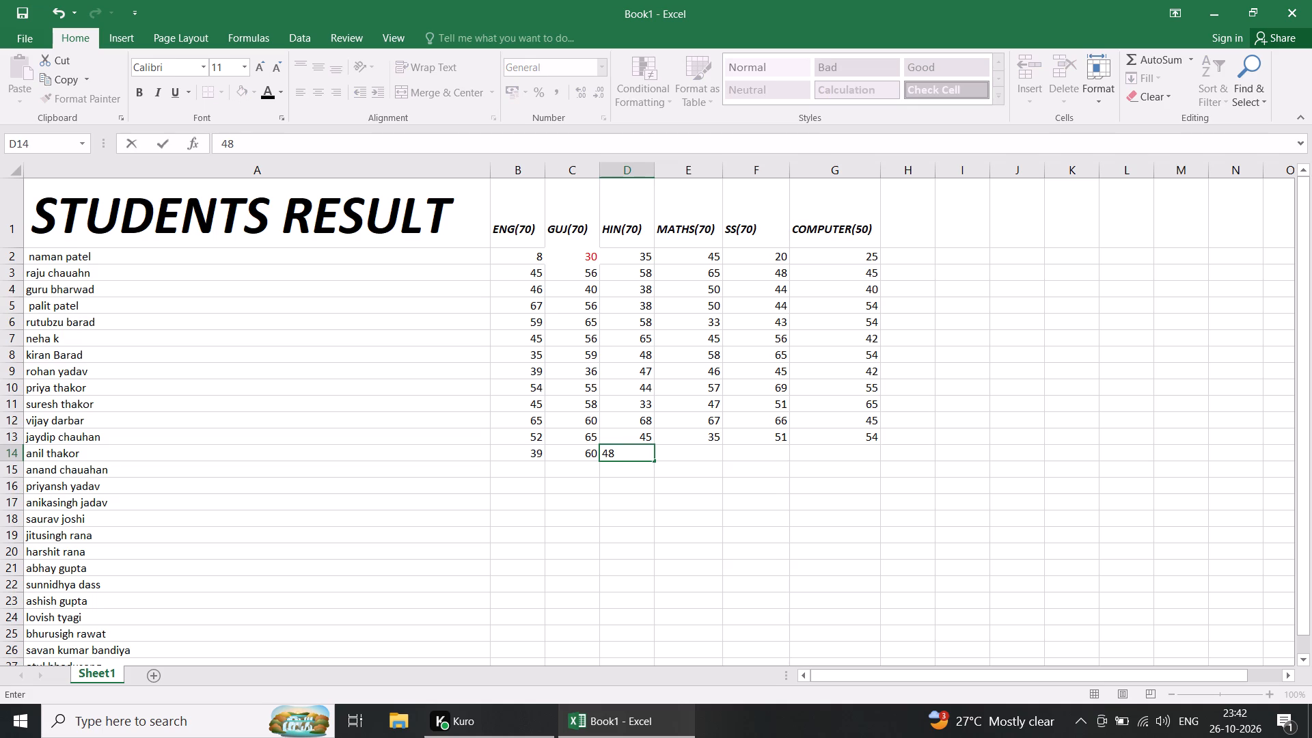
pyautogui.press('Right')
pyautogui.write('56')
pyautogui.press('Right')
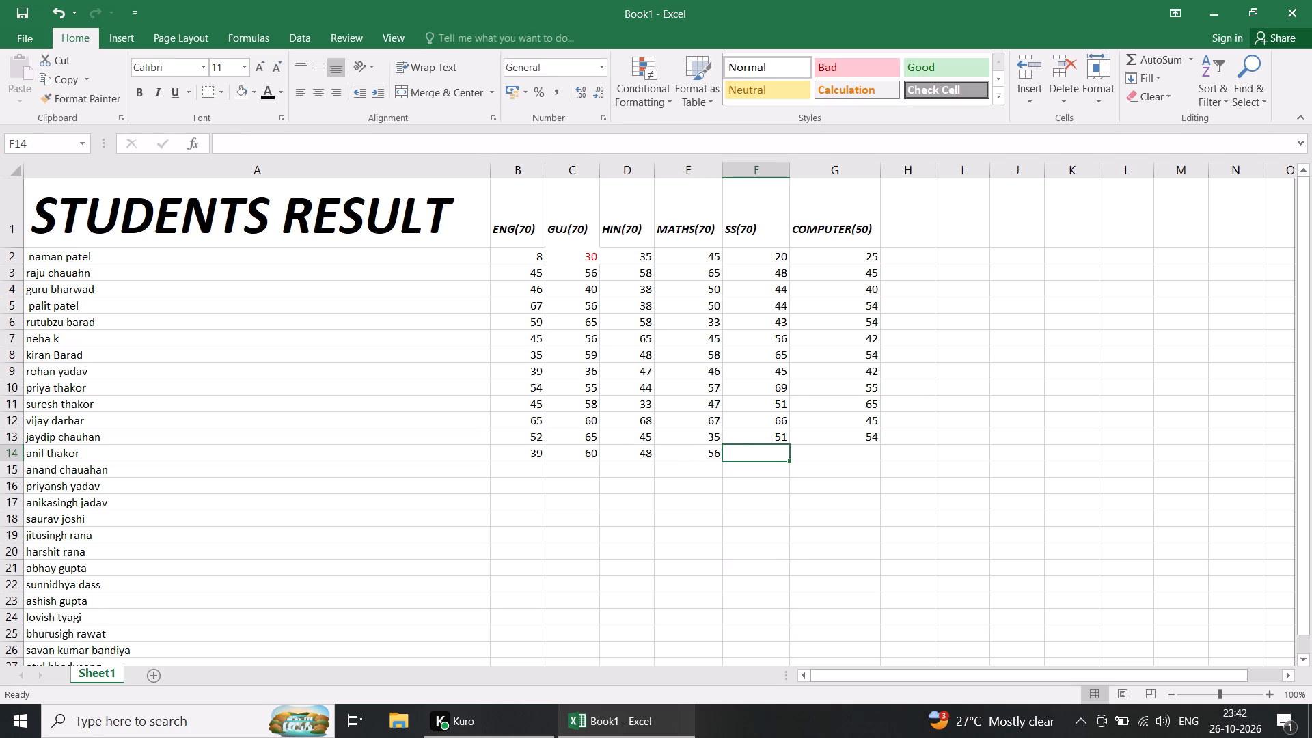
pyautogui.write('55')
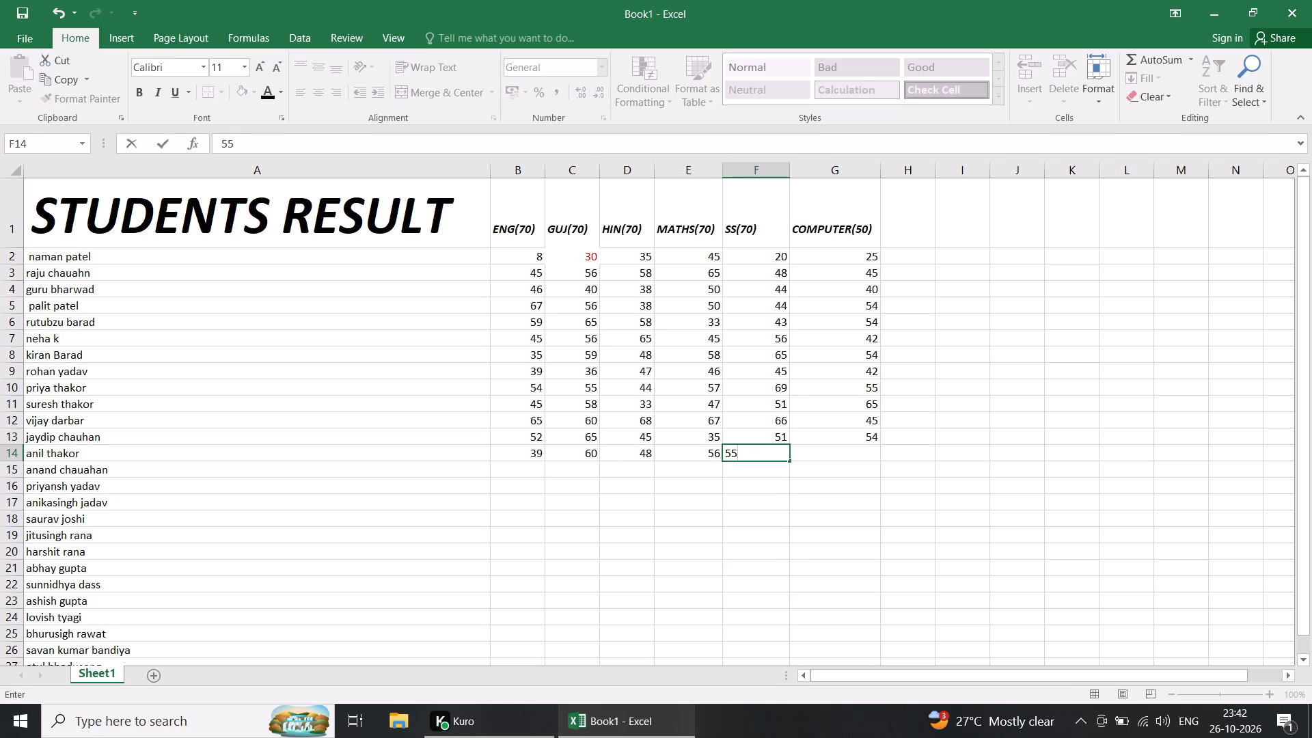
pyautogui.press('Right')
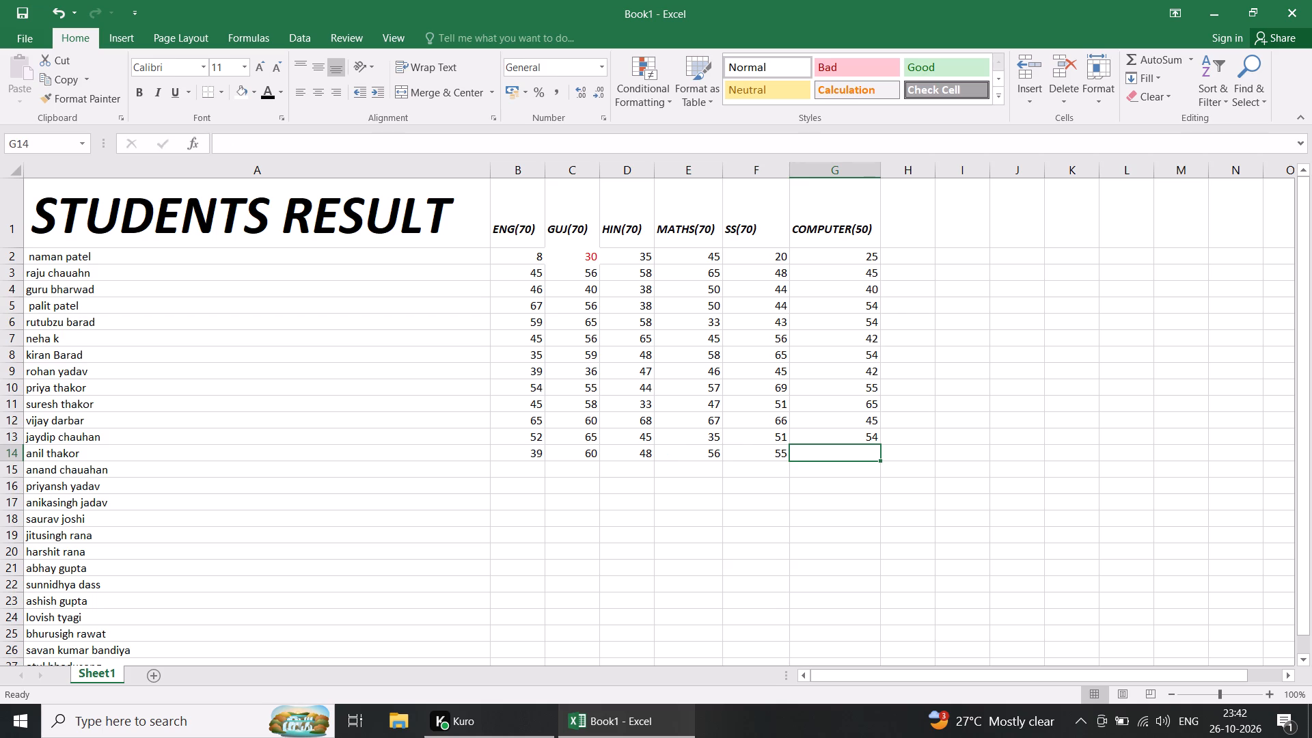
pyautogui.press('3')
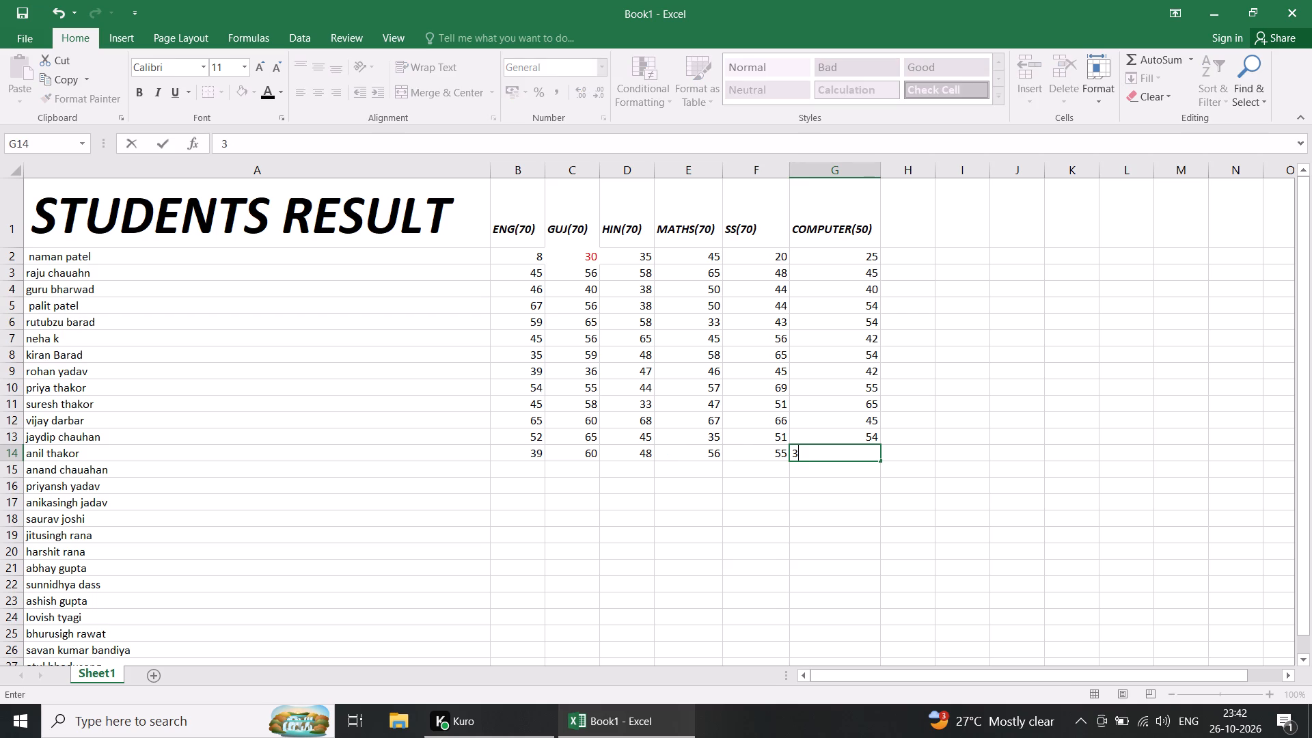
pyautogui.press('7')
# Enter the marks in row 15: English 44, Gujarati 35, Hindi 60, Maths 49, SS 55 and Computer 60.
pyautogui.press('Down')
pyautogui.press('Left')
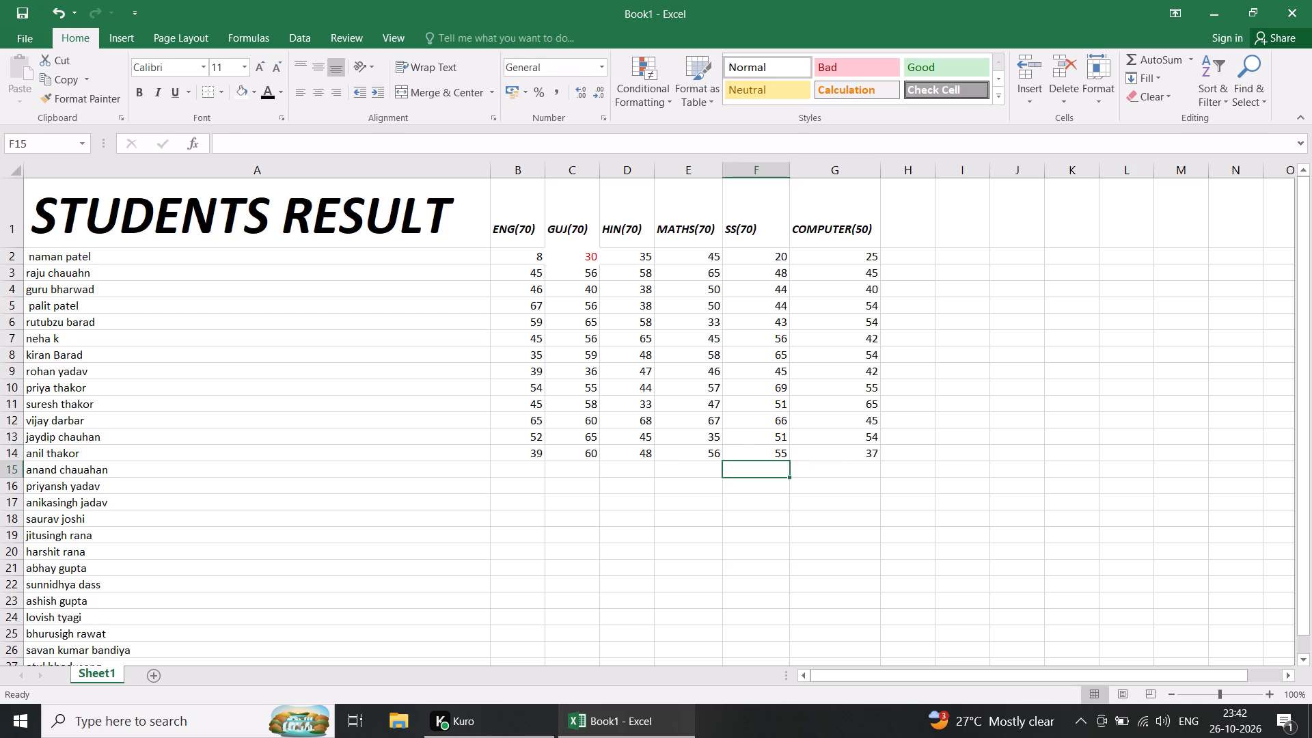
pyautogui.press('Left')
pyautogui.press('Left')
pyautogui.press('Left')
pyautogui.press('Left')
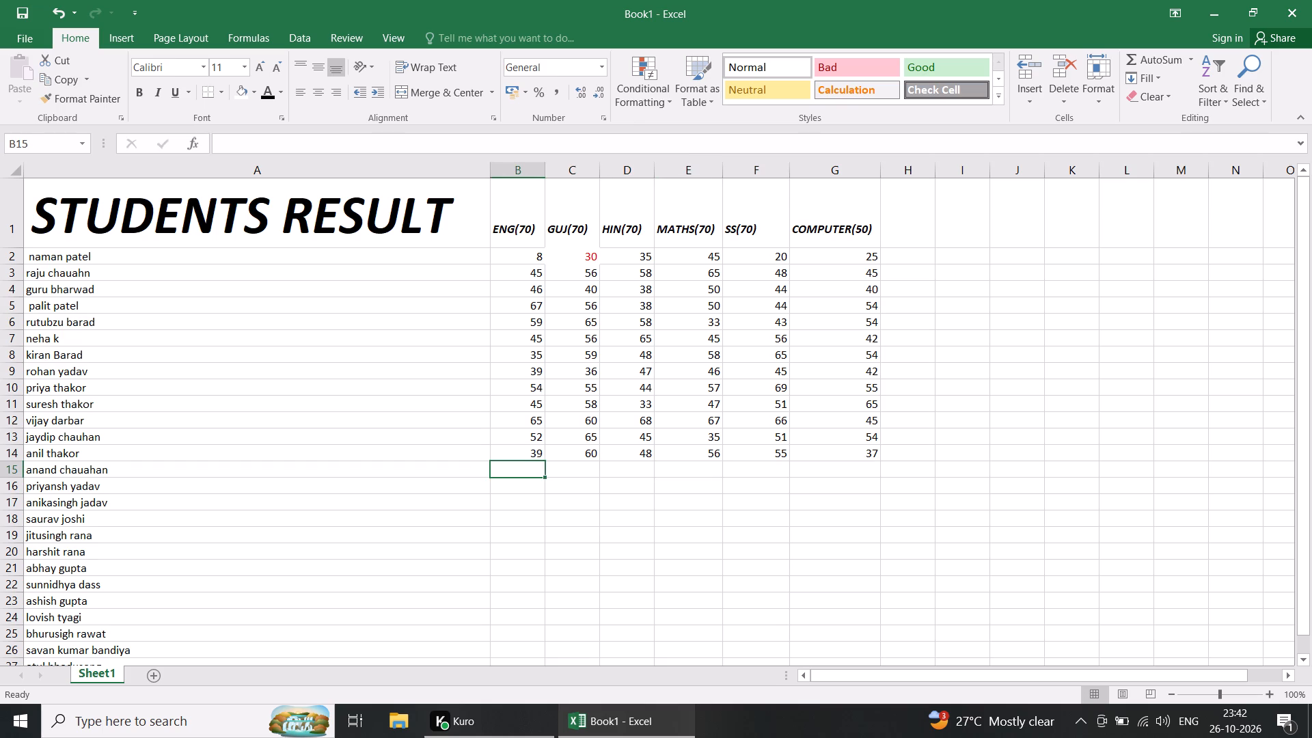
pyautogui.write('44')
pyautogui.press('Right')
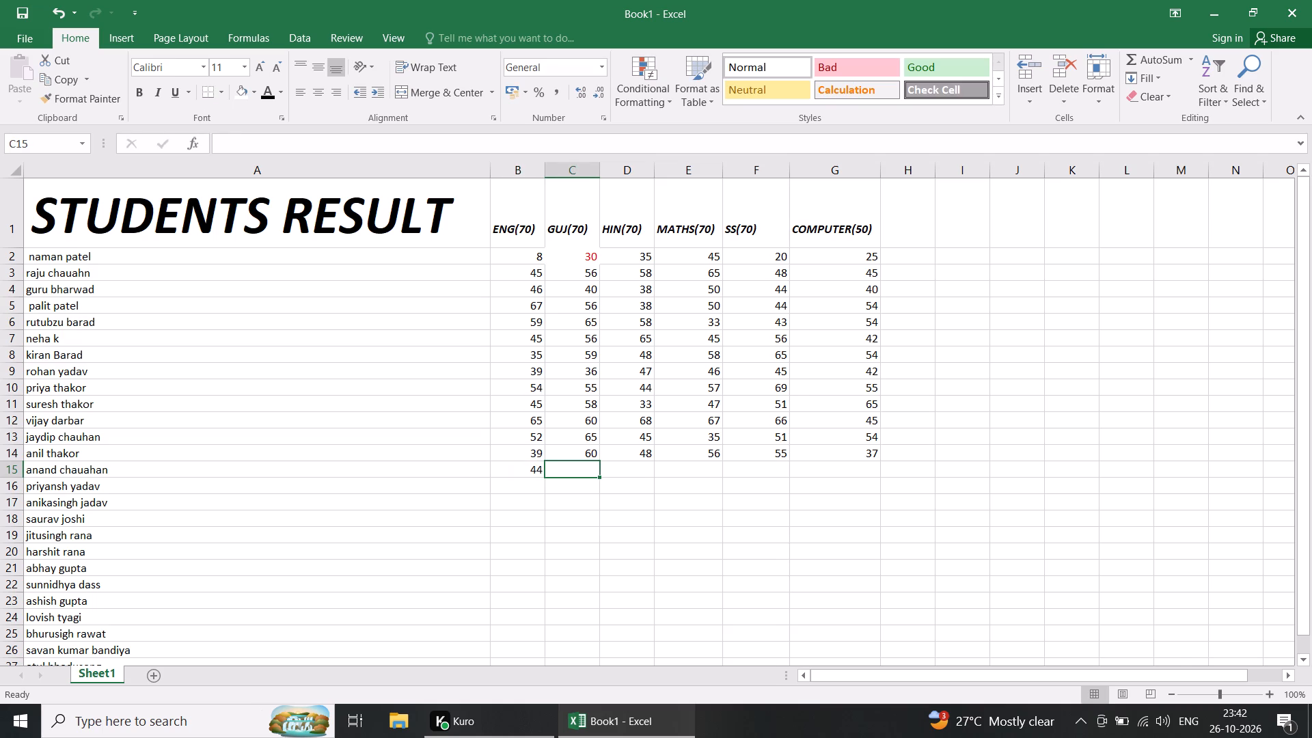
pyautogui.write('35')
pyautogui.press('Right')
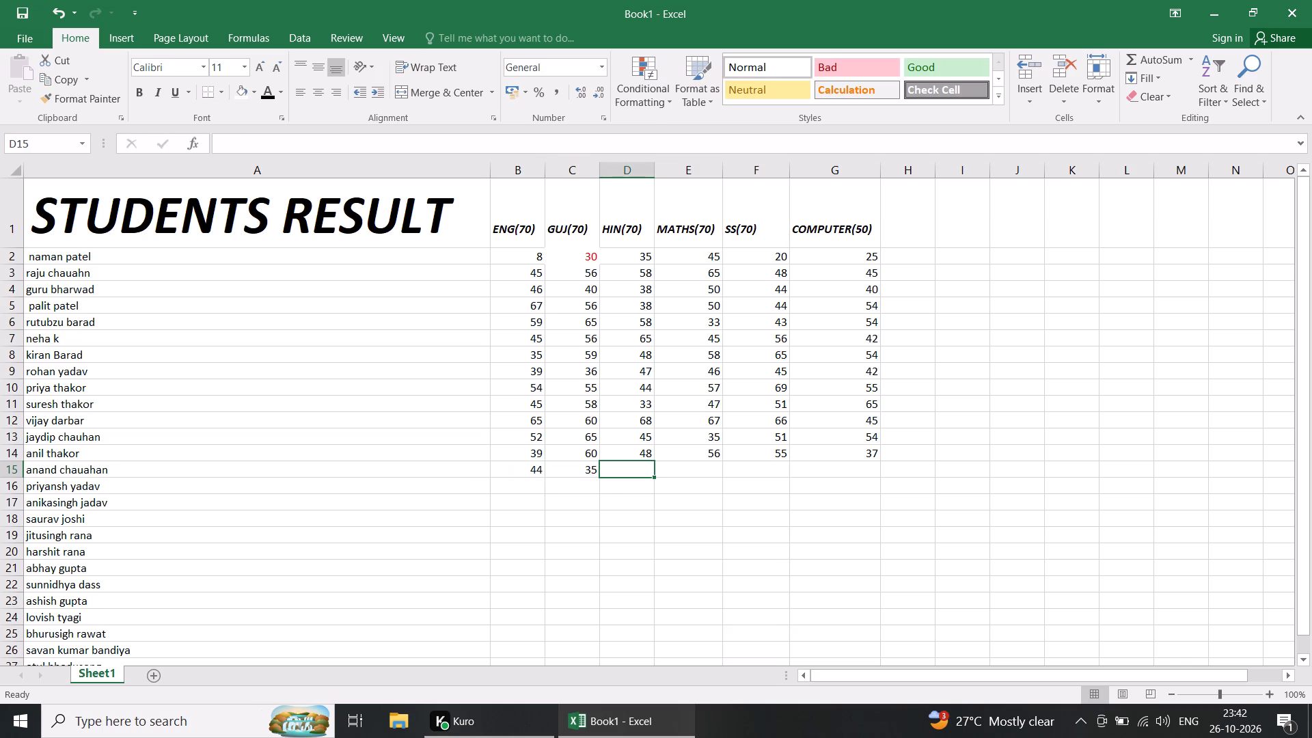
pyautogui.write('60')
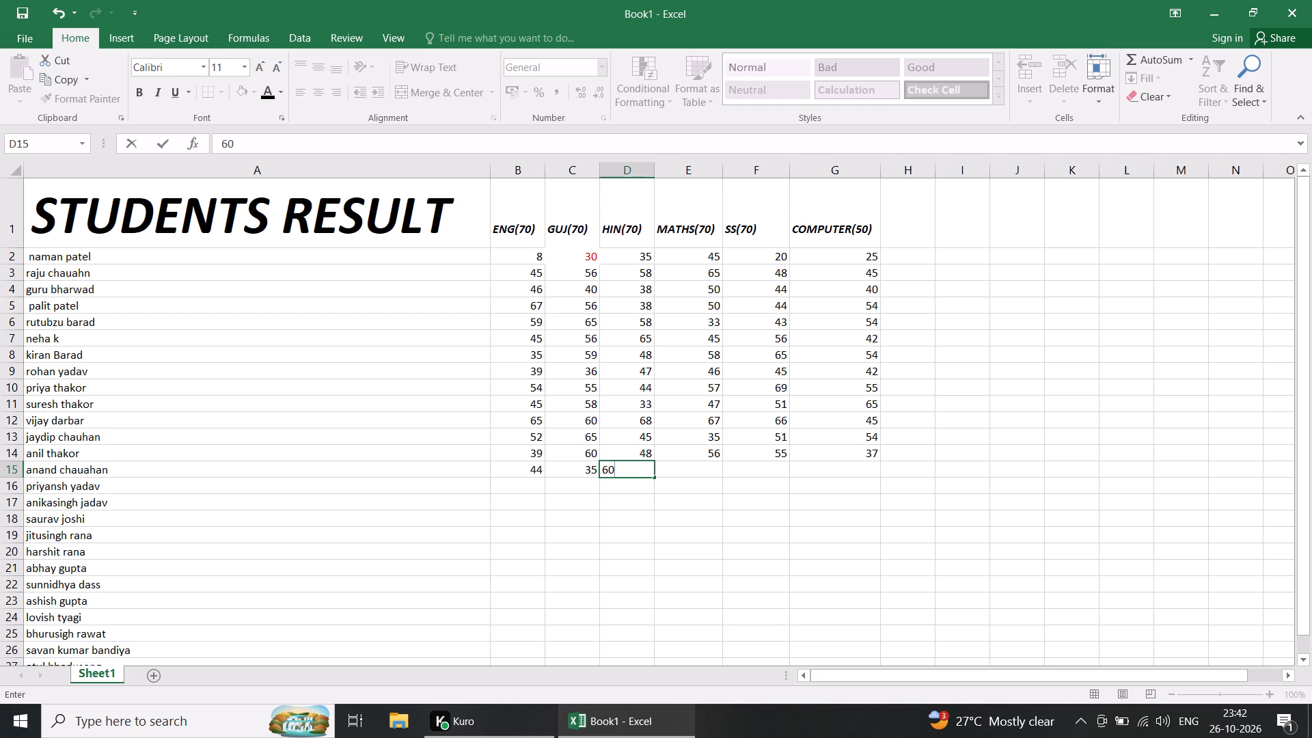
pyautogui.press('Right')
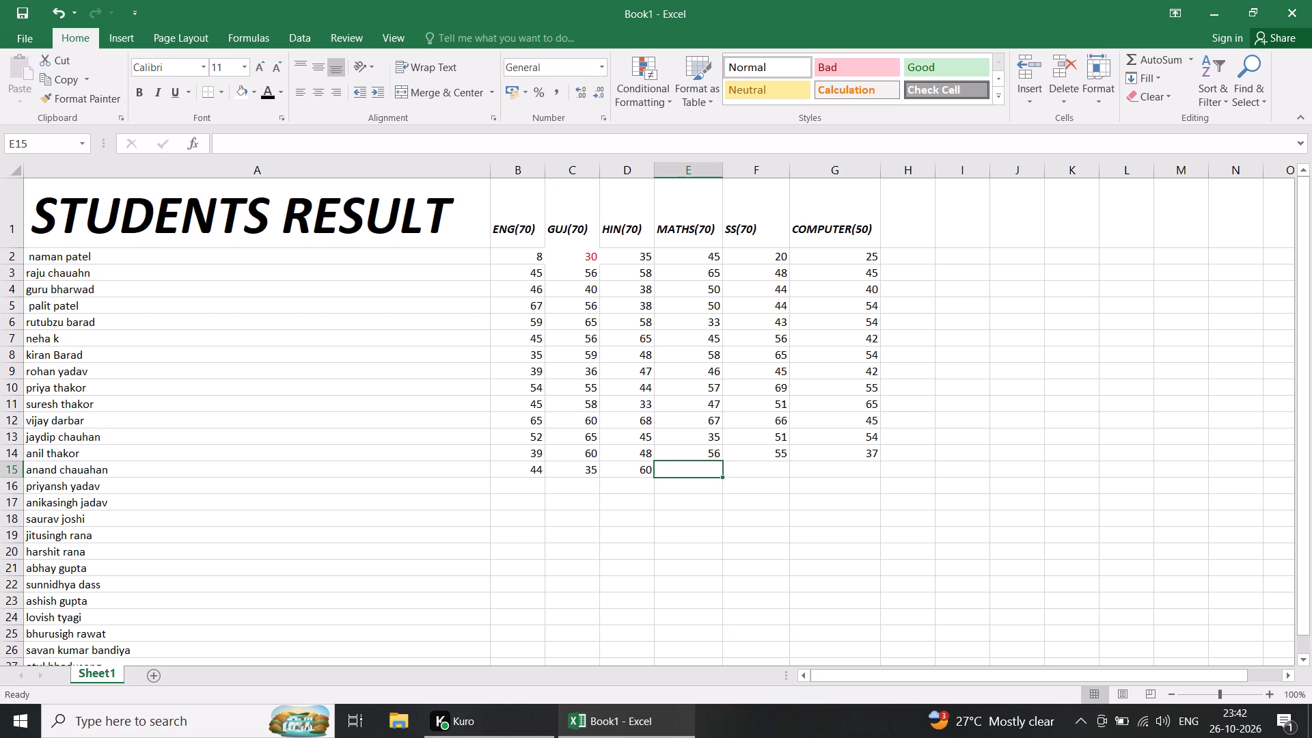
pyautogui.press('4')
pyautogui.press('9')
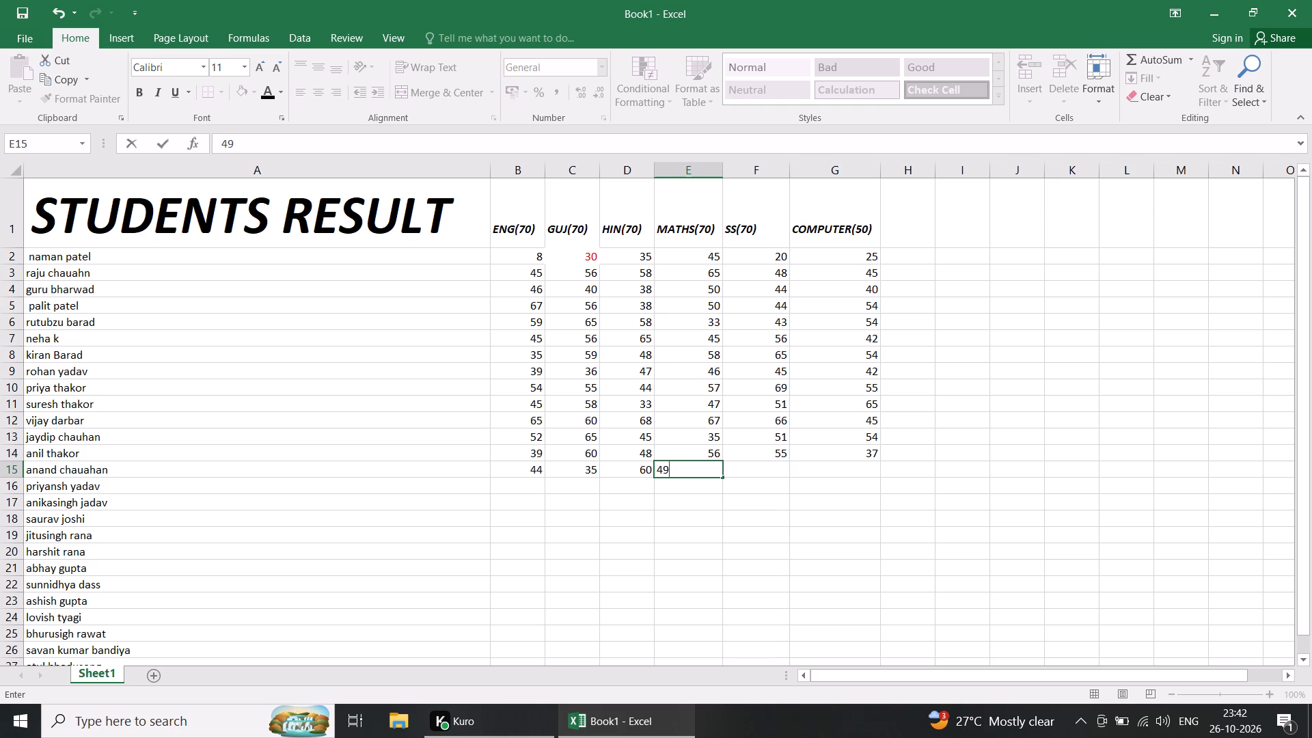
pyautogui.press('Right')
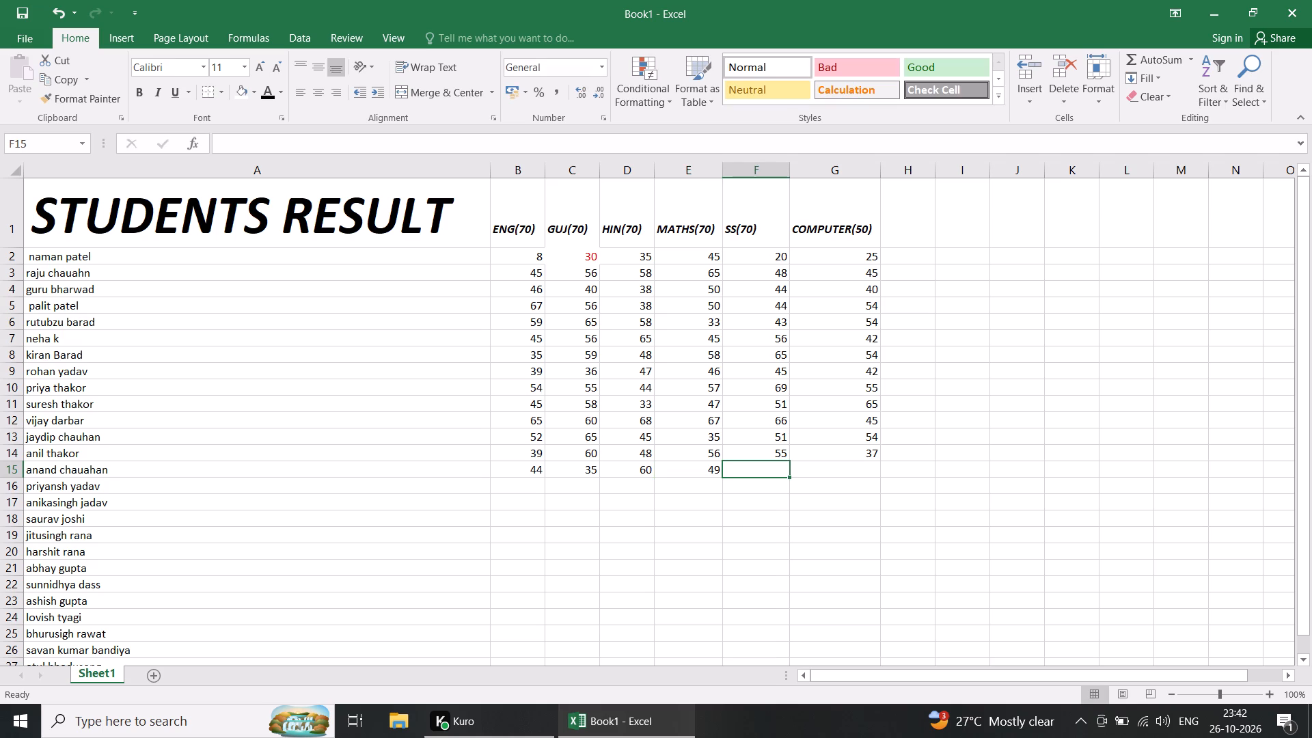
pyautogui.write('55')
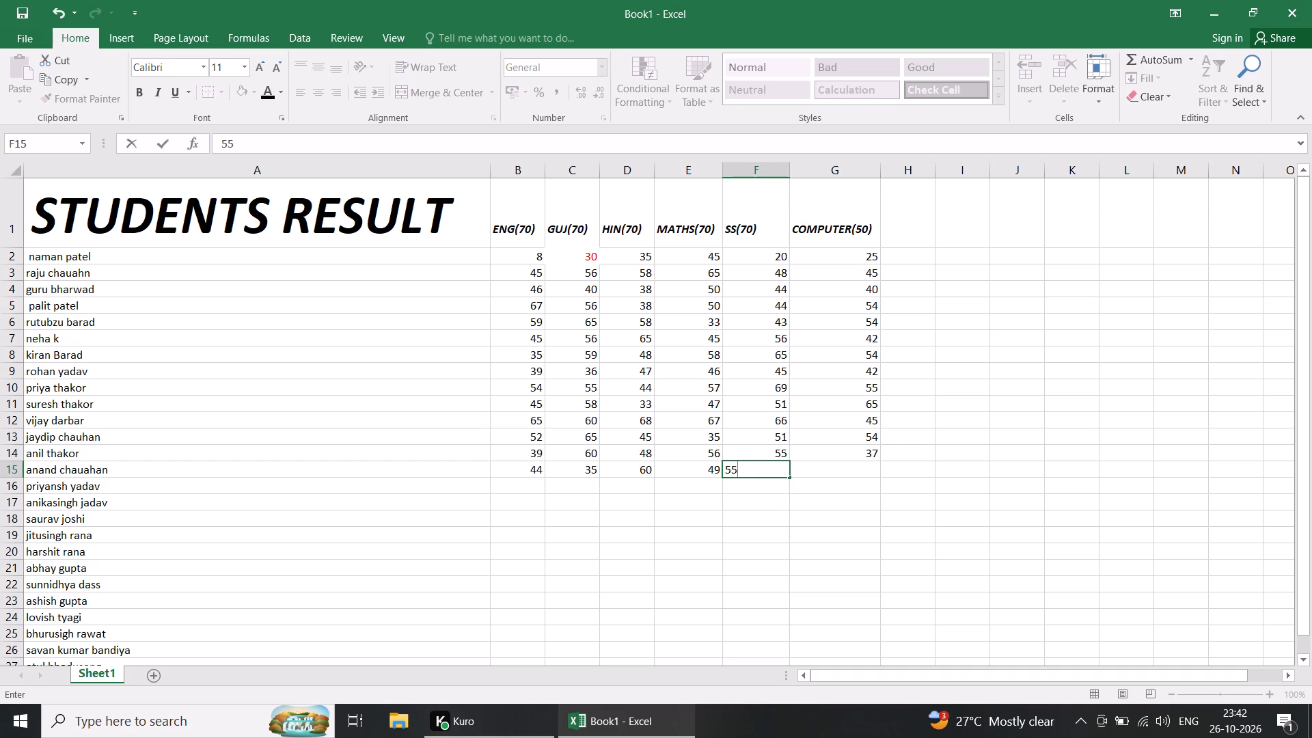
pyautogui.press('Right')
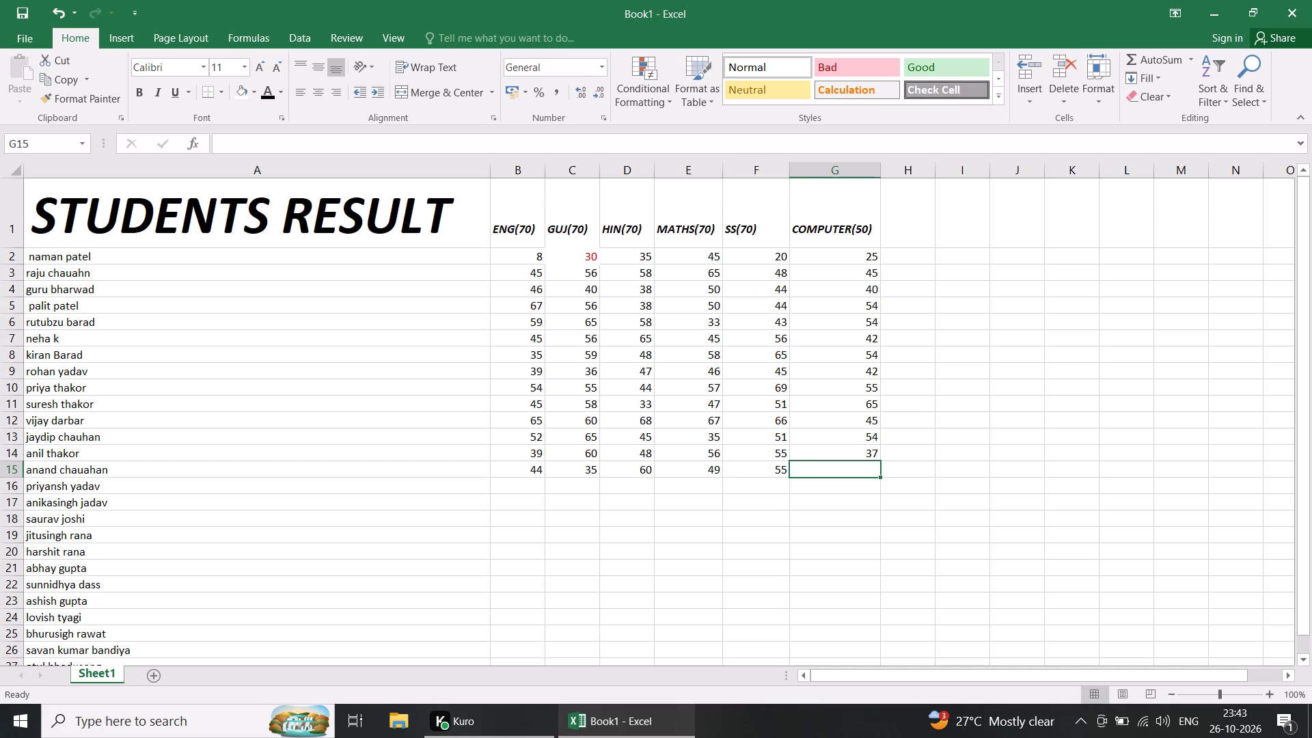
pyautogui.write('60')
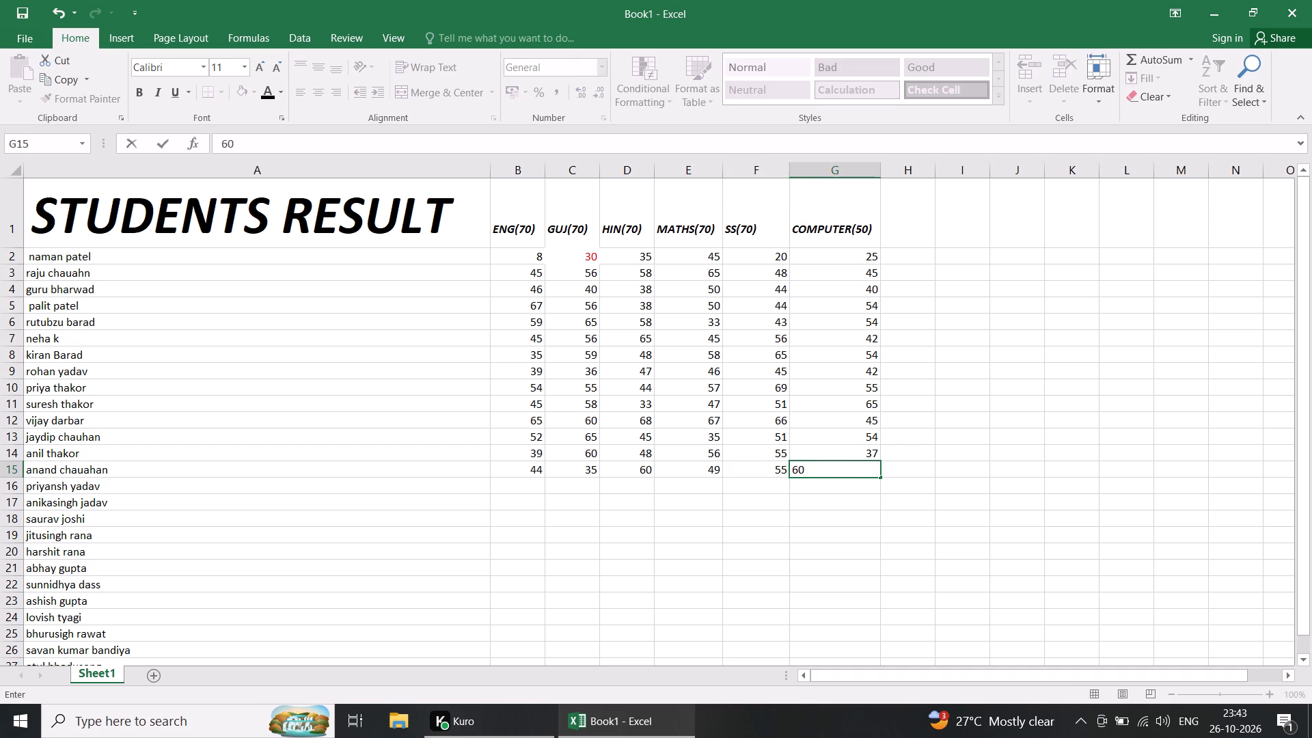
pyautogui.press('Right')
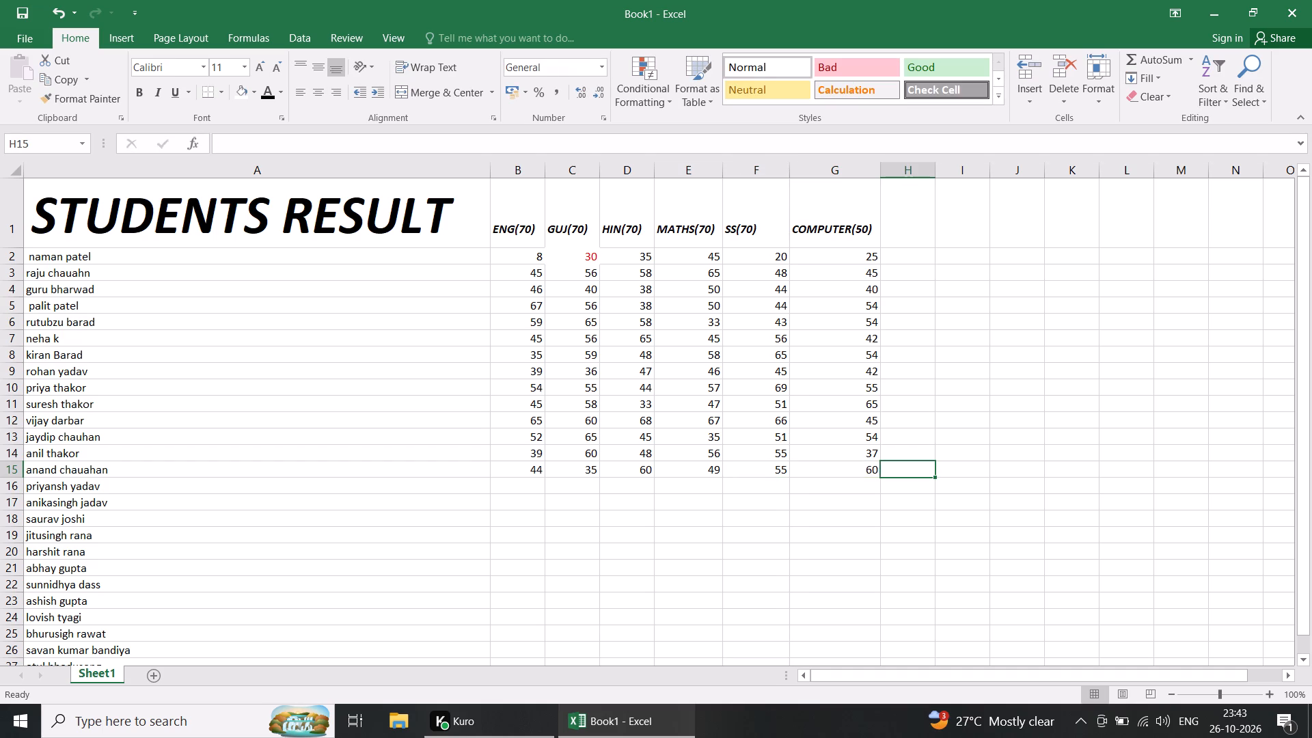
# Enter the marks in row 16: English 66, Gujarati 56 and Hindi 55.
pyautogui.press('Down')
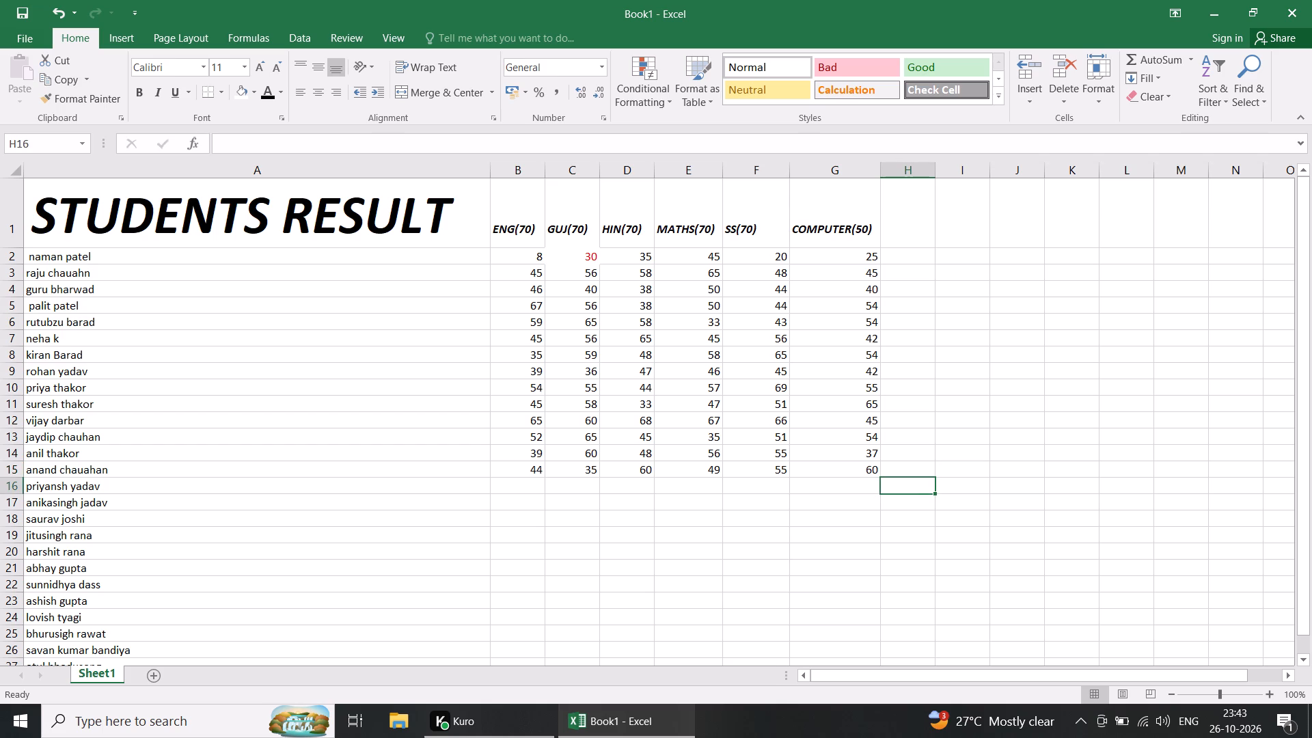
pyautogui.press('Left')
pyautogui.press('Left')
pyautogui.press('Left')
pyautogui.press('Left')
pyautogui.press('Left')
pyautogui.press('Left')
pyautogui.press('Left')
pyautogui.press('Left')
pyautogui.press('Left')
pyautogui.press('Left')
pyautogui.press('Left')
pyautogui.press('Left')
pyautogui.press('Left')
pyautogui.press('Left')
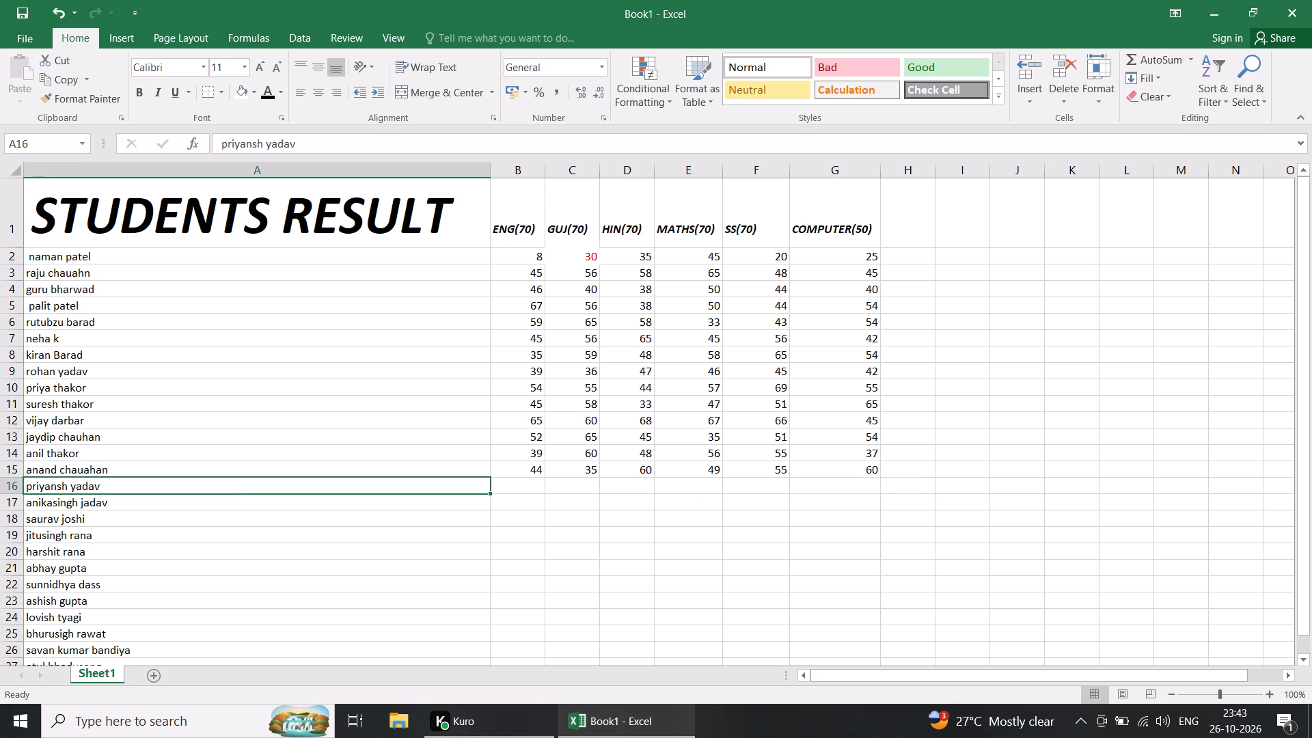
pyautogui.press('Right')
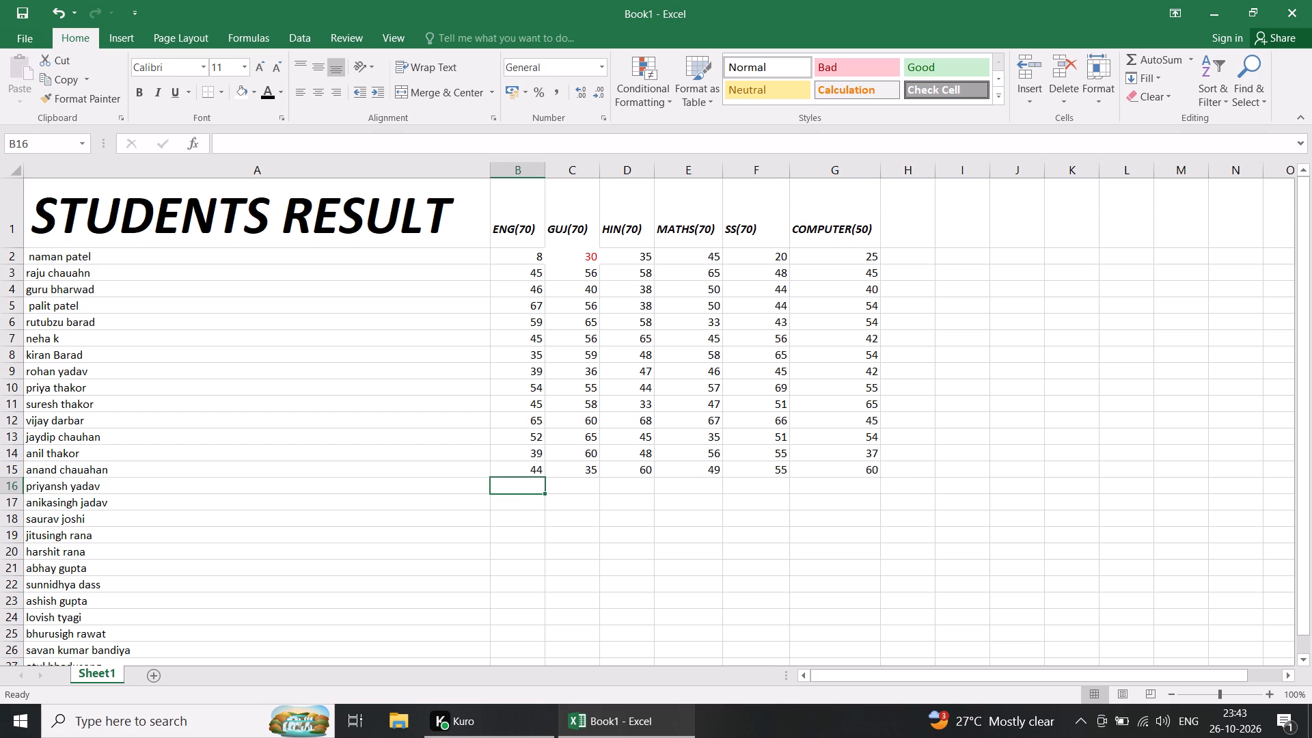
pyautogui.write('66')
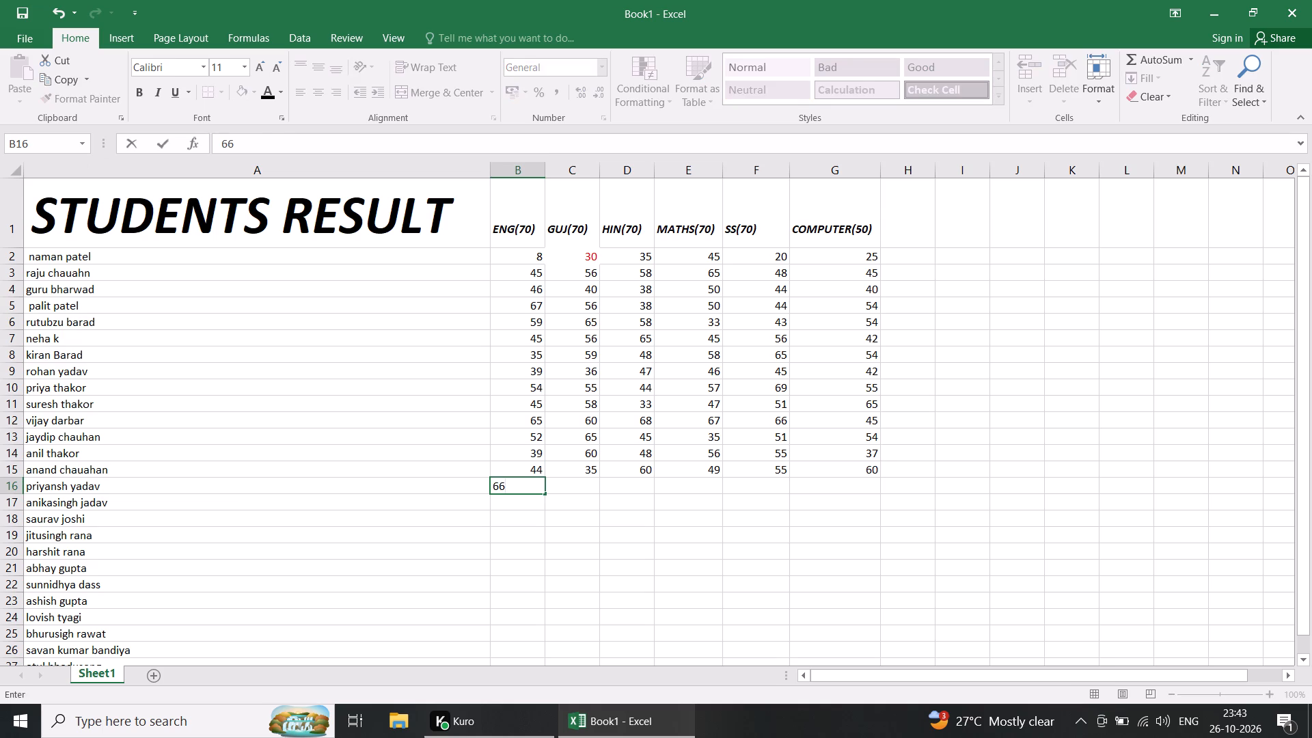
pyautogui.press('Right')
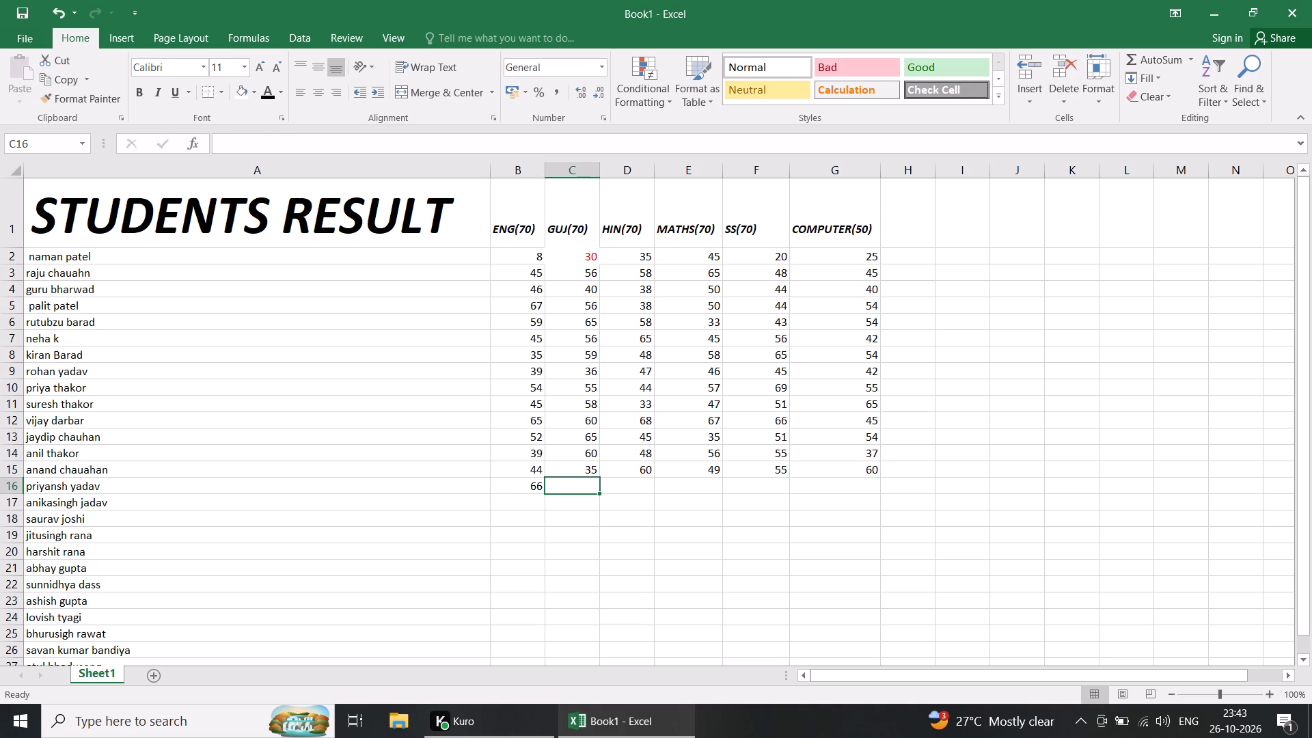
pyautogui.write('56')
pyautogui.press('Right')
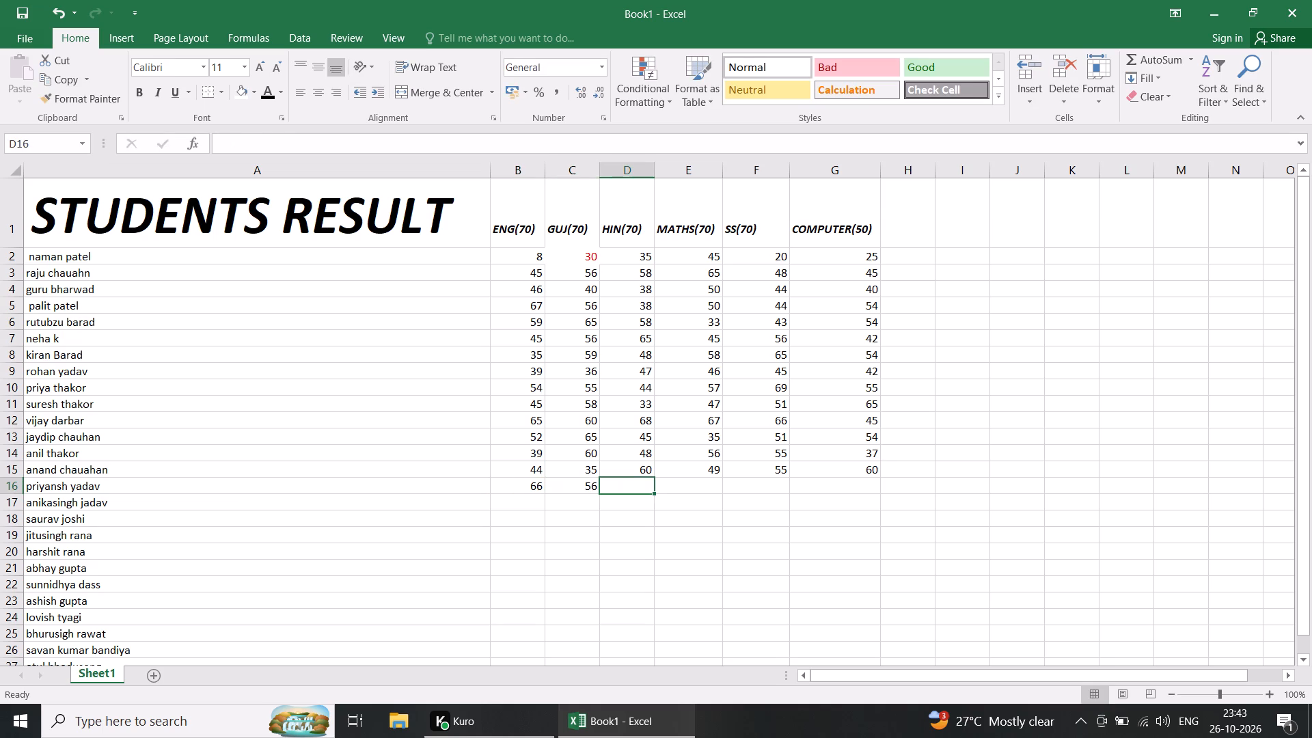
pyautogui.write('55')
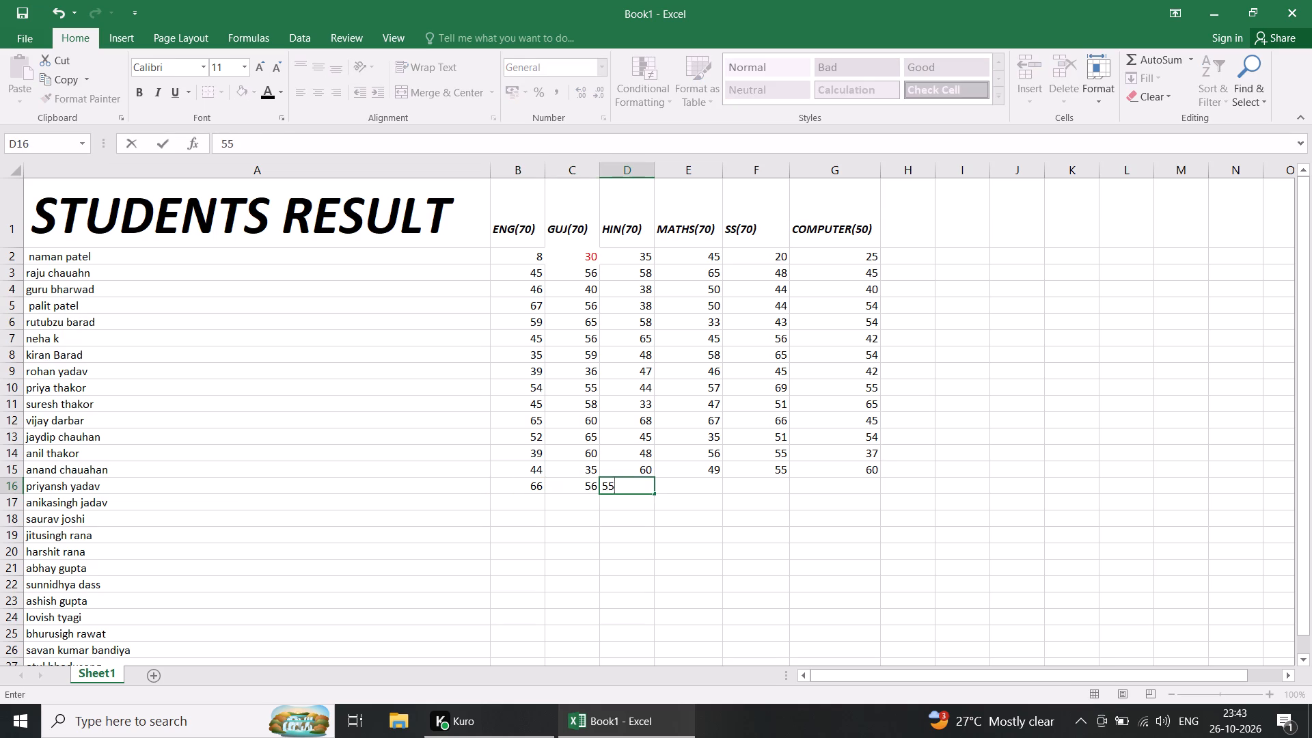
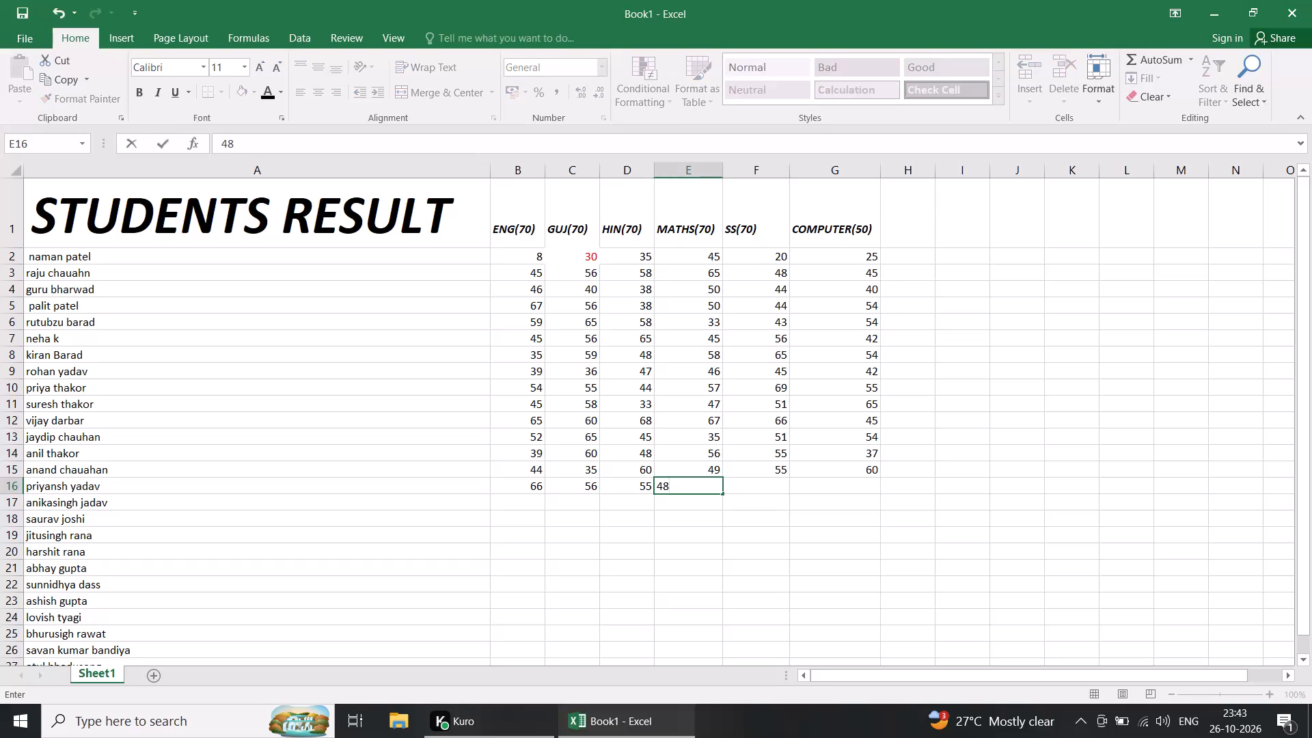
# Complete the marks in row 16 with Maths 48, SS 65 and Computer 55.
pyautogui.press('Right')
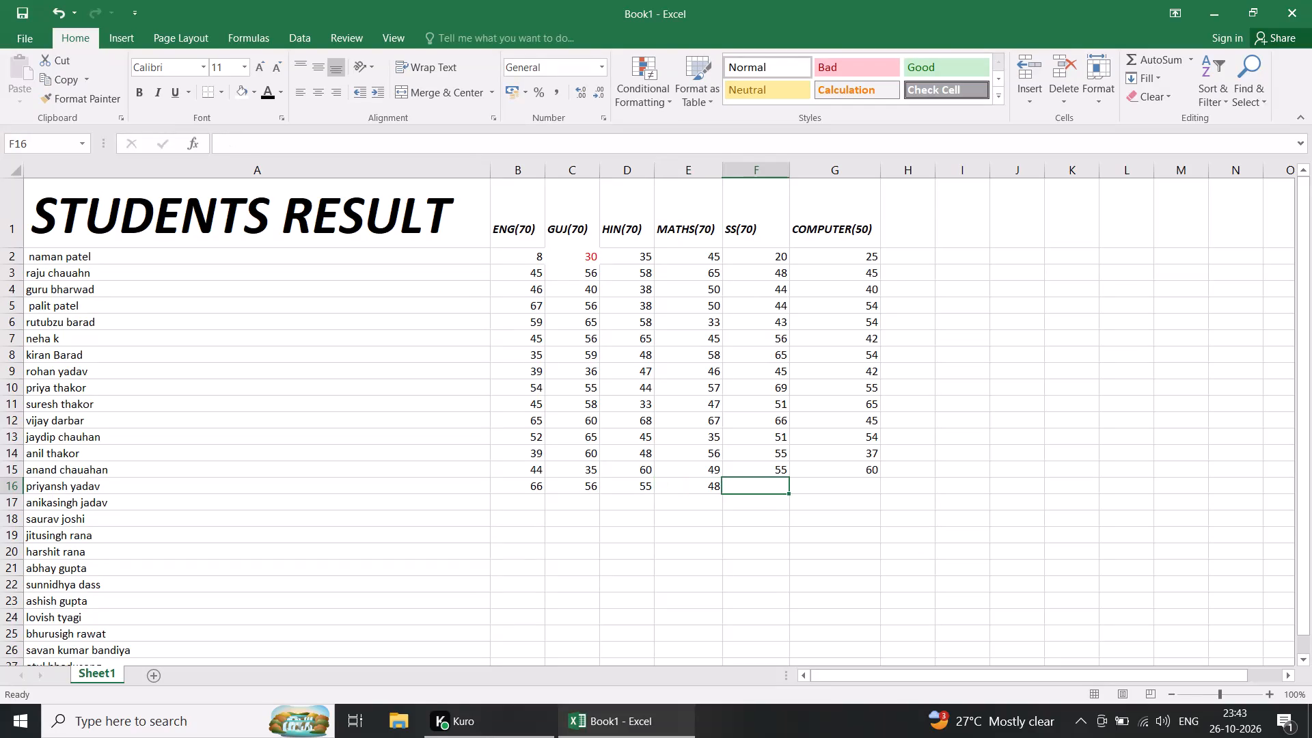
pyautogui.write('65')
pyautogui.press('Right')
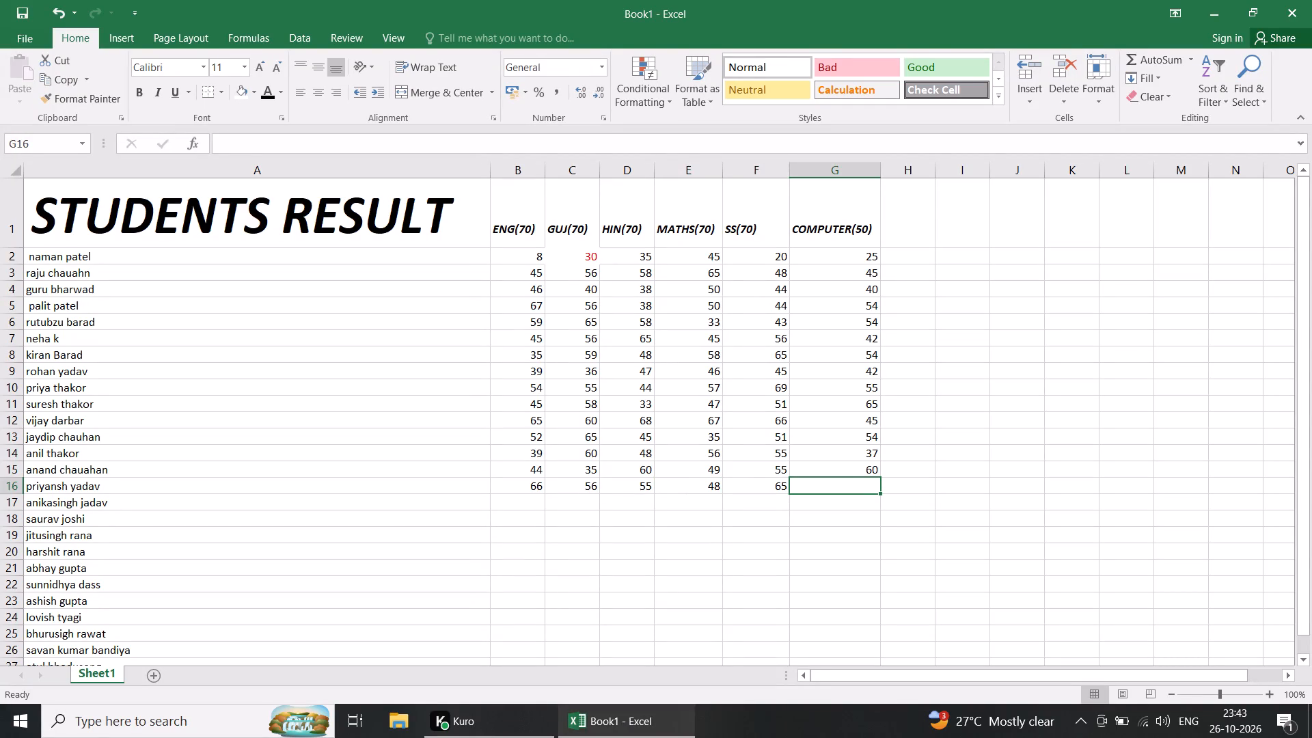
pyautogui.press('8')
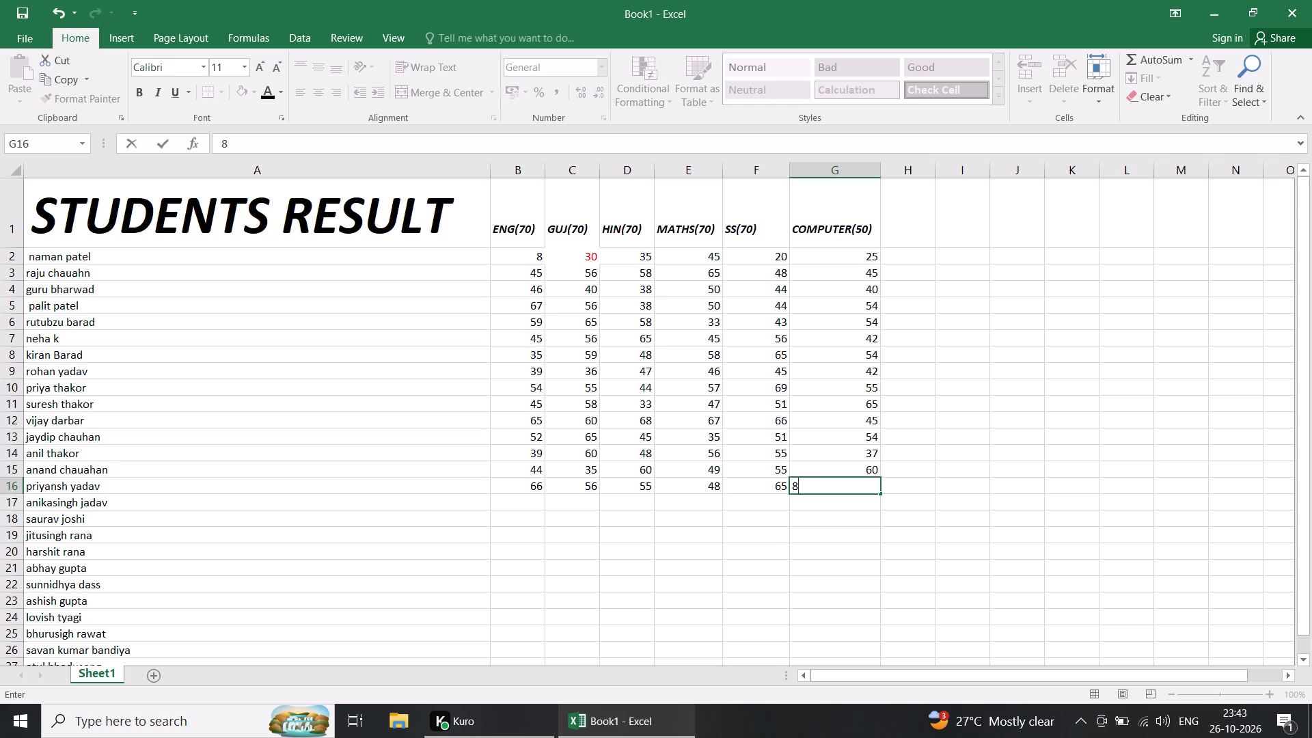
pyautogui.press('BackSpace')
pyautogui.write('55')
pyautogui.press('Right')
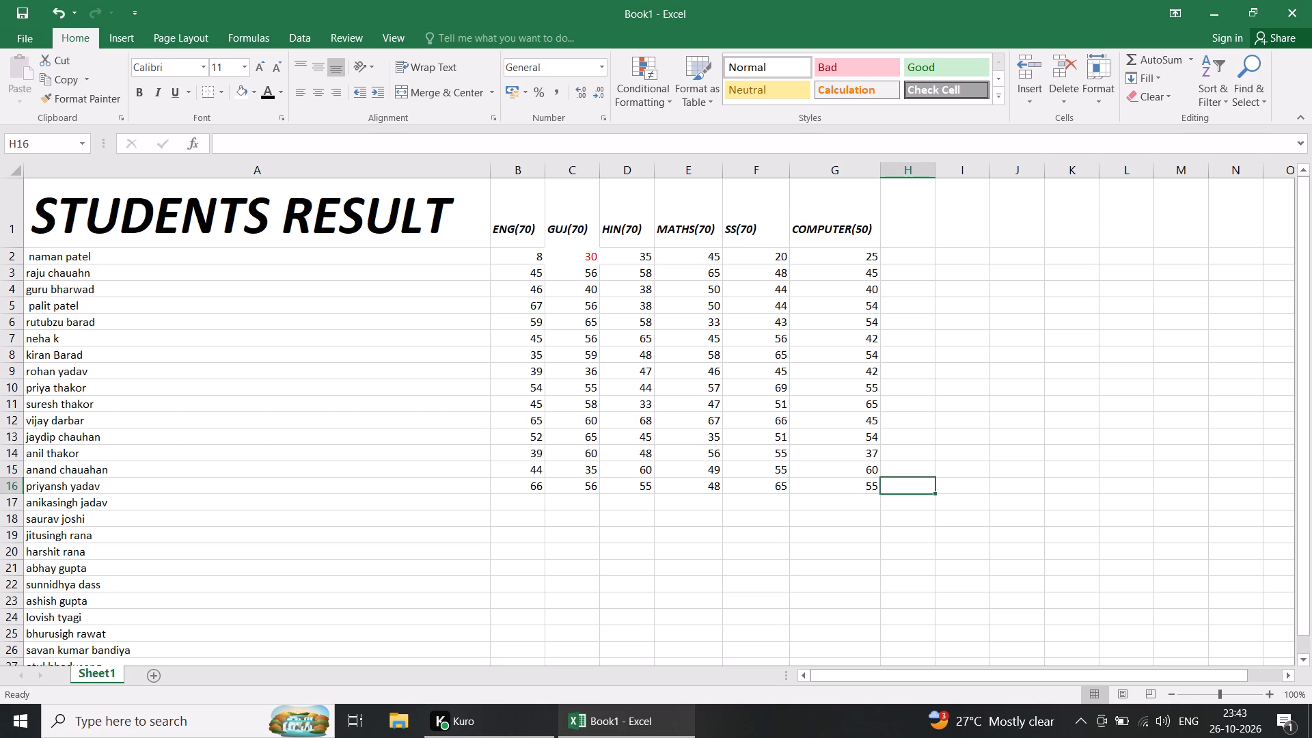
# Enter the marks in row 17: English 58, Gujarati 56, Hindi 25, Maths 45, SS 48 and Computer 40.
pyautogui.press('Left')
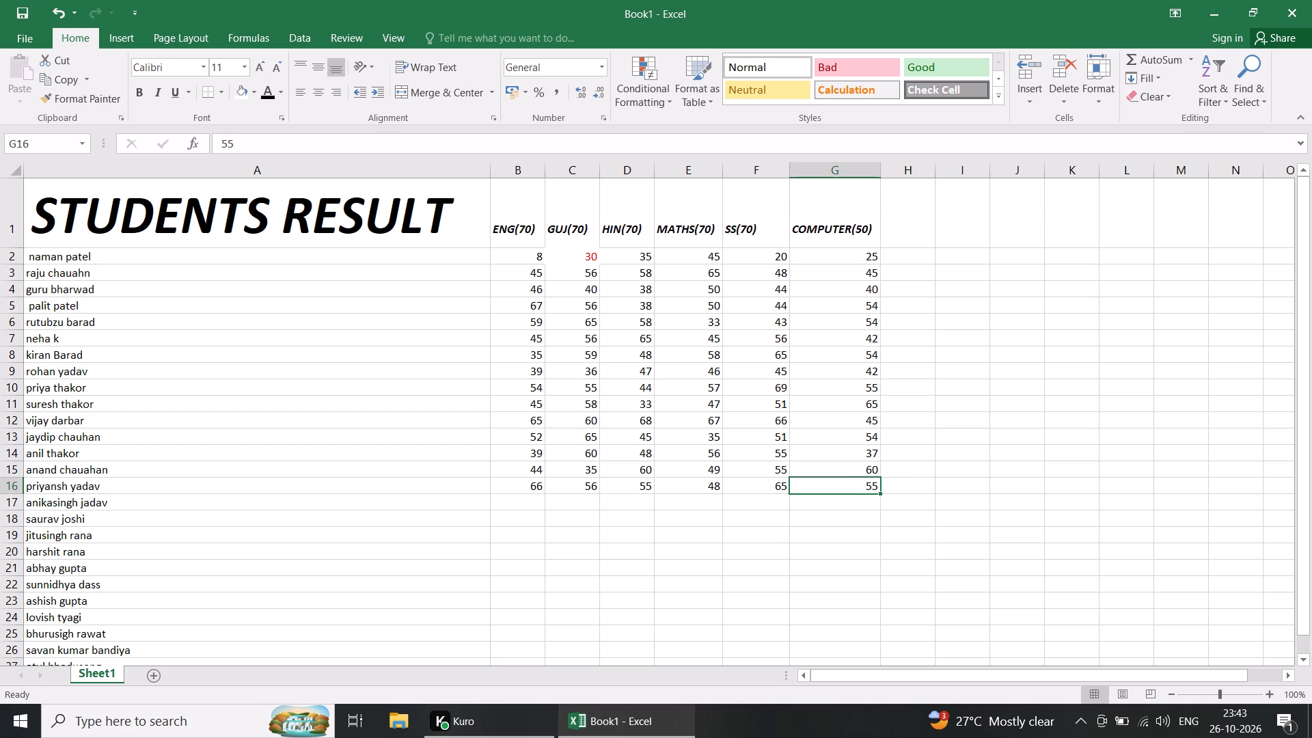
pyautogui.press('Down')
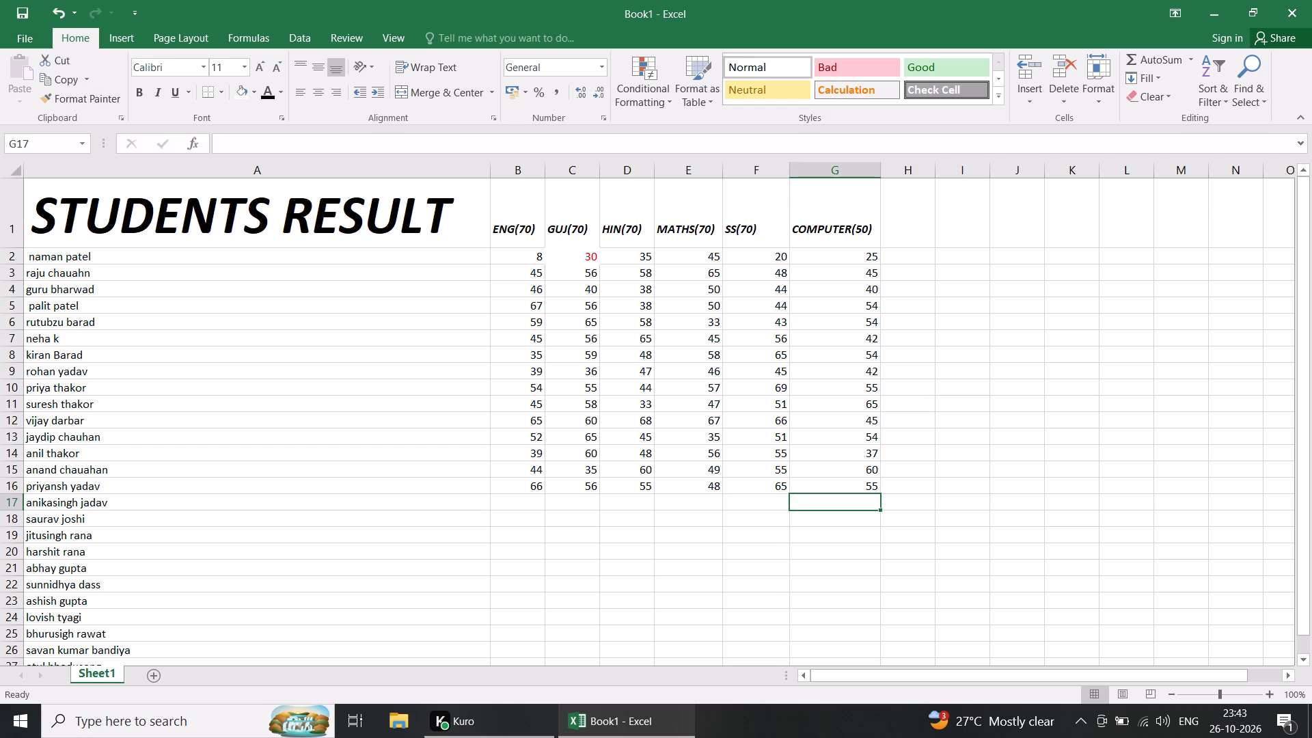
pyautogui.press('Left')
pyautogui.press('Left')
pyautogui.press('Left')
pyautogui.press('Left')
pyautogui.press('Left')
pyautogui.press('Left')
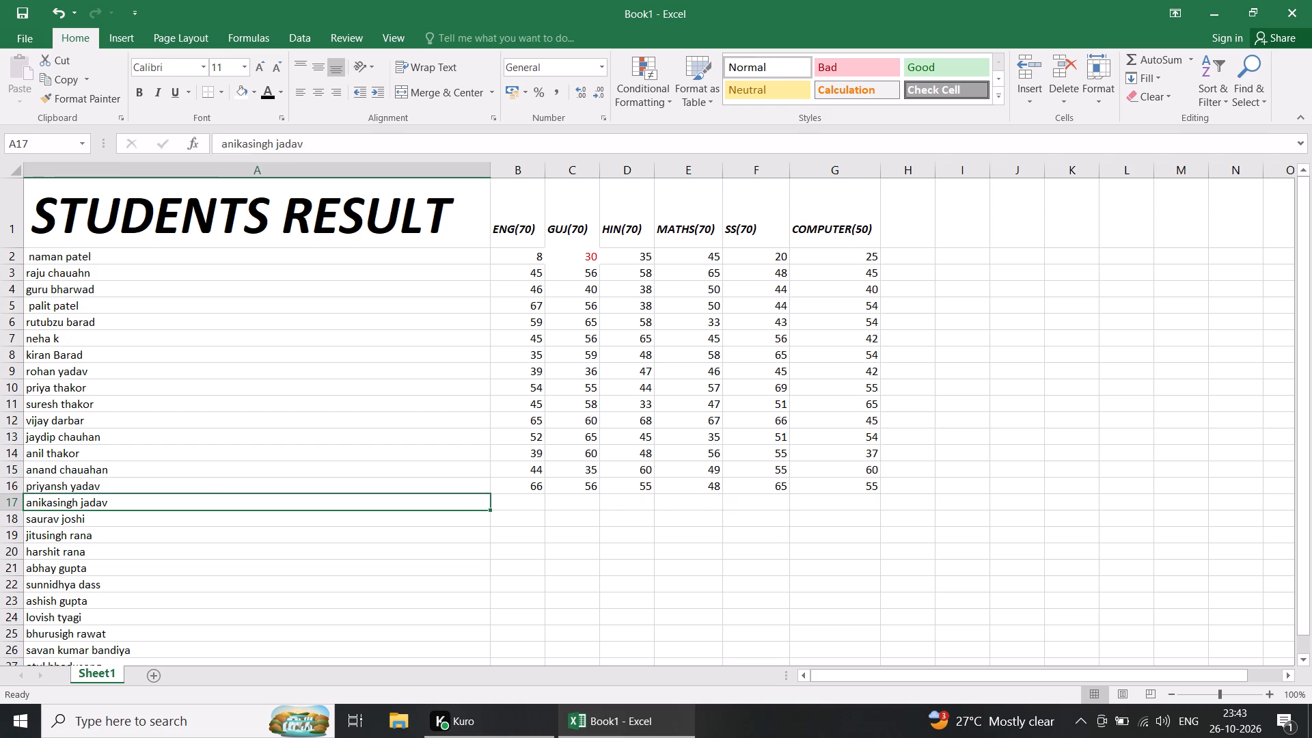
pyautogui.press('Right')
pyautogui.write('58')
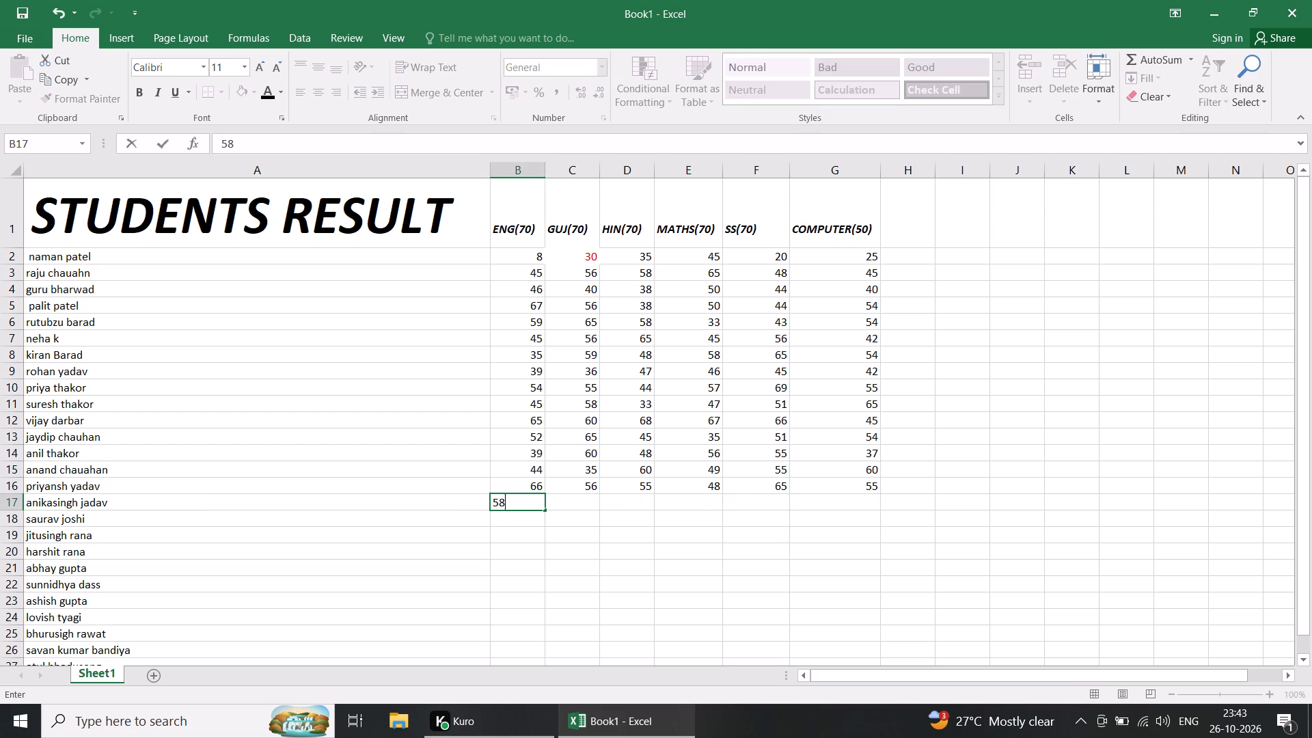
pyautogui.press('Right')
pyautogui.write('56')
pyautogui.press('Right')
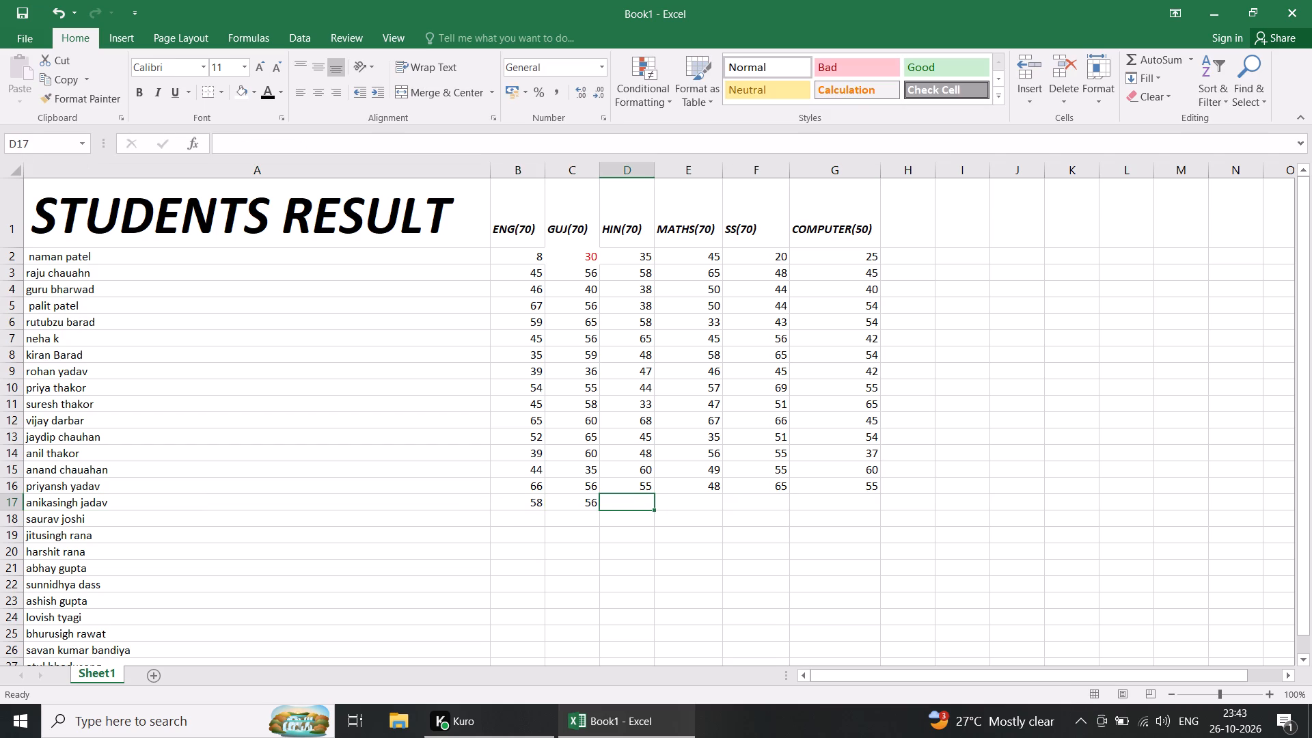
pyautogui.write('25')
pyautogui.press('Right')
pyautogui.write('45')
pyautogui.press('Right')
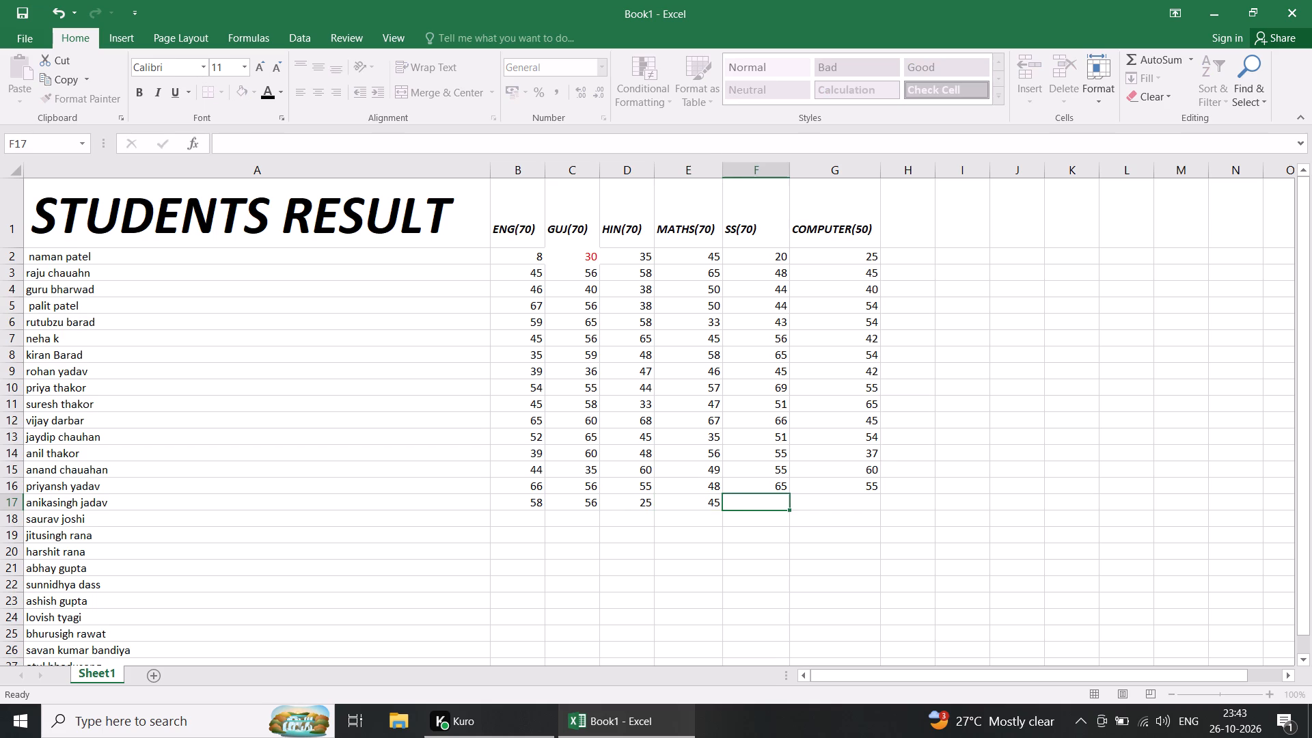
pyautogui.write('48')
pyautogui.press('Right')
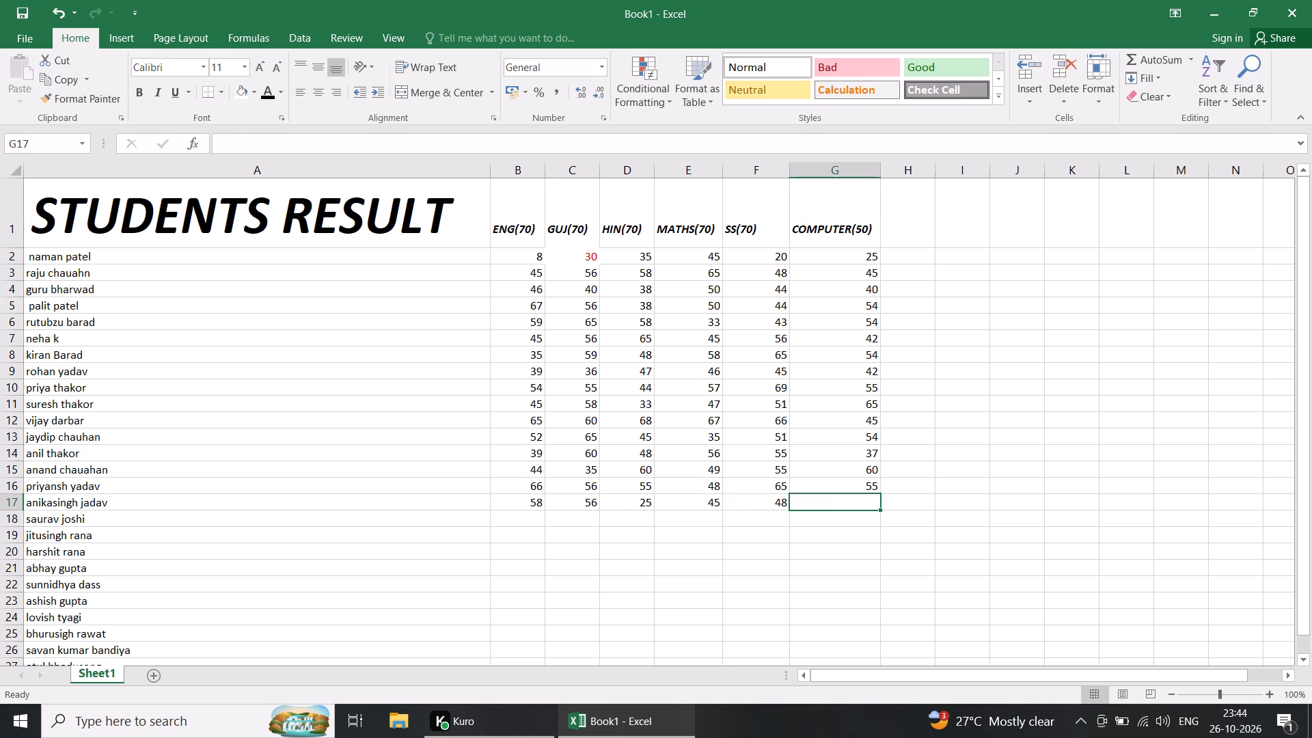
pyautogui.write('50')
pyautogui.press('BackSpace')
pyautogui.press('BackSpace')
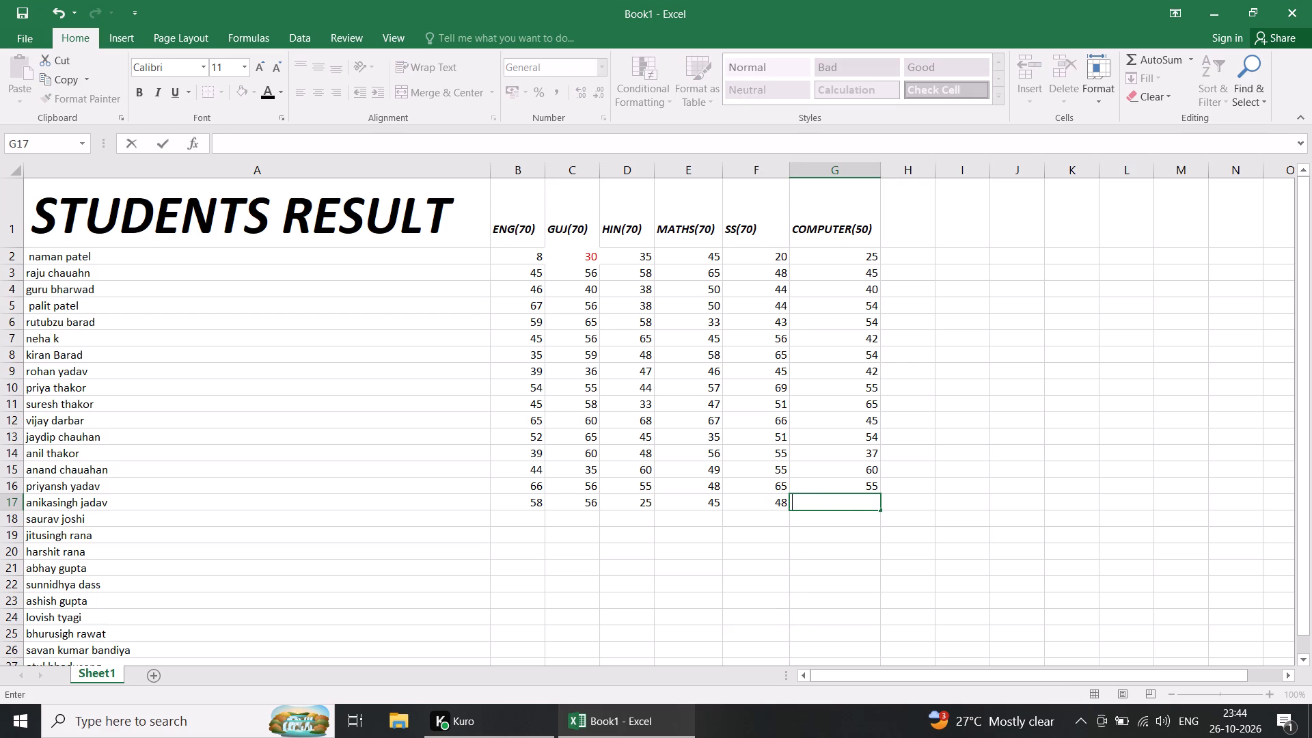
pyautogui.press('7')
pyautogui.press('BackSpace')
pyautogui.write('40')
pyautogui.press('Up')
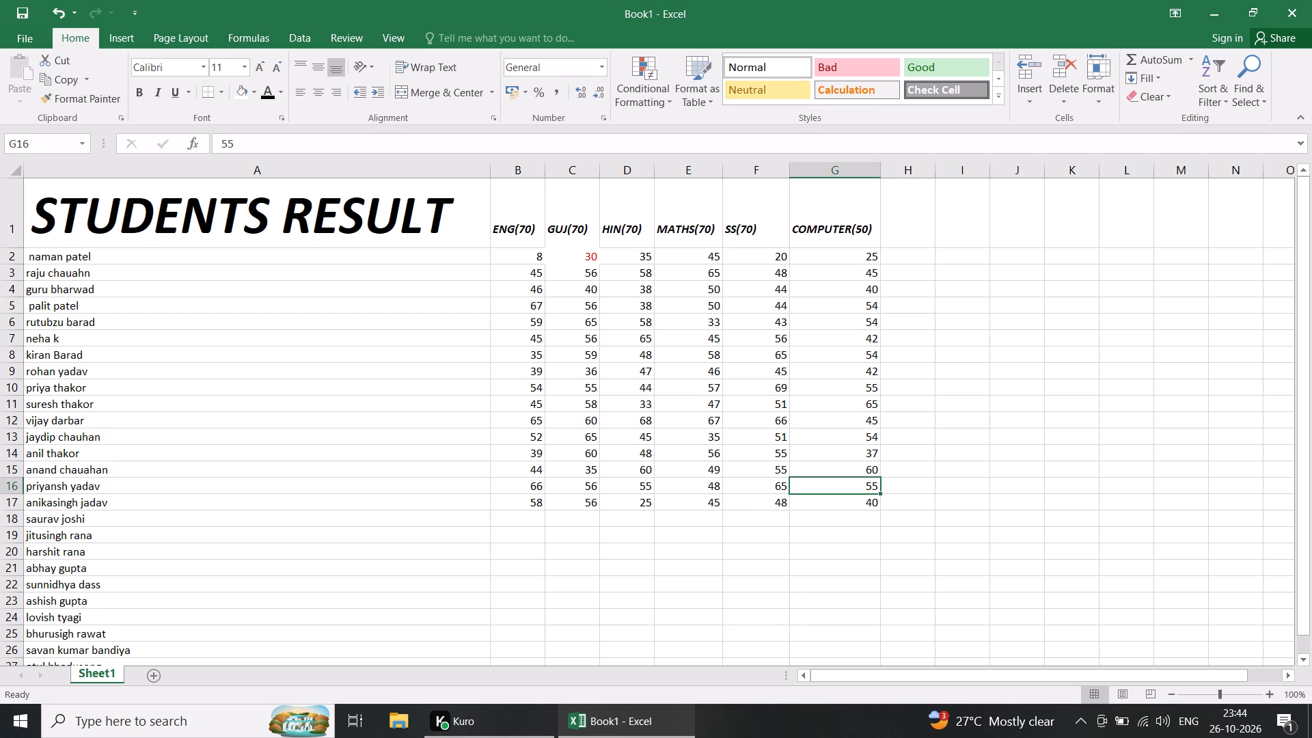
# Correct the Computer marks to 45 in row 16, 40 in row 15 and 30 in row 13.
pyautogui.press('BackSpace')
pyautogui.write('45')
pyautogui.press('Up')
pyautogui.press('BackSpace')
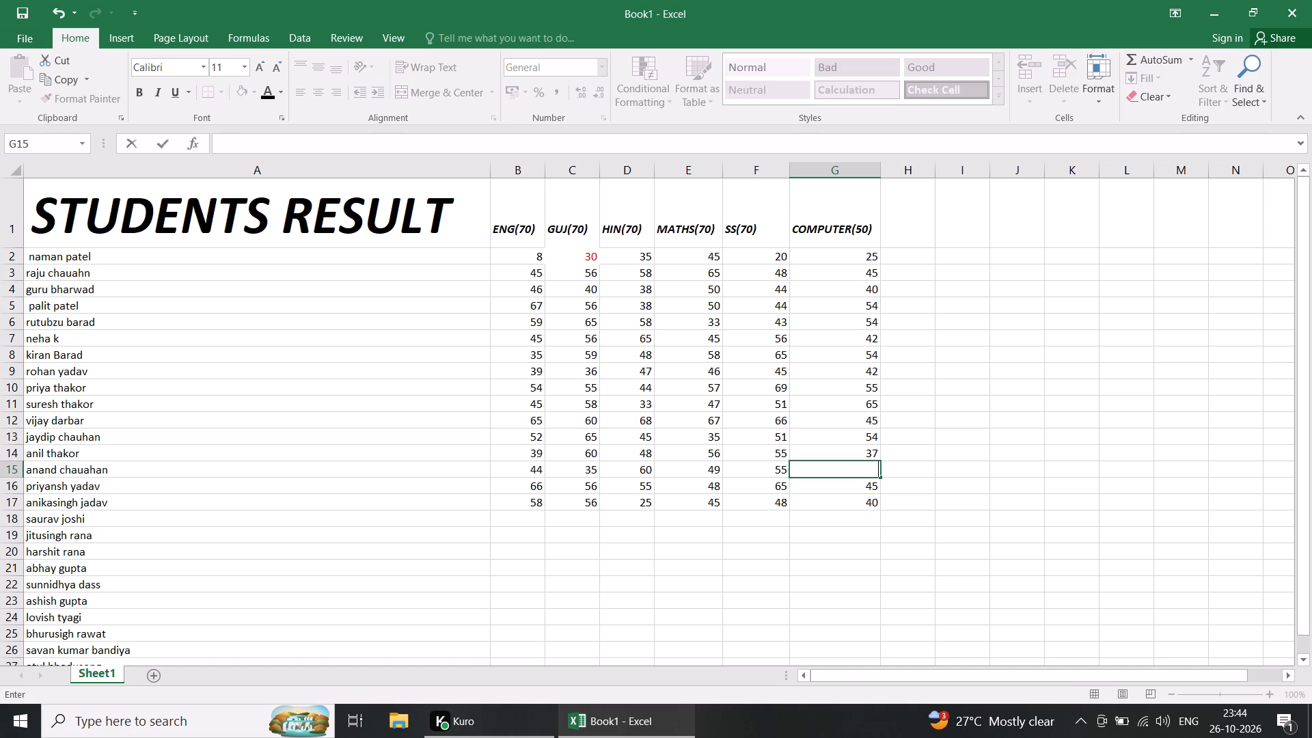
pyautogui.write('40')
pyautogui.press('Up')
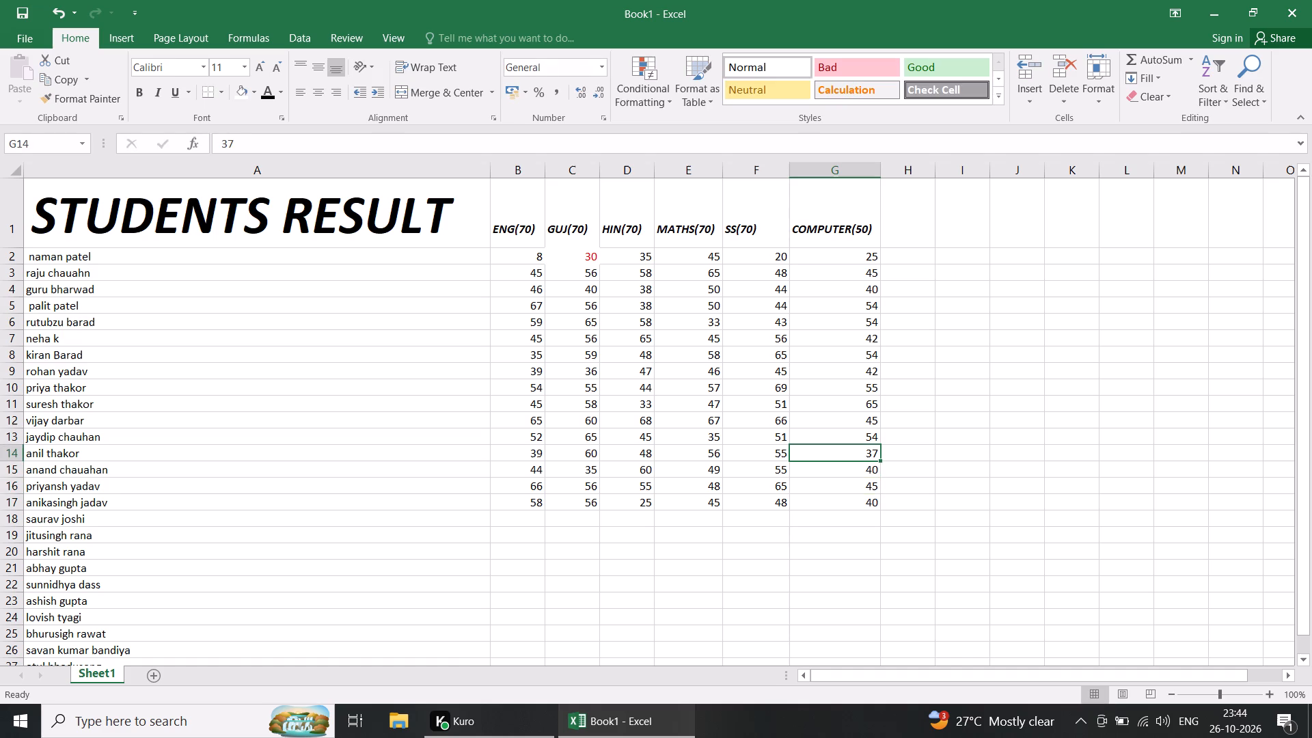
pyautogui.press('Up')
pyautogui.press('BackSpace')
pyautogui.press('BackSpace')
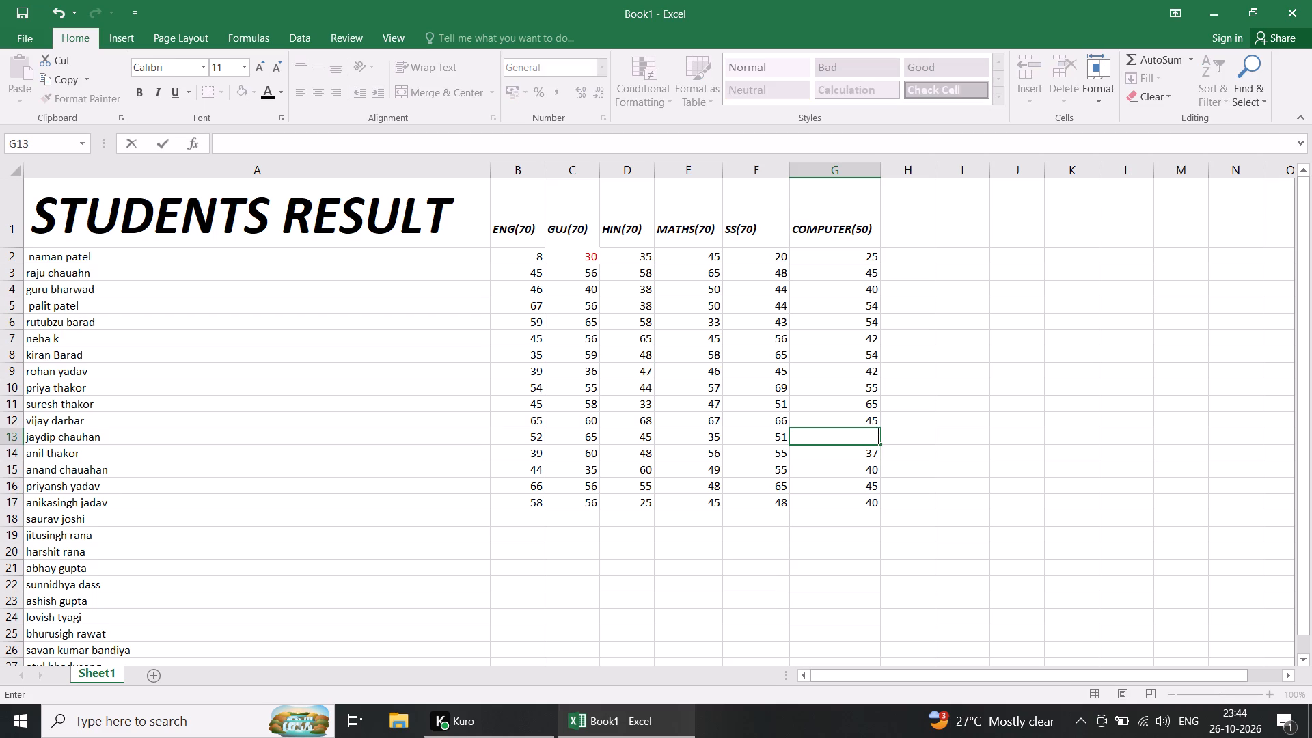
pyautogui.write('30')
pyautogui.press('Up')
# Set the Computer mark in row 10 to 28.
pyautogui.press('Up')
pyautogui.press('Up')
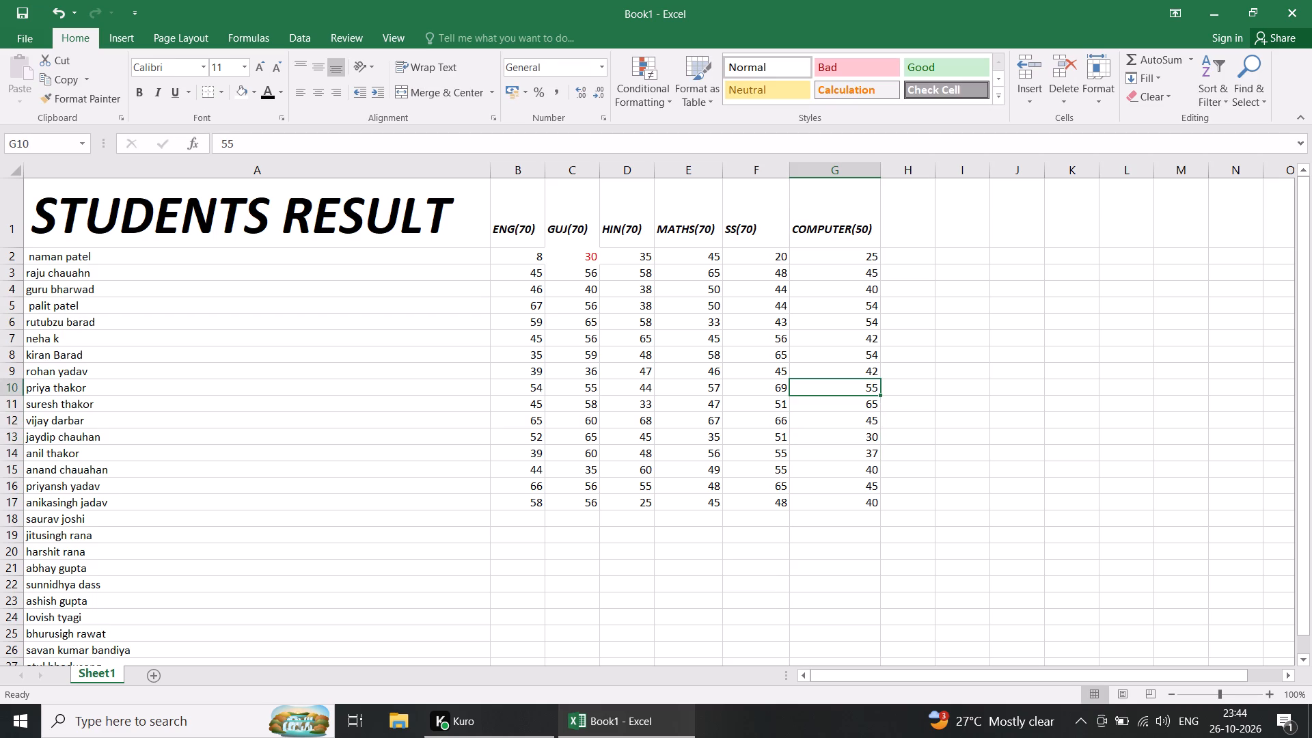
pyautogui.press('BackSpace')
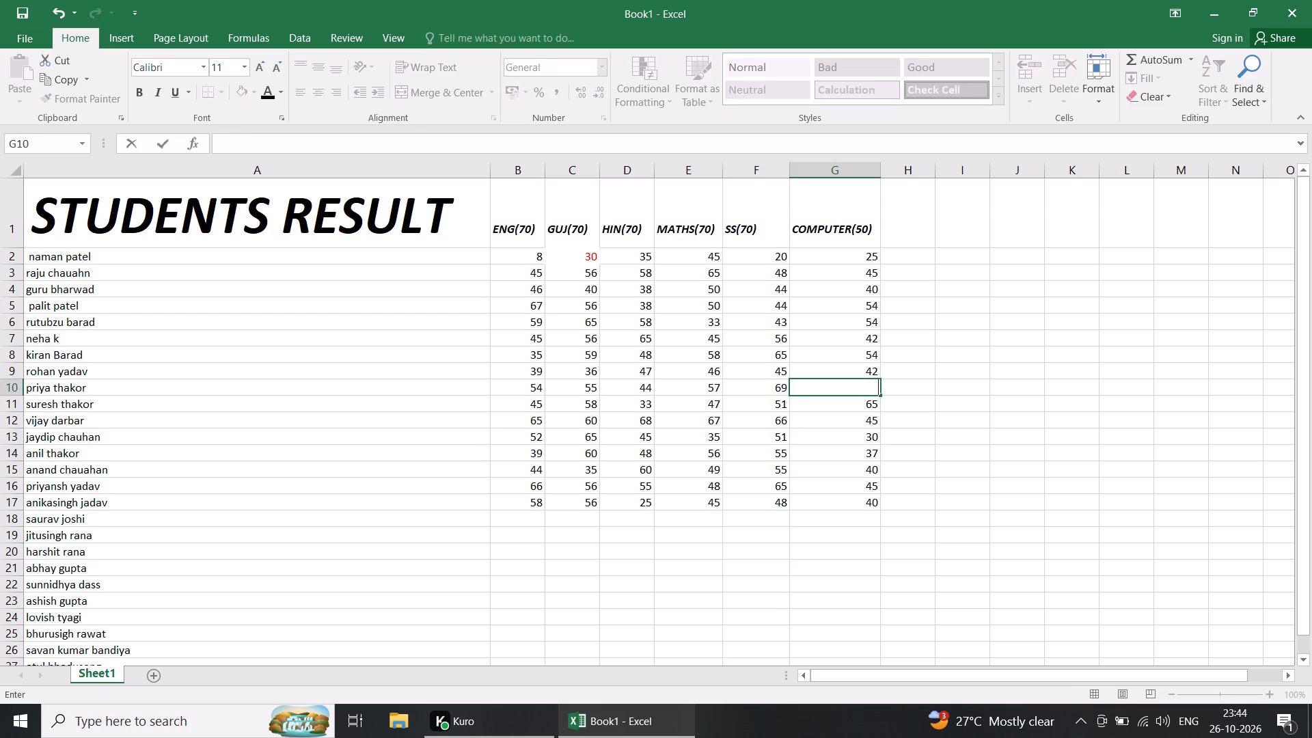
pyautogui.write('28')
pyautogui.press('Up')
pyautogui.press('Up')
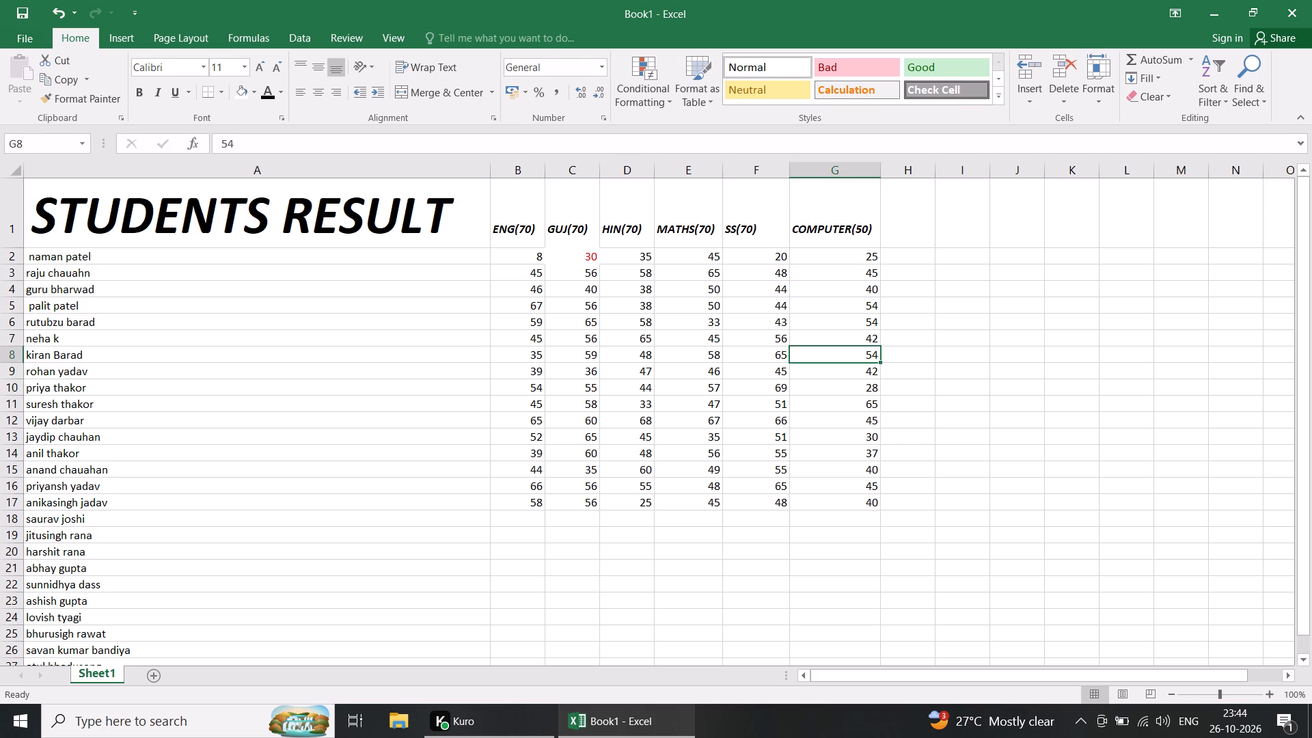
# Set the Computer marks in rows 10, 8, 6 and 5 to 45.
pyautogui.press('Down')
pyautogui.press('Down')
pyautogui.press('BackSpace')
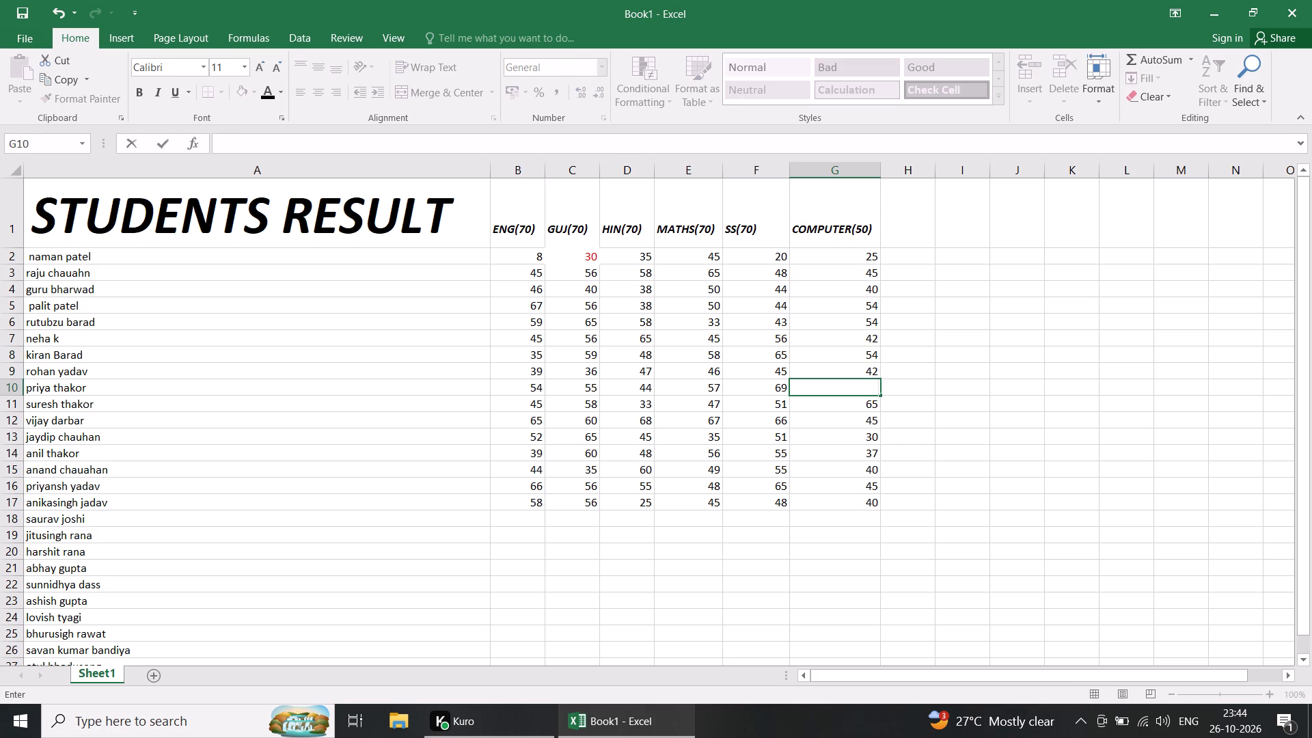
pyautogui.write('45')
pyautogui.press('Up')
pyautogui.press('Up')
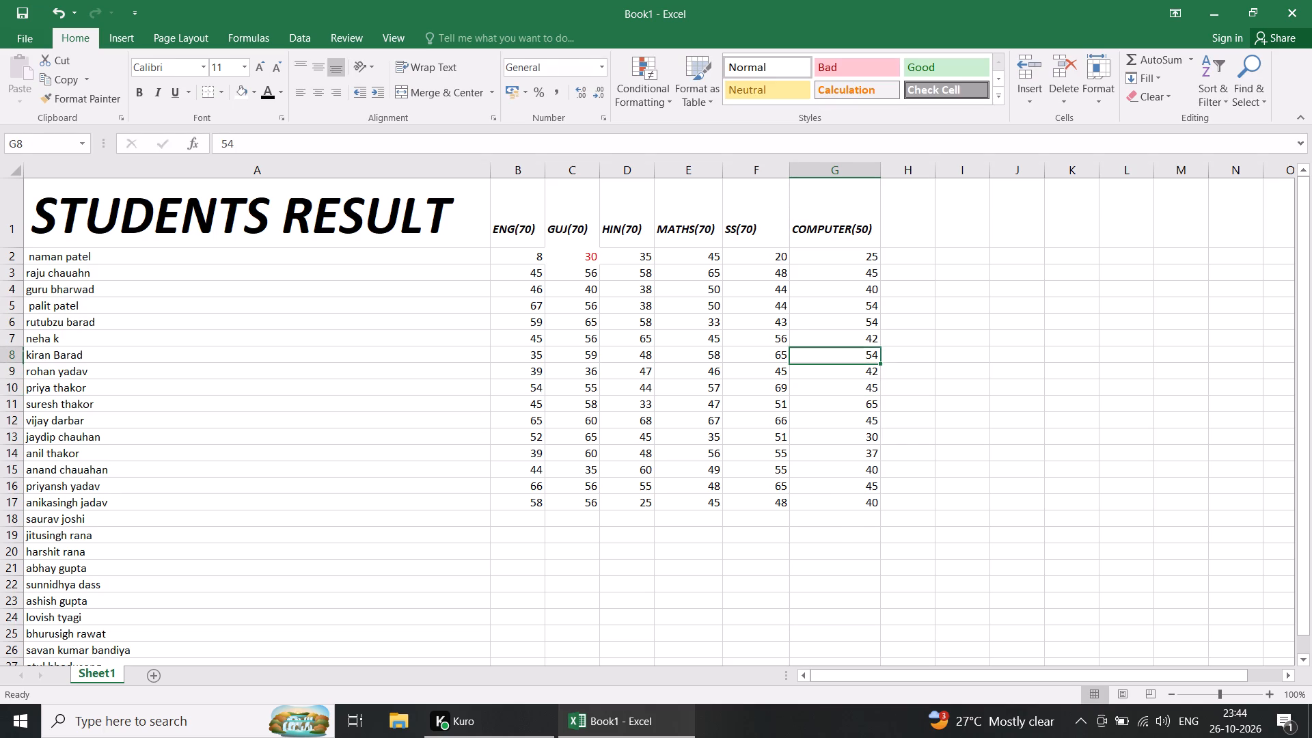
pyautogui.press('BackSpace')
pyautogui.write('45')
pyautogui.press('Up')
pyautogui.press('Up')
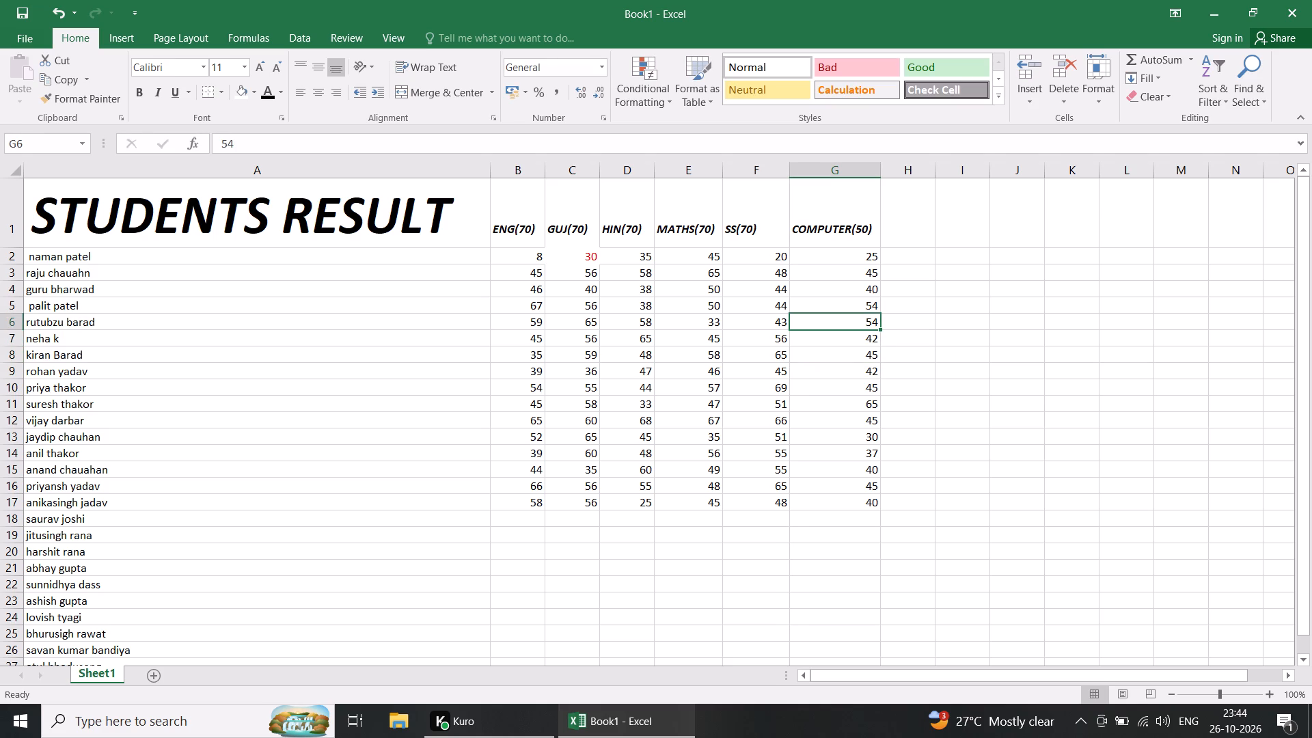
pyautogui.press('BackSpace')
pyautogui.write('45')
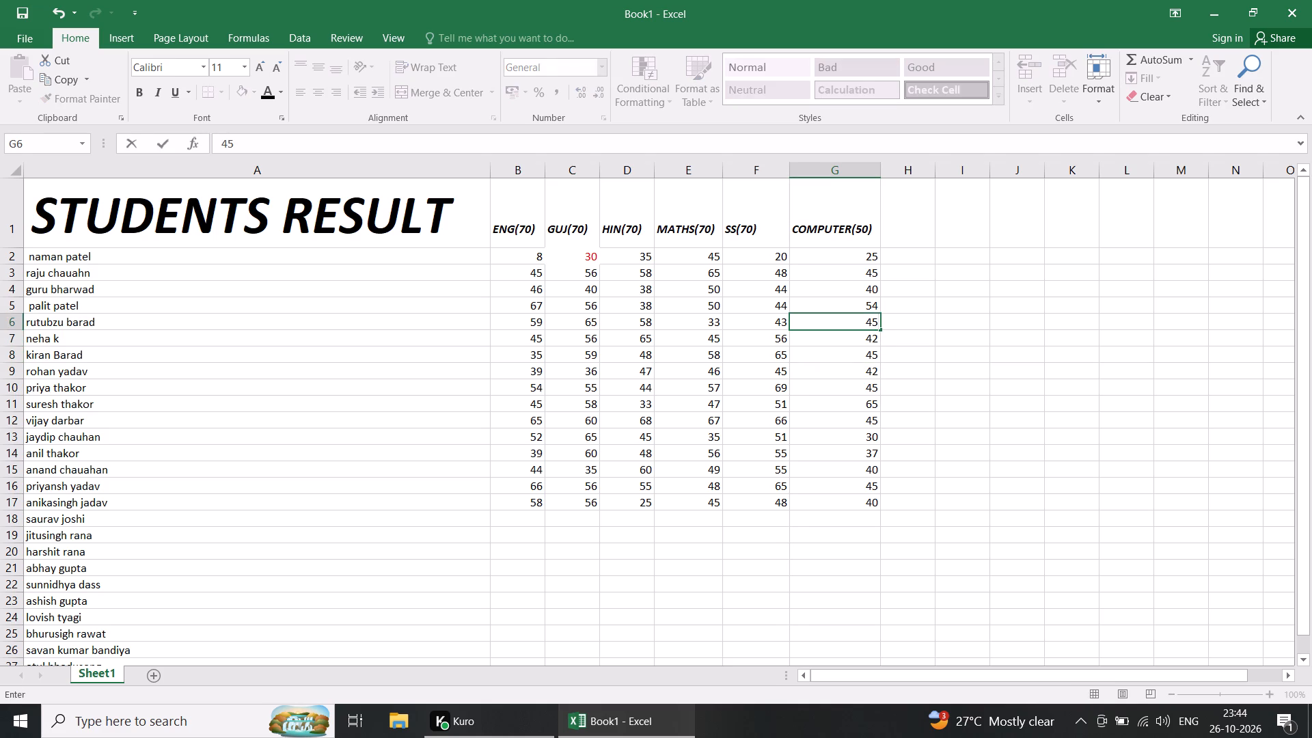
pyautogui.press('Up')
pyautogui.press('BackSpace')
pyautogui.write('45')
pyautogui.press('Right')
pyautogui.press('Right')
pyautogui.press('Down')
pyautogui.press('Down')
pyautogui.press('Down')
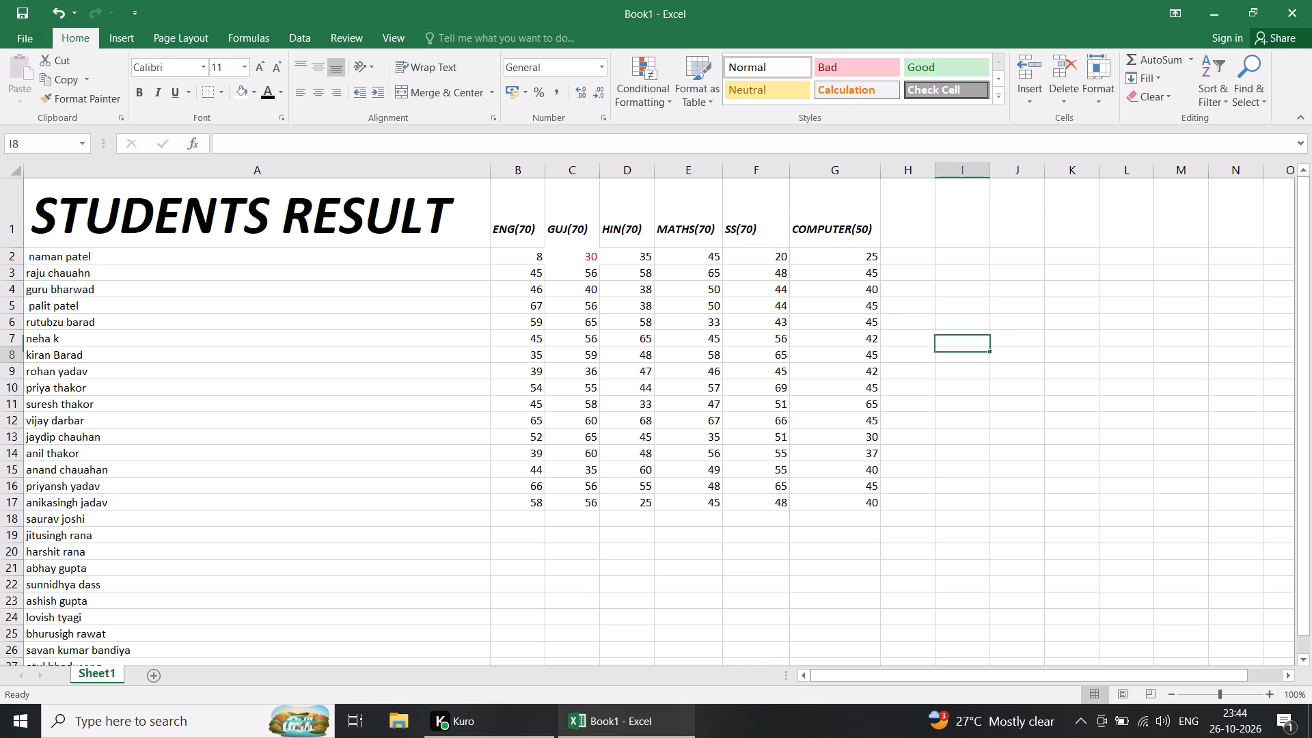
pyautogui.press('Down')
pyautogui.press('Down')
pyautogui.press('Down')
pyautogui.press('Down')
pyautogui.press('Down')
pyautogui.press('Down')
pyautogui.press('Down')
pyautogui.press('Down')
# Set the Computer mark in row 11 to 50.
pyautogui.press('Up')
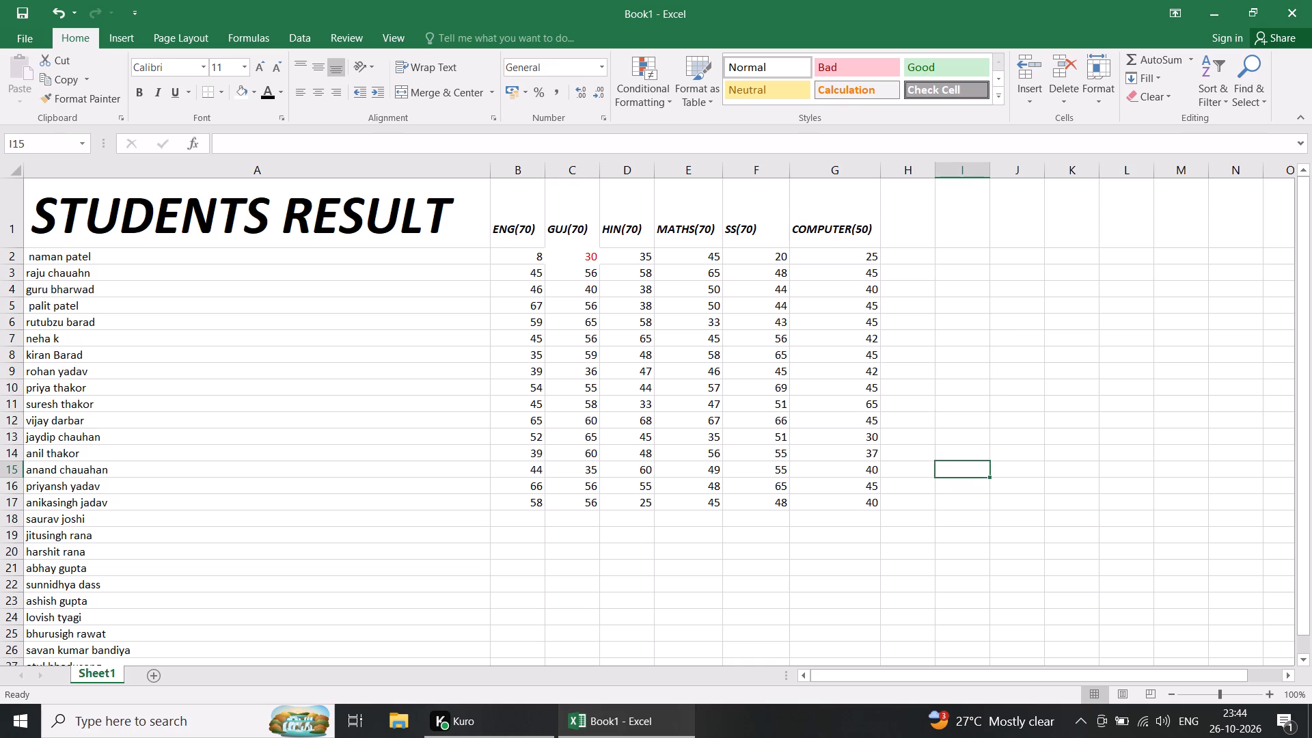
pyautogui.press('Up')
pyautogui.press('Up')
pyautogui.press('Up')
pyautogui.press('Left')
pyautogui.press('Left')
pyautogui.press('Left')
pyautogui.press('Right')
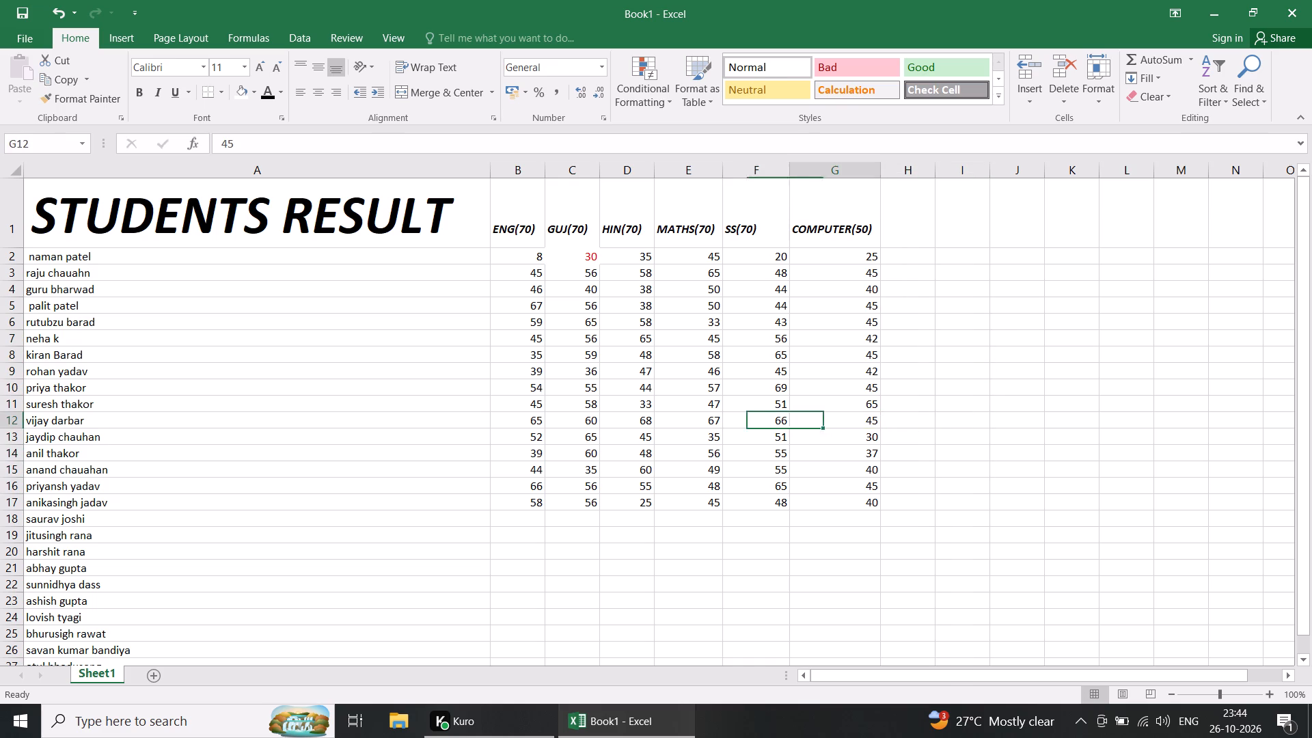
pyautogui.press('Up')
pyautogui.press('BackSpace')
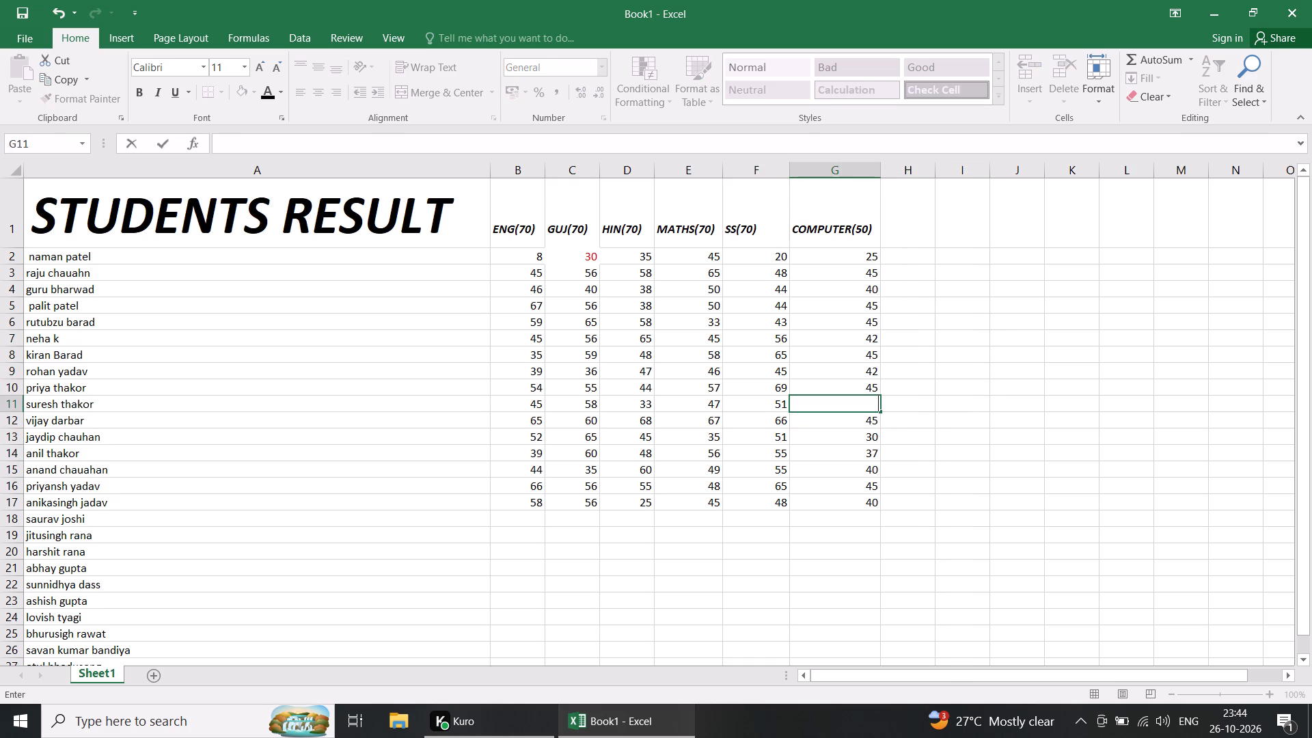
pyautogui.write('56')
pyautogui.press('BackSpace')
pyautogui.press('BackSpace')
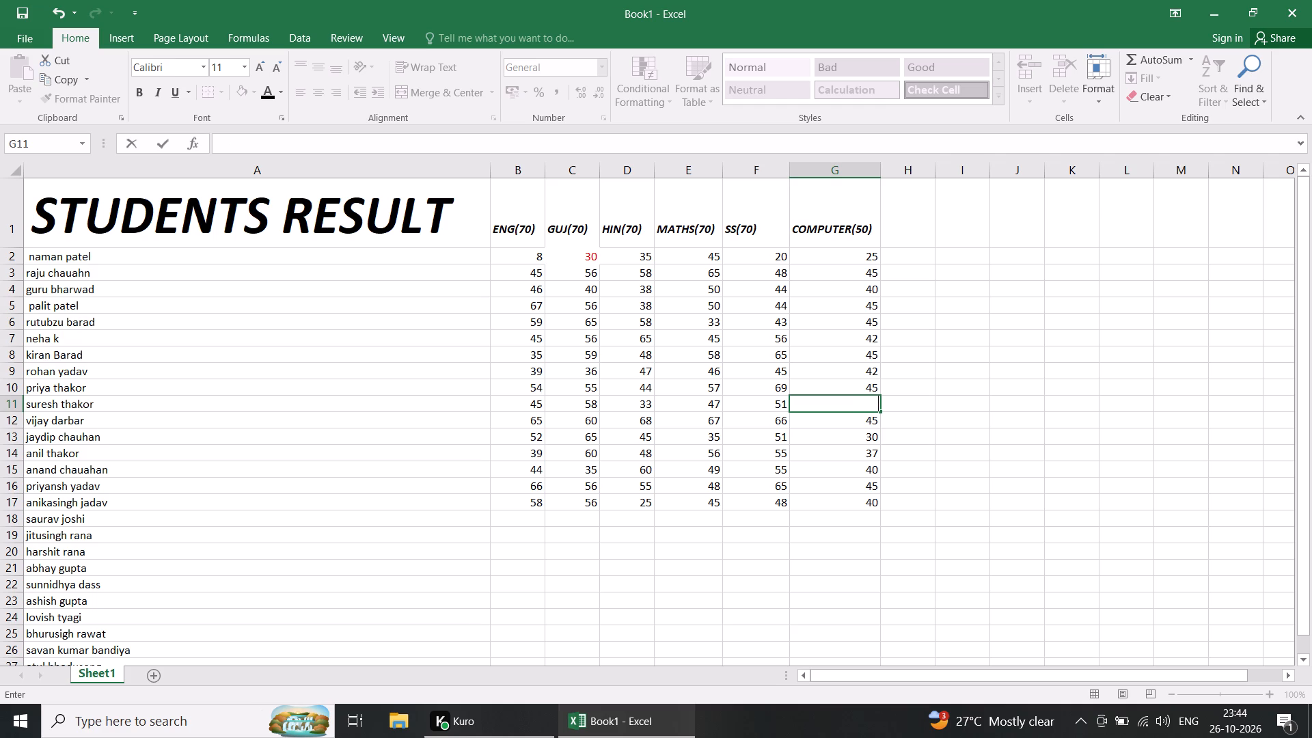
pyautogui.write('50')
pyautogui.press('Down')
pyautogui.press('Down')
pyautogui.press('Down')
pyautogui.press('Down')
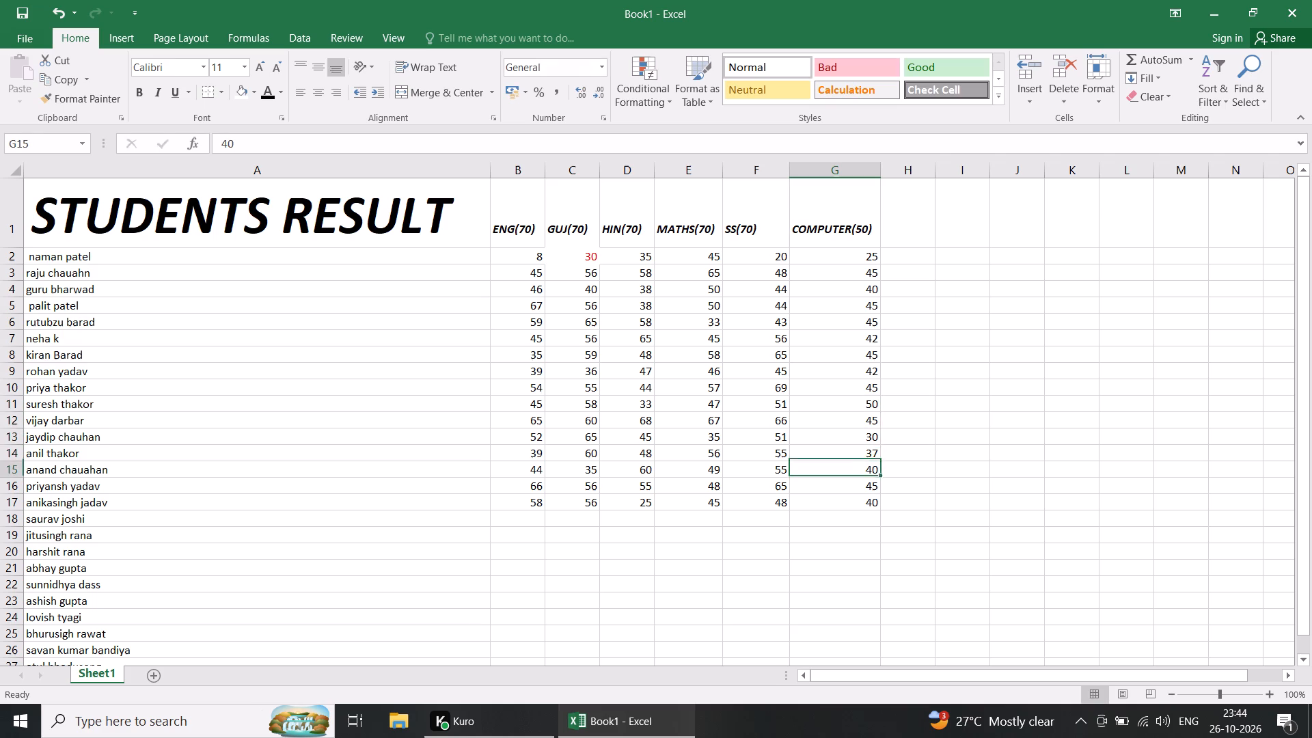
# Fill row 18 with marks: Computer 40, SS 45, Maths 43, Hindi 46, Gujarati 49 and English 58.
pyautogui.press('Down')
pyautogui.press('Down')
pyautogui.press('Down')
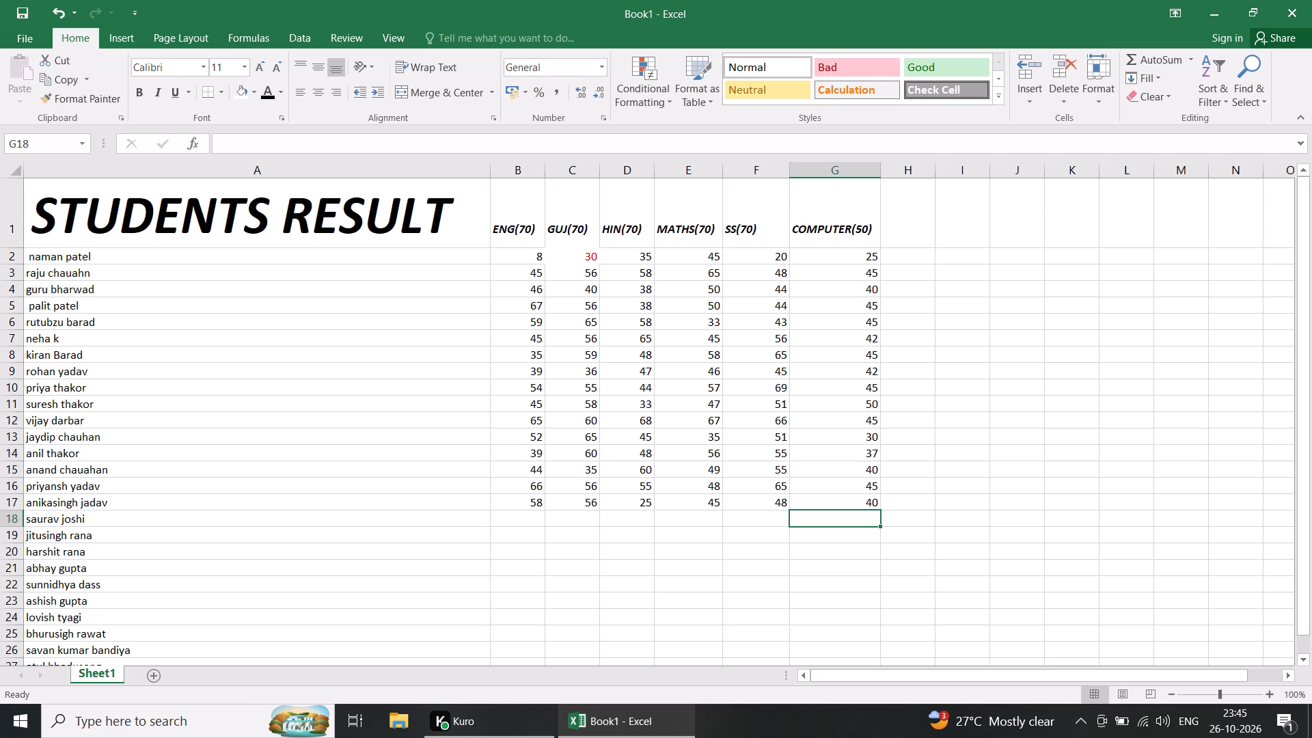
pyautogui.write('40')
pyautogui.press('Left')
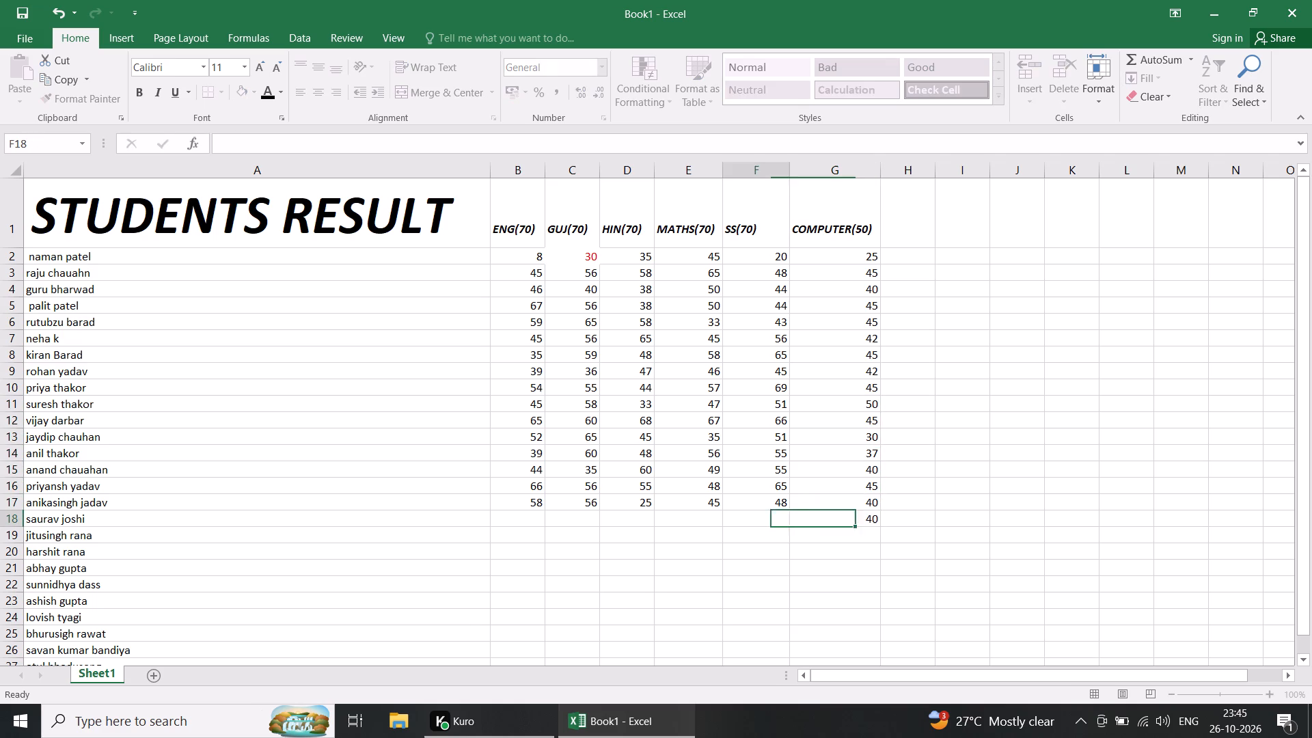
pyautogui.write('45')
pyautogui.press('Left')
pyautogui.write('43')
pyautogui.press('Left')
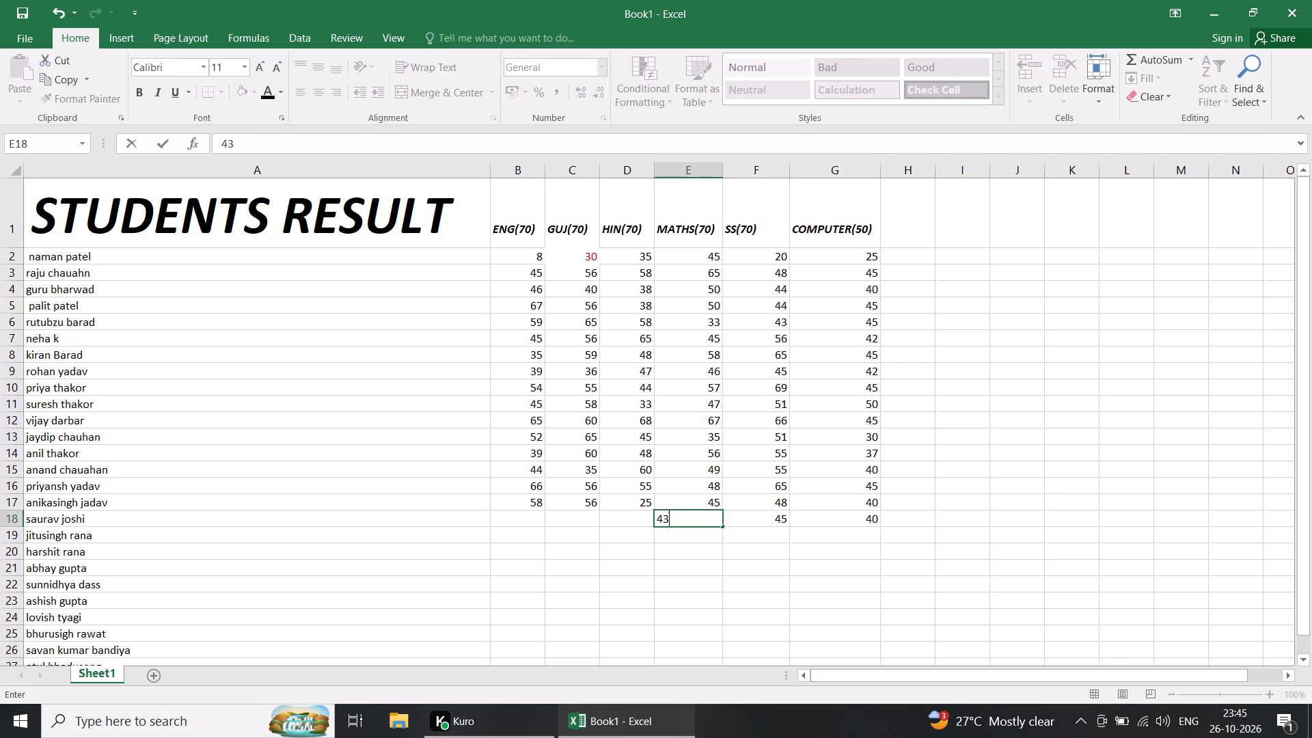
pyautogui.write('46')
pyautogui.press('Left')
pyautogui.write('49')
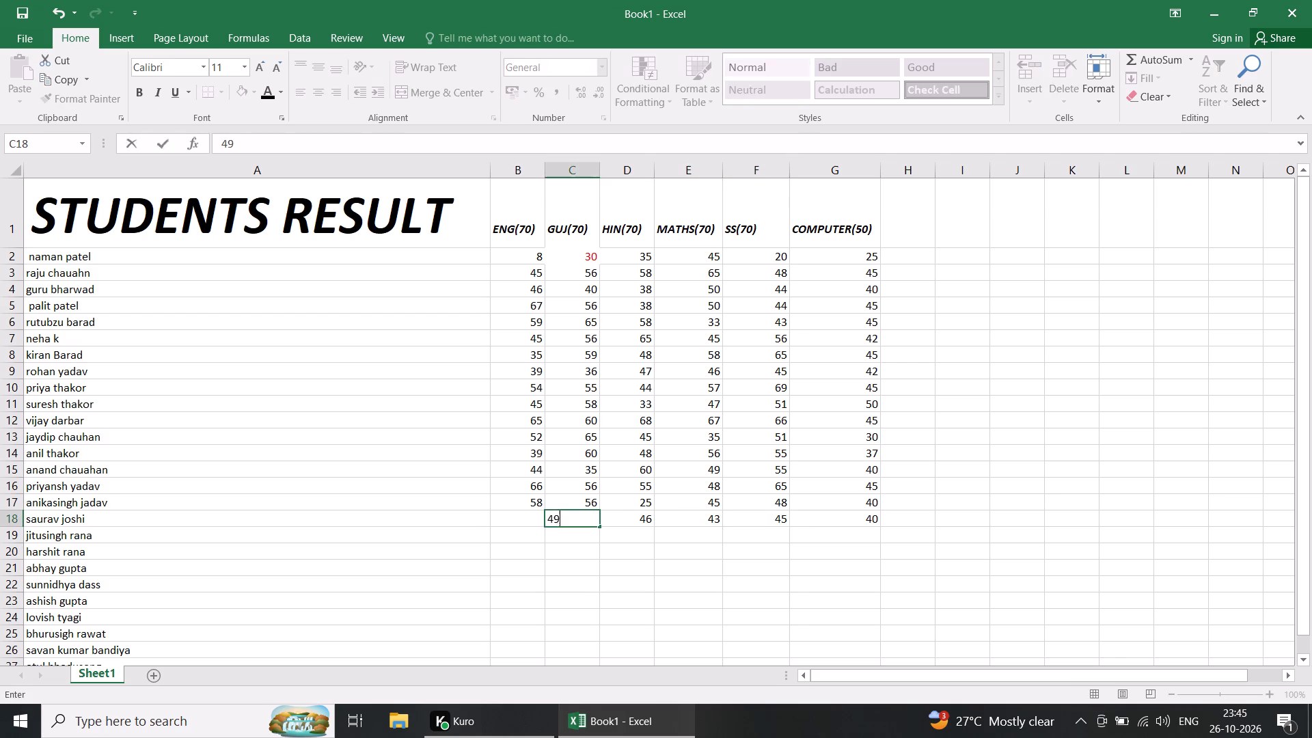
pyautogui.press('Left')
pyautogui.write('58')
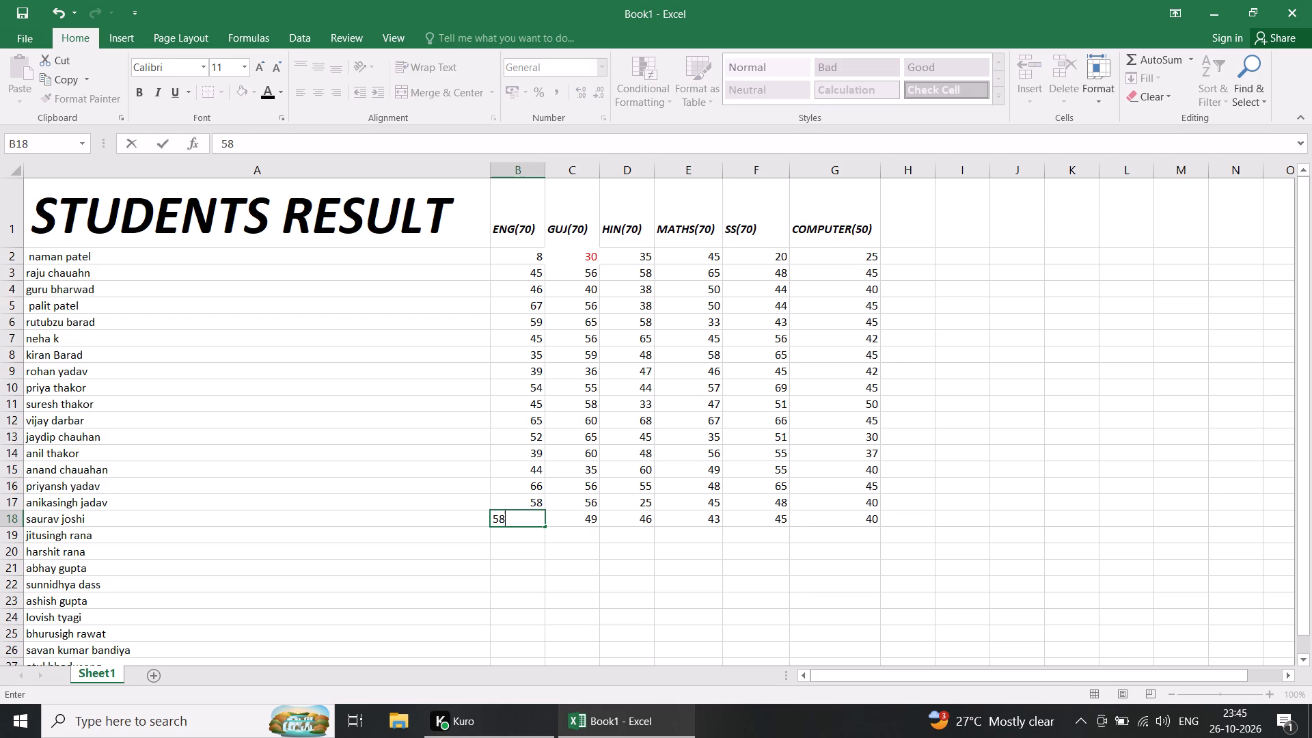
pyautogui.press('Down')
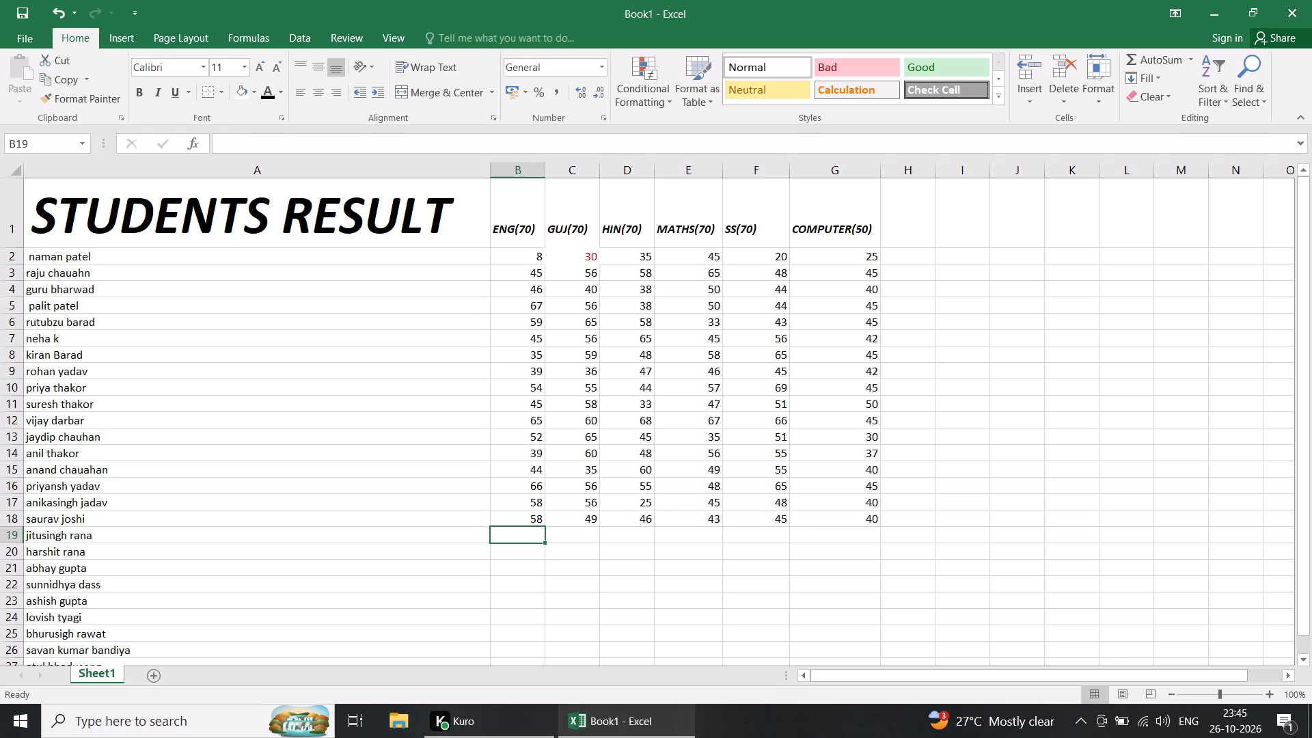
# Enter the English marks 65, 56, 45 and 70 for rows 19 to 22.
pyautogui.write('65')
pyautogui.press('Down')
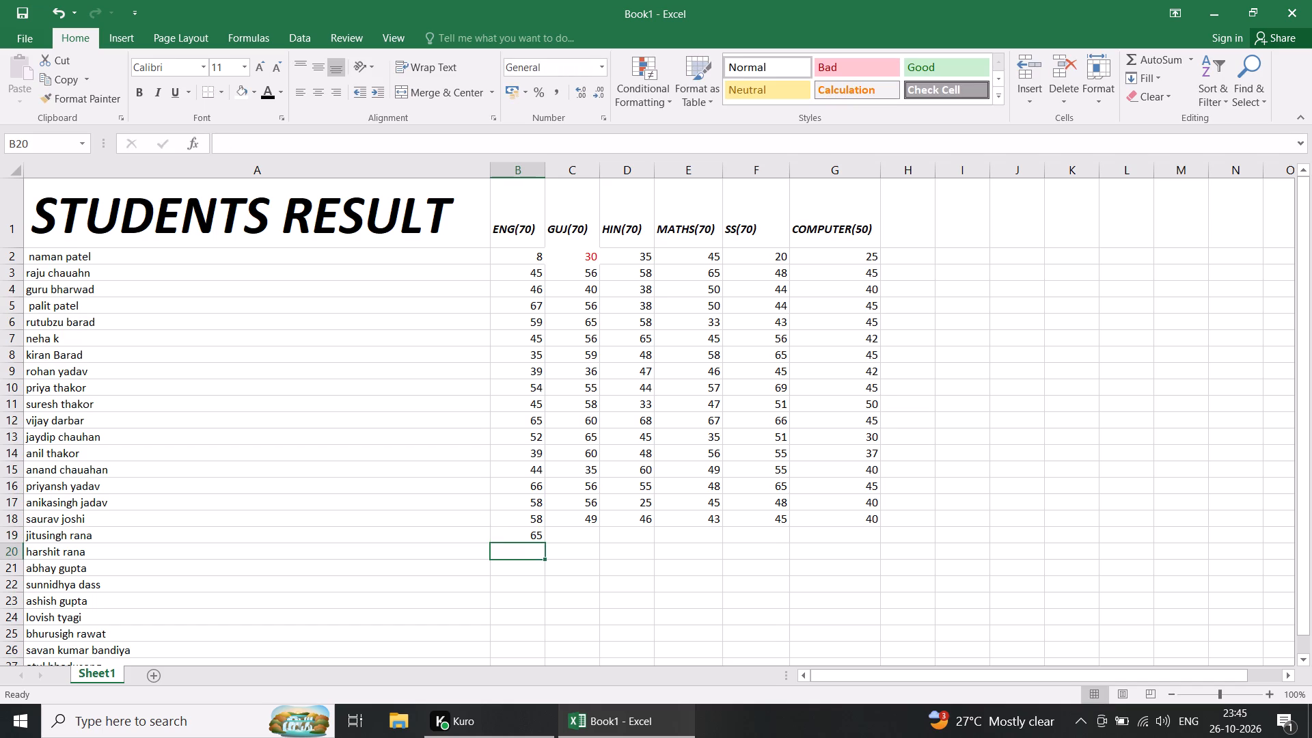
pyautogui.write('56')
pyautogui.press('Down')
pyautogui.write('45')
pyautogui.press('Down')
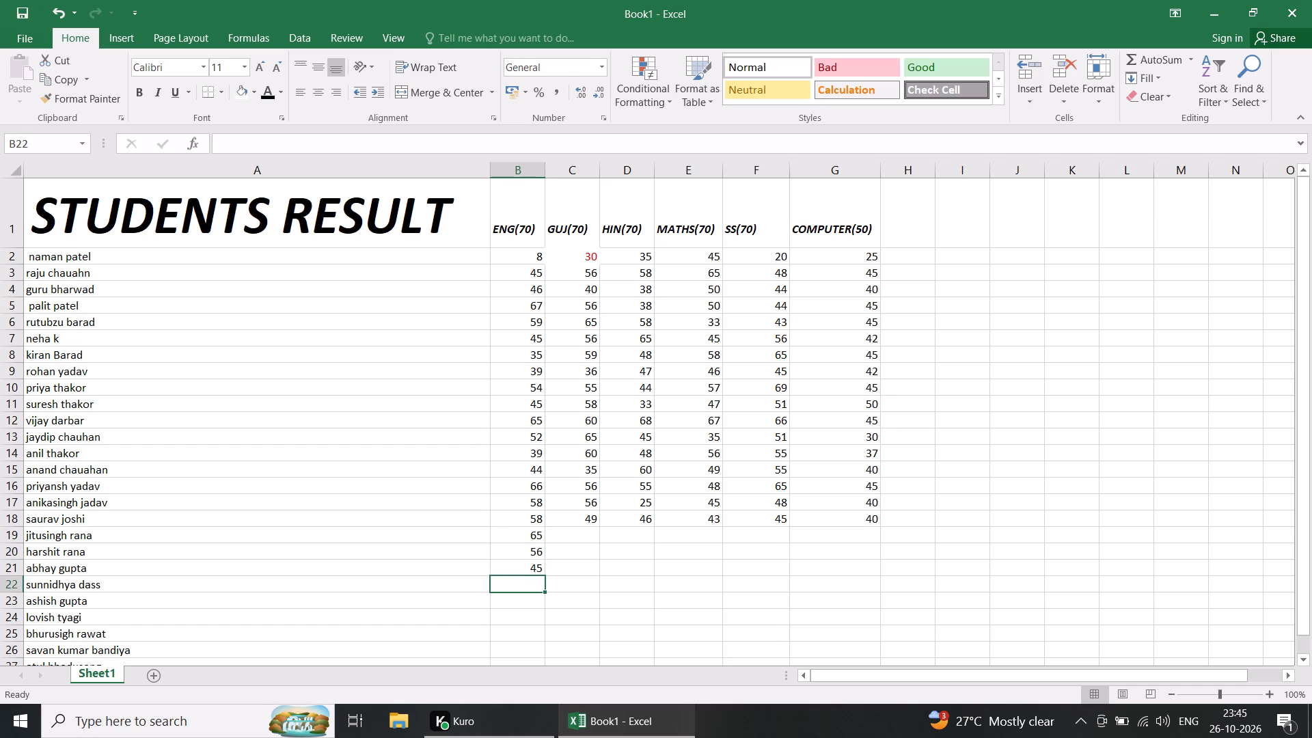
pyautogui.write('70')
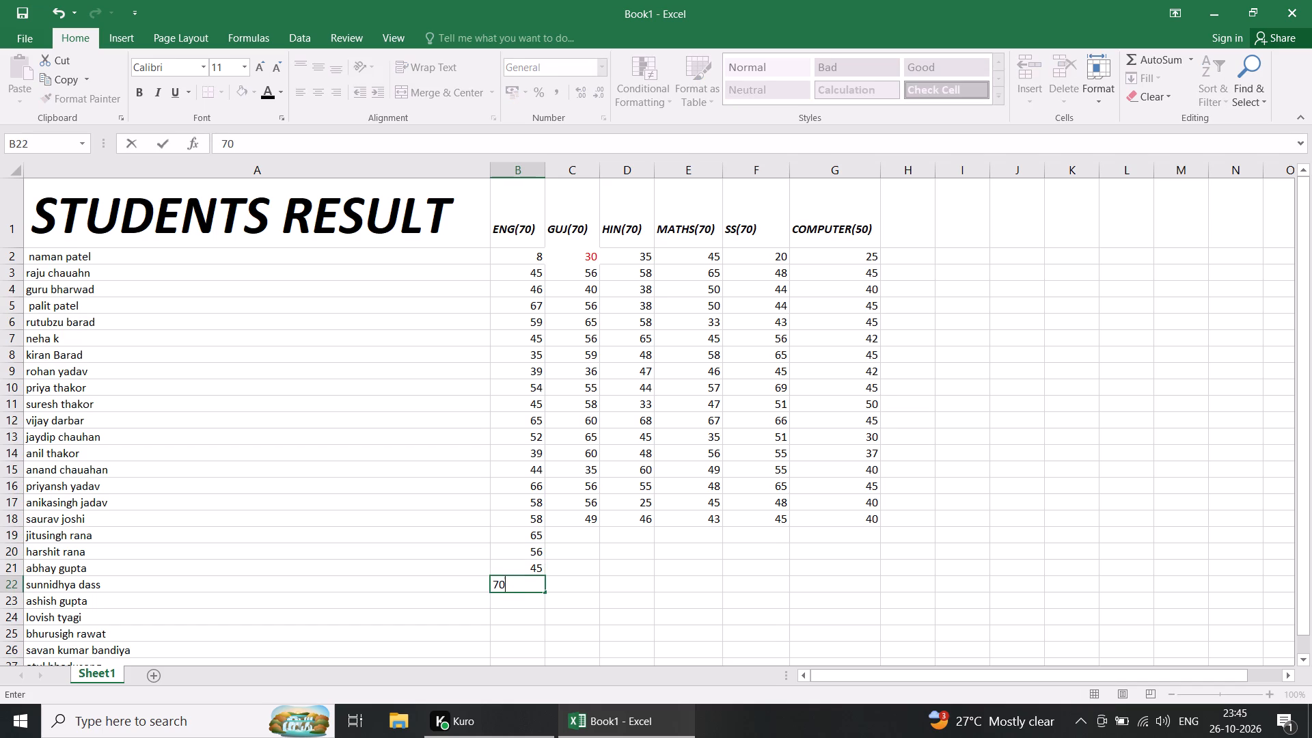
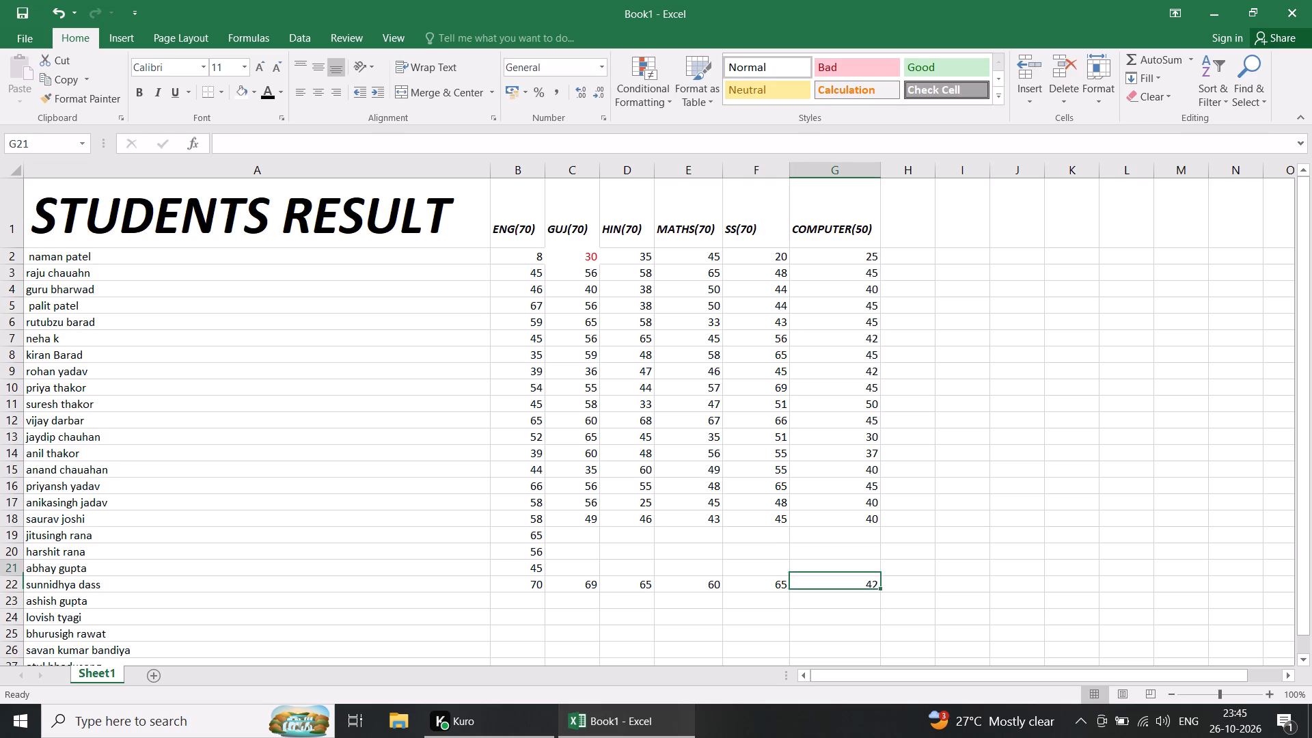
# Enter the Computer marks 45, 48 and 40 for rows 21, 20 and 19.
pyautogui.write('45')
pyautogui.press('Up')
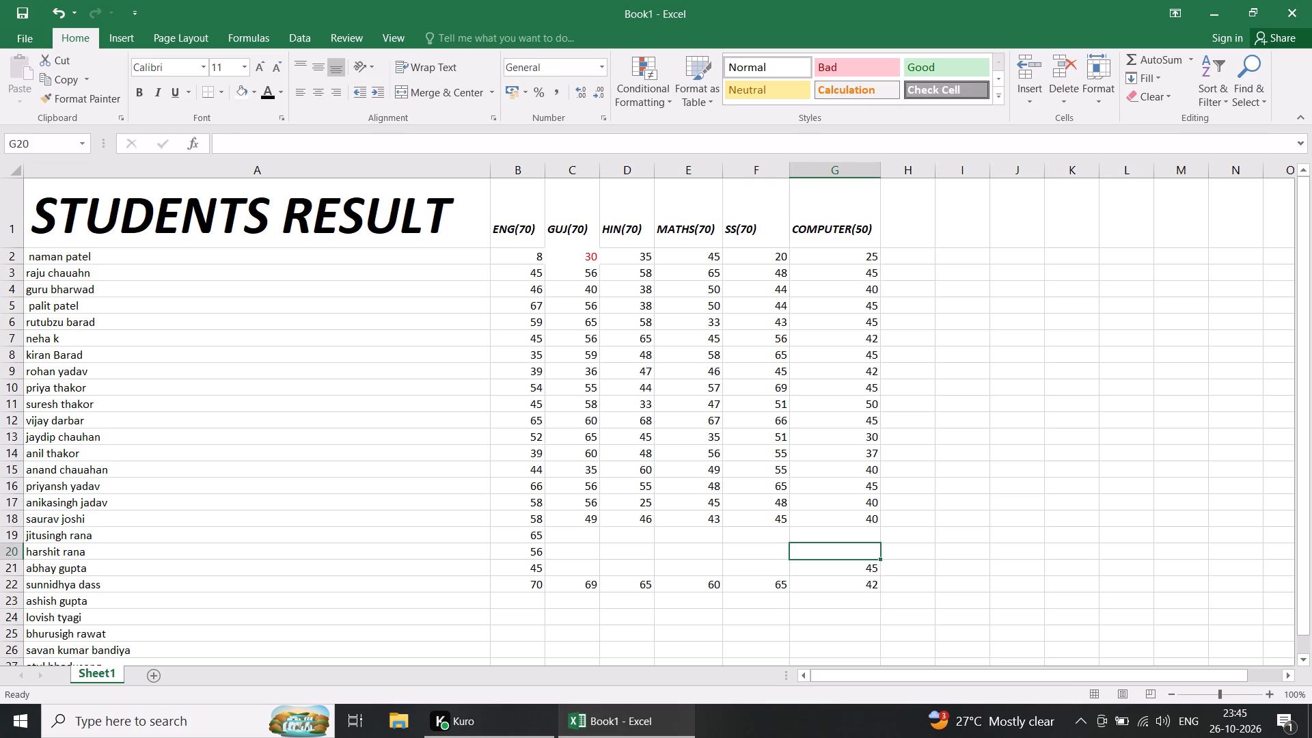
pyautogui.write('48')
pyautogui.press('Up')
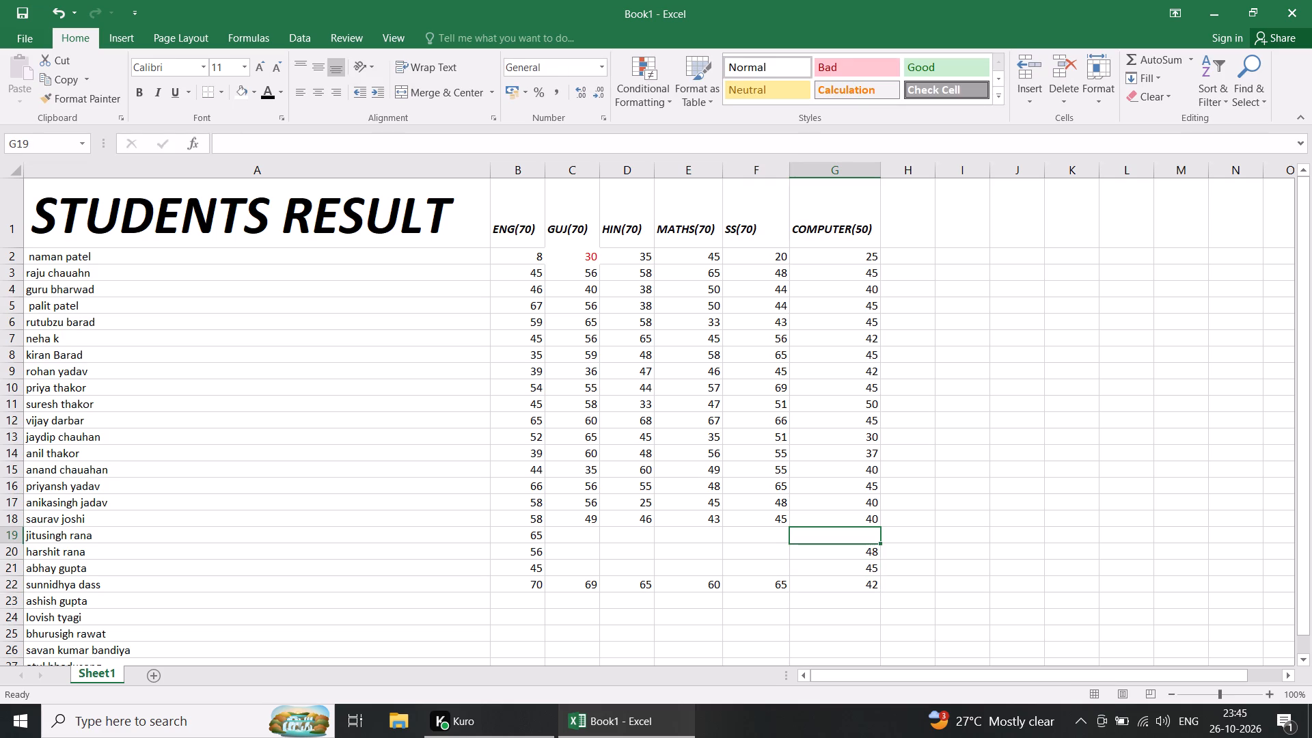
pyautogui.press('4')
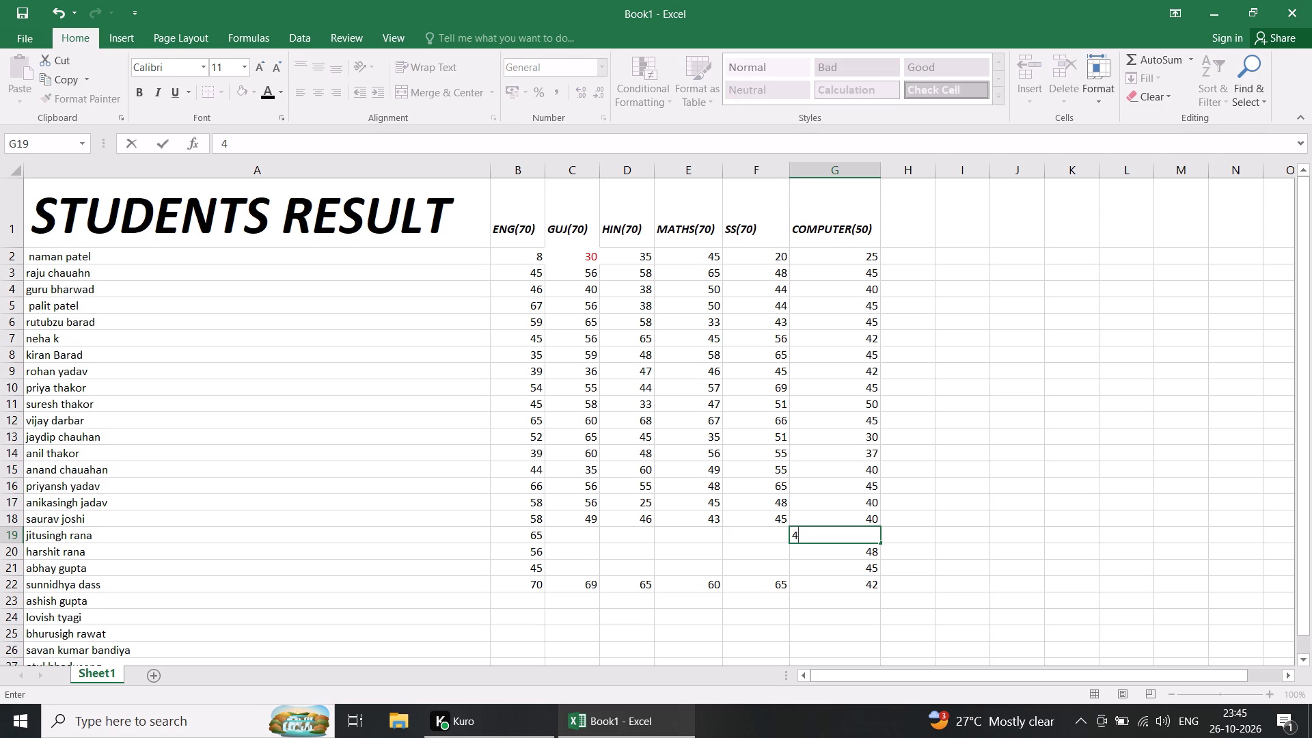
pyautogui.press('0')
pyautogui.press('Left')
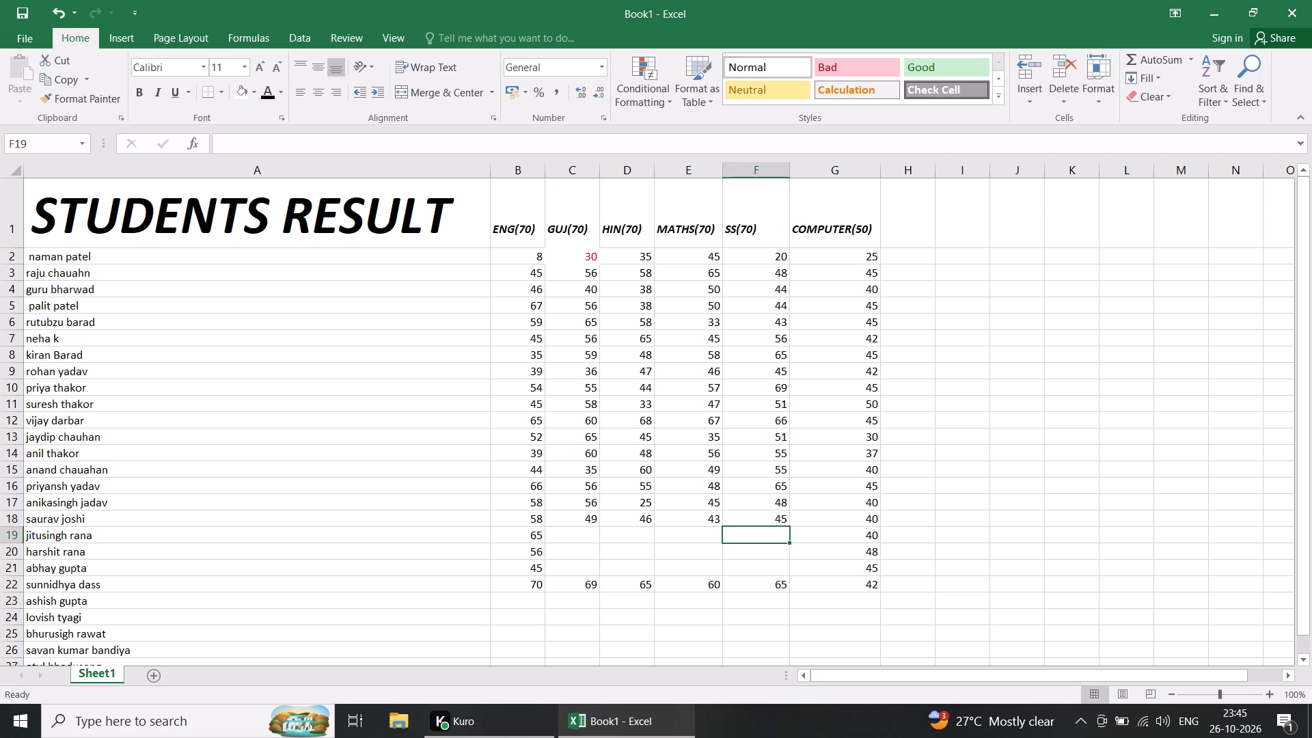
# Fill the empty marks in row 19: SS 38, Maths 40, Hindi 35 and Gujarati 44.
pyautogui.press('4')
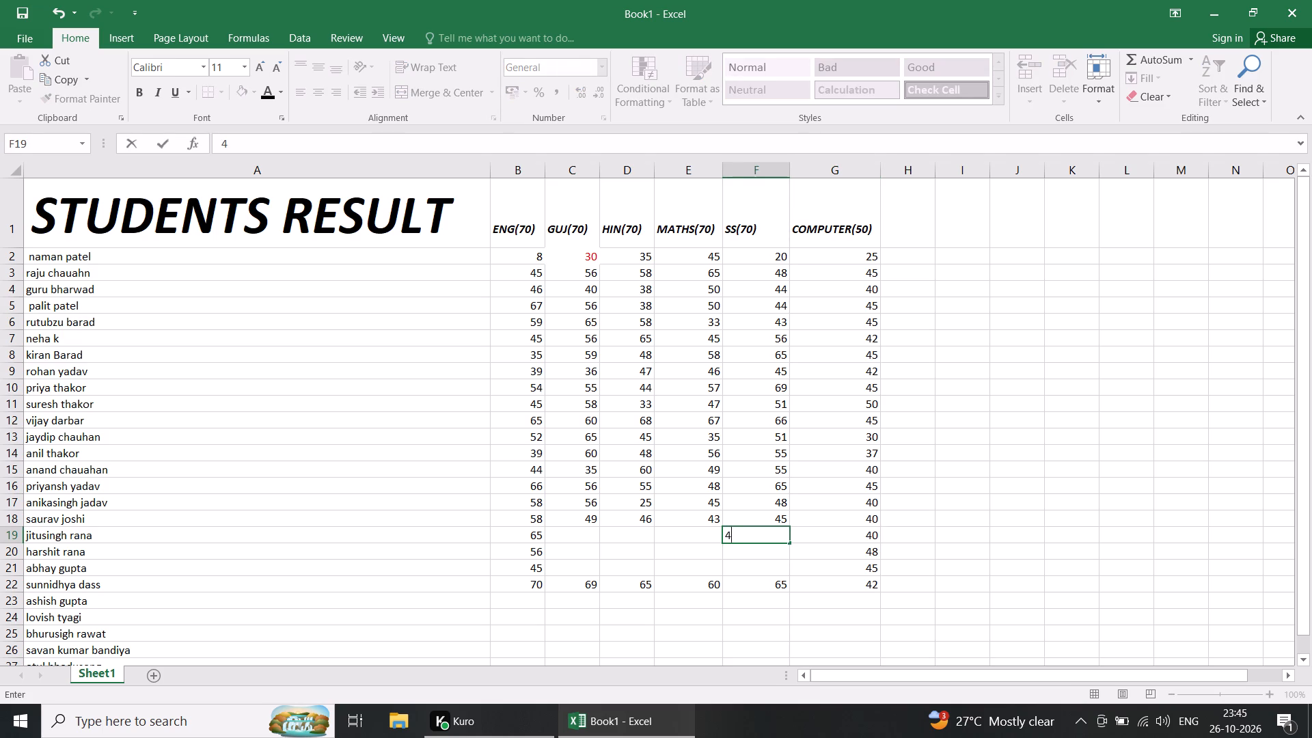
pyautogui.press('BackSpace')
pyautogui.write('38')
pyautogui.press('Left')
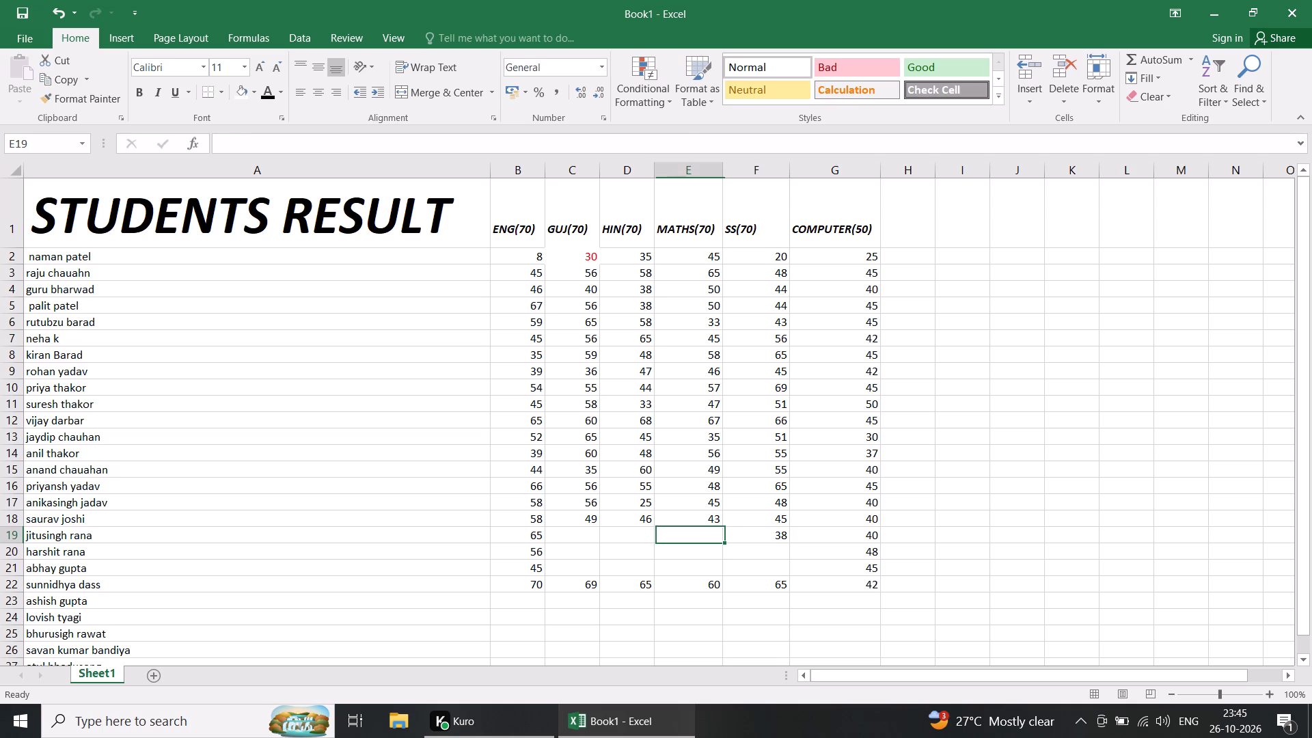
pyautogui.write('40')
pyautogui.press('Left')
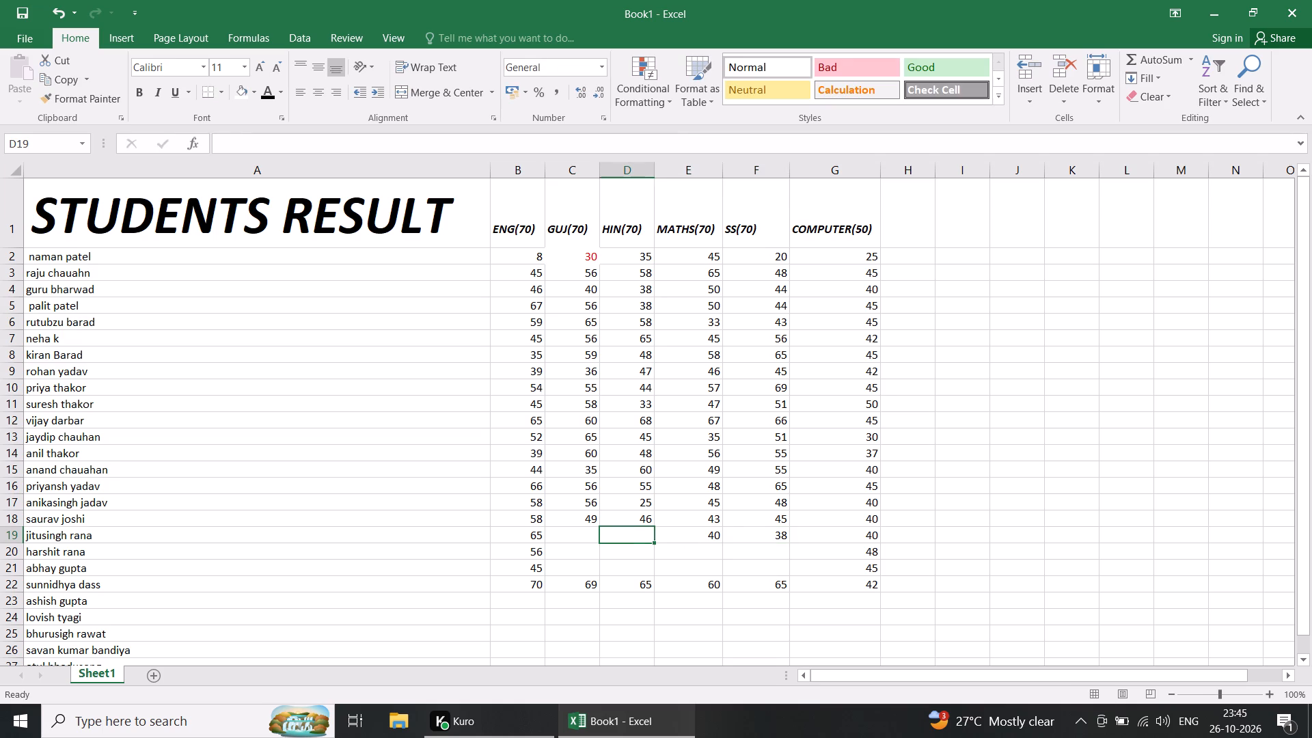
pyautogui.write('35')
pyautogui.press('Left')
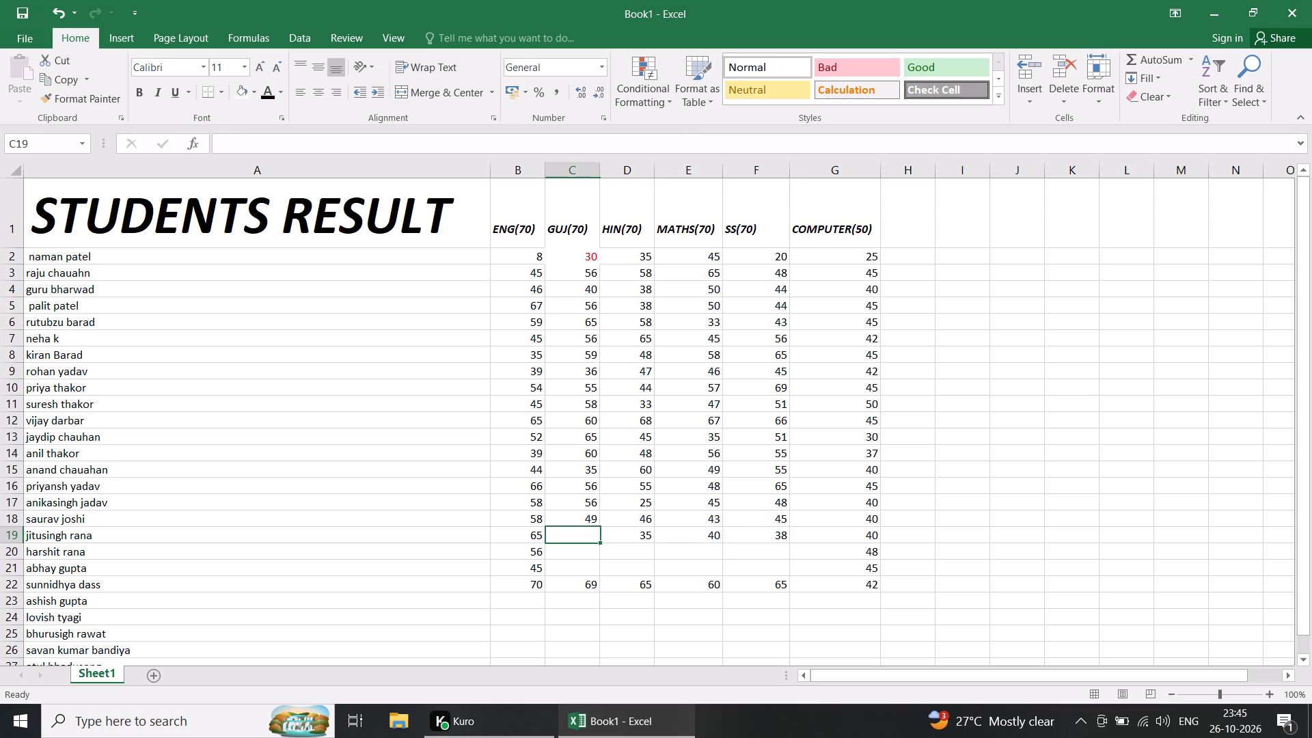
pyautogui.write('44')
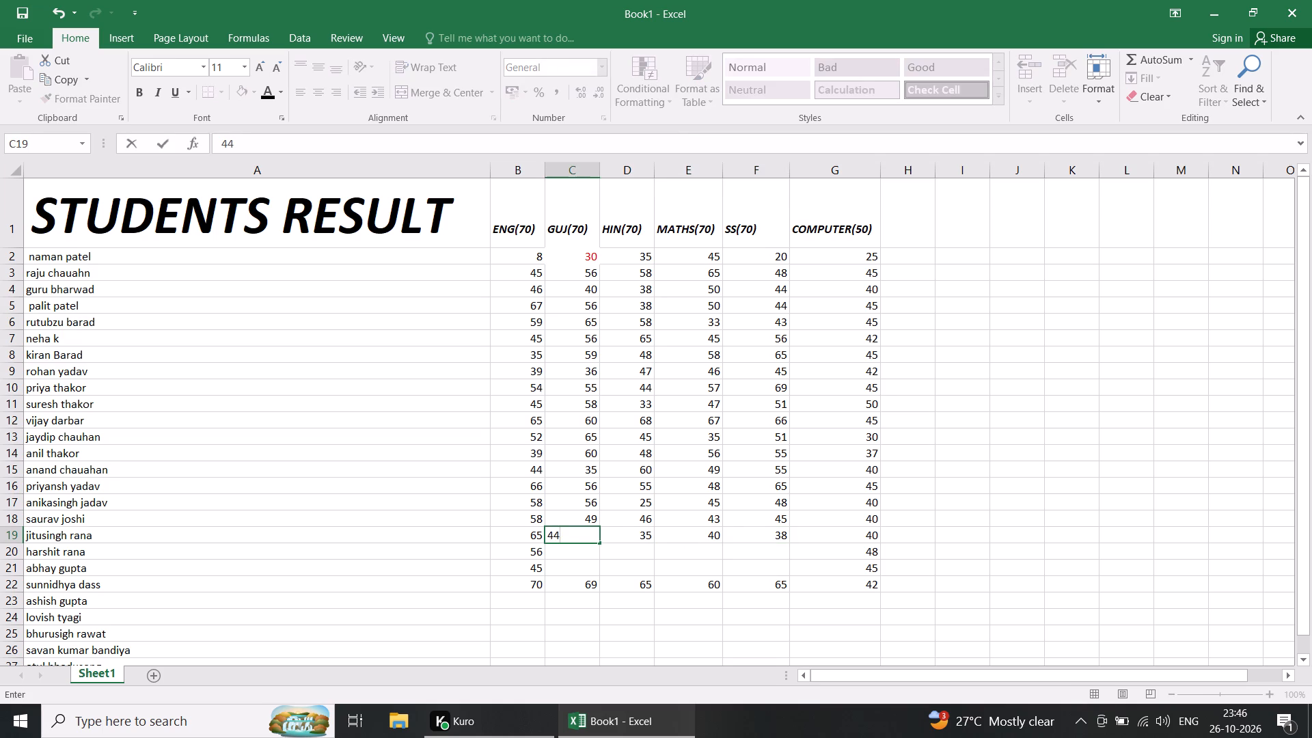
pyautogui.press('Down')
# Fill the empty marks in row 20: Gujarati 33, Hindi 29, Maths 43 and SS 40.
pyautogui.write('33')
pyautogui.press('Right')
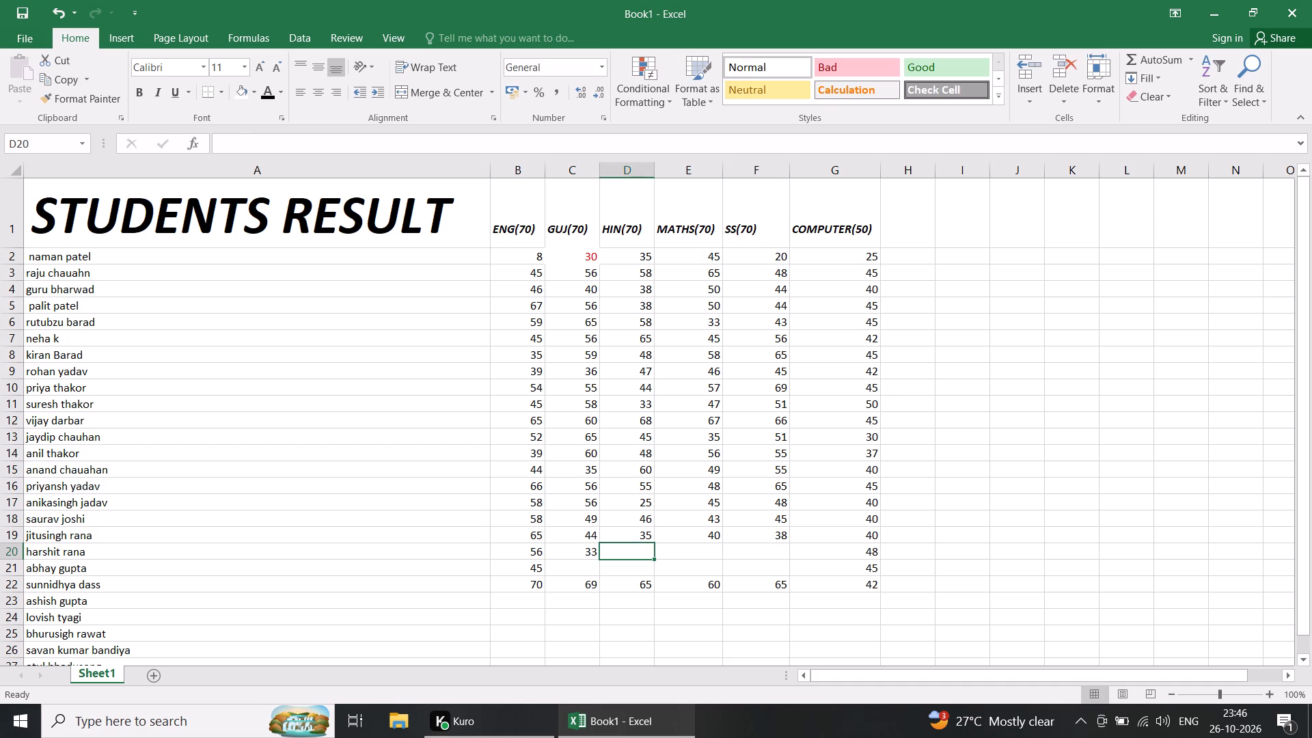
pyautogui.press('2')
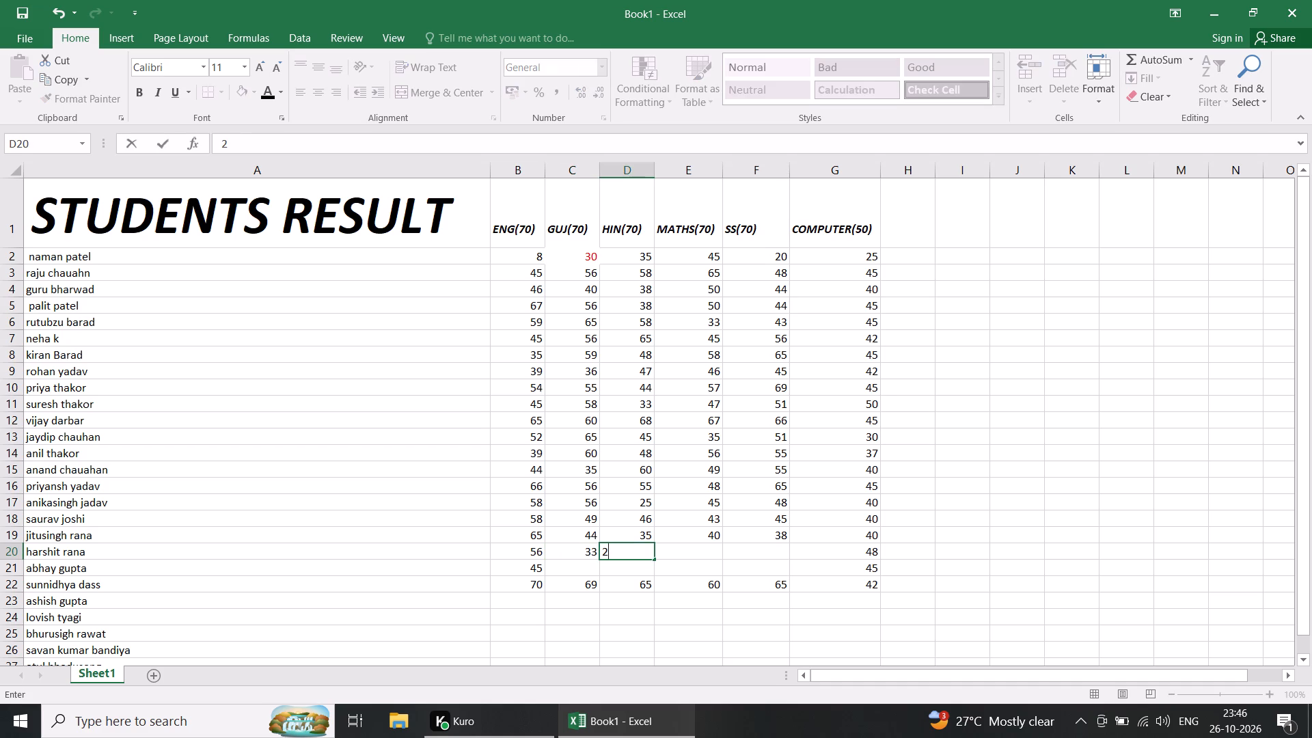
pyautogui.press('9')
pyautogui.press('Right')
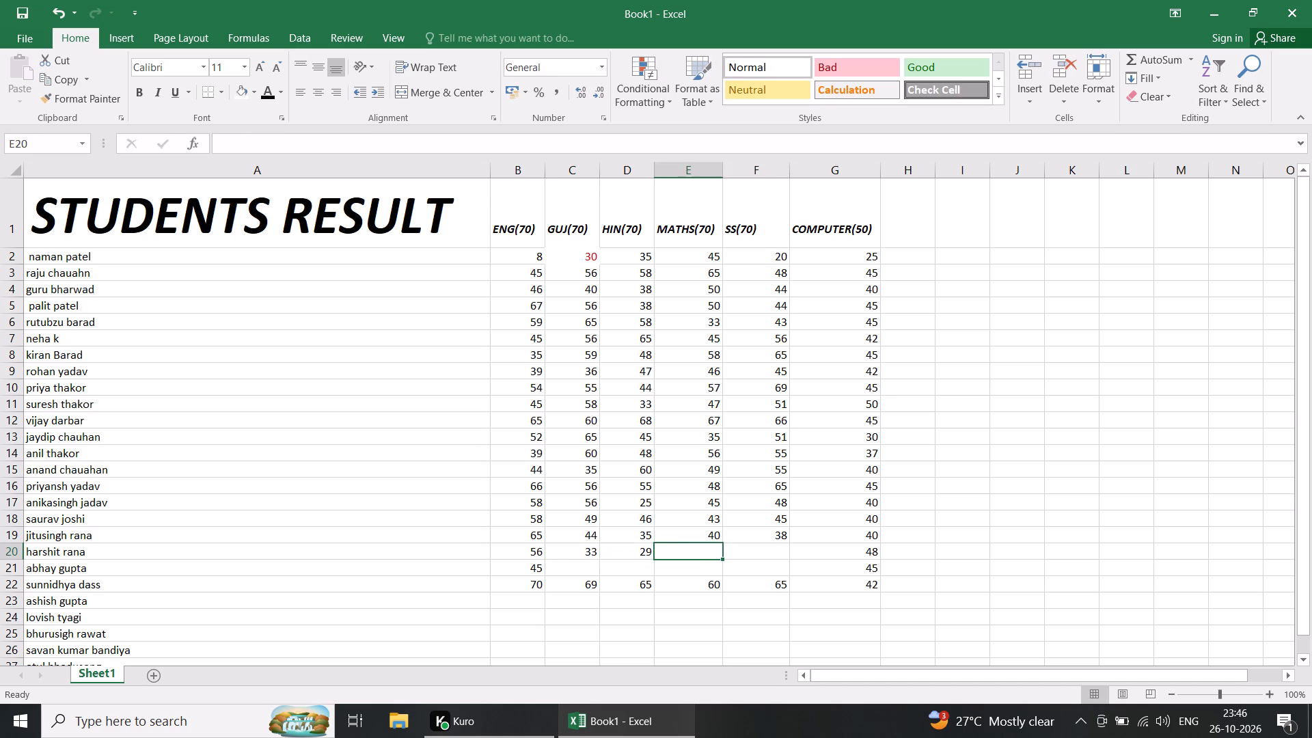
pyautogui.write('40')
pyautogui.press('BackSpace')
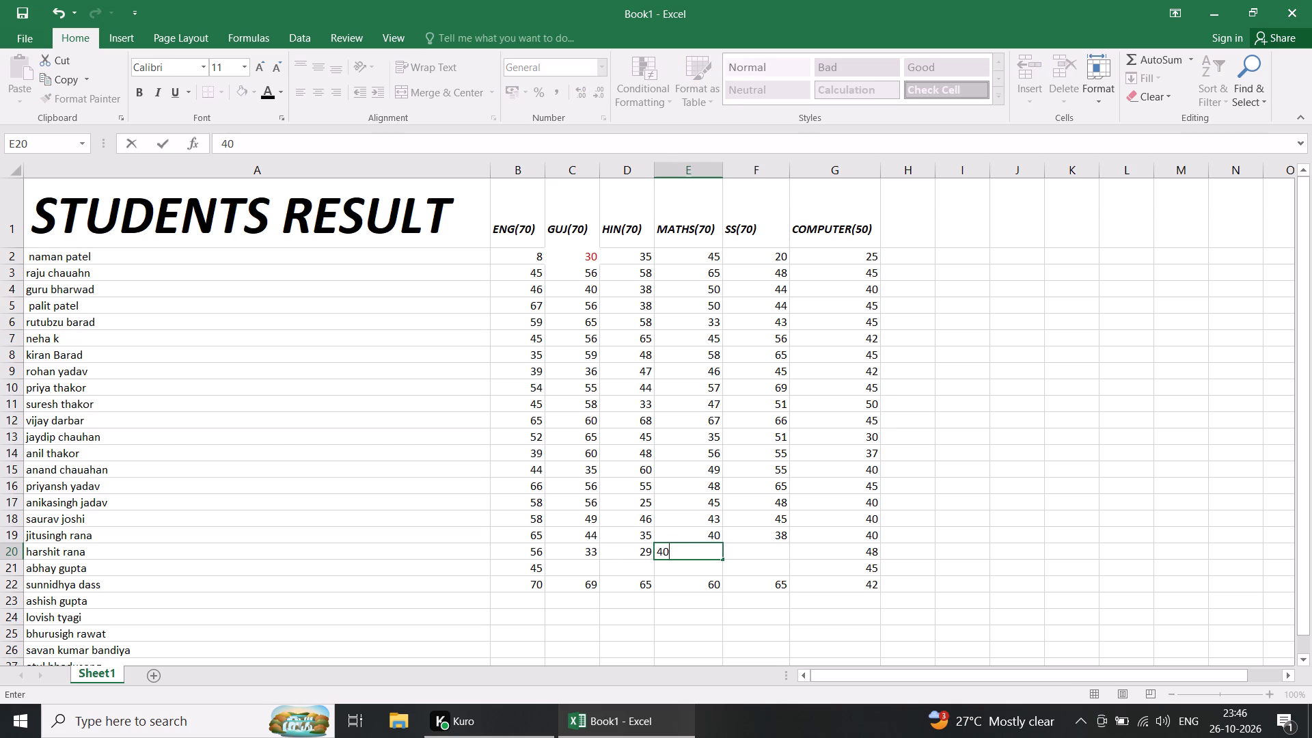
pyautogui.press('3')
pyautogui.press('Right')
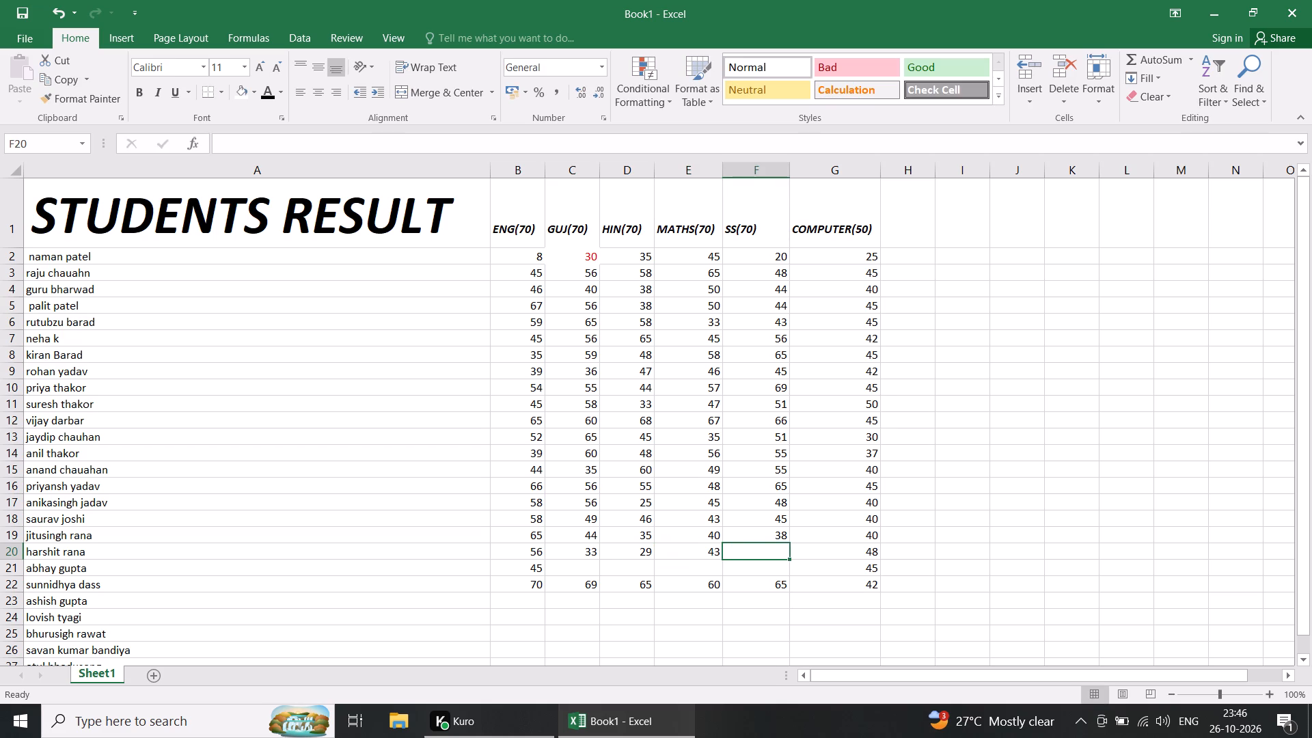
pyautogui.write('40')
pyautogui.press('Right')
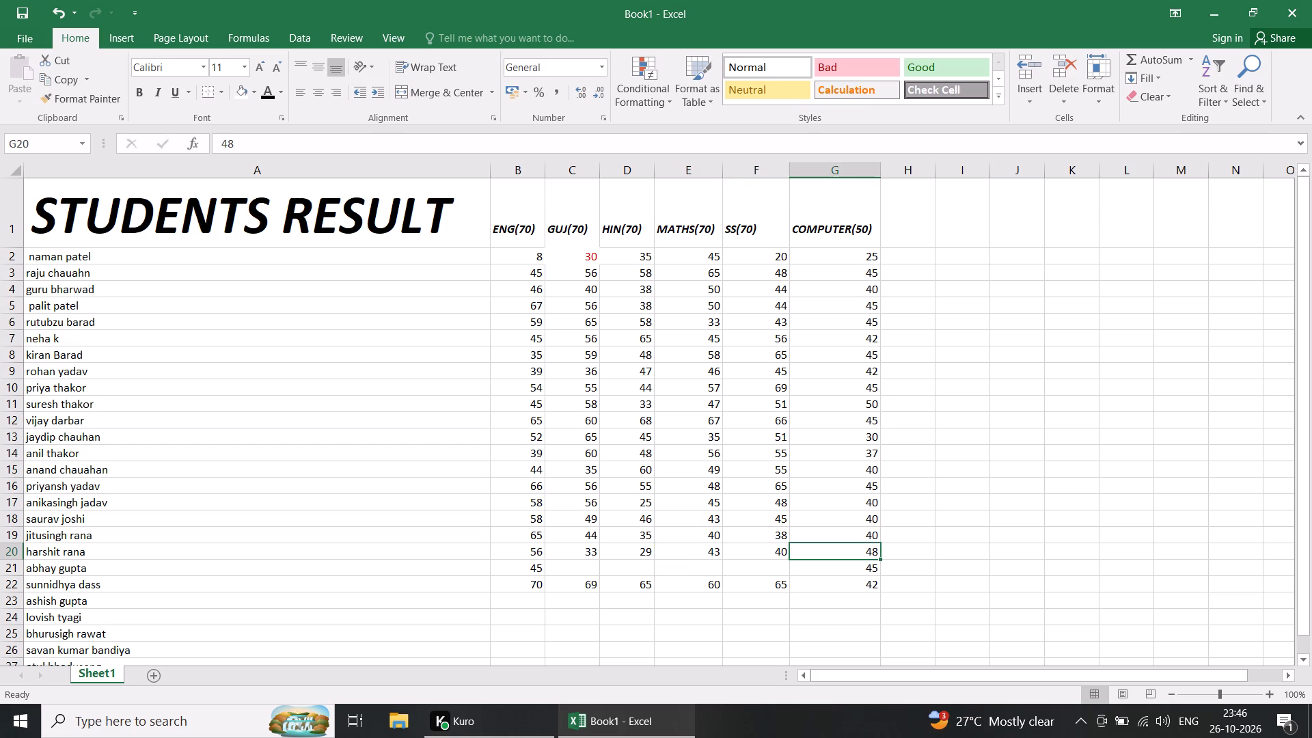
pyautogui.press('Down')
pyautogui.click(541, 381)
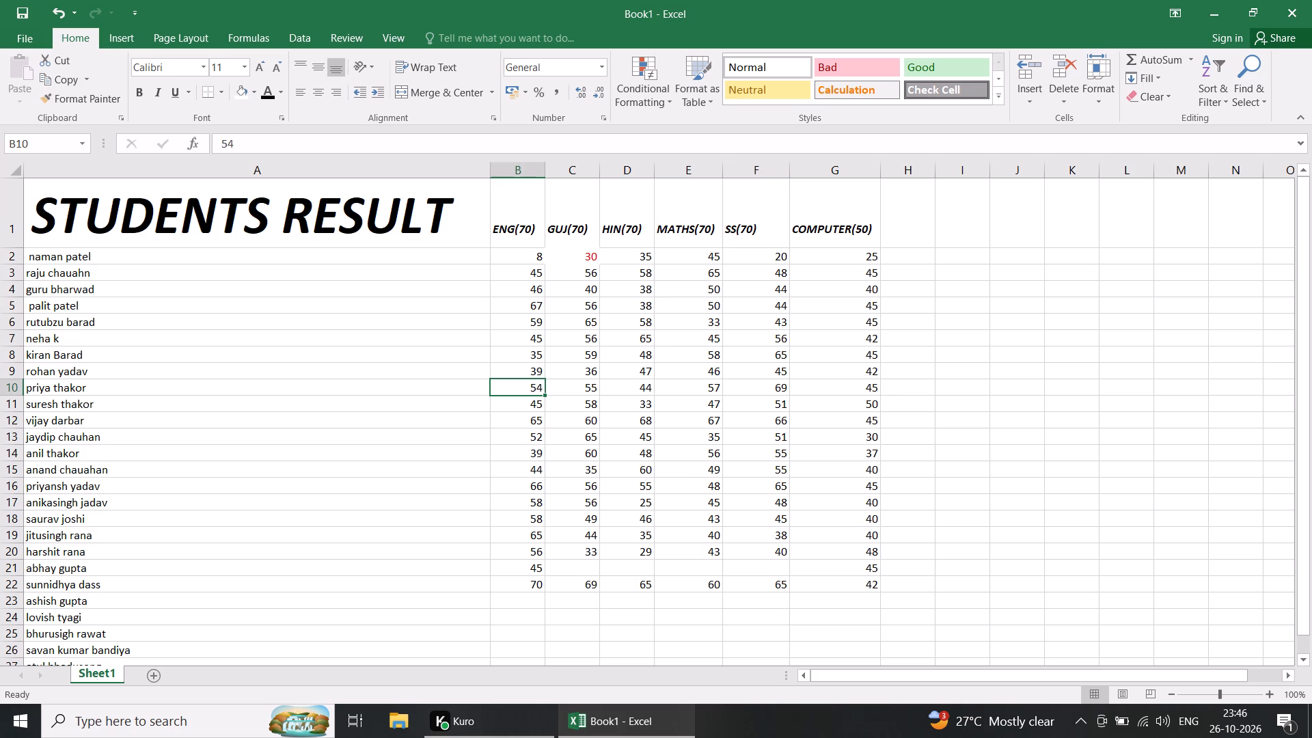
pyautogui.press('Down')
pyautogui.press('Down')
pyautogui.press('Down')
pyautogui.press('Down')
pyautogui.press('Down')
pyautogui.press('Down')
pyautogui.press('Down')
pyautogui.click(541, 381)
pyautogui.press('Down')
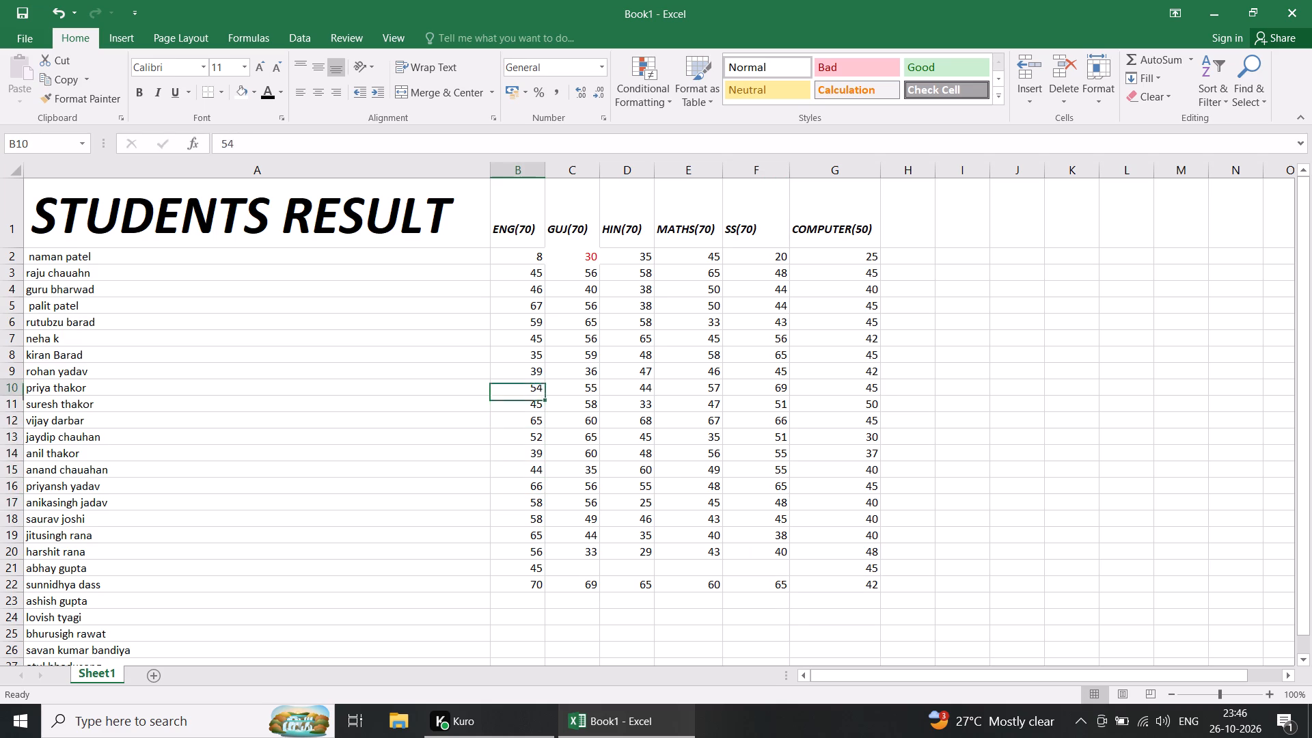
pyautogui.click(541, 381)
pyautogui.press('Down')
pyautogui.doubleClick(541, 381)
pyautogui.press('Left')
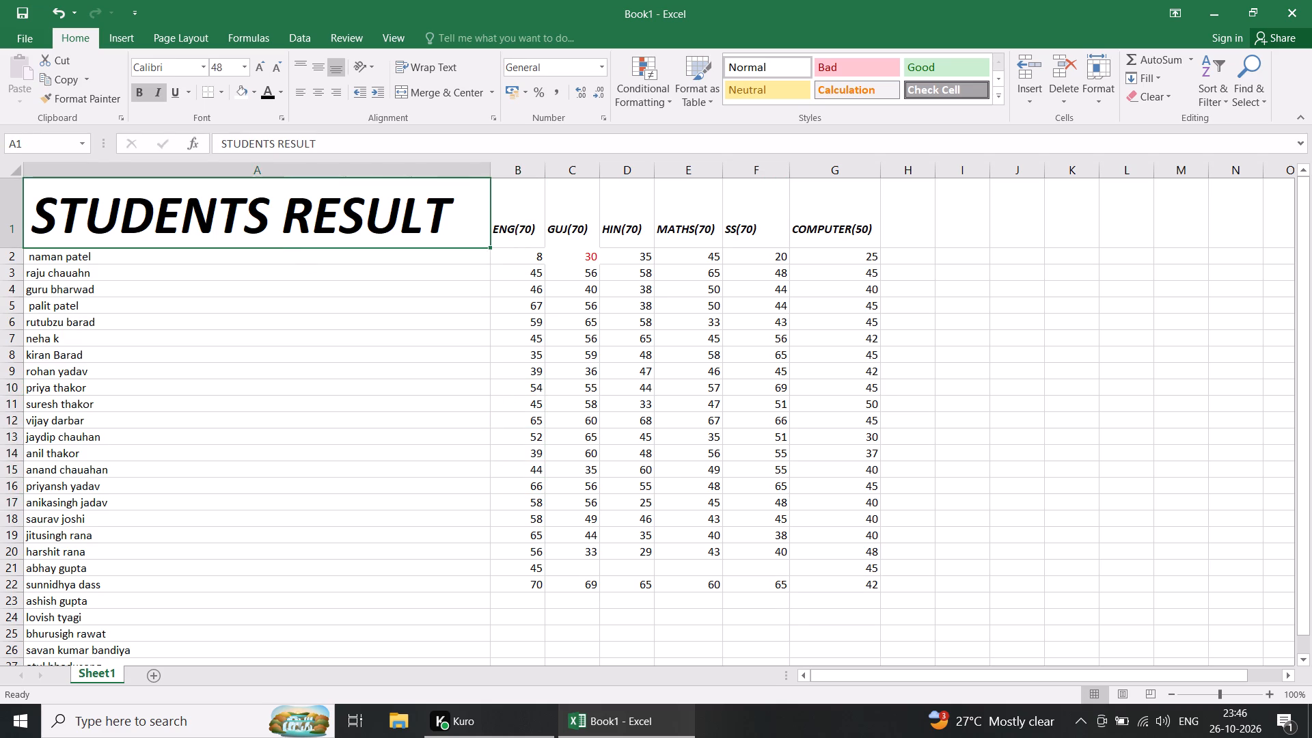
# Set the marks in row 21 to Gujarati 22, Hindi 30, Maths 28, SS 29 and Computer 30.
pyautogui.press('Down')
pyautogui.press('Down')
pyautogui.press('Down')
pyautogui.press('Down')
pyautogui.press('Down')
pyautogui.press('Down')
pyautogui.press('Down')
pyautogui.press('Down')
pyautogui.press('Down')
pyautogui.press('Down')
pyautogui.press('Down')
pyautogui.press('Down')
pyautogui.press('Down')
pyautogui.press('Down')
pyautogui.press('Down')
pyautogui.press('Down')
pyautogui.press('Down')
pyautogui.press('Down')
pyautogui.press('Down')
pyautogui.press('Down')
pyautogui.press('Down')
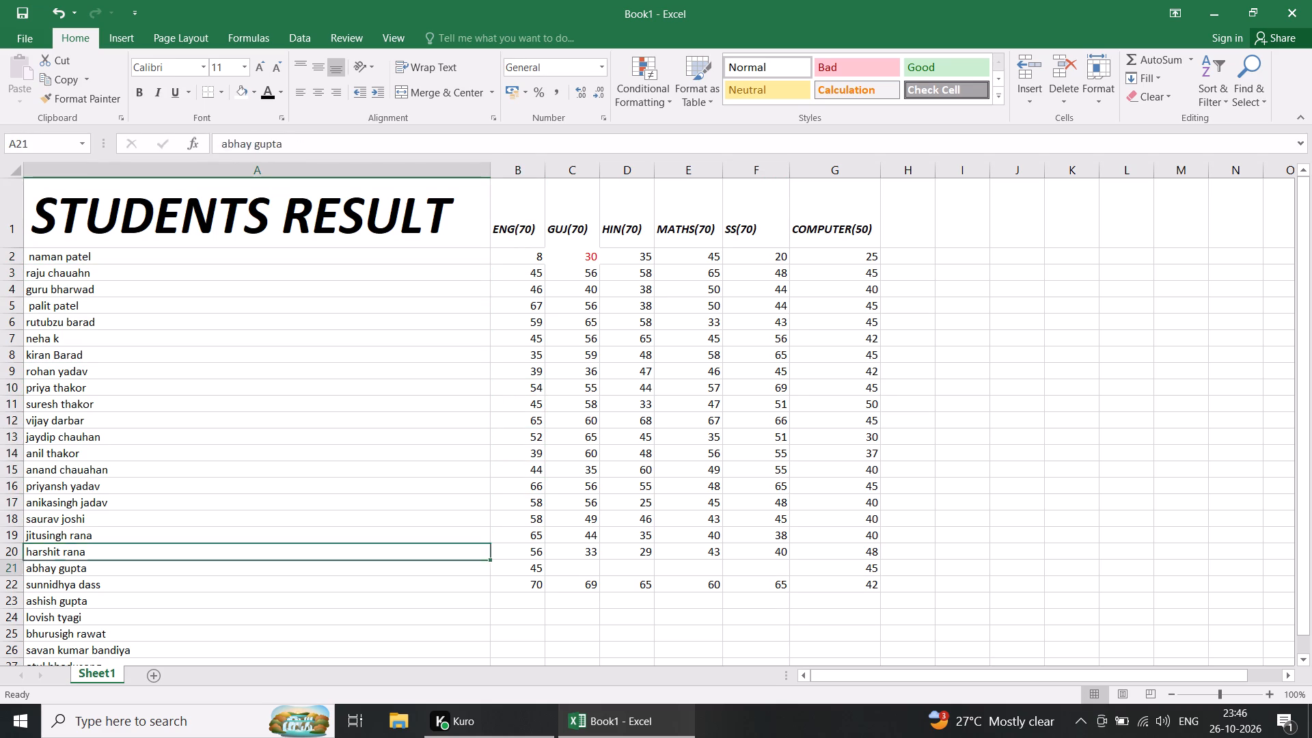
pyautogui.press('Right')
pyautogui.press('Right')
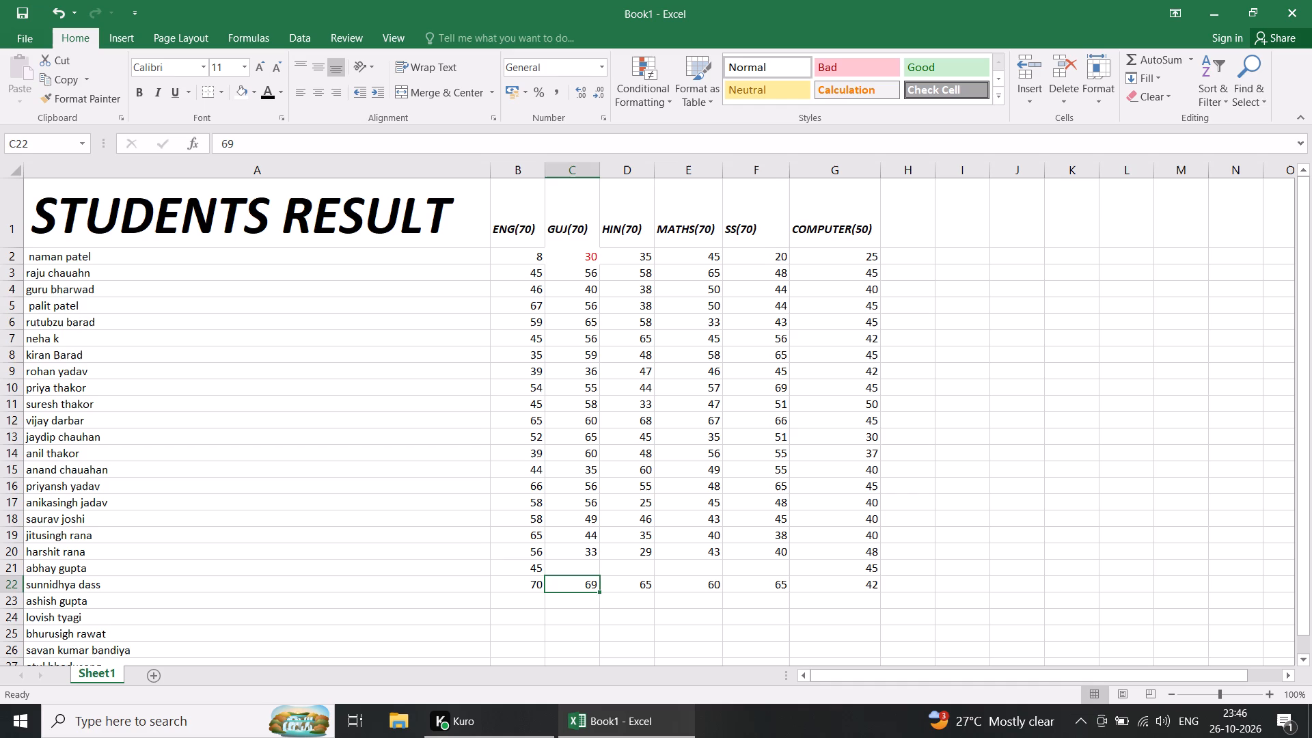
pyautogui.press('Up')
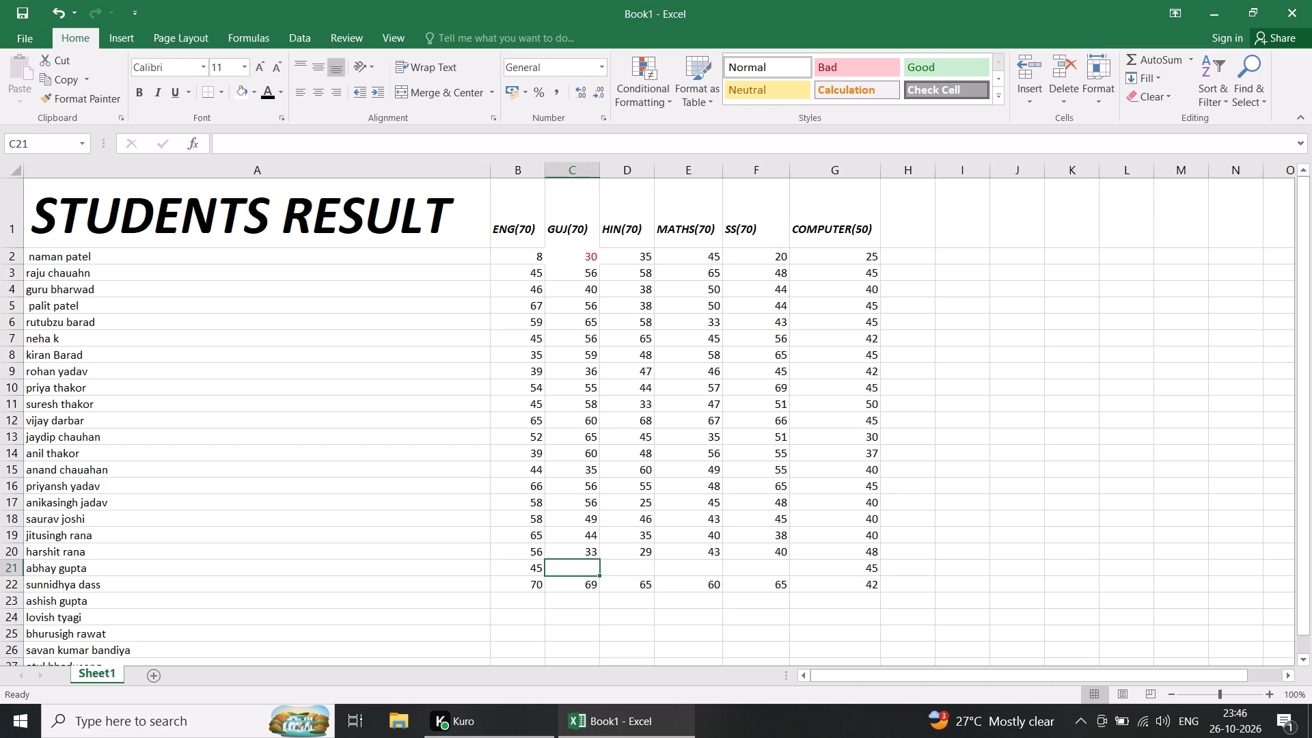
pyautogui.write('22')
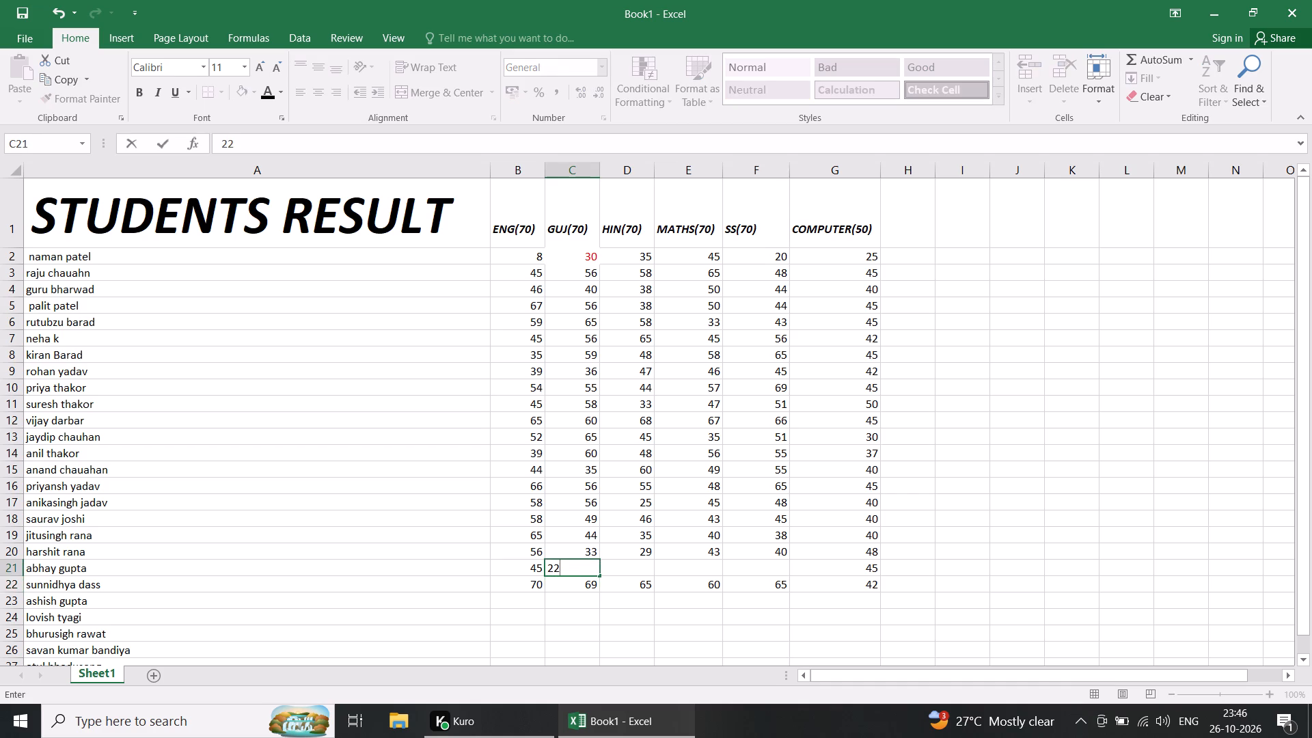
pyautogui.press('Right')
pyautogui.write('30')
pyautogui.press('Right')
pyautogui.press('2')
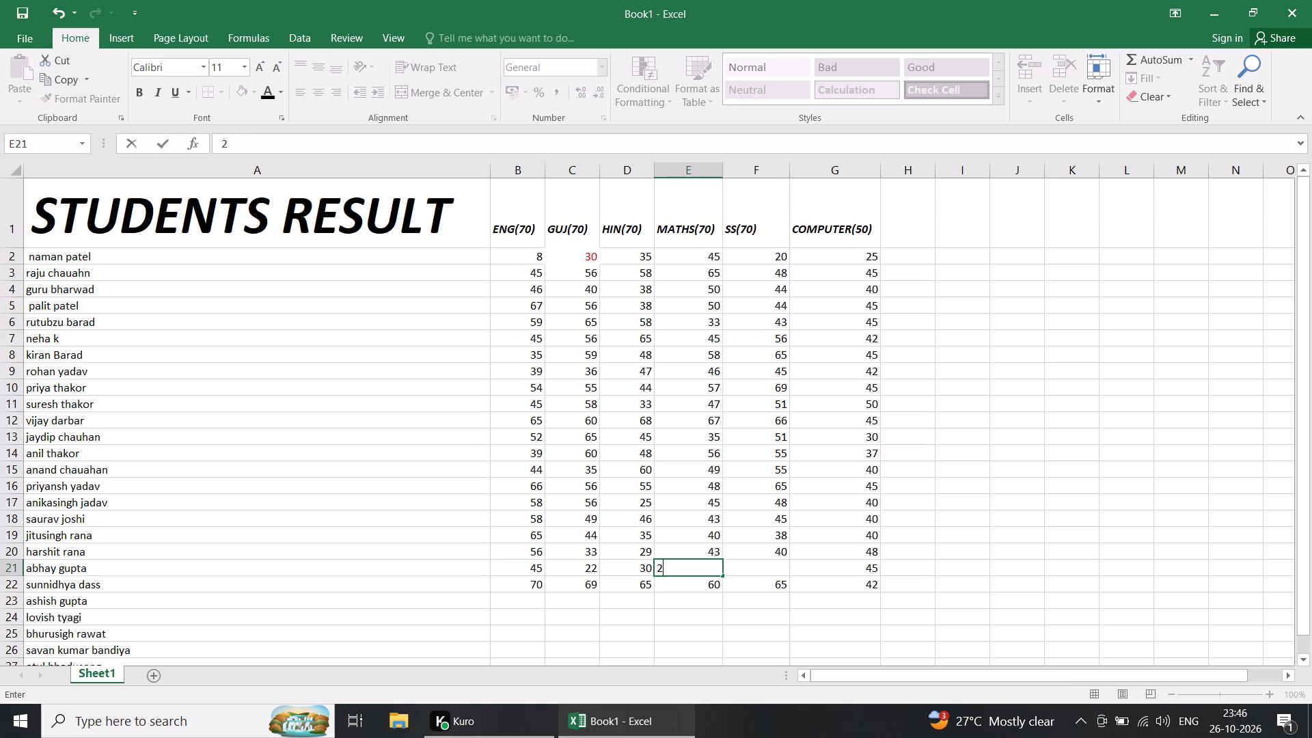
pyautogui.press('8')
pyautogui.press('Right')
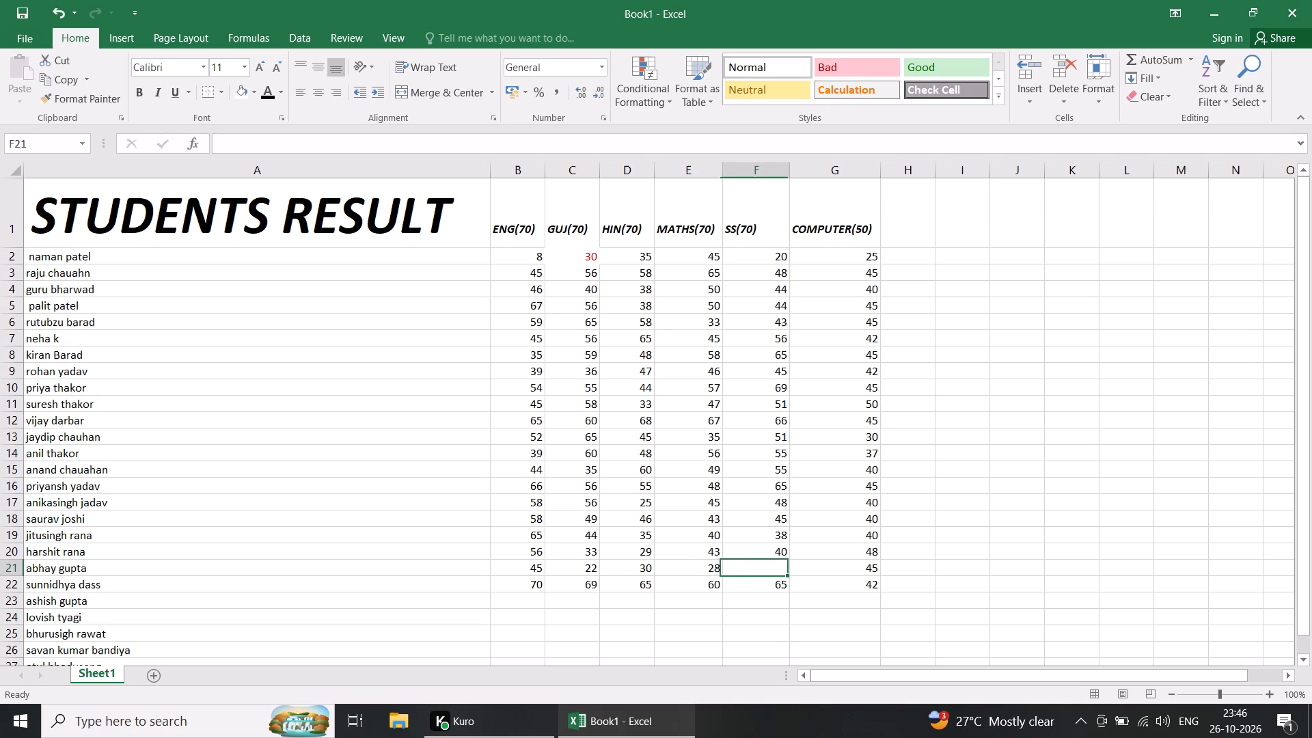
pyautogui.press('2')
pyautogui.press('9')
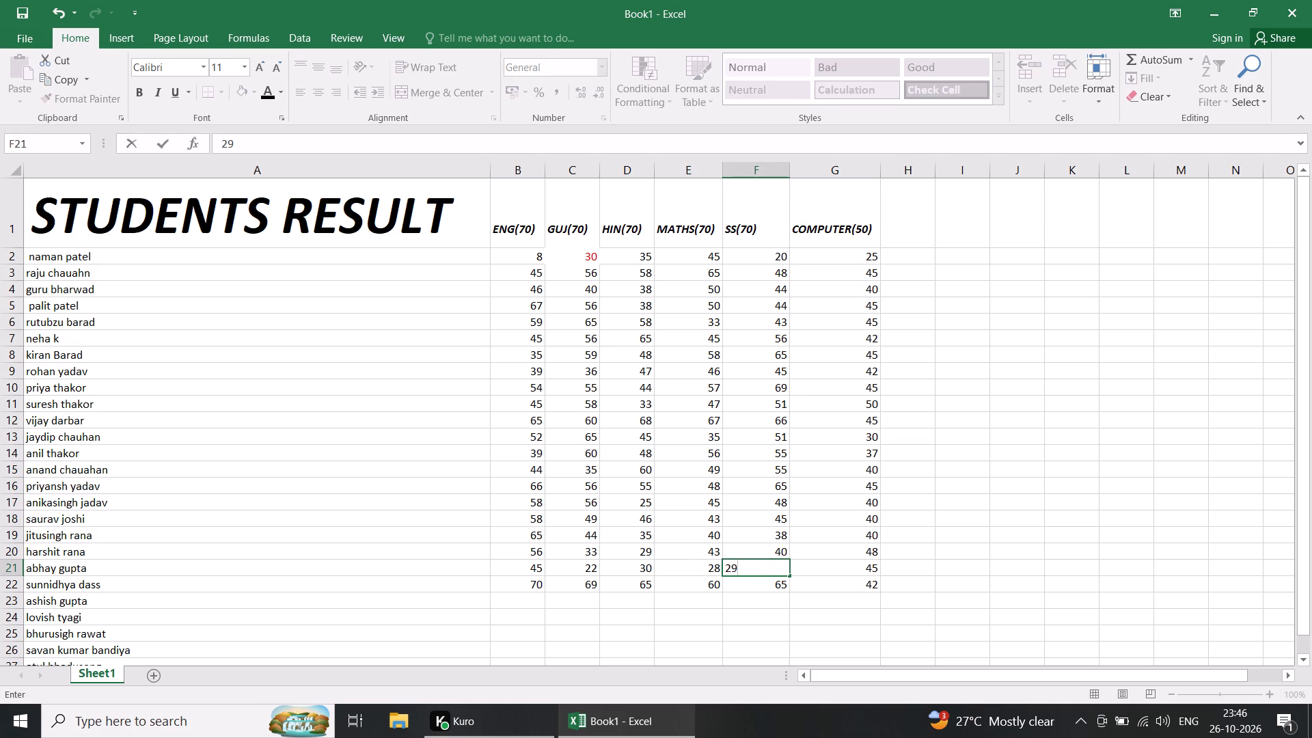
pyautogui.press('Right')
pyautogui.press('BackSpace')
pyautogui.write('30')
pyautogui.press('Left')
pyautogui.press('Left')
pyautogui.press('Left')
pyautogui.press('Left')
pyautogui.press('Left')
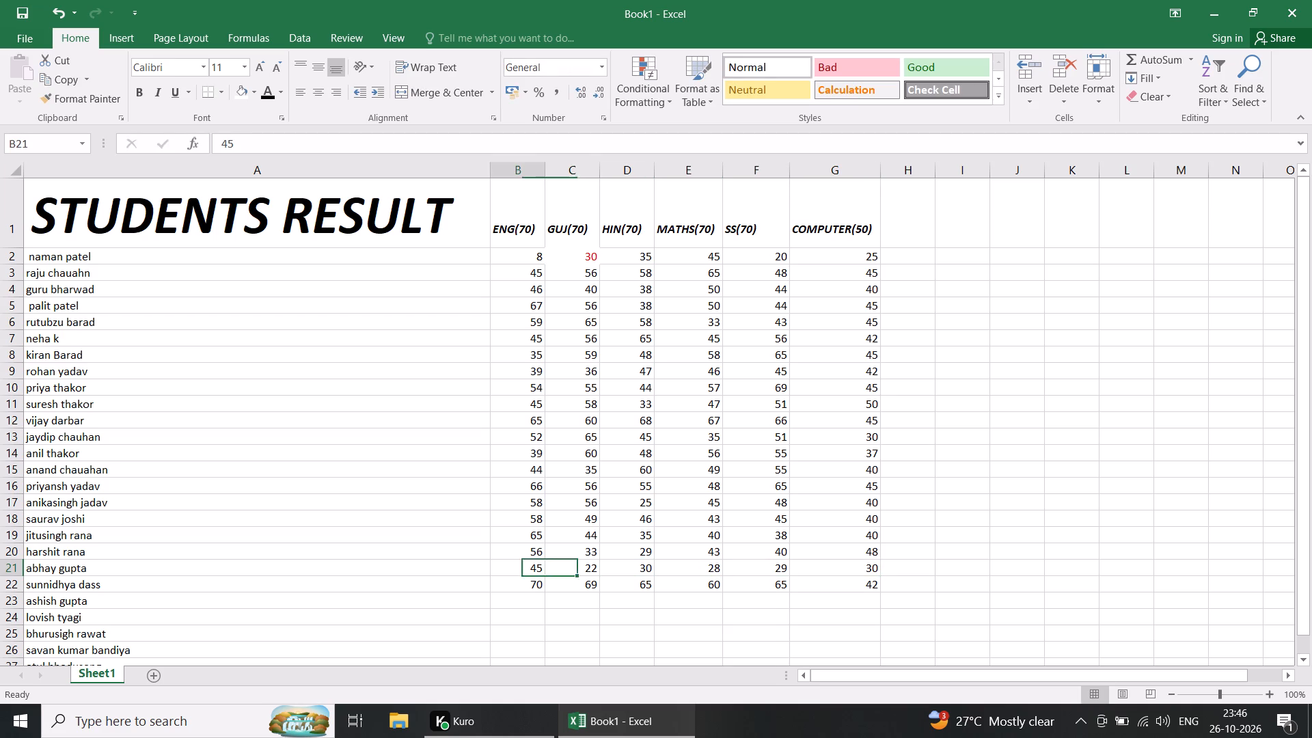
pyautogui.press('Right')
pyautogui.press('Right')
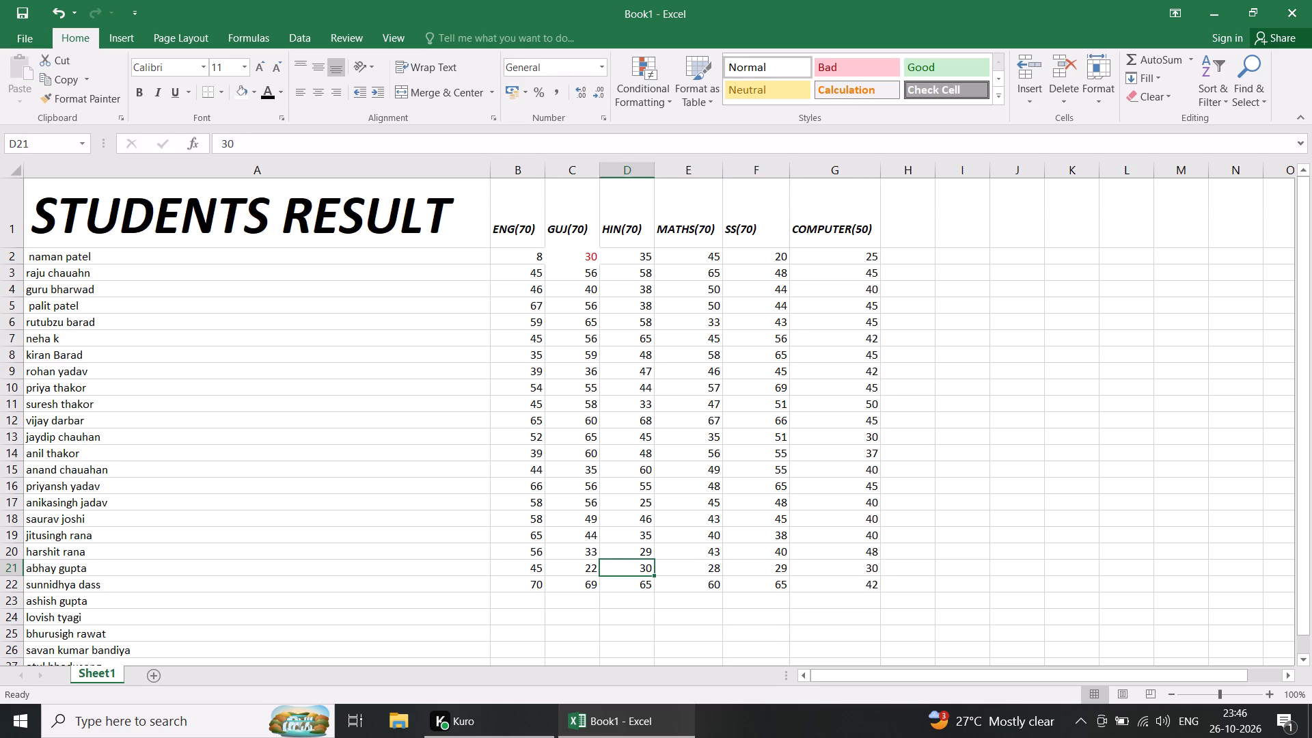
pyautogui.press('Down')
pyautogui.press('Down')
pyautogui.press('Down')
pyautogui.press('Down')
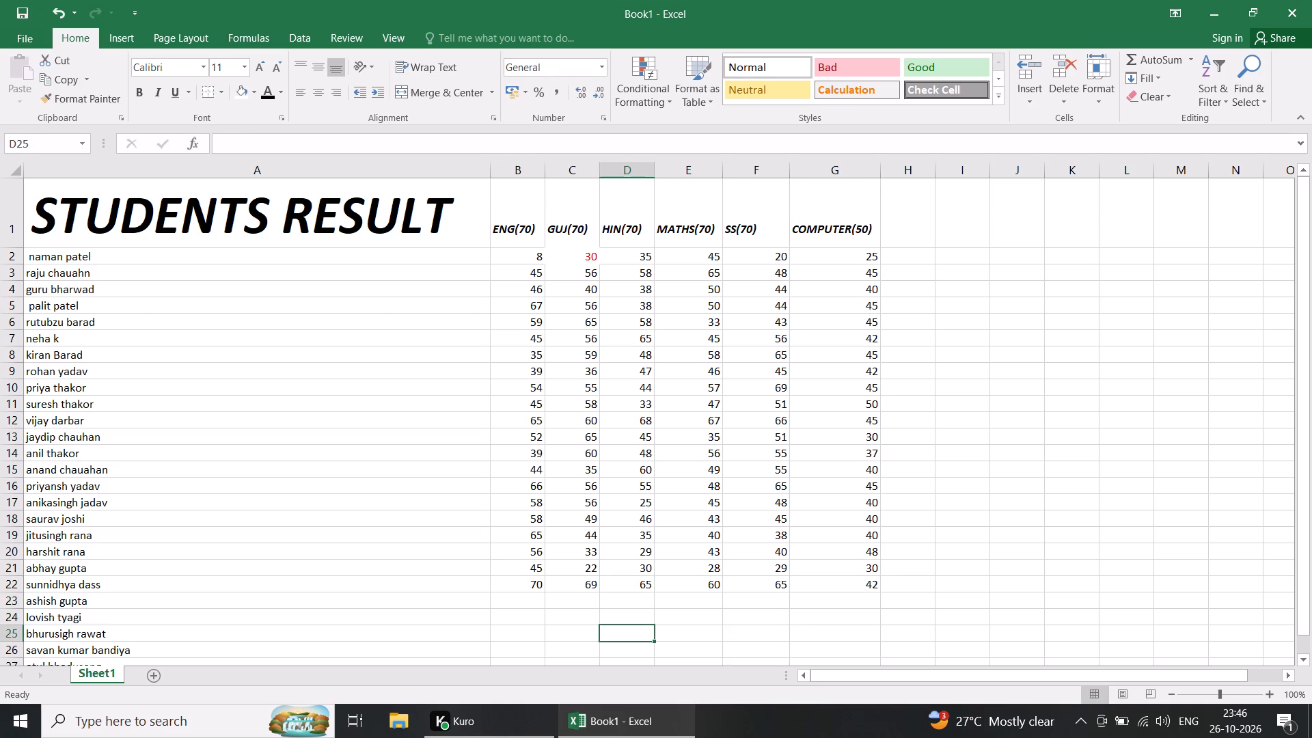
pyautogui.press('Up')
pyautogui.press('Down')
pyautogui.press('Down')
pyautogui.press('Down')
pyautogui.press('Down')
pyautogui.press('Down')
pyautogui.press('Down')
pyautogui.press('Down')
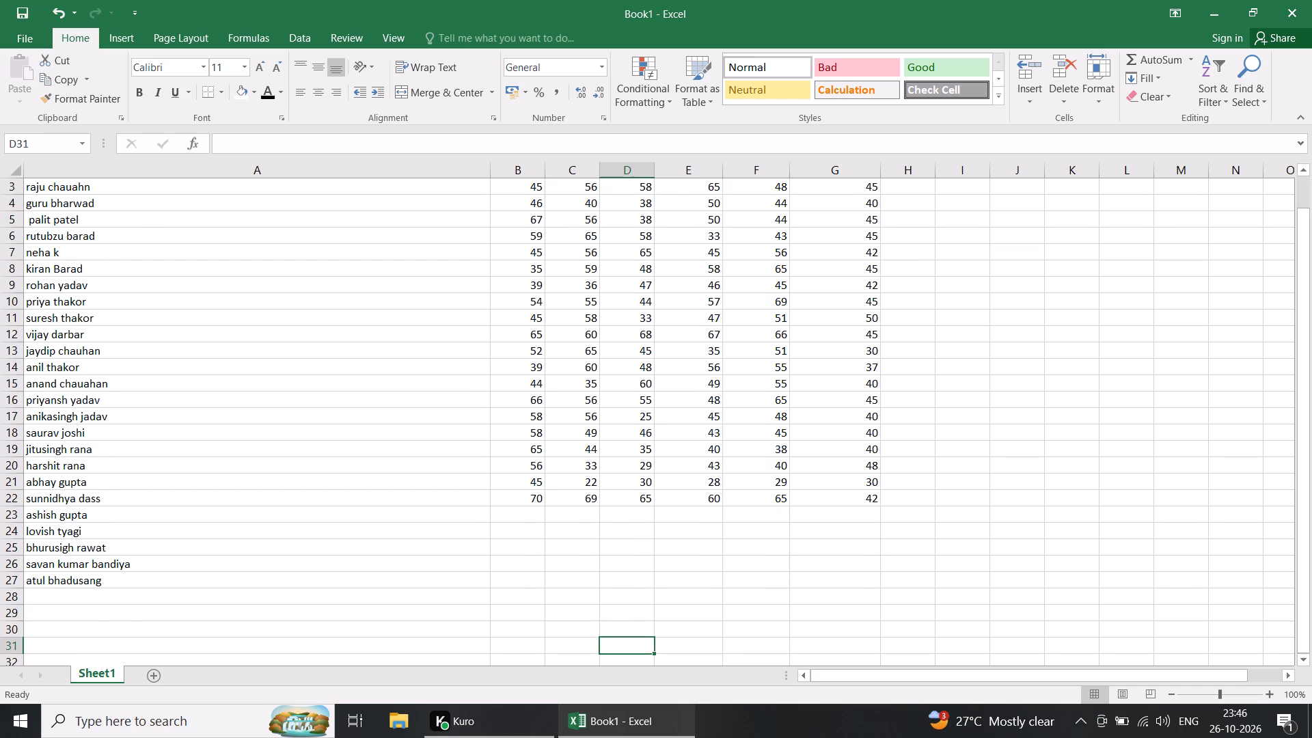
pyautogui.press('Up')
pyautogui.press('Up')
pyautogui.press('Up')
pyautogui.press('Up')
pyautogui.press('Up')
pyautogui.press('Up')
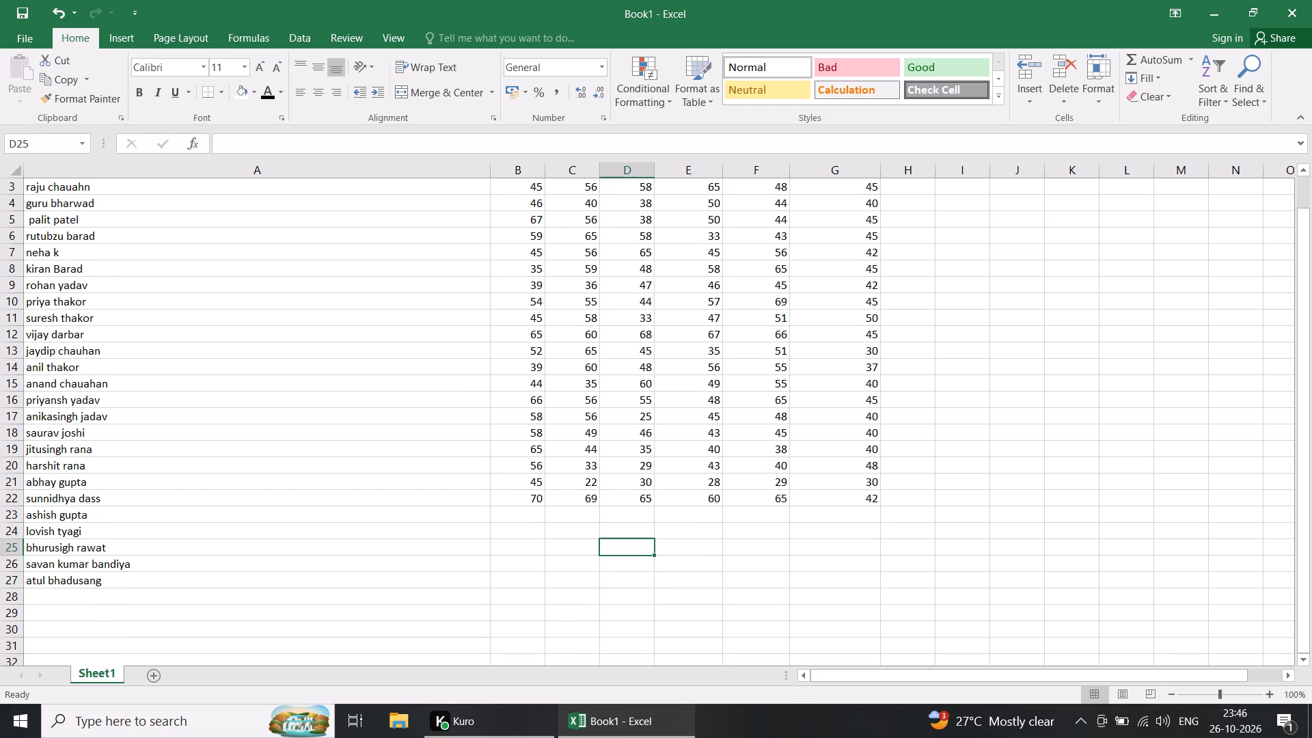
# Fill row 23 with the marks 33, 42, 38, 39, 50 and 33 across columns B to G.
pyautogui.press('Left')
pyautogui.press('Left')
pyautogui.press('Left')
pyautogui.press('Up')
pyautogui.press('Up')
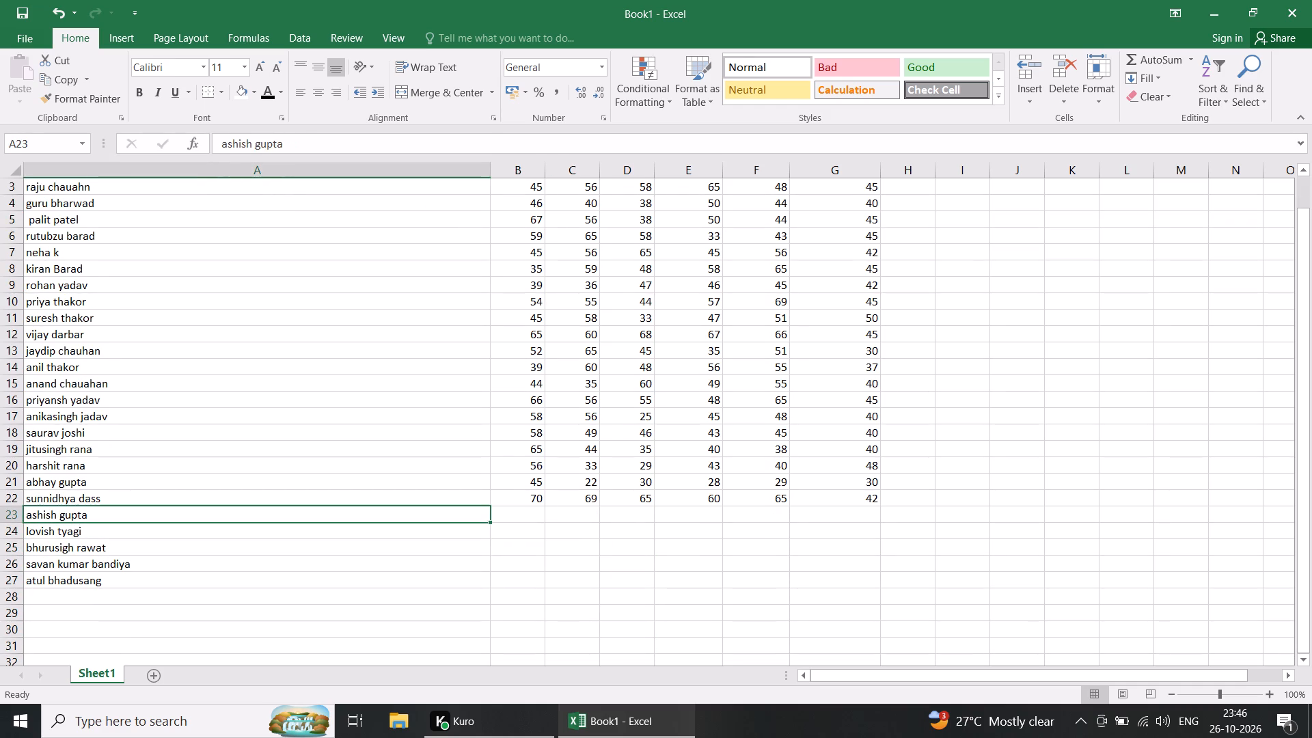
pyautogui.press('Right')
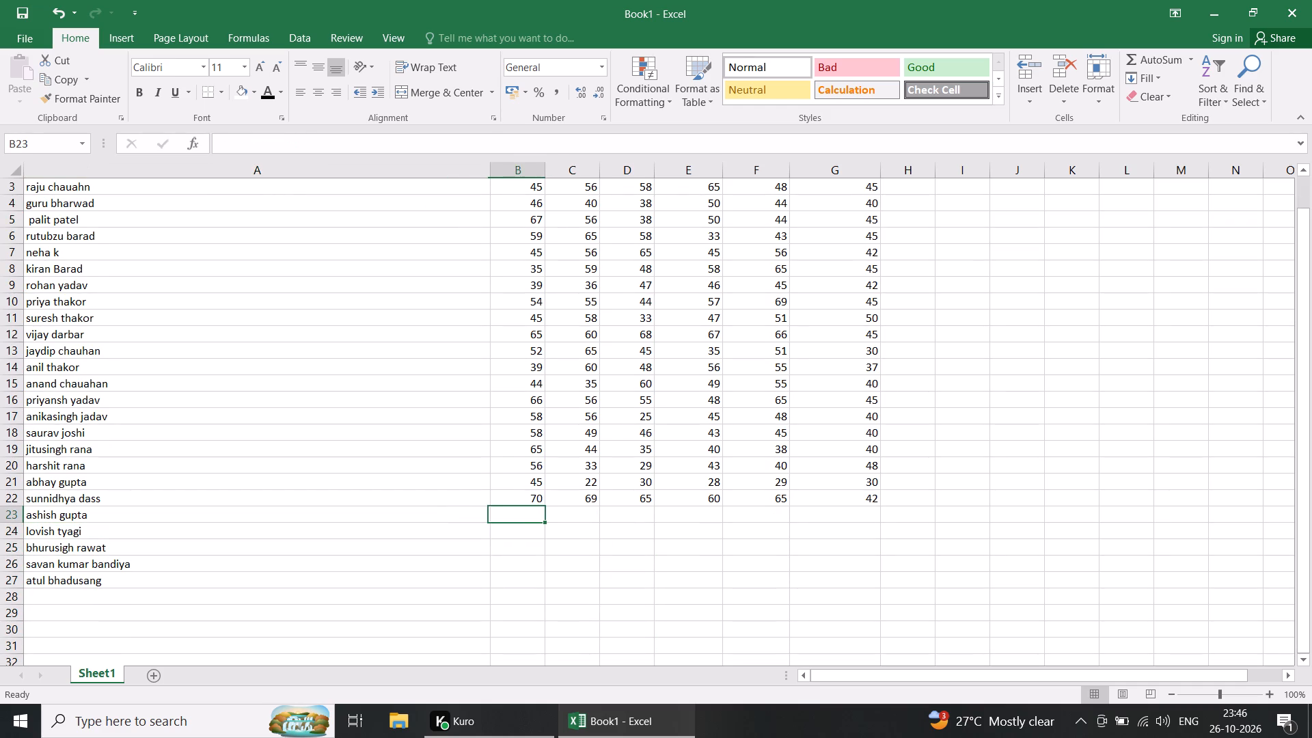
pyautogui.write('33')
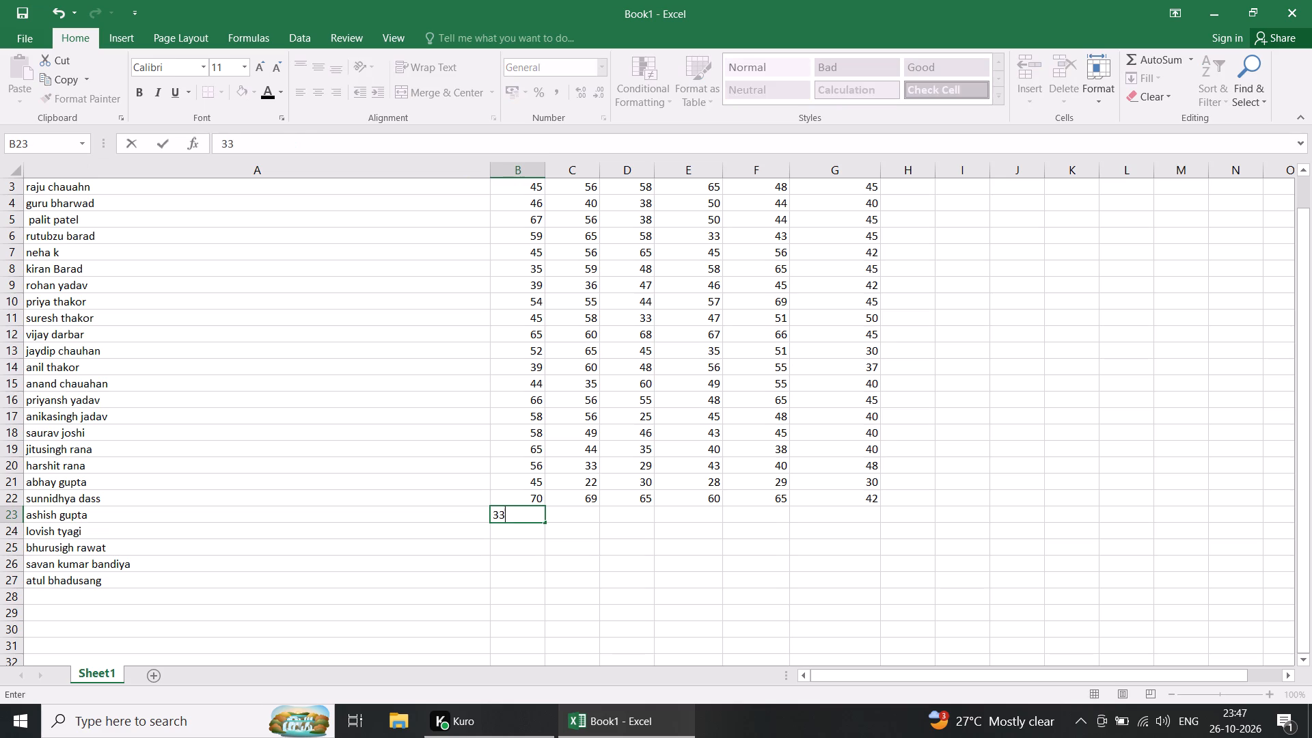
pyautogui.press('Right')
pyautogui.press('4')
pyautogui.press('2')
pyautogui.press('Right')
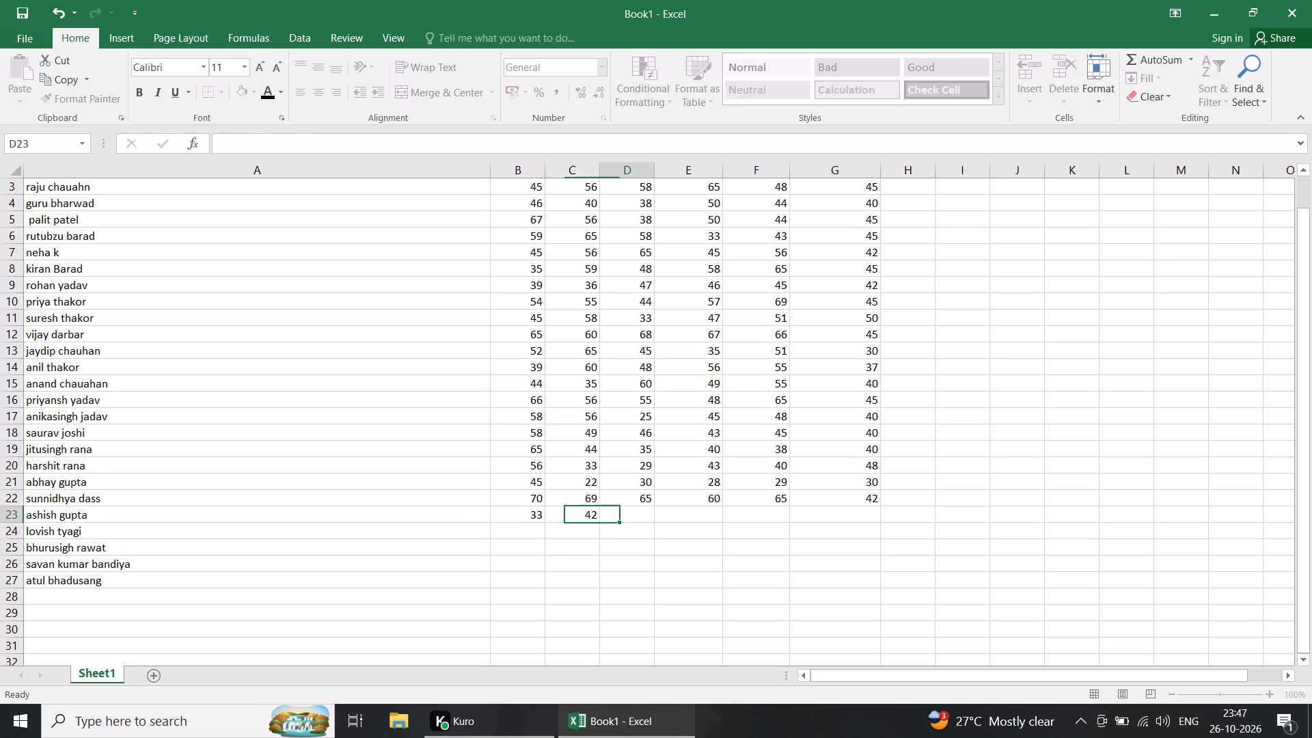
pyautogui.write('38')
pyautogui.press('Right')
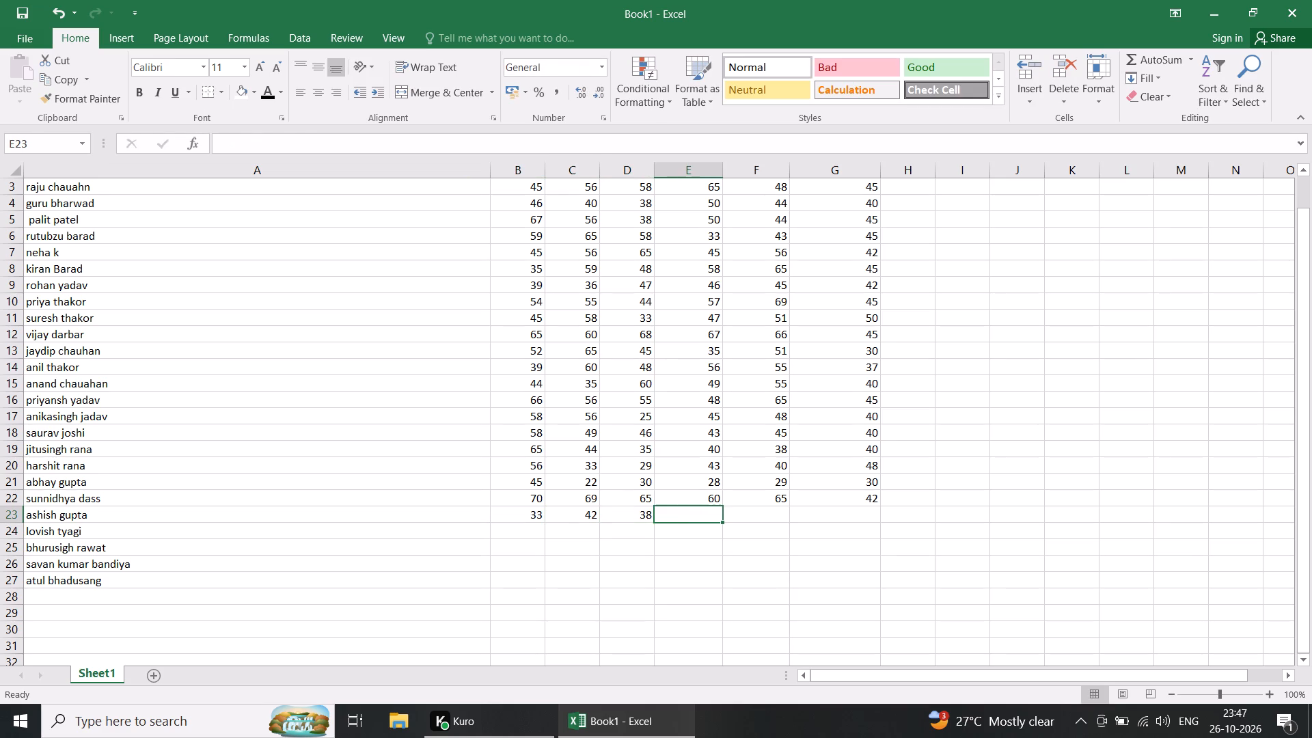
pyautogui.write('39')
pyautogui.press('Right')
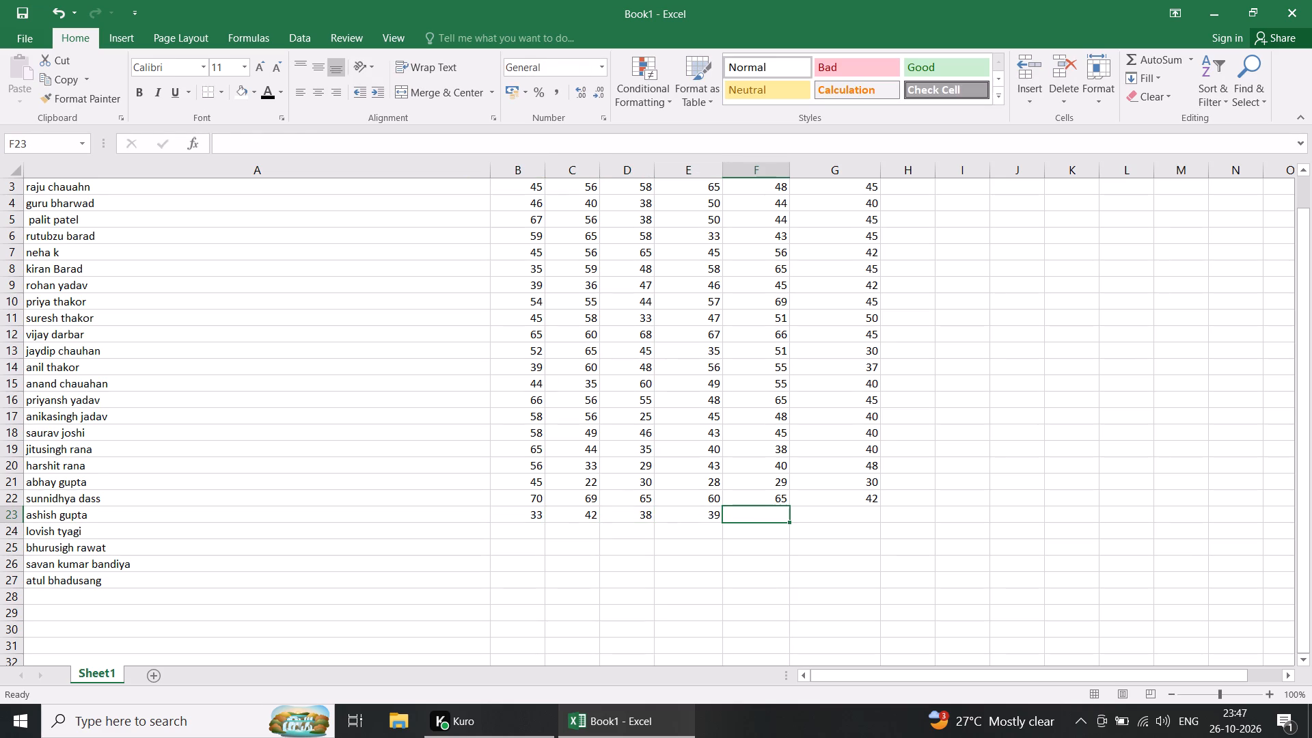
pyautogui.press('5')
pyautogui.press('0')
pyautogui.press('Right')
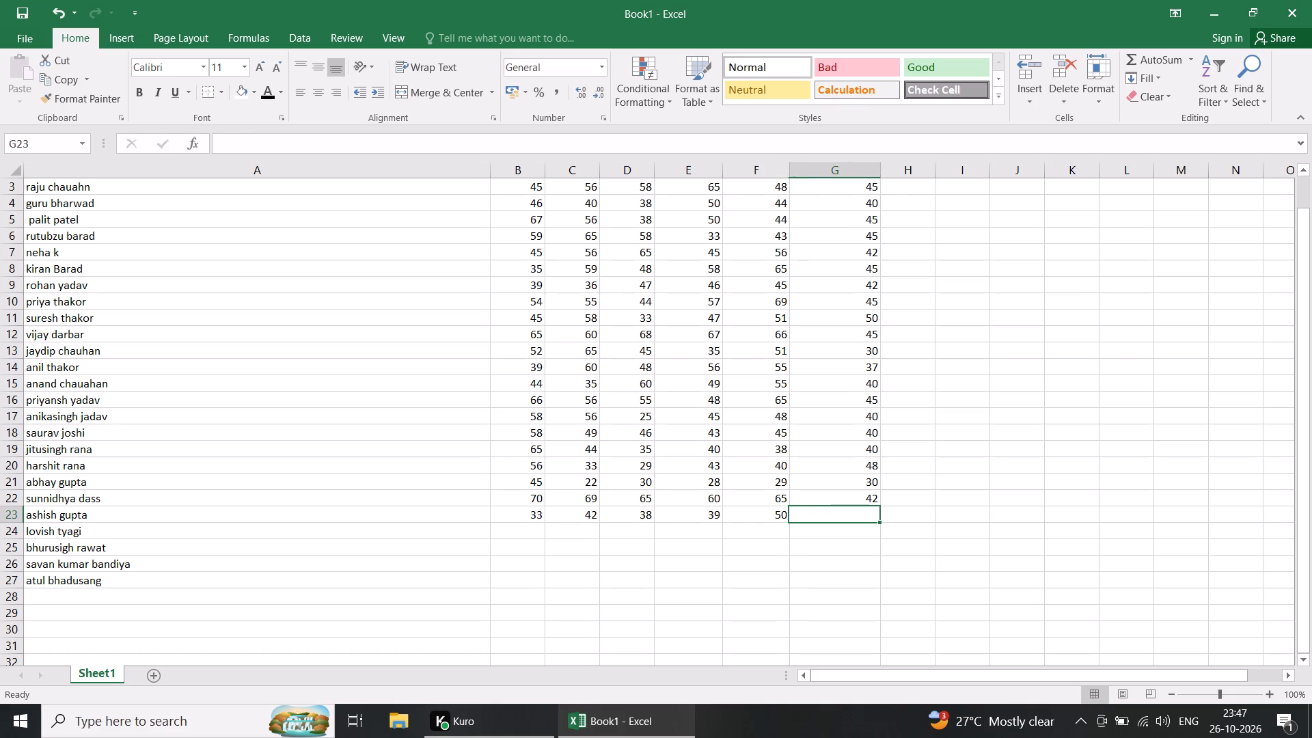
pyautogui.write('33')
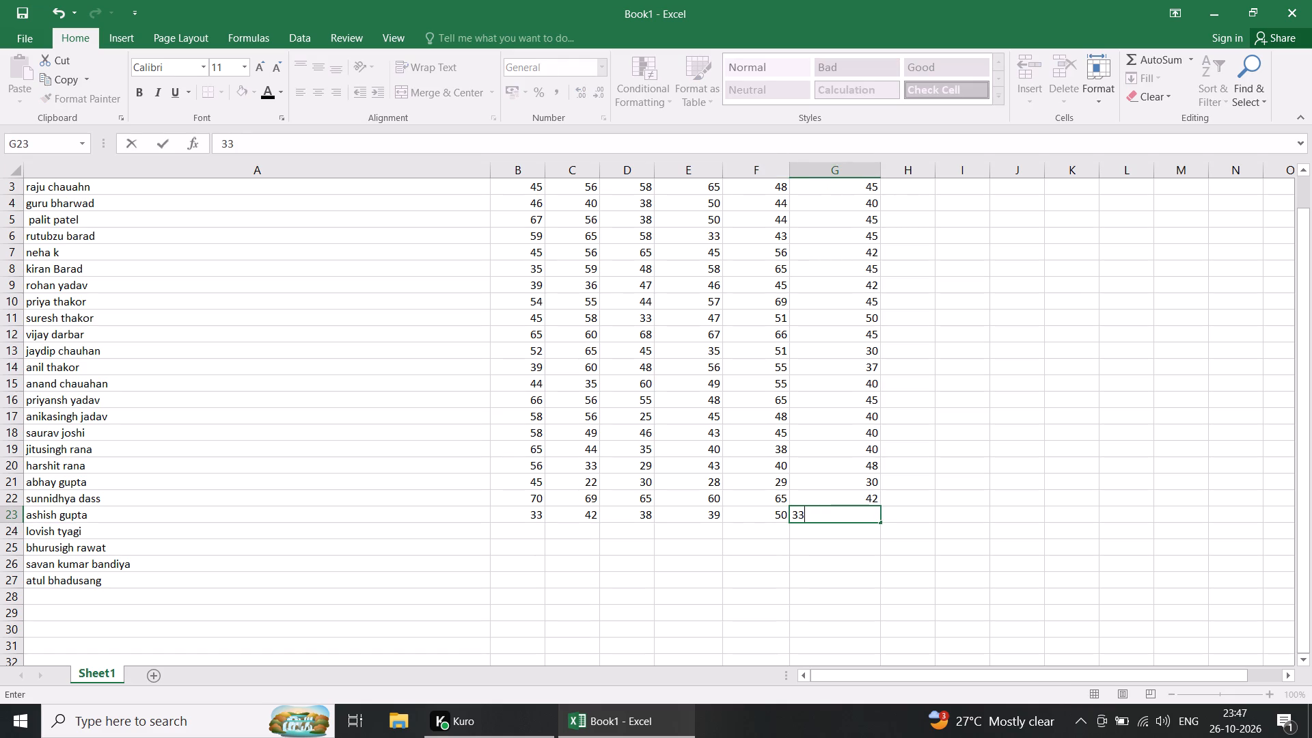
pyautogui.press('Down')
# Fill row 24 with the marks 35, 44, 40, 42, 55 and 39 across columns B to G.
pyautogui.press('Left')
pyautogui.press('Left')
pyautogui.press('Left')
pyautogui.press('Left')
pyautogui.press('Left')
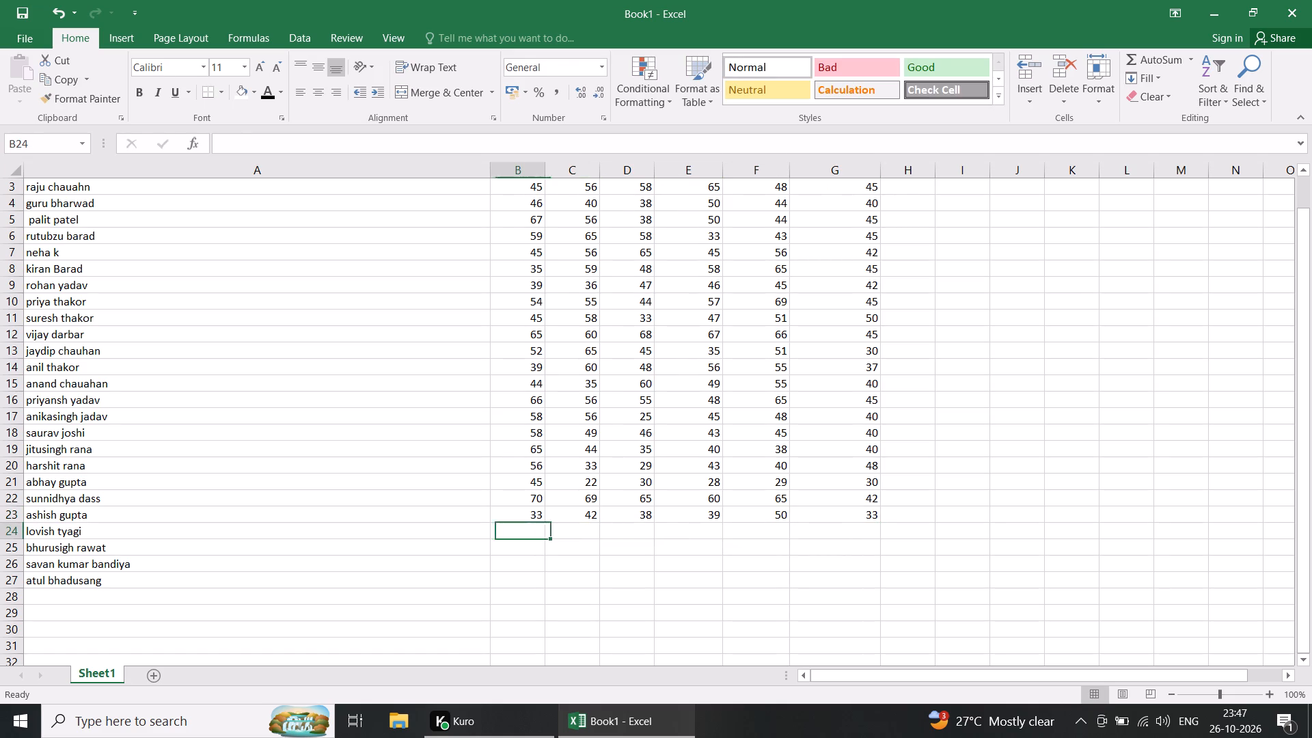
pyautogui.write('35')
pyautogui.press('Right')
pyautogui.write('44')
pyautogui.press('Right')
pyautogui.write('40')
pyautogui.press('Right')
pyautogui.write('42')
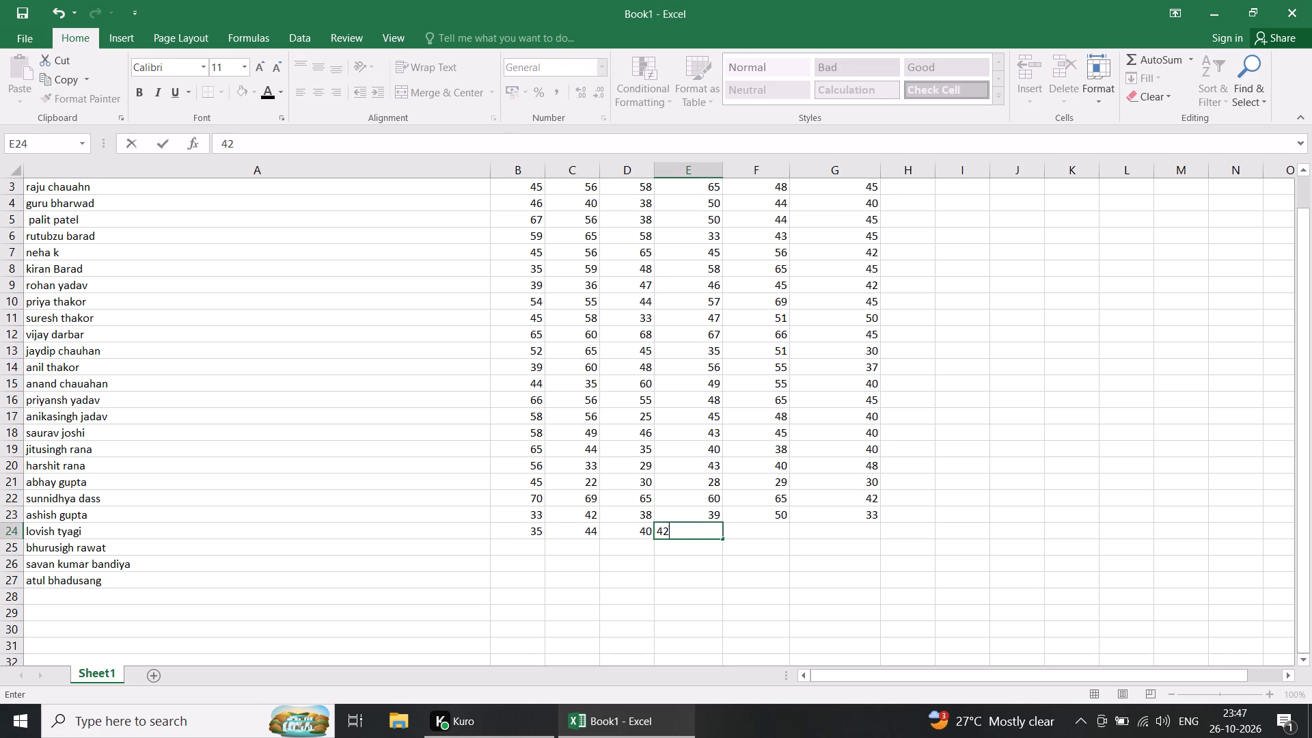
pyautogui.press('Right')
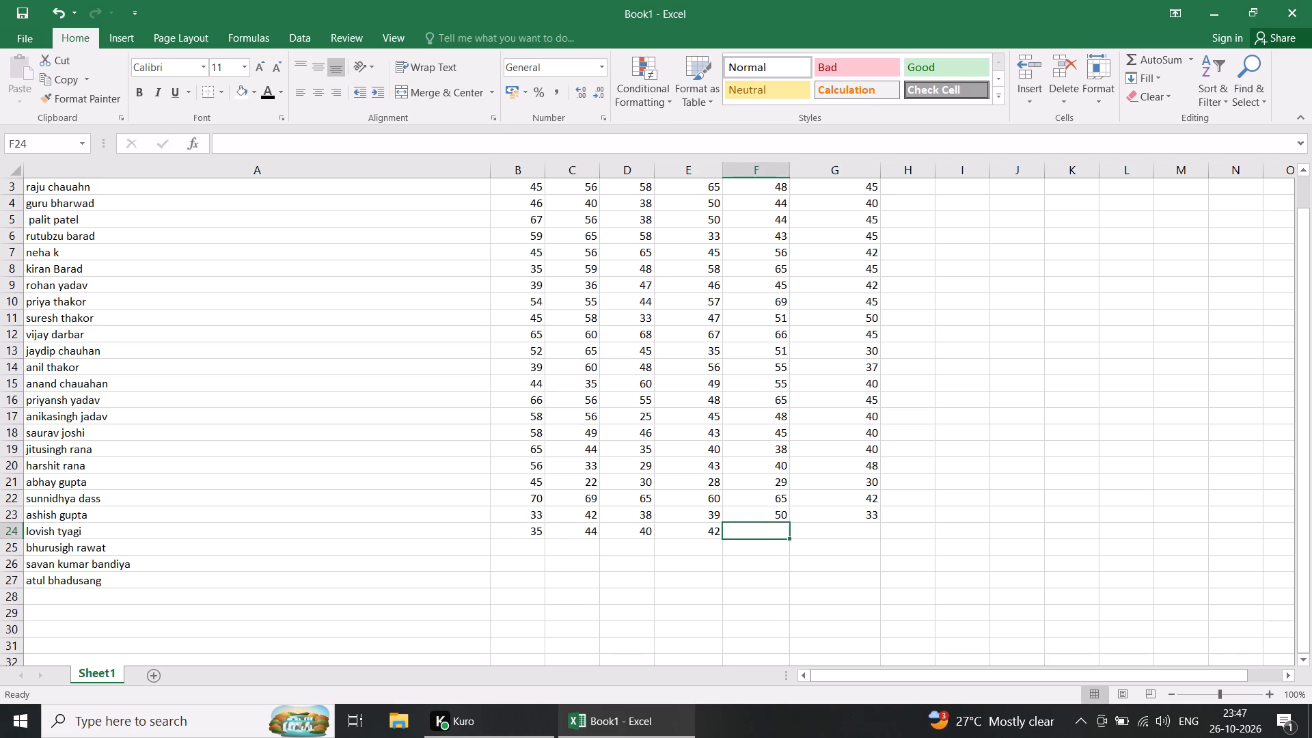
pyautogui.write('55')
pyautogui.press('Right')
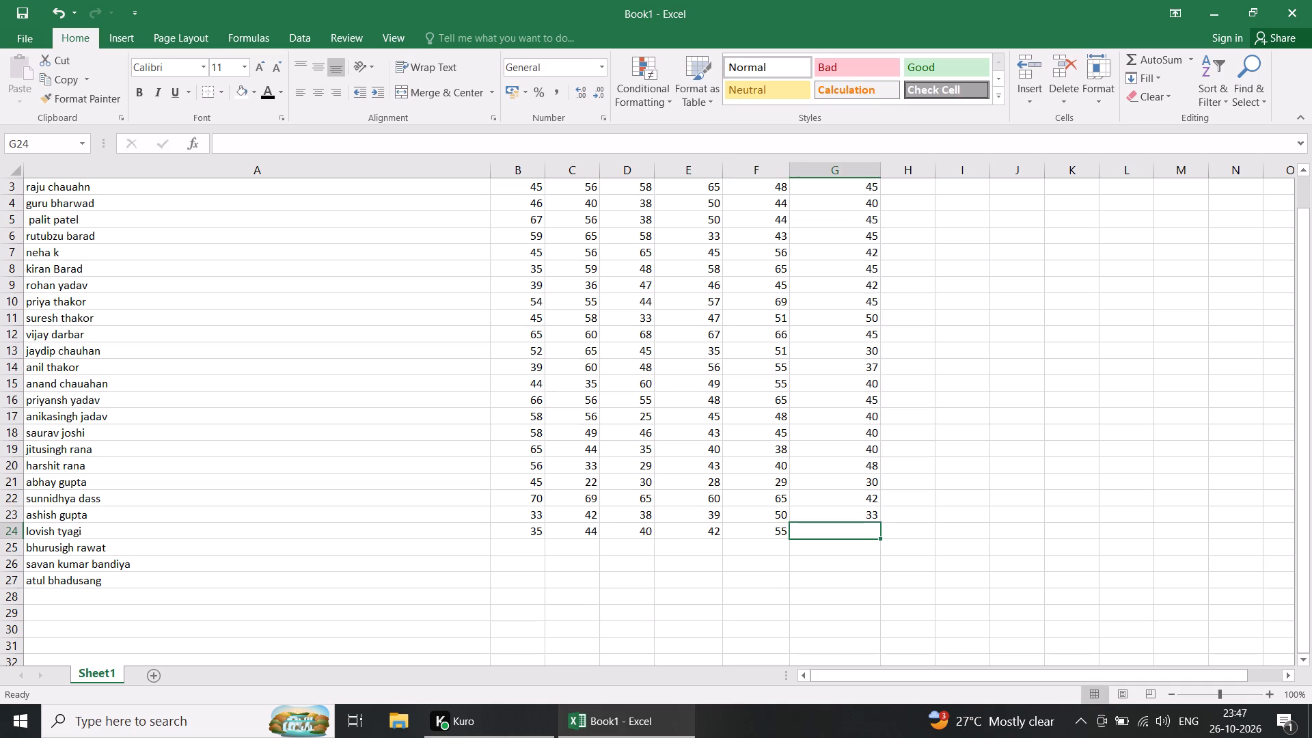
pyautogui.write('39')
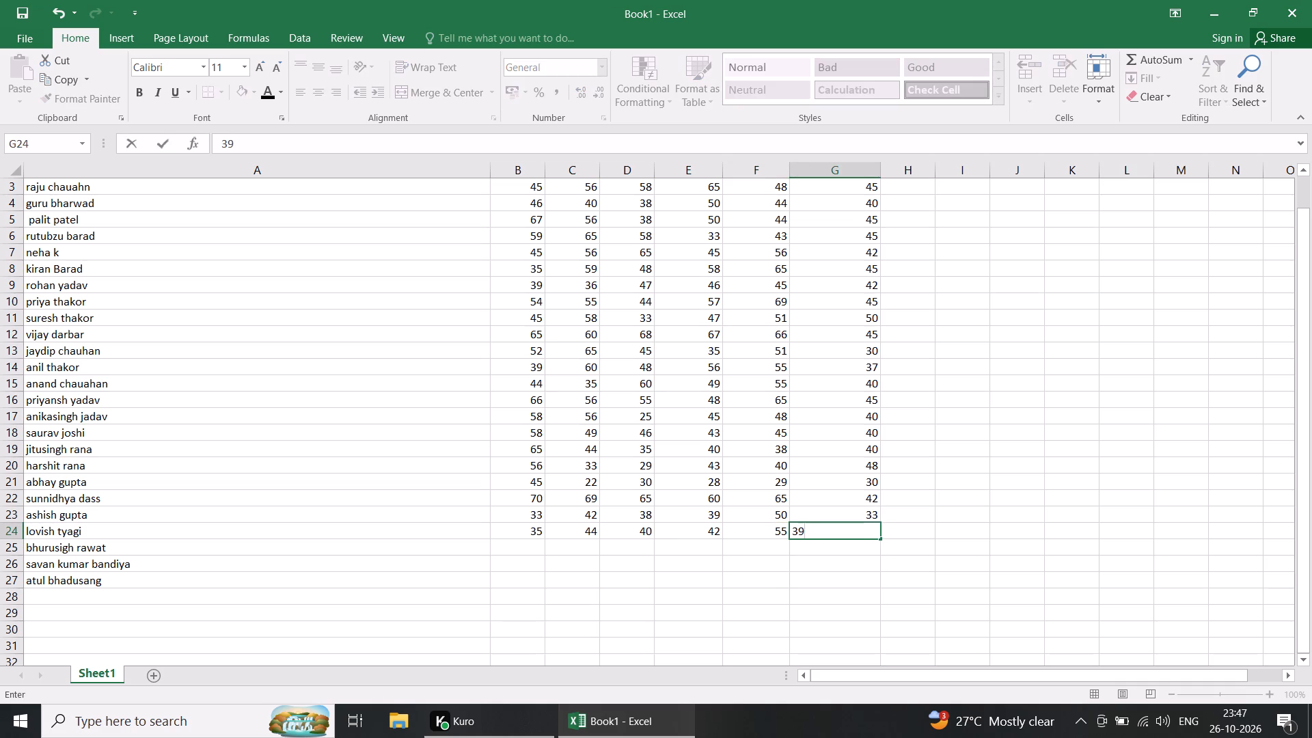
pyautogui.press('Left')
# Fill row 25 with the marks 40, 45, 50, 35, 38 and 37 across columns B to G.
pyautogui.press('Left')
pyautogui.press('Left')
pyautogui.press('Left')
pyautogui.press('Left')
pyautogui.press('Down')
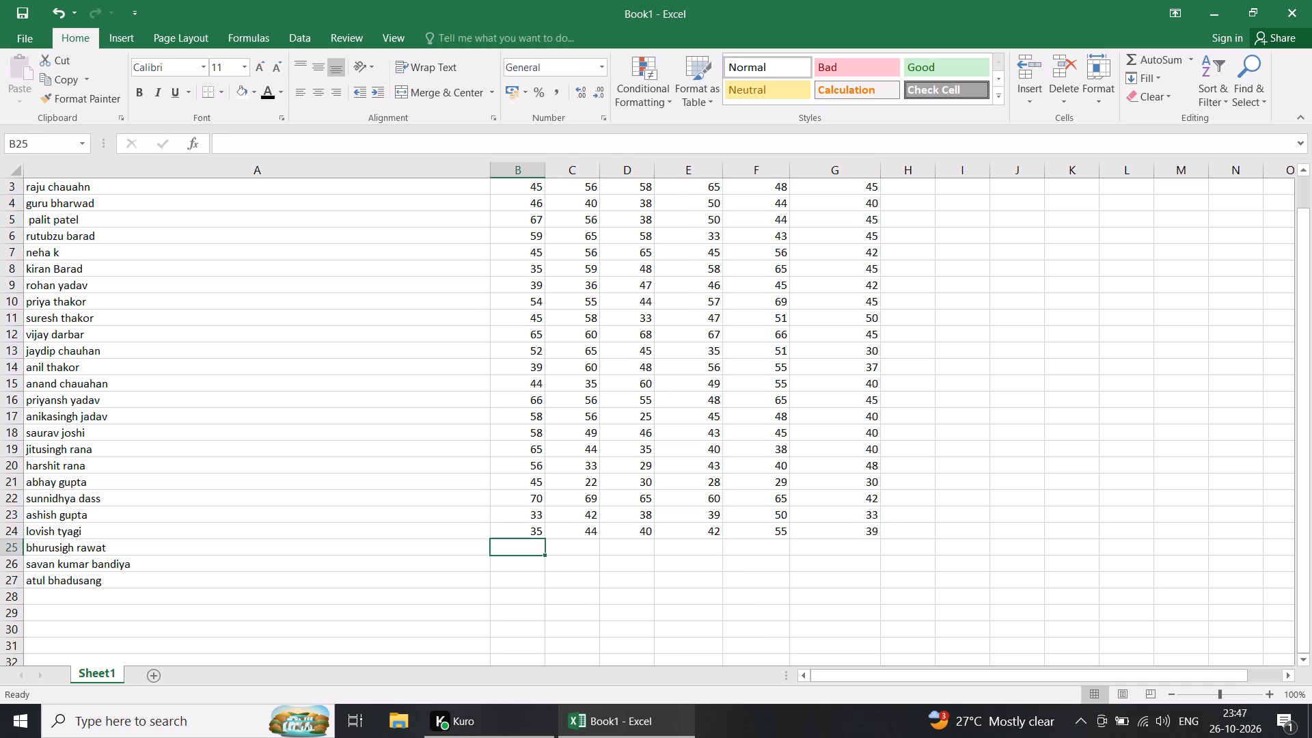
pyautogui.write('40')
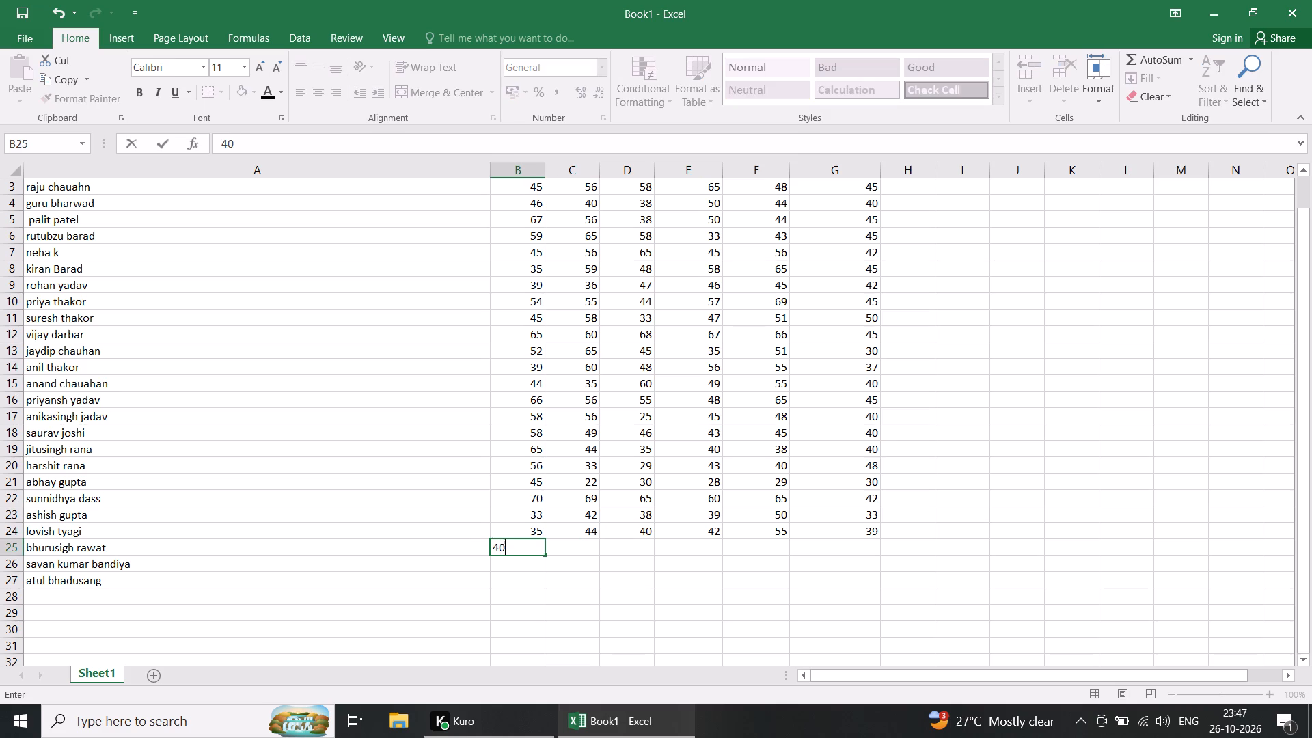
pyautogui.press('Right')
pyautogui.write('45')
pyautogui.press('Right')
pyautogui.write('50')
pyautogui.press('Right')
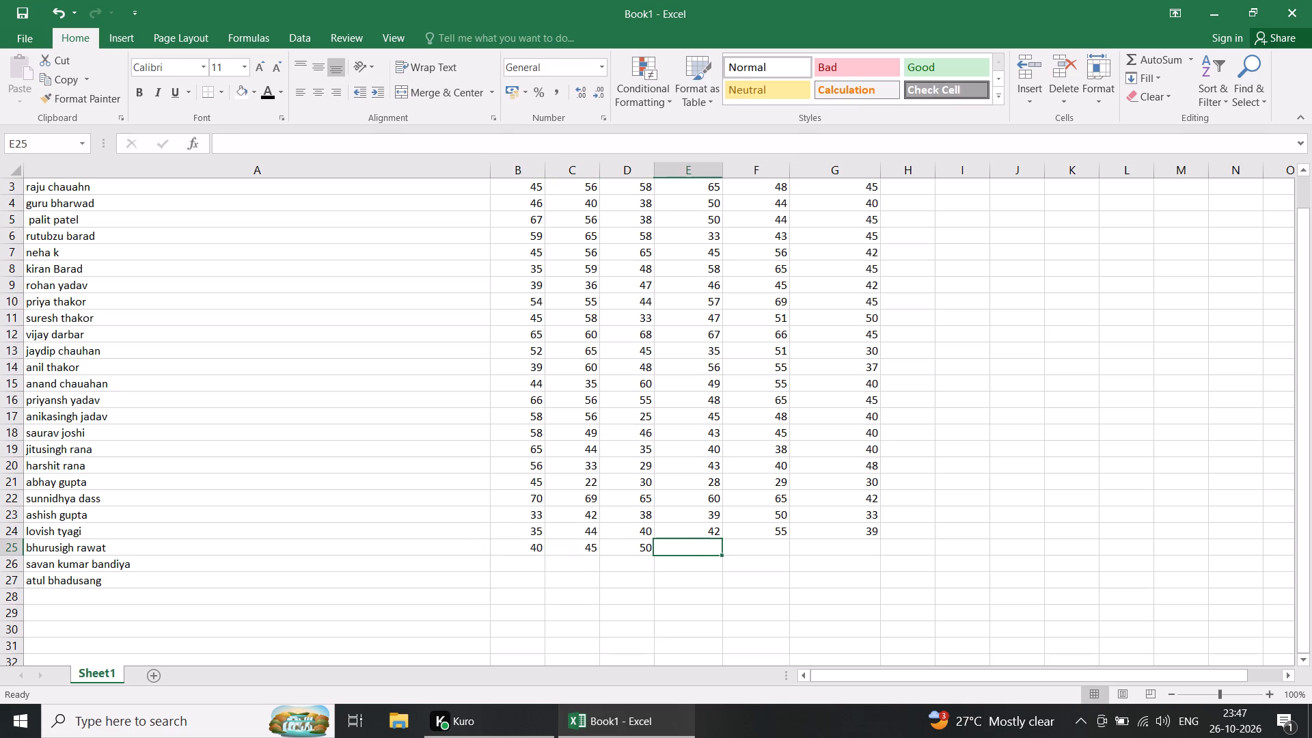
pyautogui.write('35')
pyautogui.press('Right')
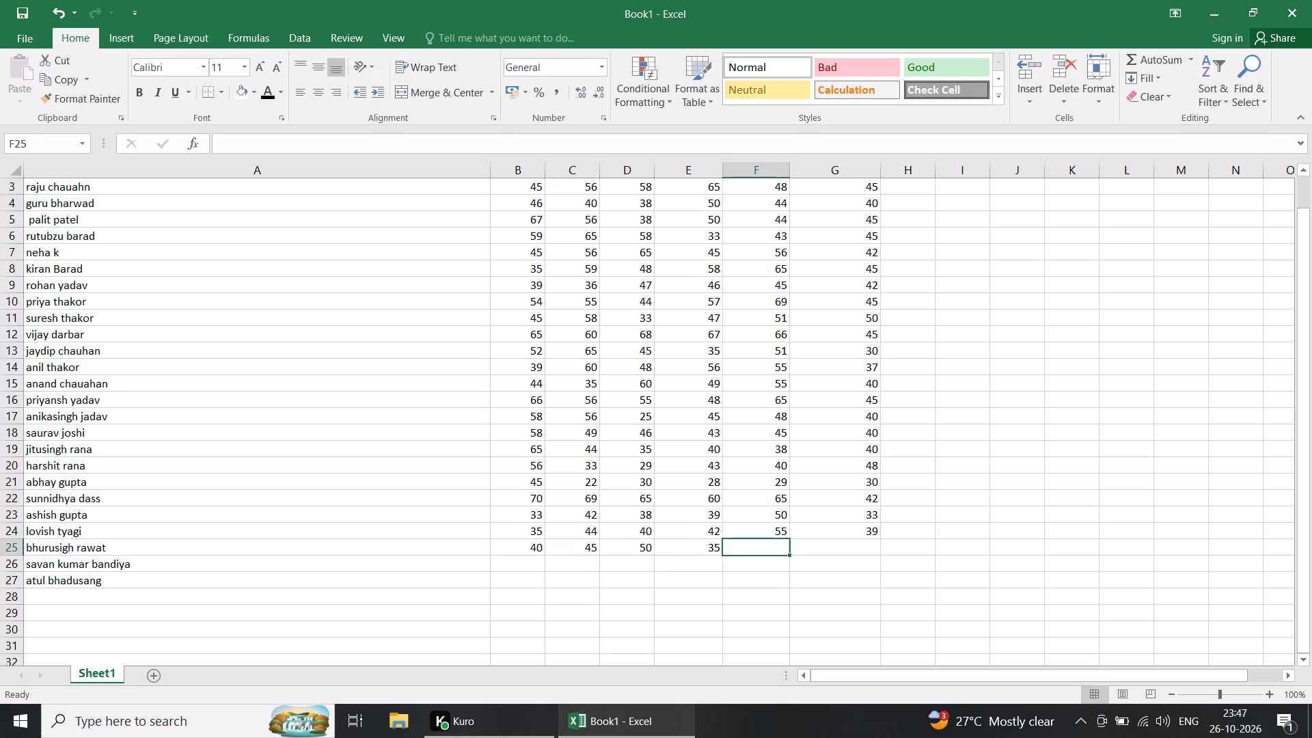
pyautogui.press('3')
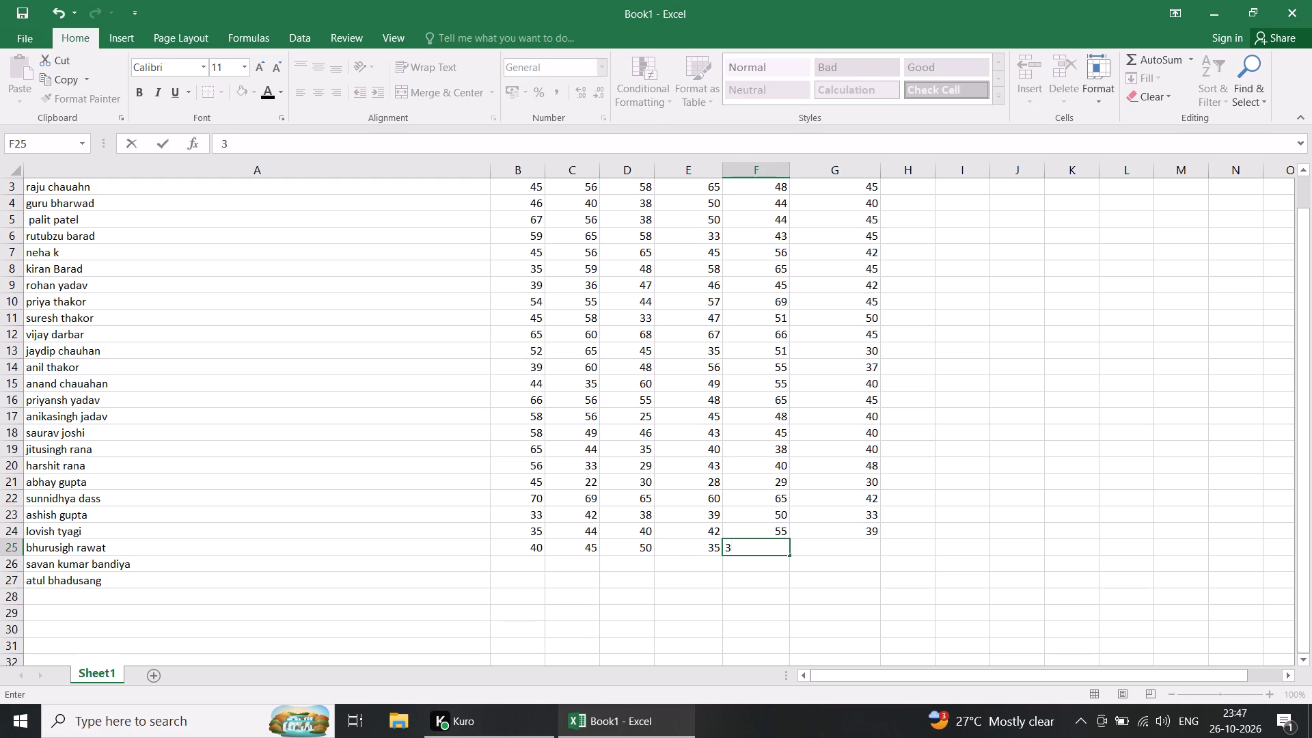
pyautogui.press('8')
pyautogui.press('Right')
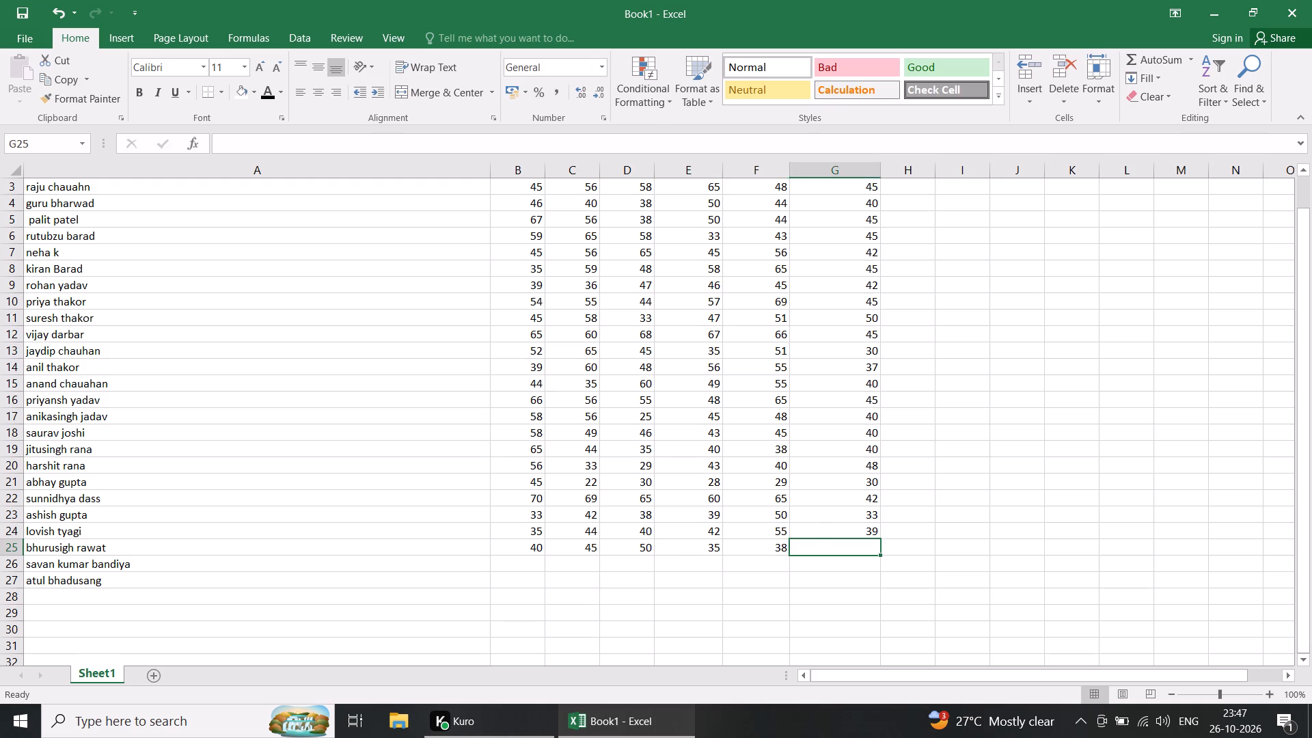
pyautogui.write('37')
pyautogui.press('Down')
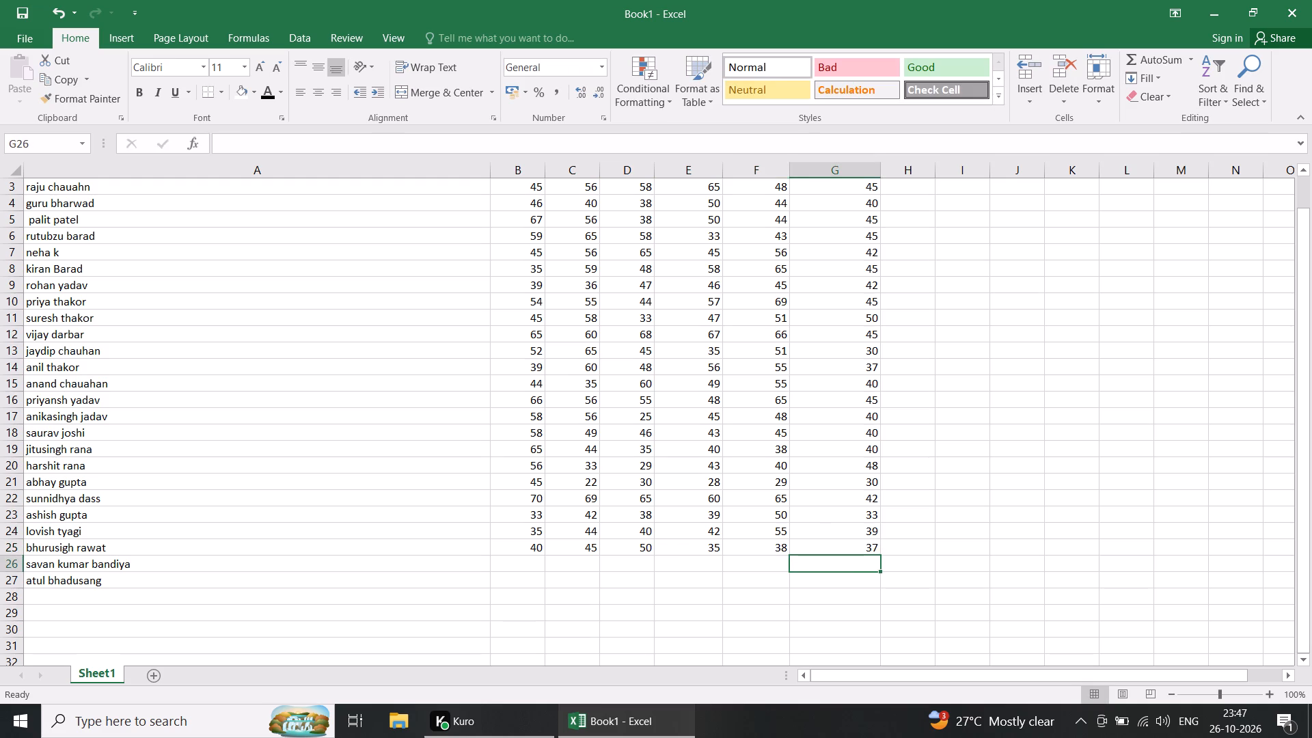
# Fill row 26 with the marks 4, 17, 22, 28, 19 and 20 across columns B to G.
pyautogui.press('Left')
pyautogui.press('Left')
pyautogui.press('Left')
pyautogui.press('Left')
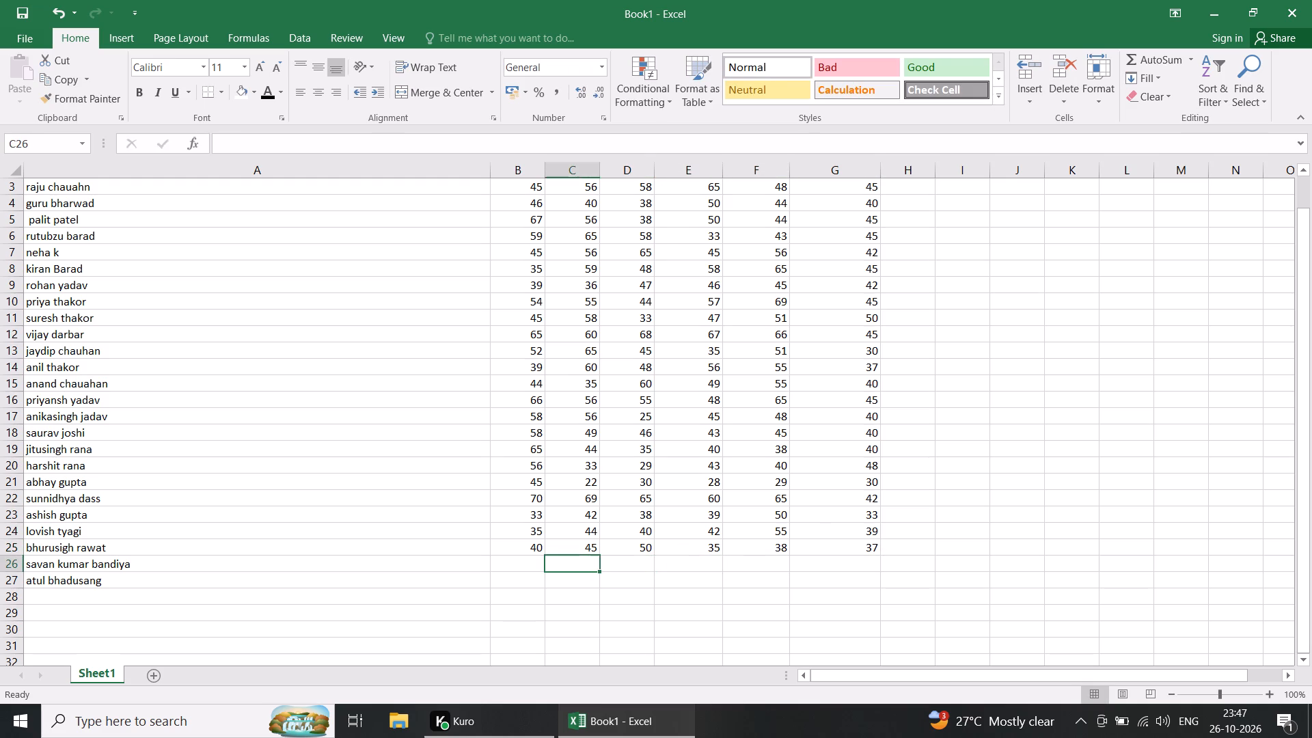
pyautogui.press('Left')
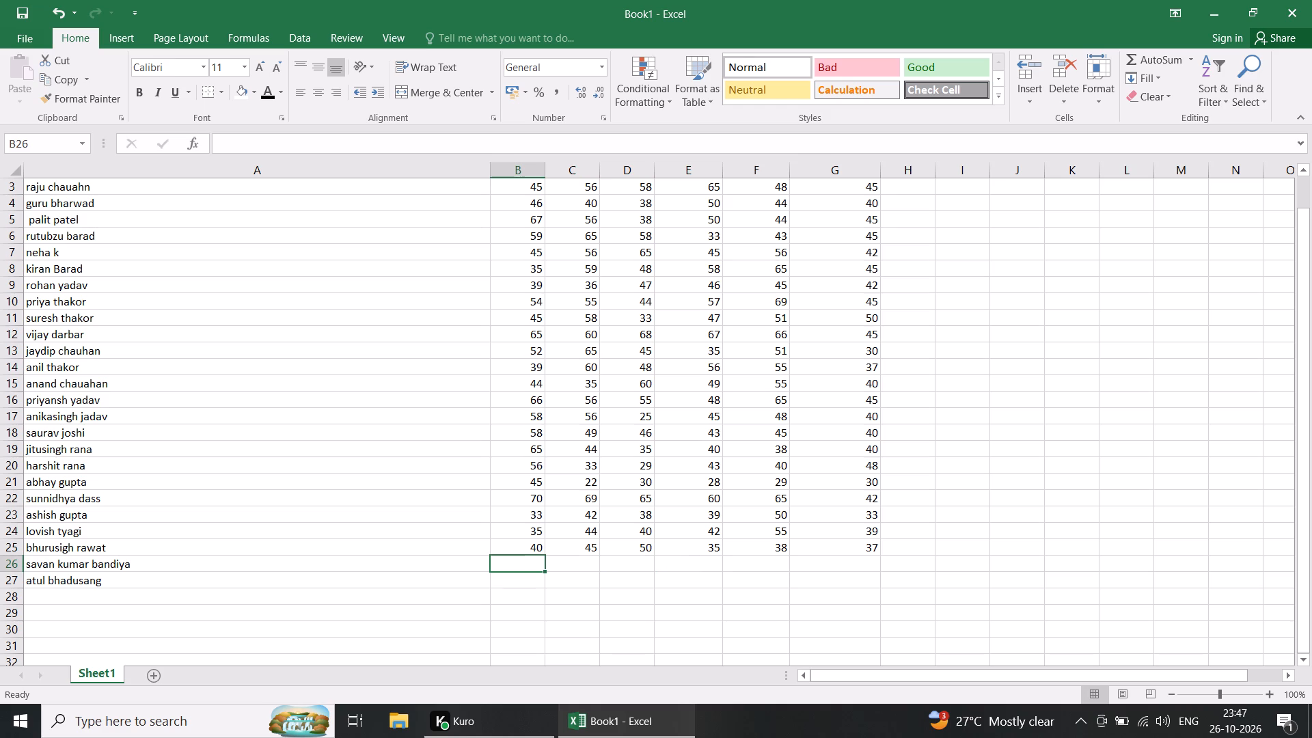
pyautogui.press('4')
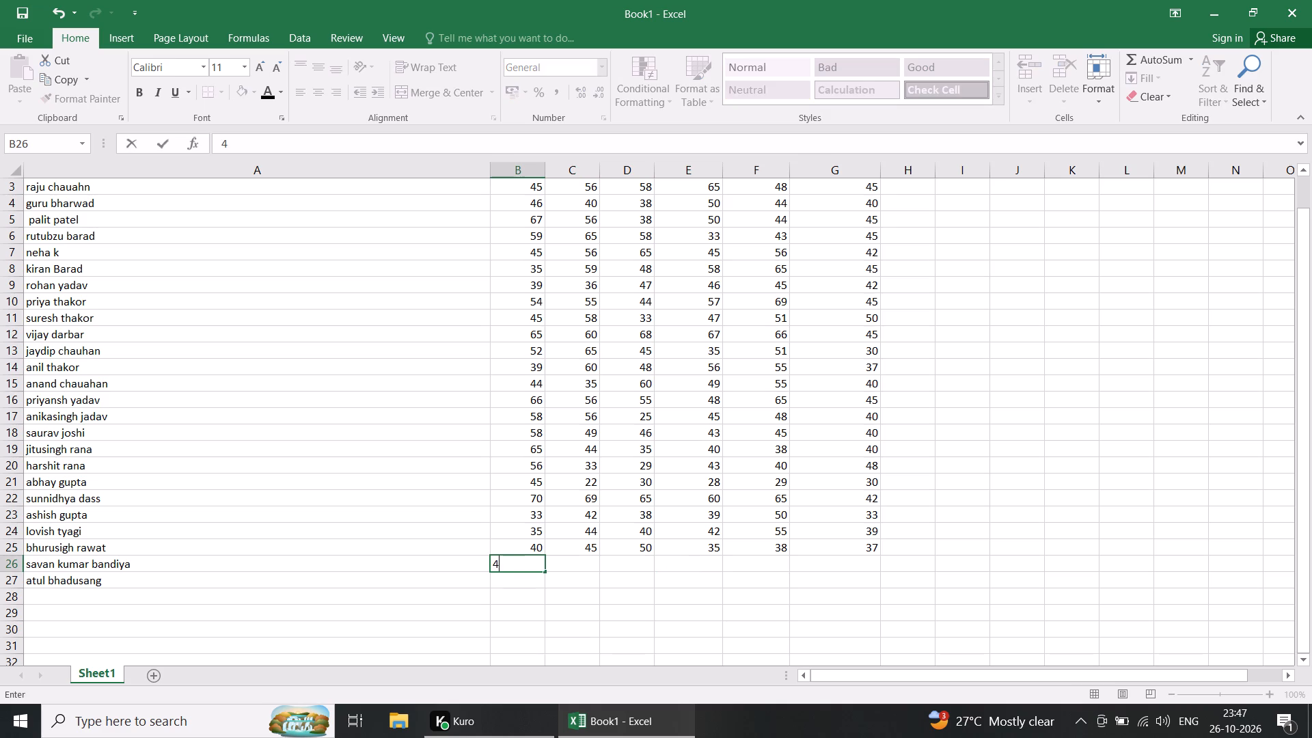
pyautogui.press('BackSpace')
pyautogui.write('04')
pyautogui.press('Right')
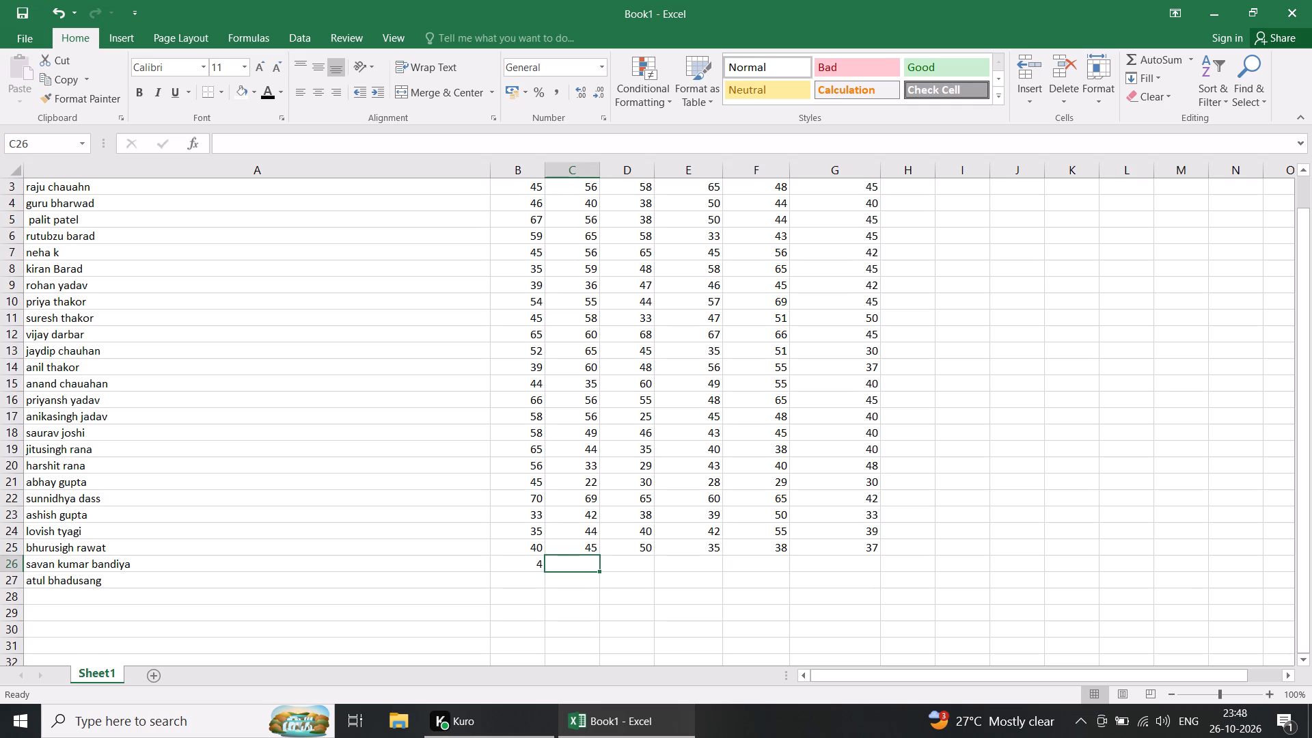
pyautogui.write('17')
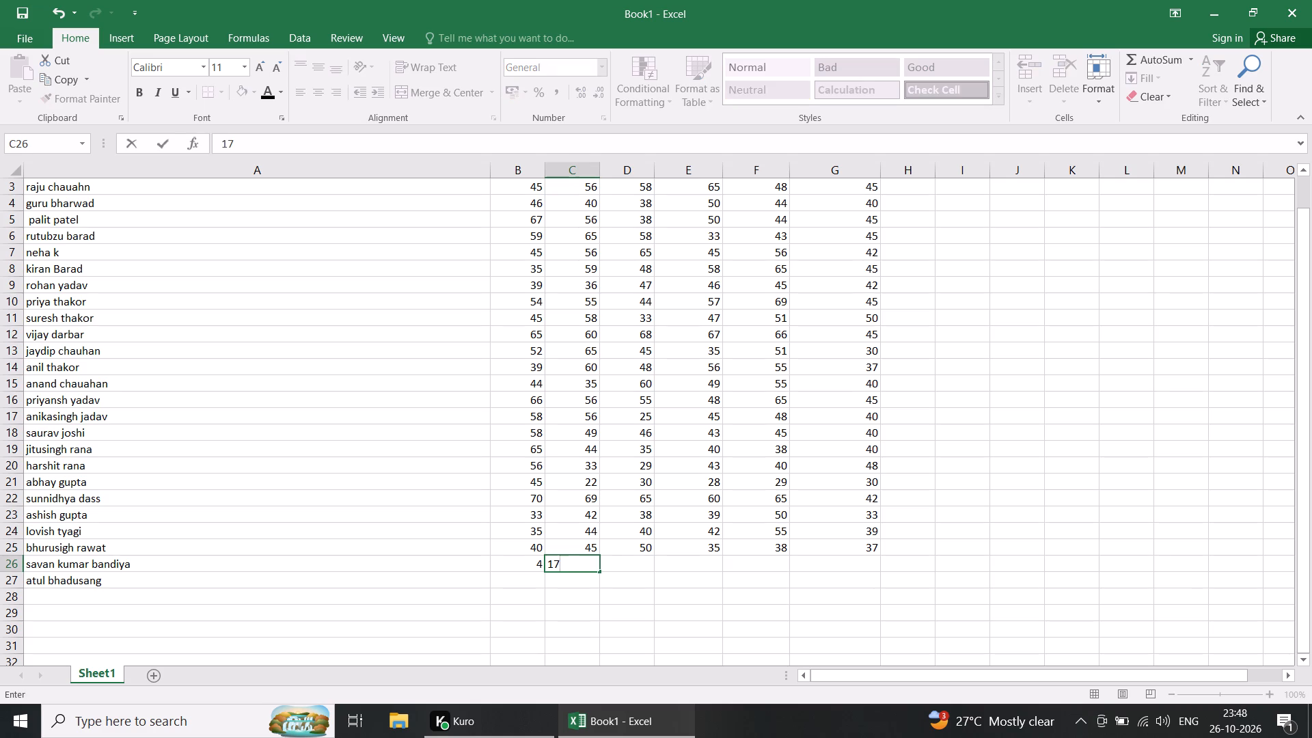
pyautogui.press('Right')
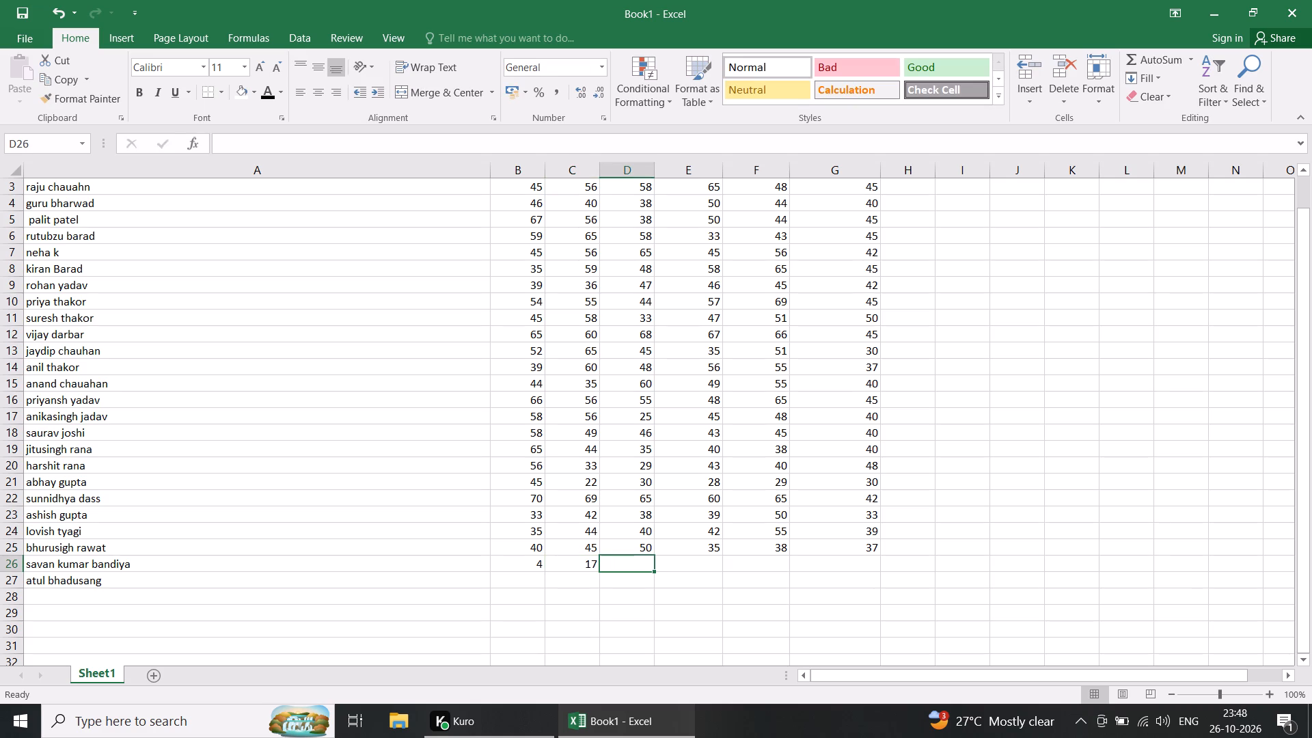
pyautogui.write('22')
pyautogui.press('Right')
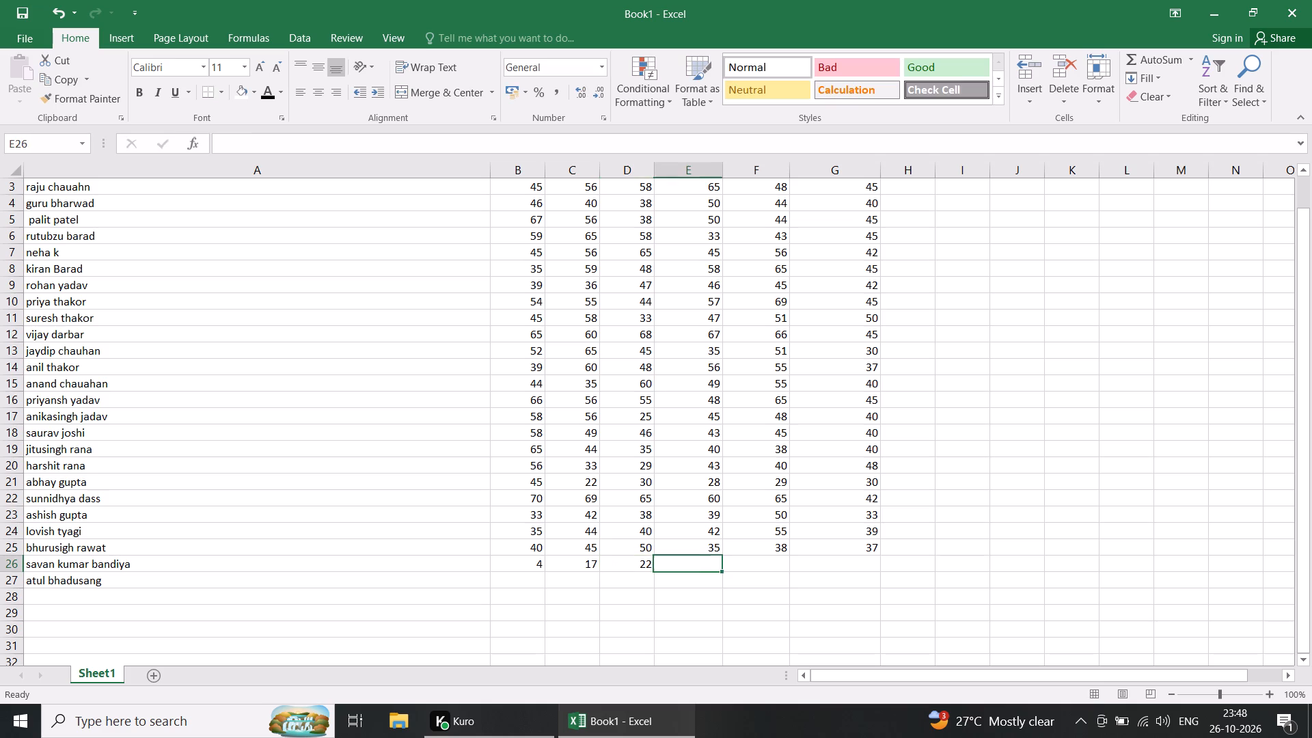
pyautogui.press('2')
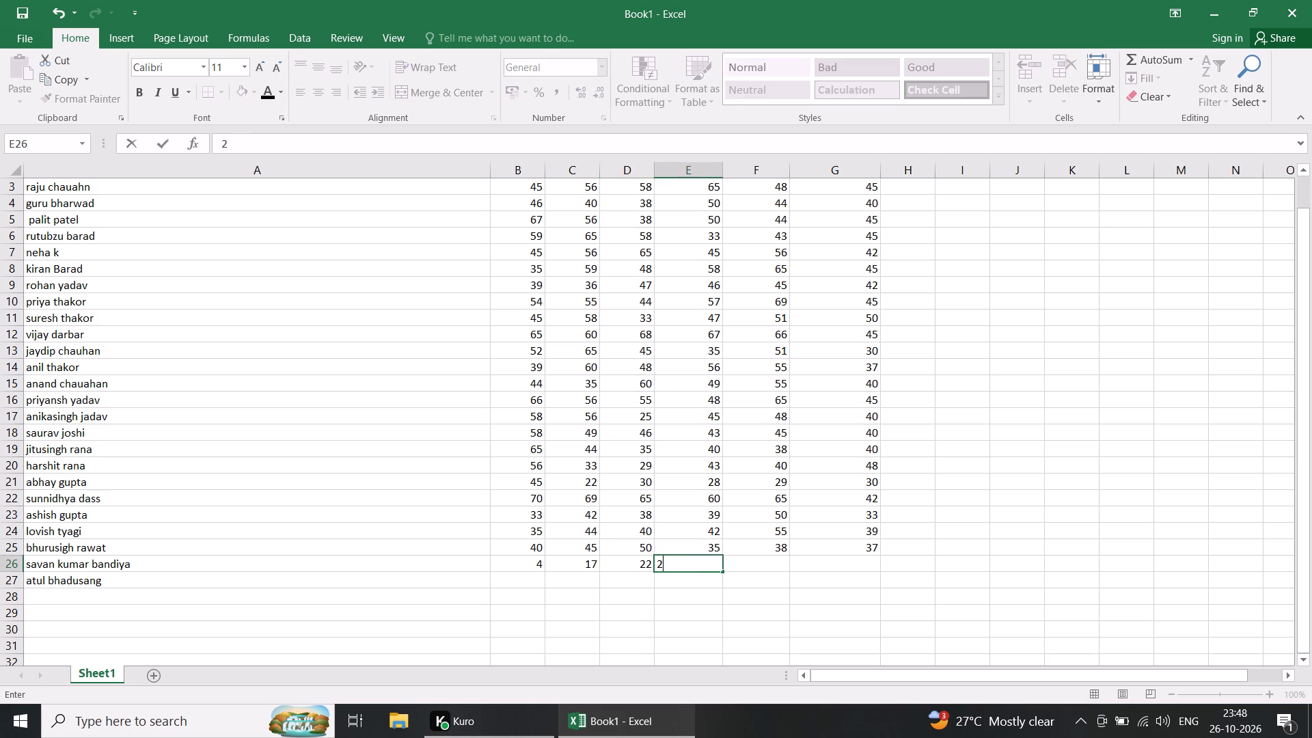
pyautogui.press('8')
pyautogui.press('0')
pyautogui.press('BackSpace')
pyautogui.press('Right')
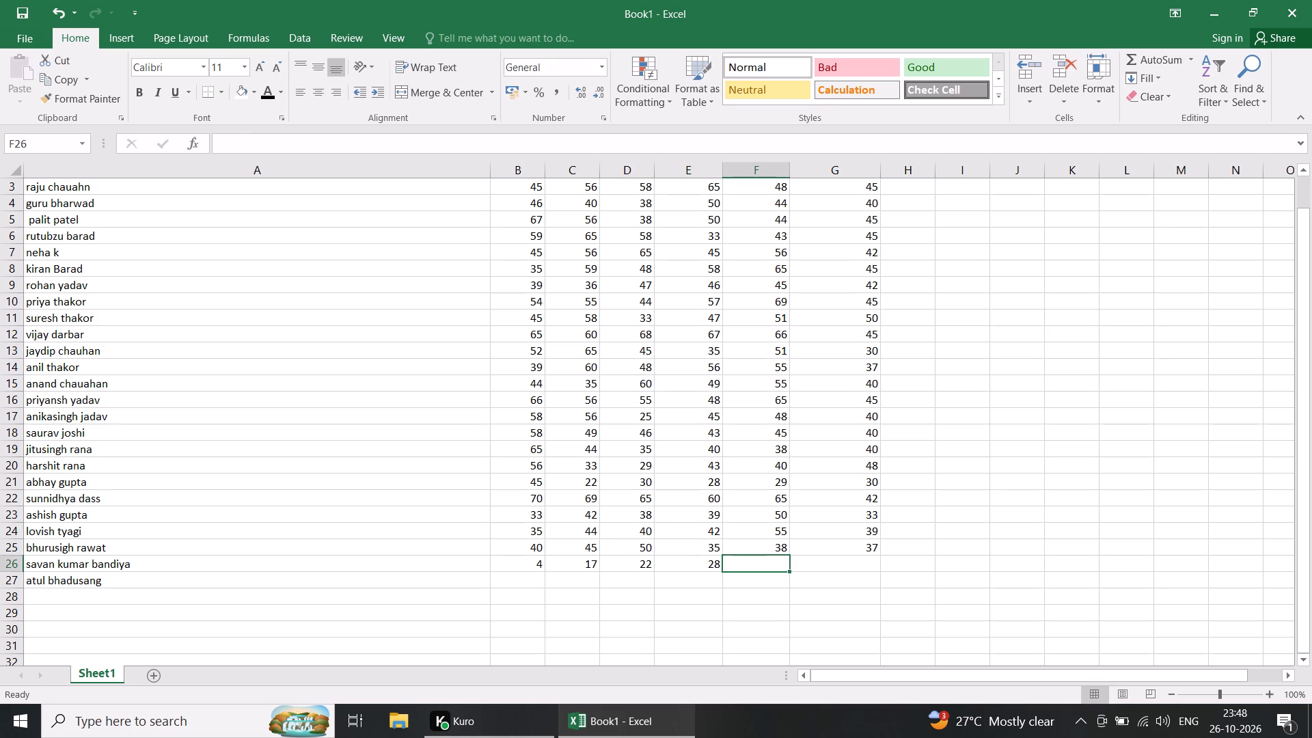
pyautogui.press('0')
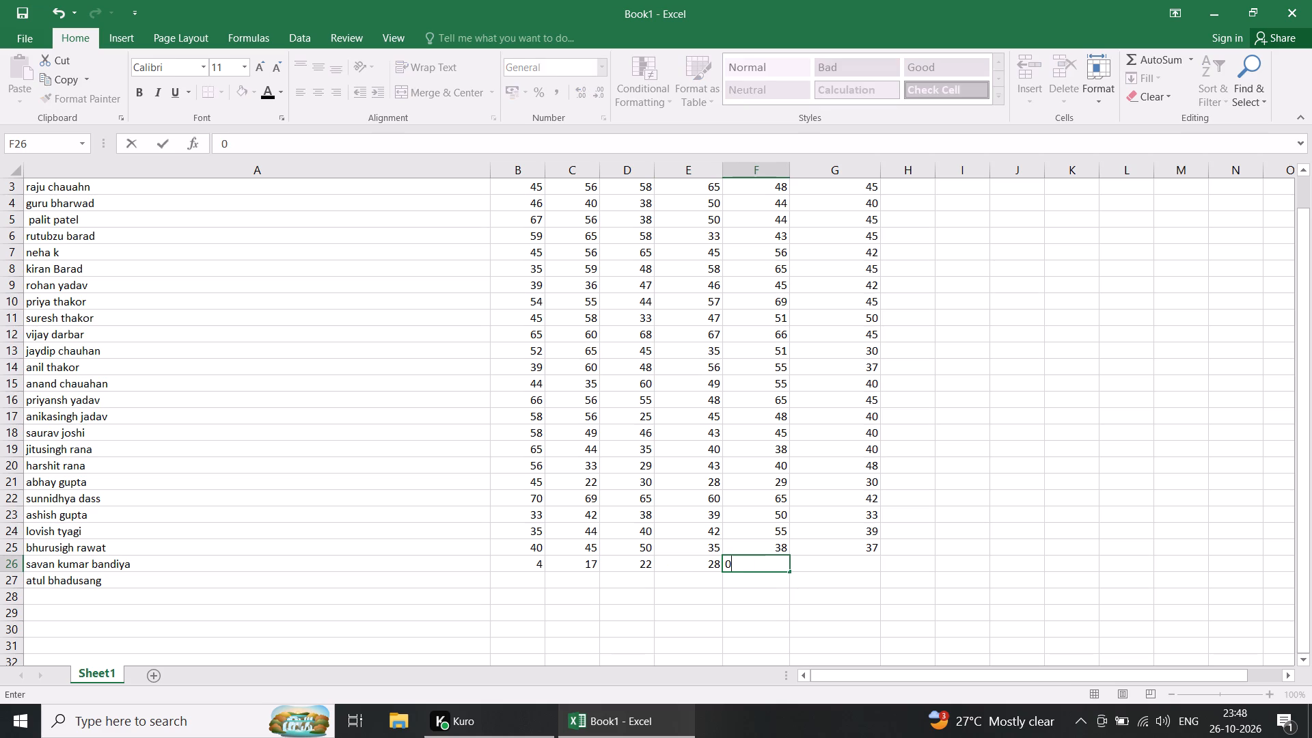
pyautogui.press('BackSpace')
pyautogui.write('19')
pyautogui.press('Right')
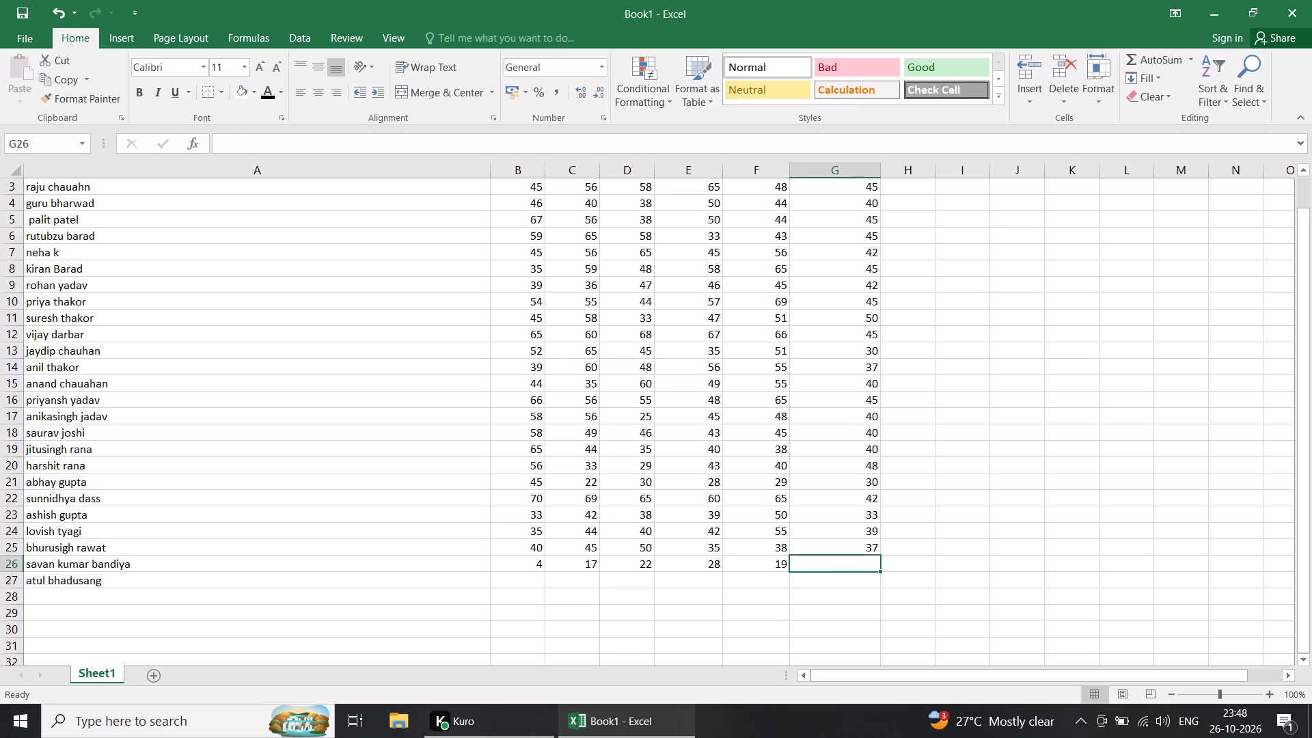
pyautogui.press('1')
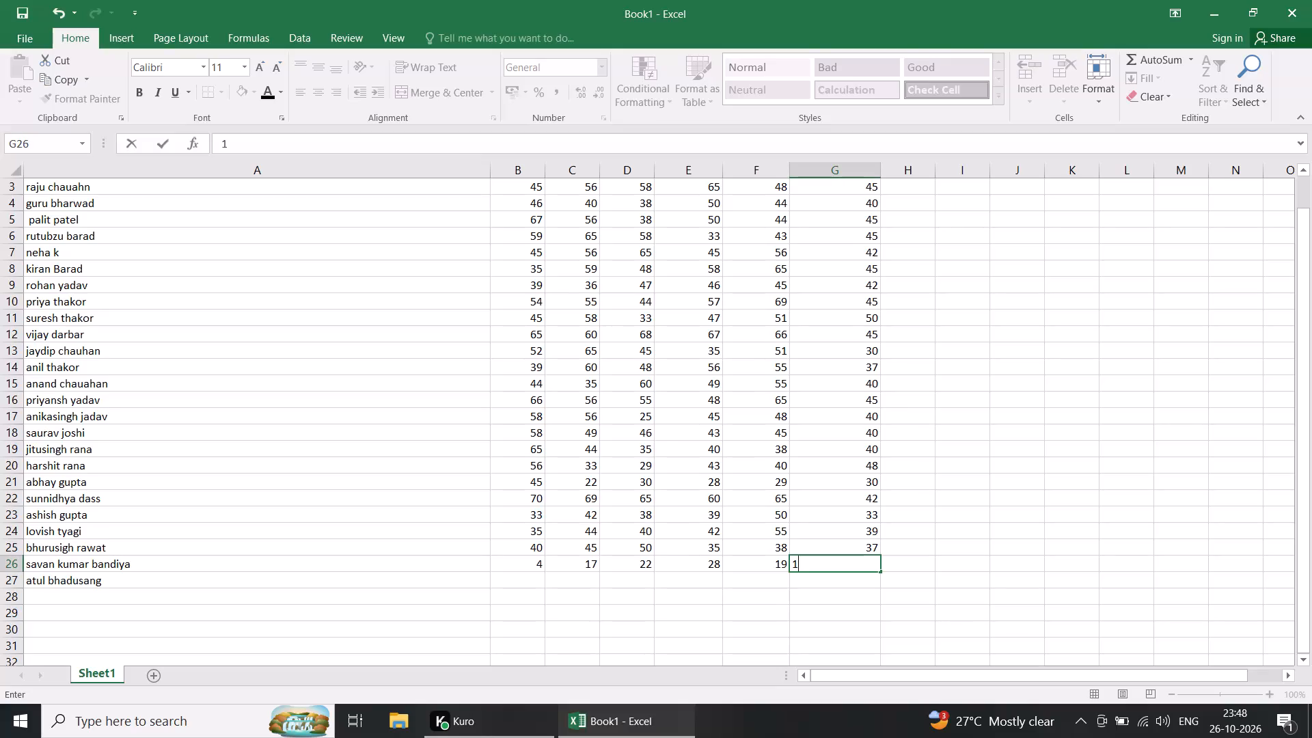
pyautogui.press('BackSpace')
pyautogui.write('20')
pyautogui.press('Down')
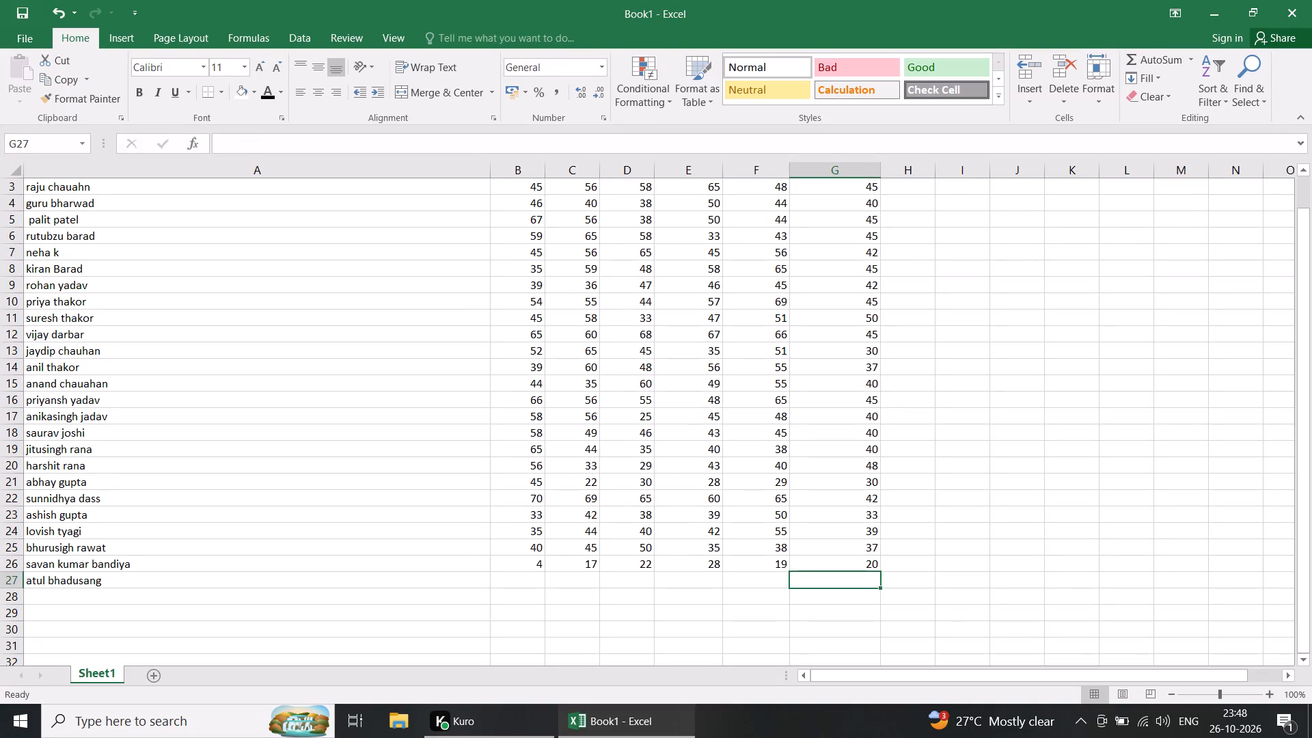
# Fill row 27 with the marks 47, 29, 37, 40, 35 and 29 across columns B to G.
pyautogui.write('29')
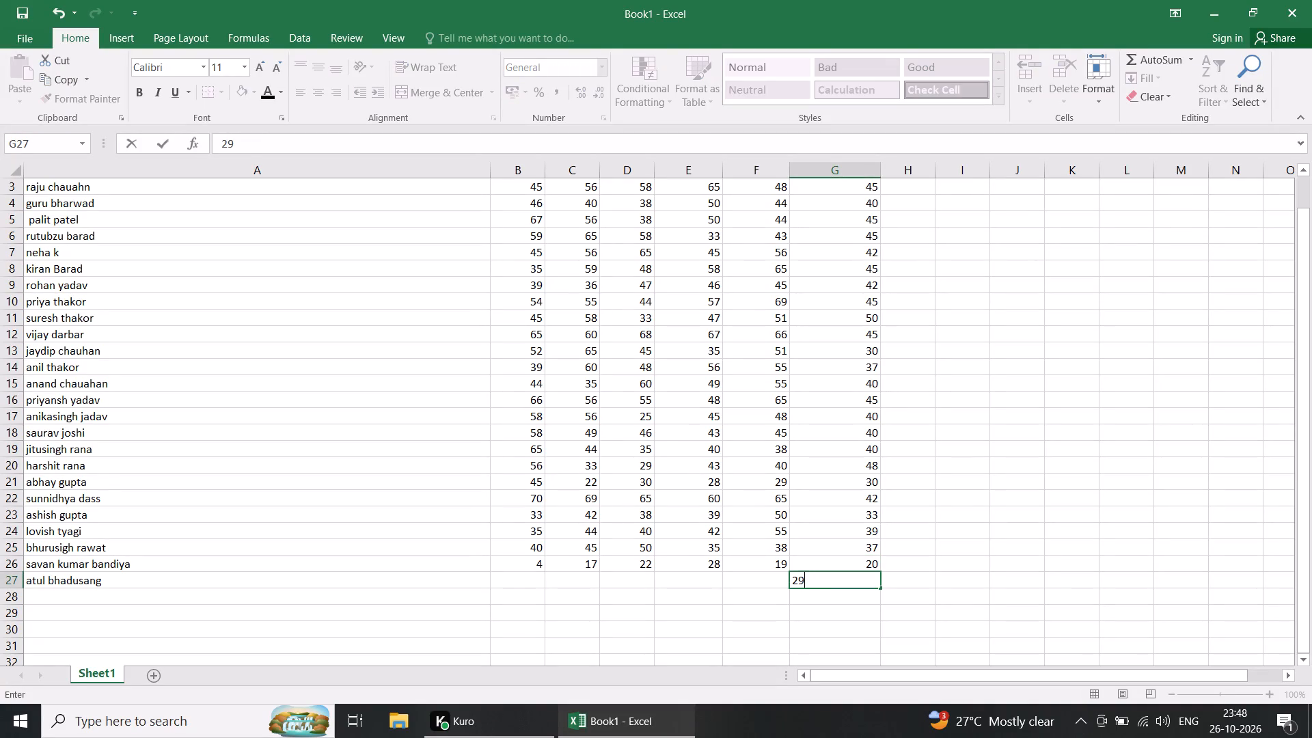
pyautogui.press('Left')
pyautogui.write('35')
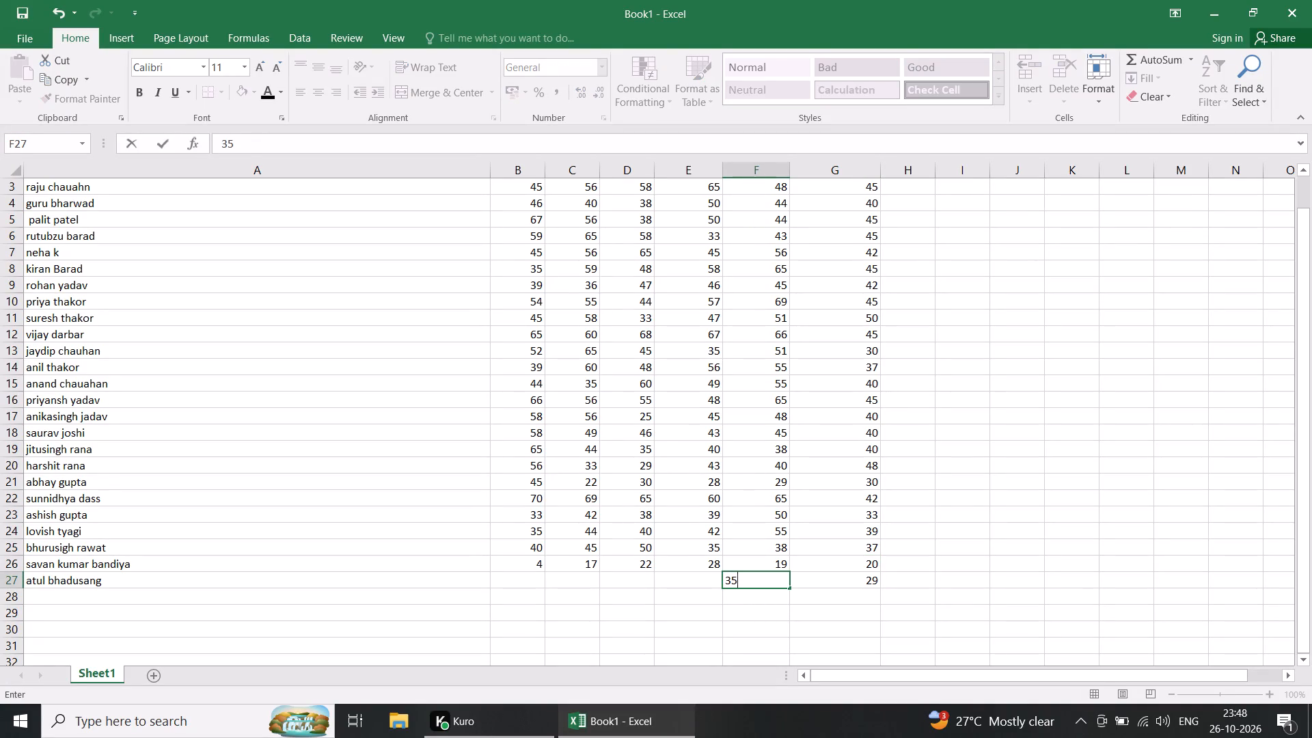
pyautogui.press('Left')
pyautogui.write('40')
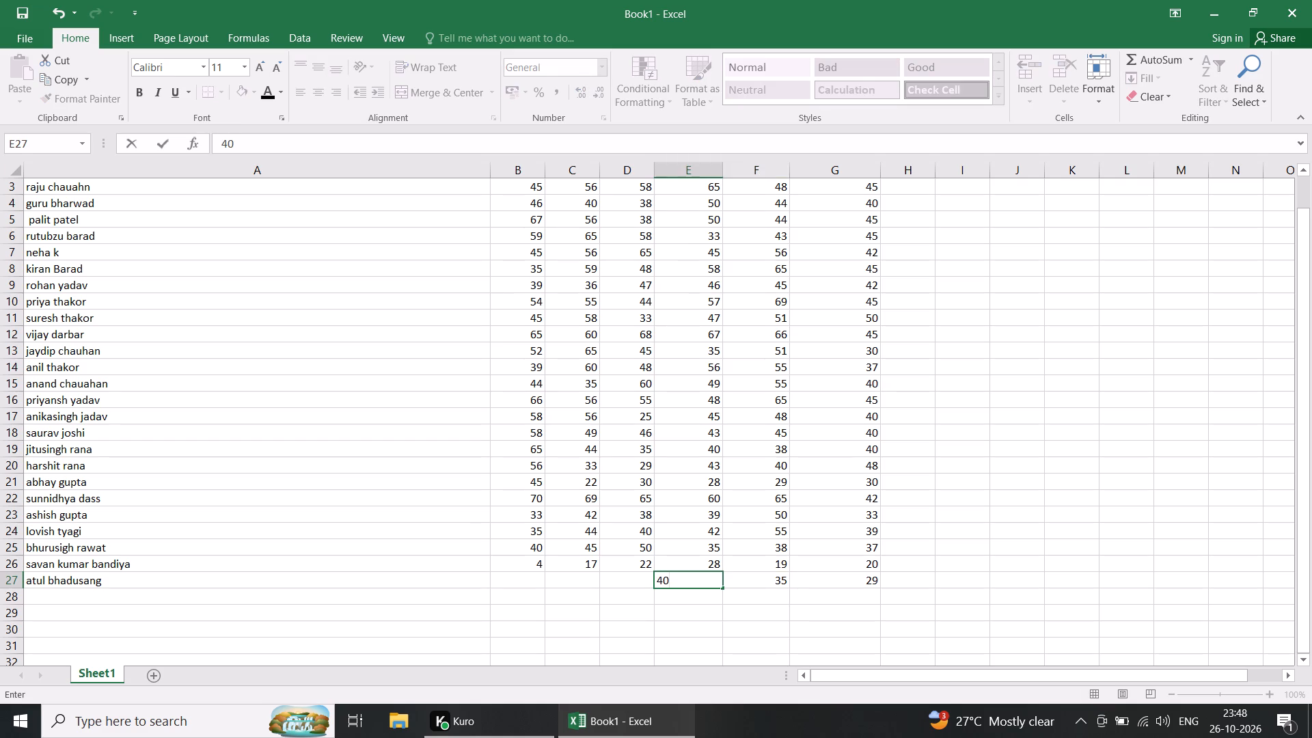
pyautogui.press('Left')
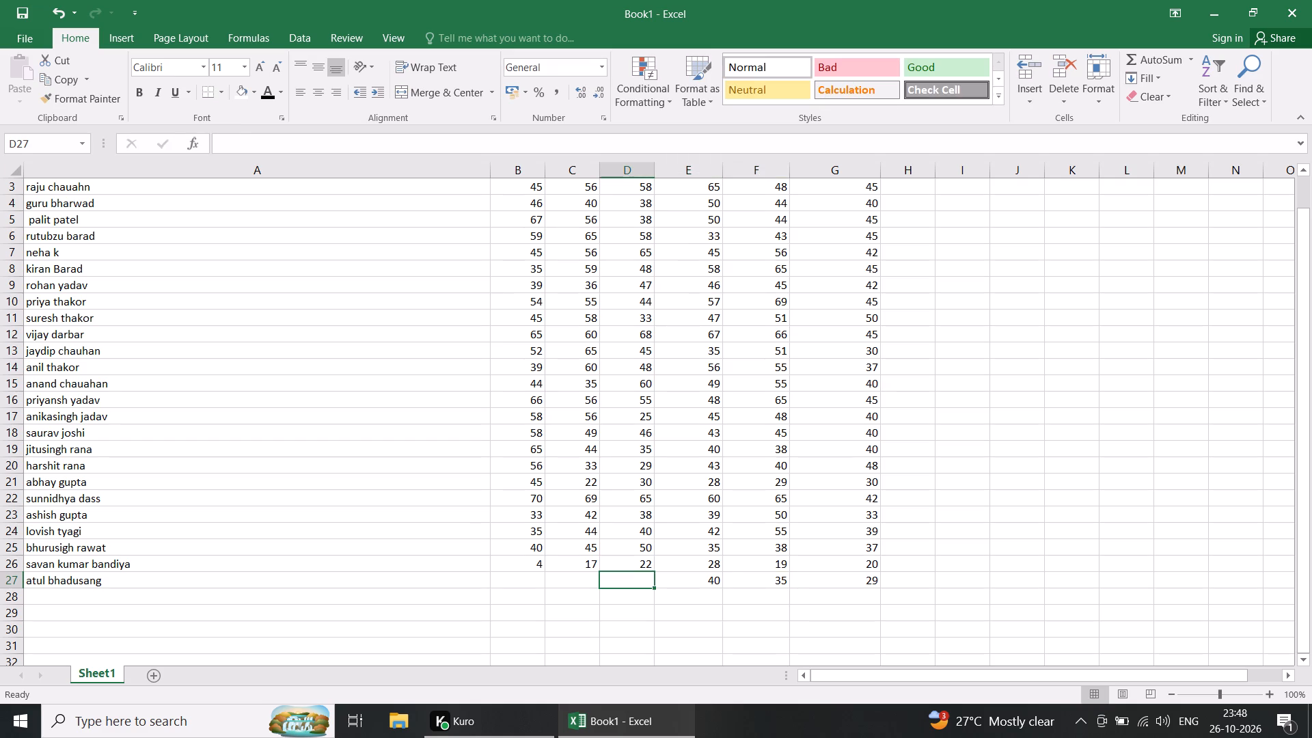
pyautogui.press('3')
pyautogui.press('9')
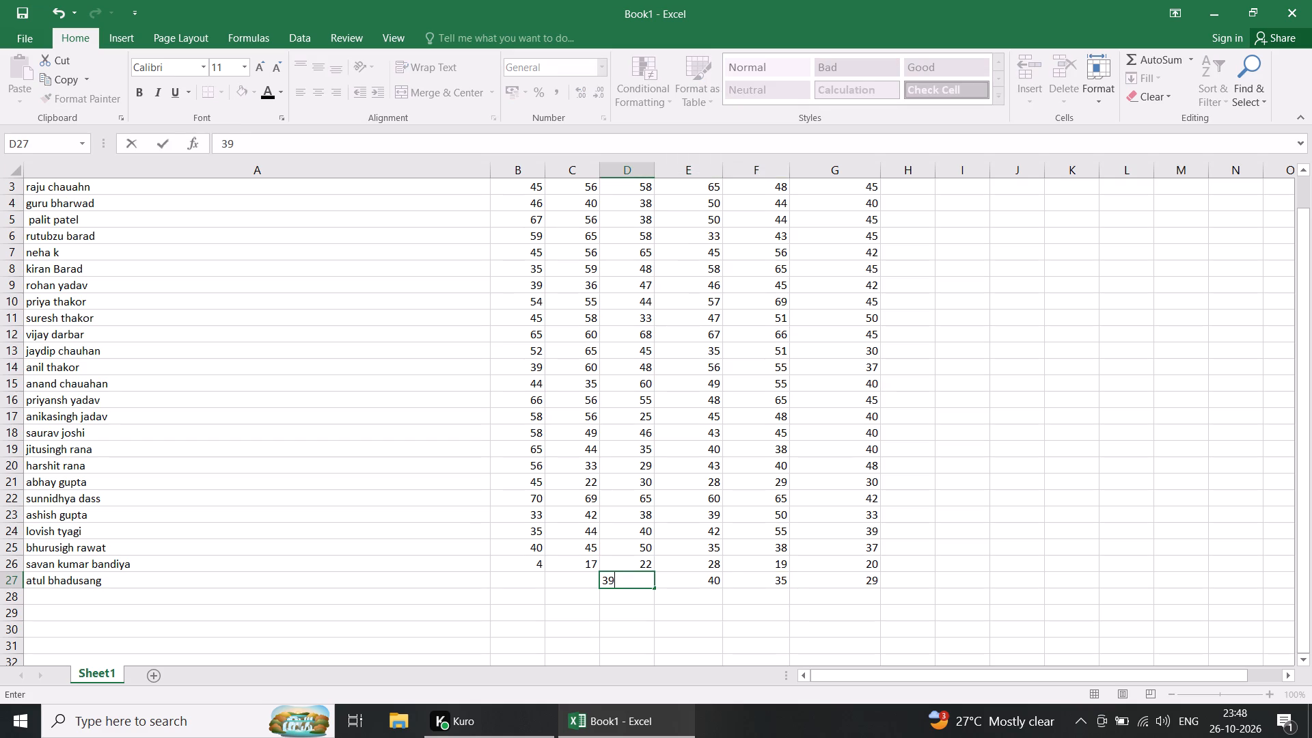
pyautogui.press('BackSpace')
pyautogui.press('7')
pyautogui.press('Left')
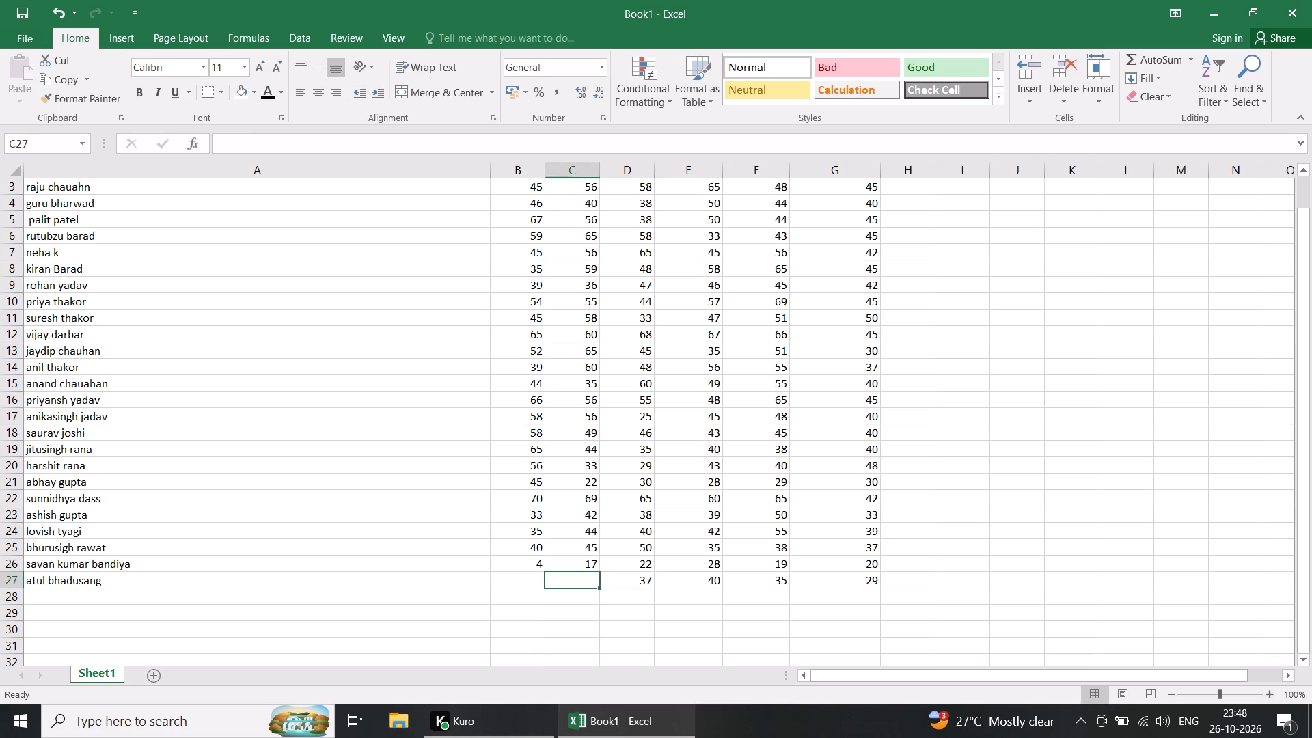
pyautogui.write('29')
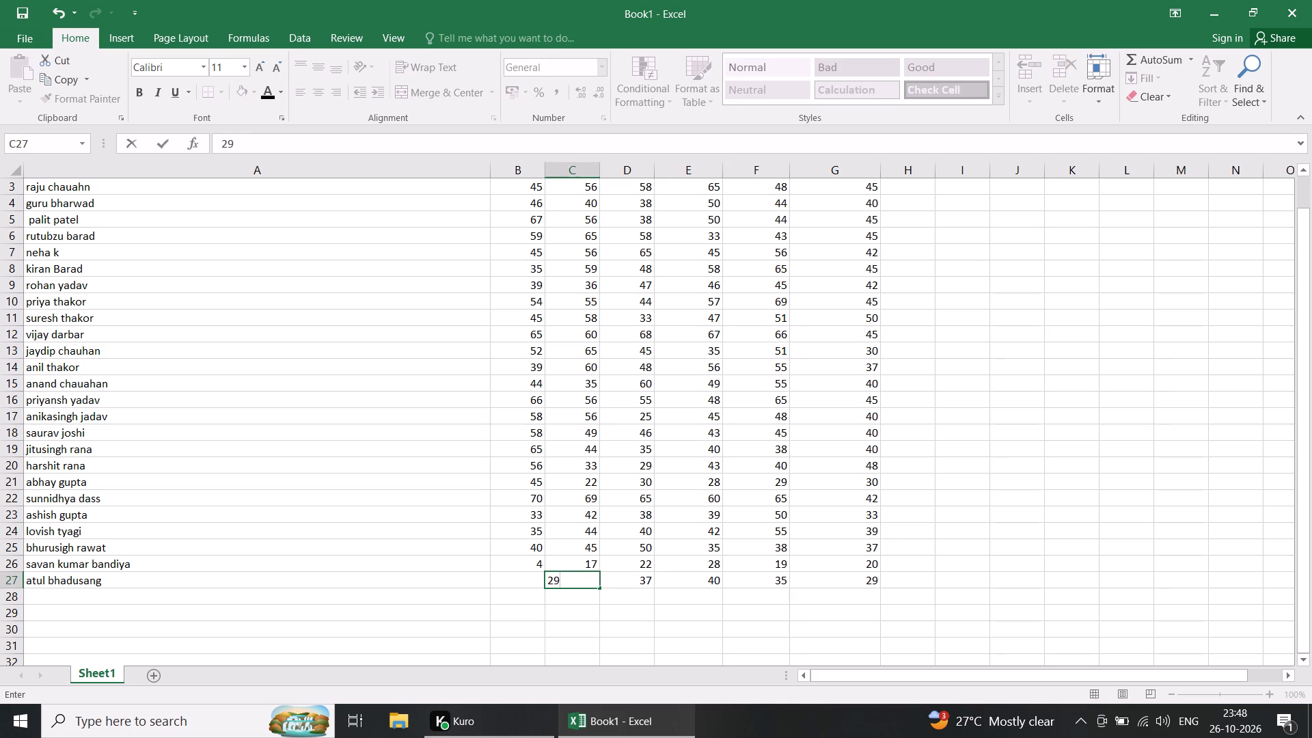
pyautogui.press('Left')
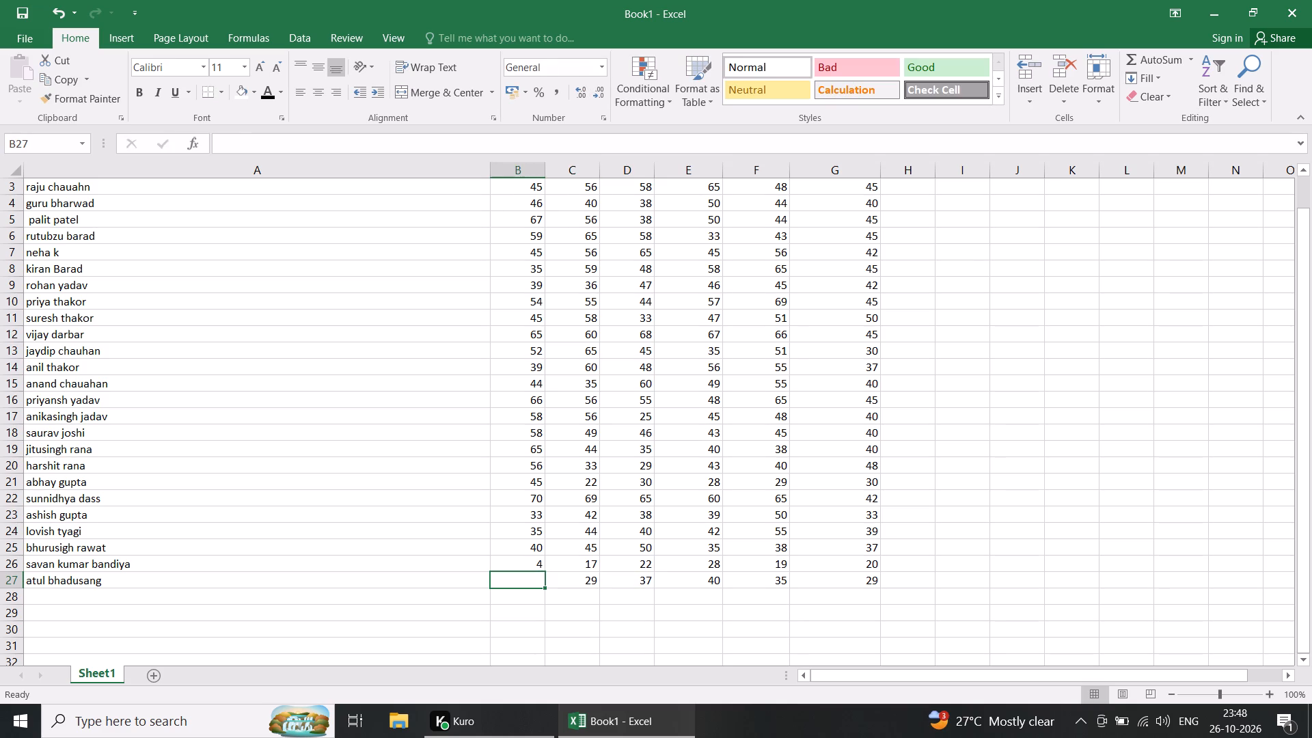
pyautogui.write('47')
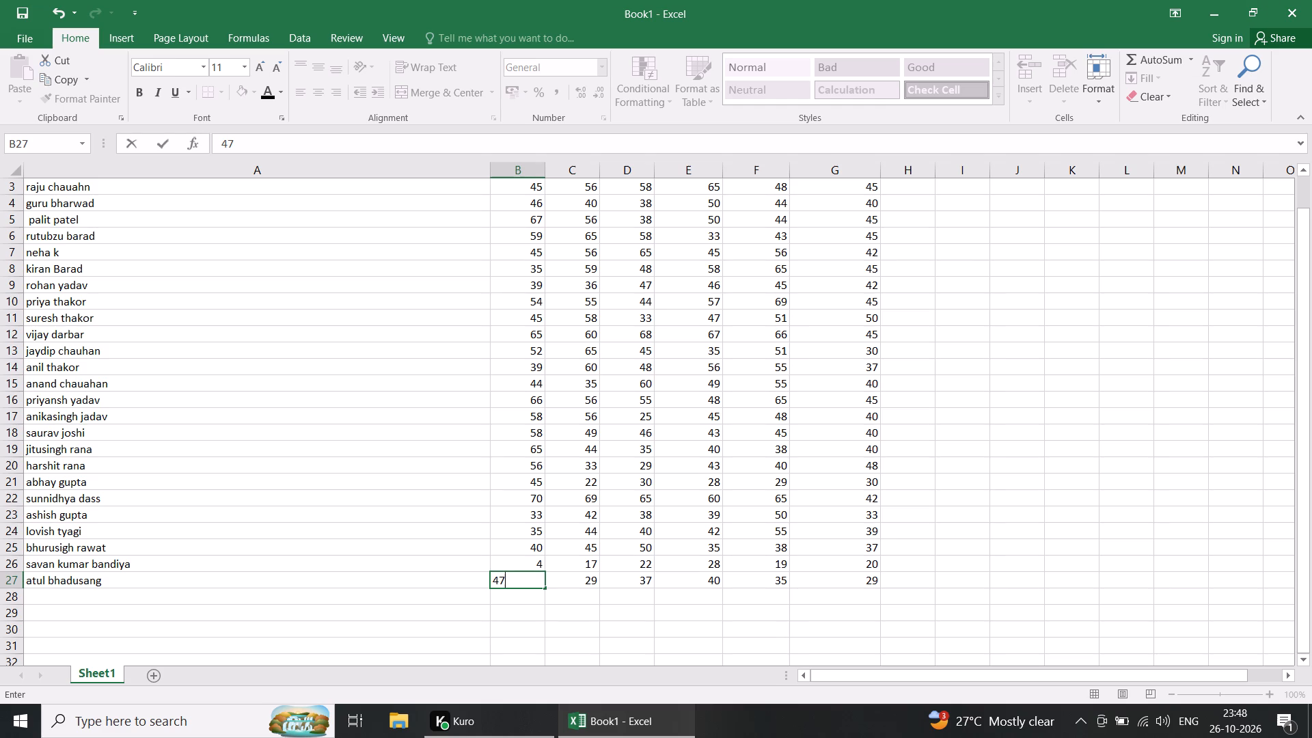
# Enter fx( in cell H2, beside the first student's Computer marks.
pyautogui.click(911, 176)
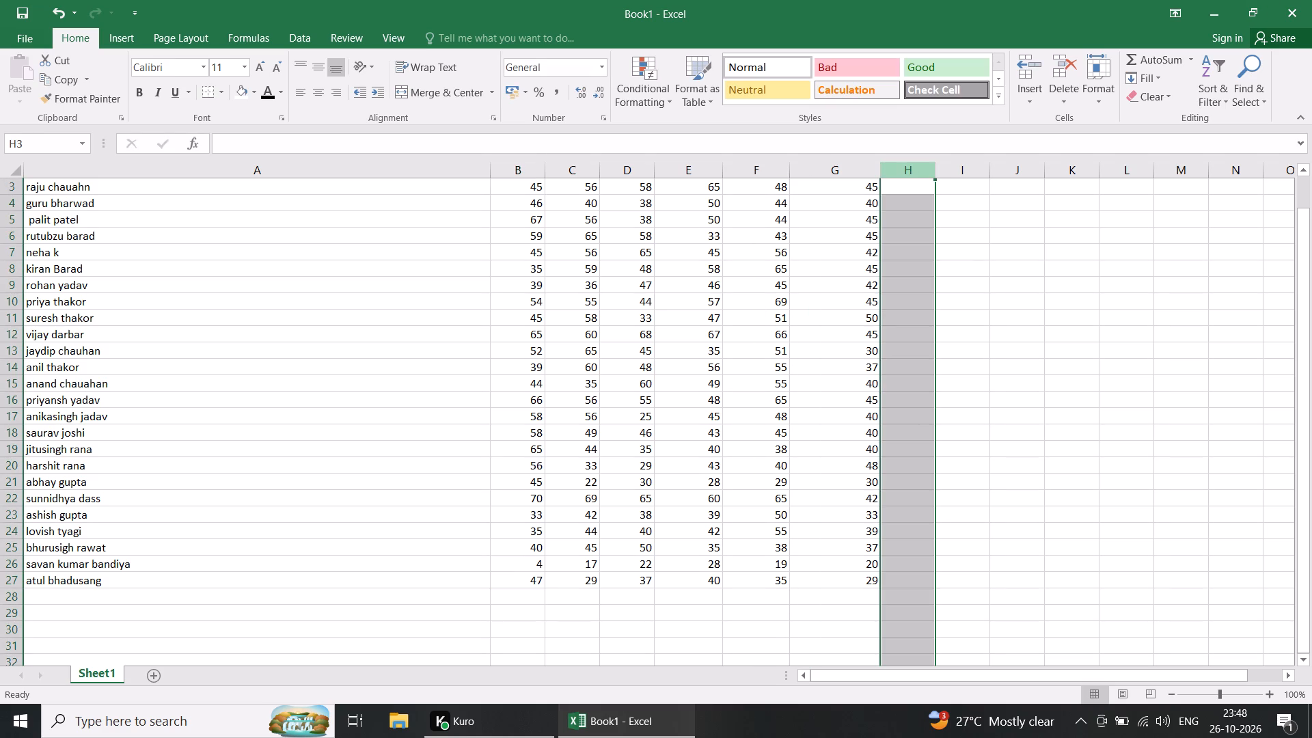
pyautogui.press('Up')
pyautogui.press('Up')
pyautogui.press('Up')
pyautogui.press('Down')
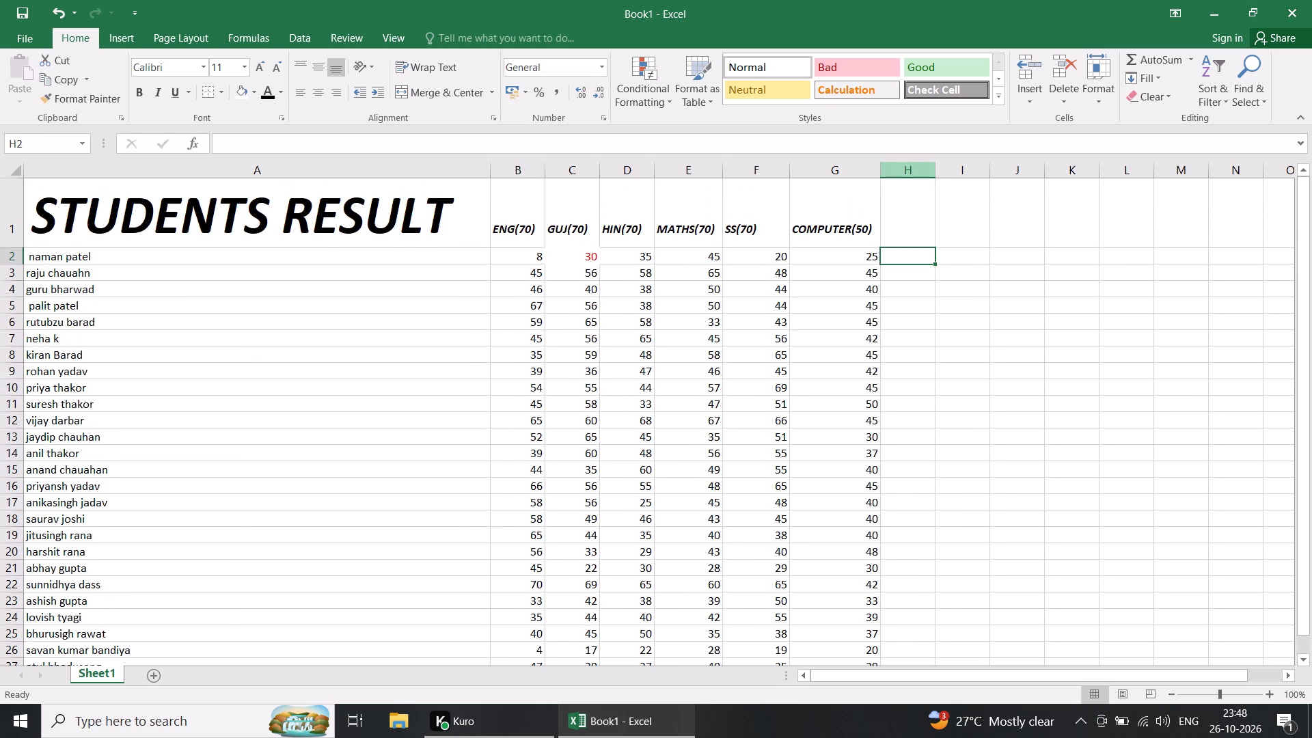
pyautogui.click(899, 260)
pyautogui.write('fx')
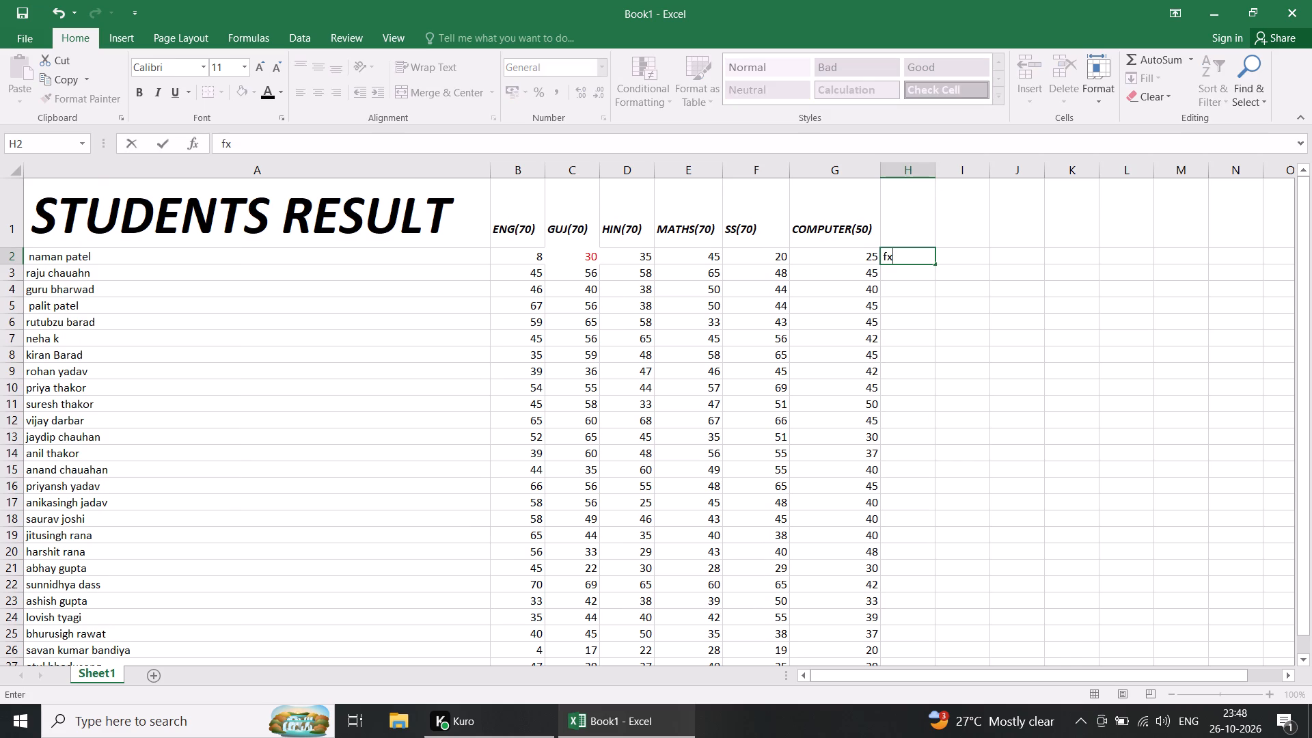
pyautogui.hotkey('shift', '(')
pyautogui.press('Left')
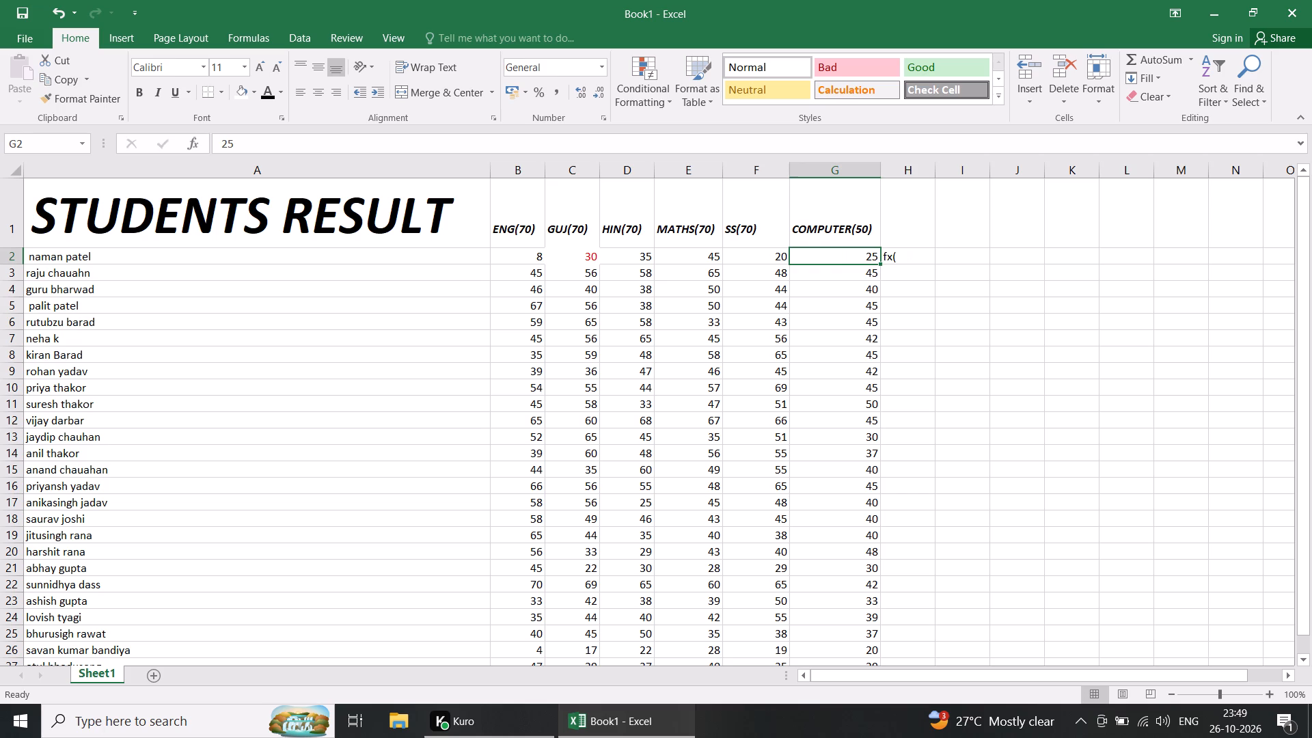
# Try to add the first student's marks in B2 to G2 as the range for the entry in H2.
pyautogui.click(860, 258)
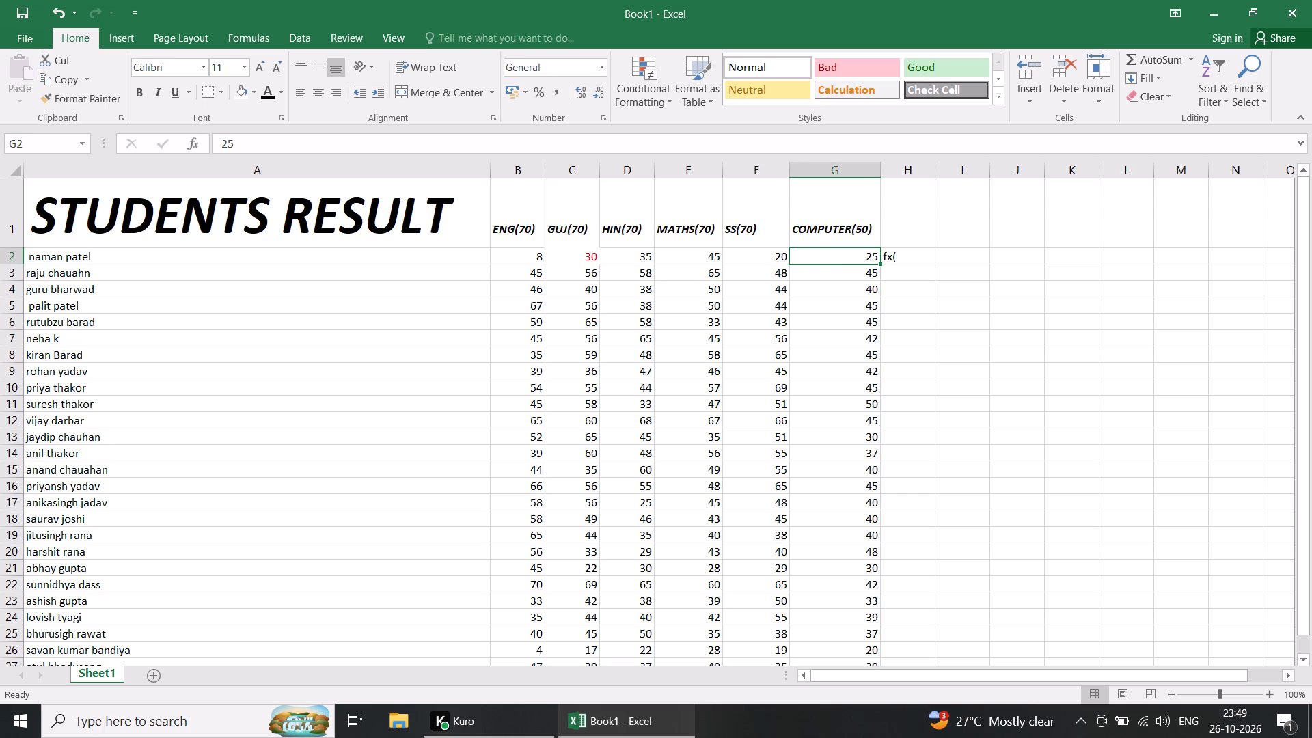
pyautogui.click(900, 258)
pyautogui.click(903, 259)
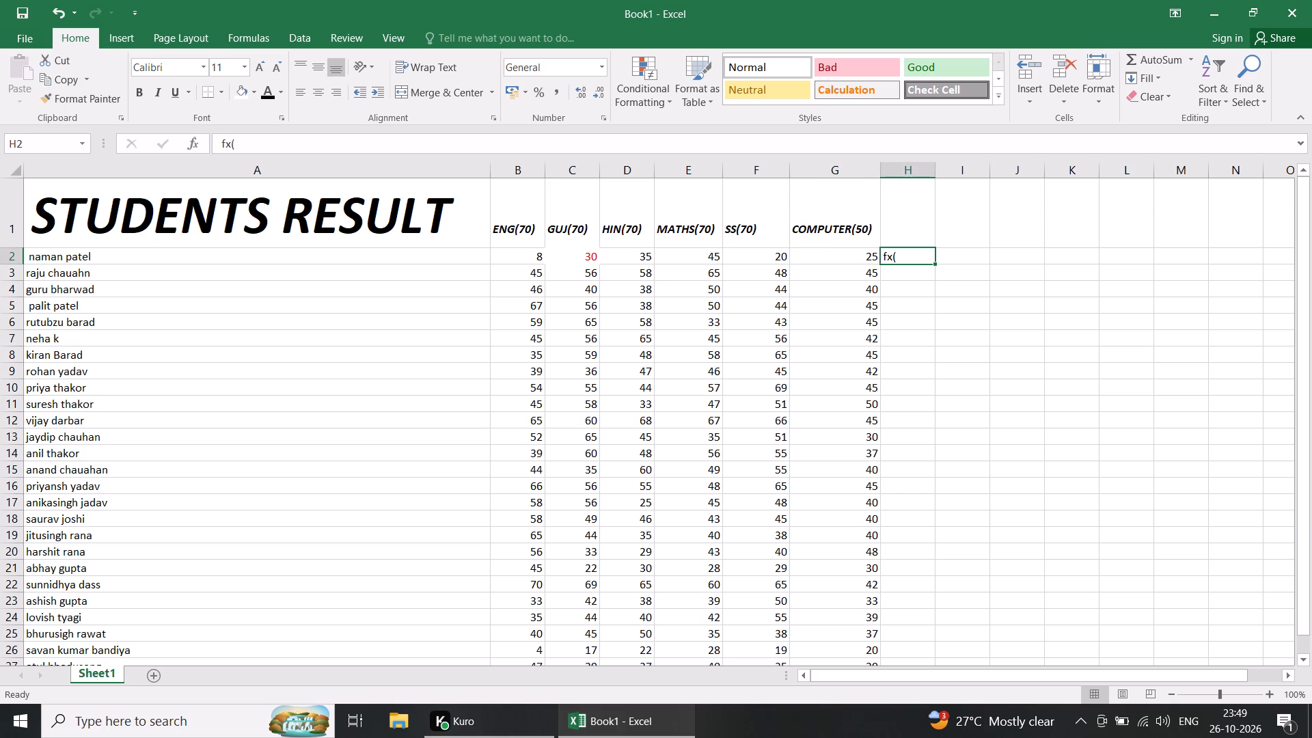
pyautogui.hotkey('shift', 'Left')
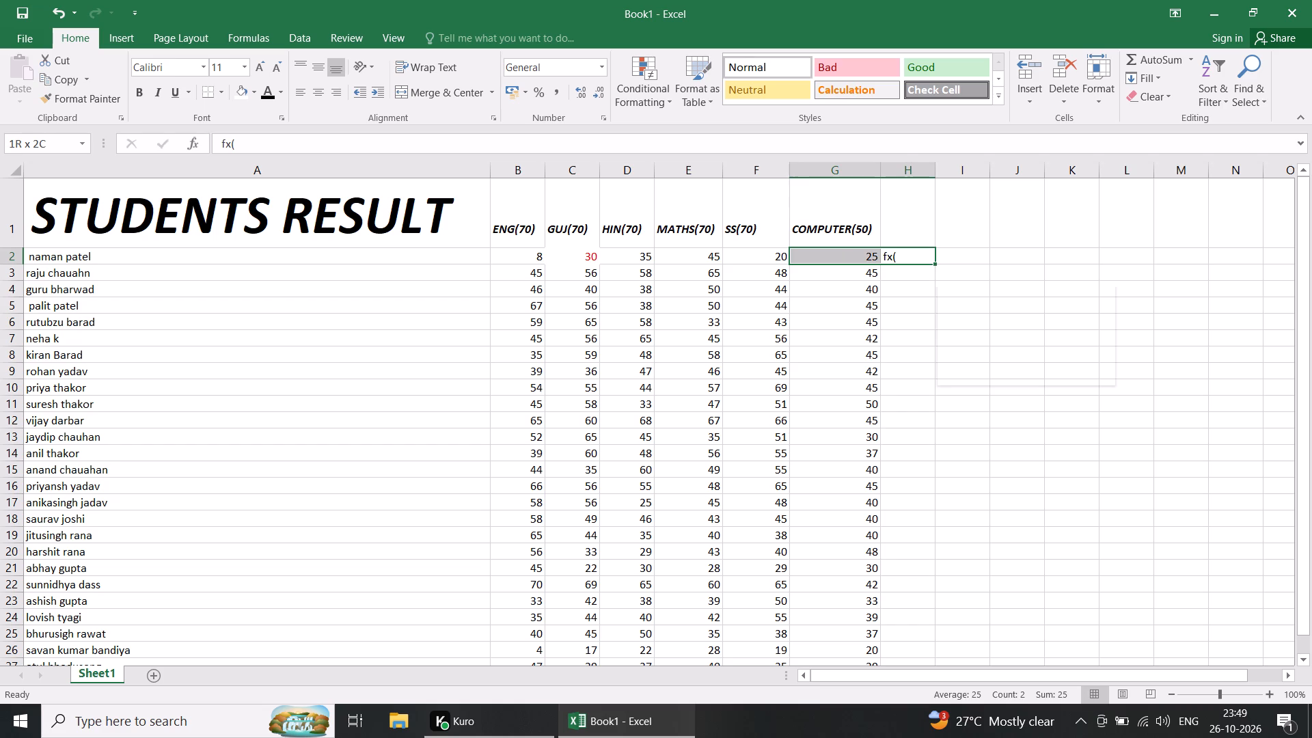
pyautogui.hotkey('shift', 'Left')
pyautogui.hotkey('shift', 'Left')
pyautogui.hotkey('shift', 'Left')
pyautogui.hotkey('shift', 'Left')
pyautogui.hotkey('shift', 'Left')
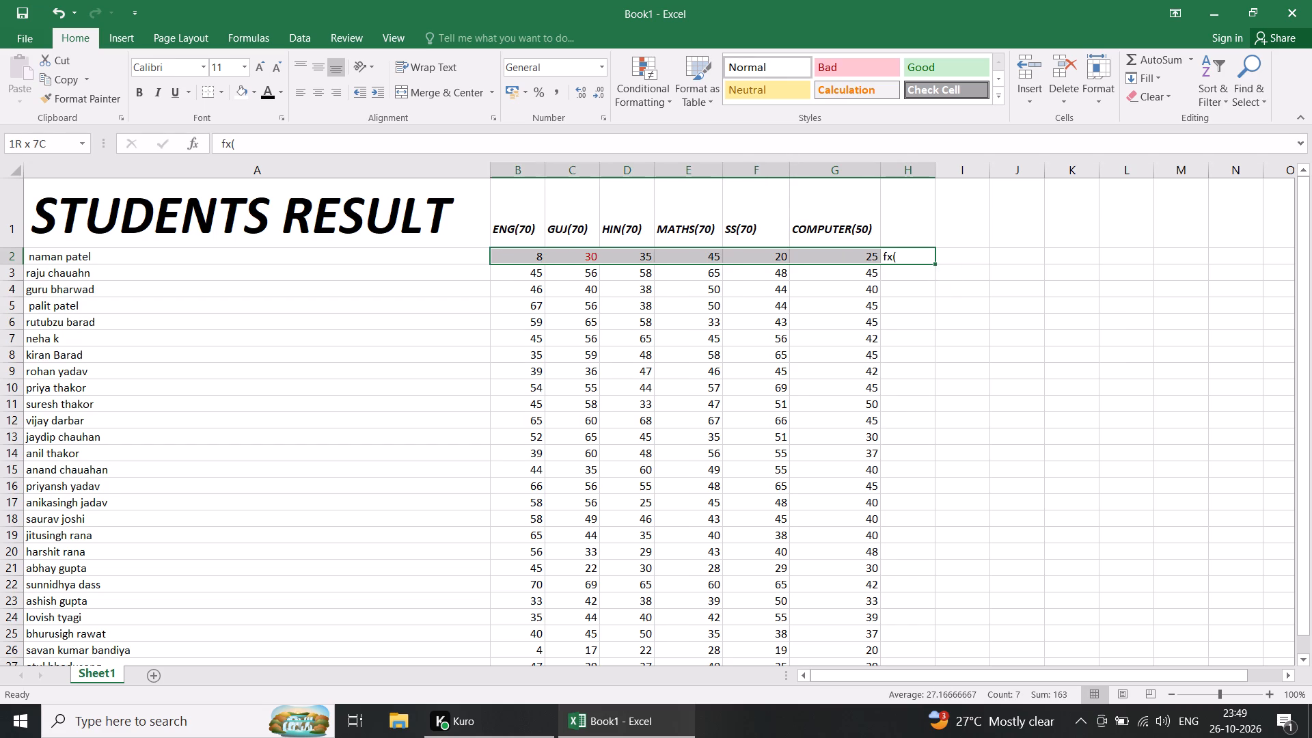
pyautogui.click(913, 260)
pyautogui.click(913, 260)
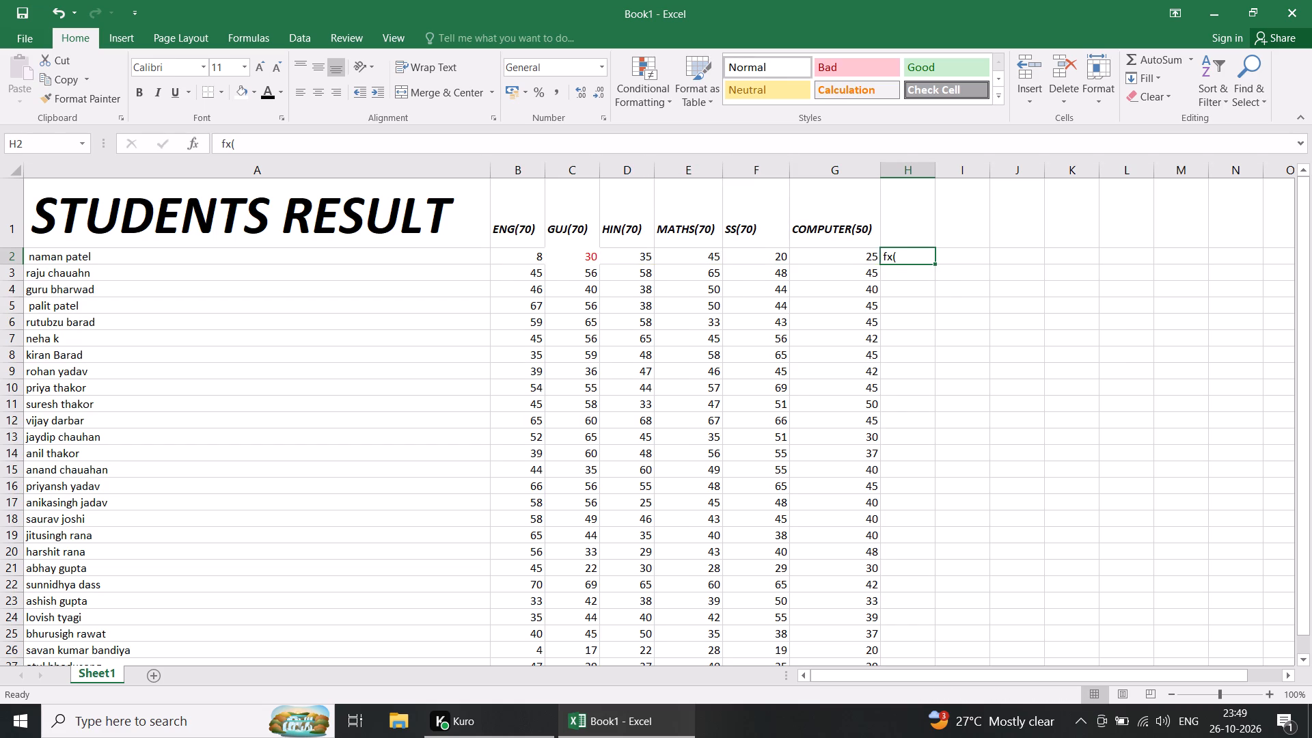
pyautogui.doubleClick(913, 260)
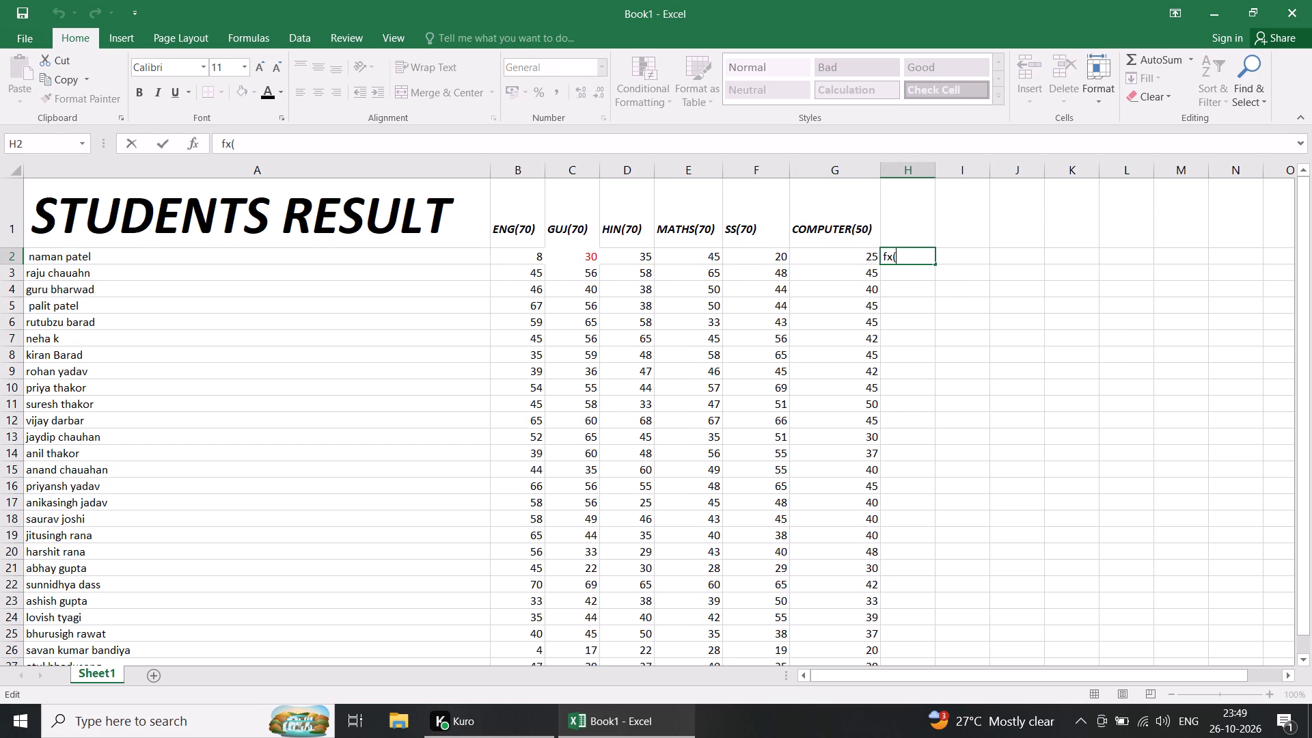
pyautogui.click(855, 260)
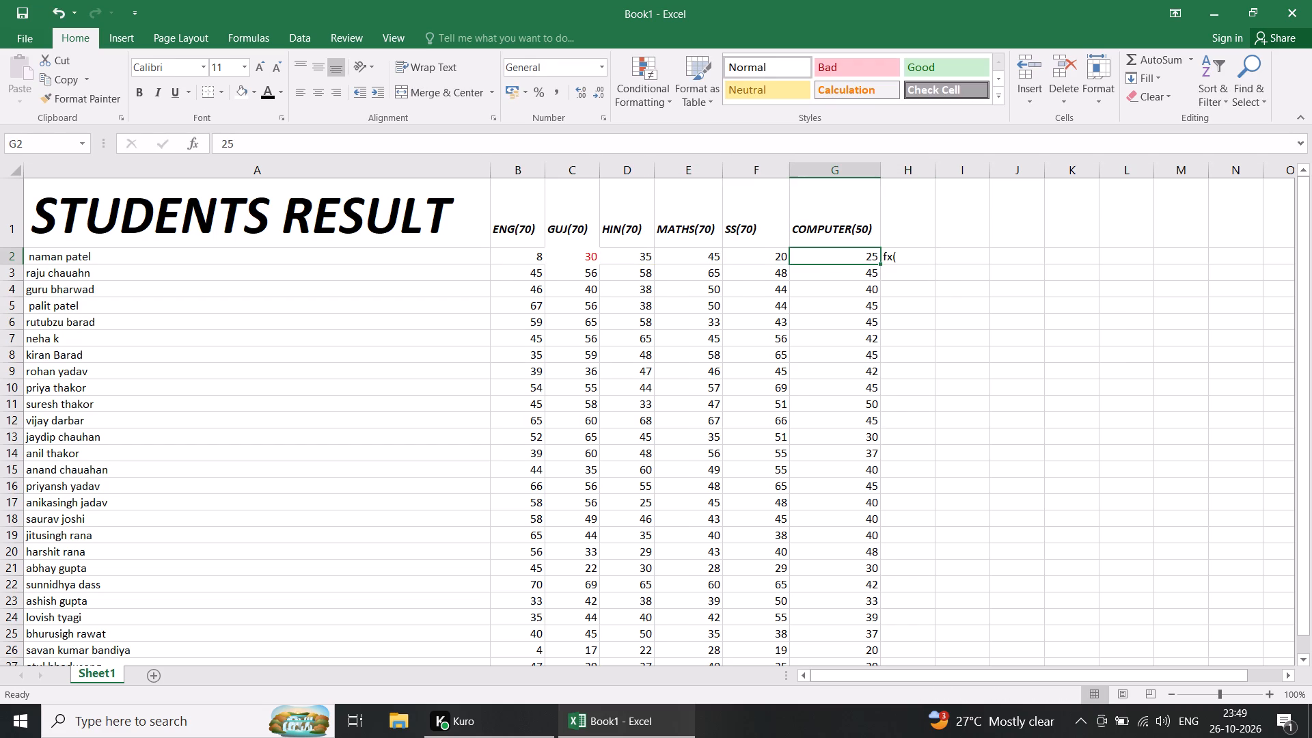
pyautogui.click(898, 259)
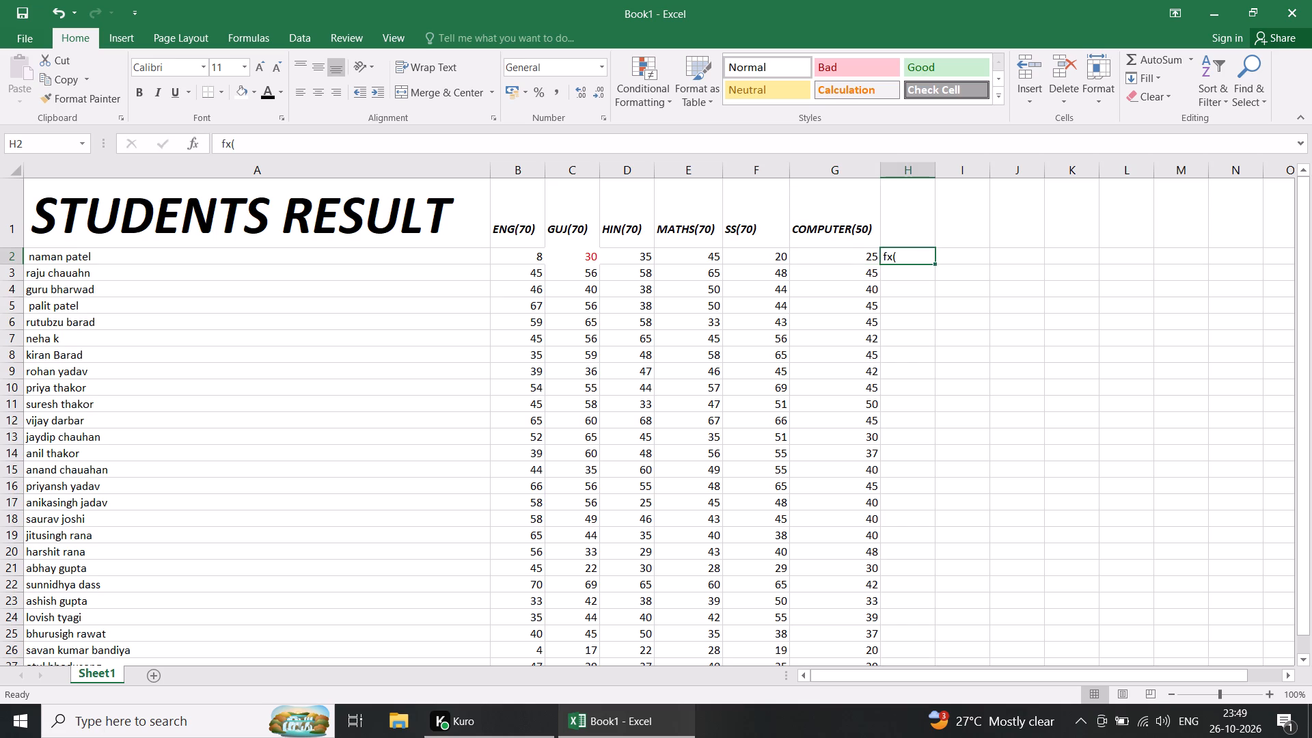
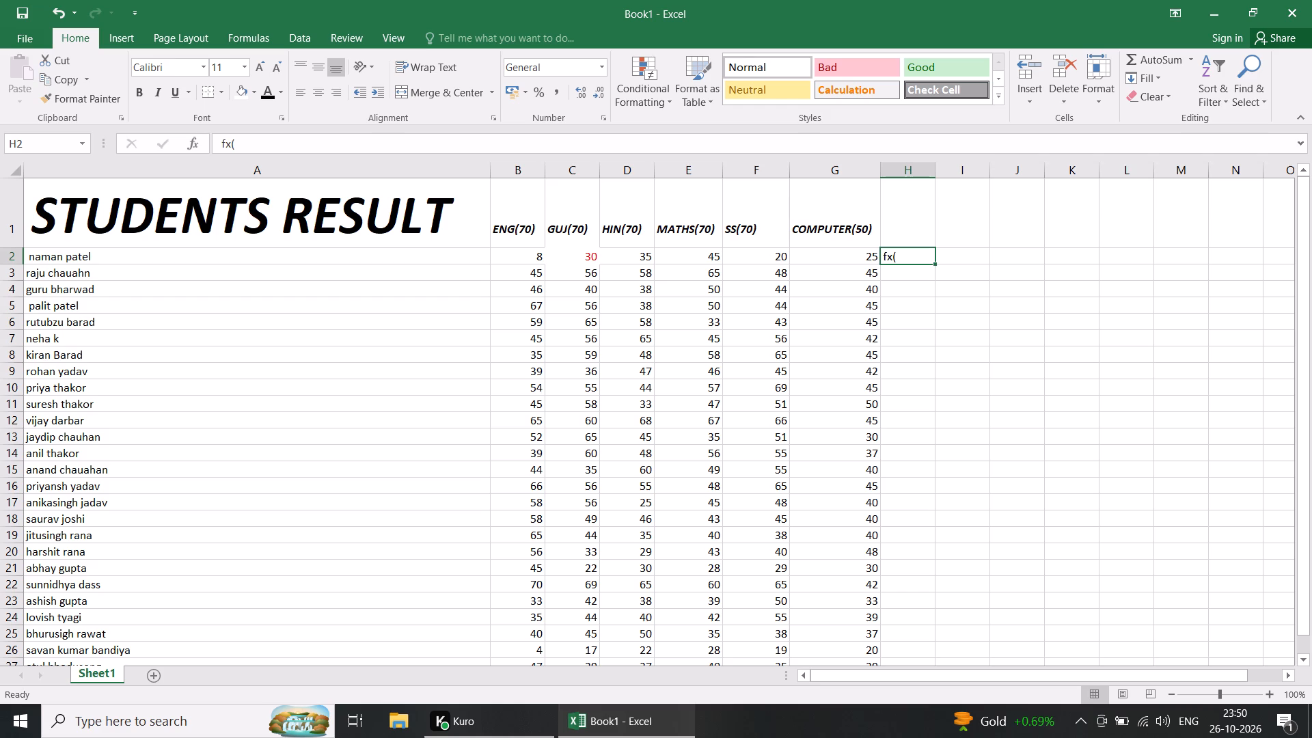
# Replace the entry in H2 with the formula =SUM(B2:G2) to total the first student's marks.
pyautogui.press('BackSpace')
pyautogui.press('BackSpace')
pyautogui.press('BackSpace')
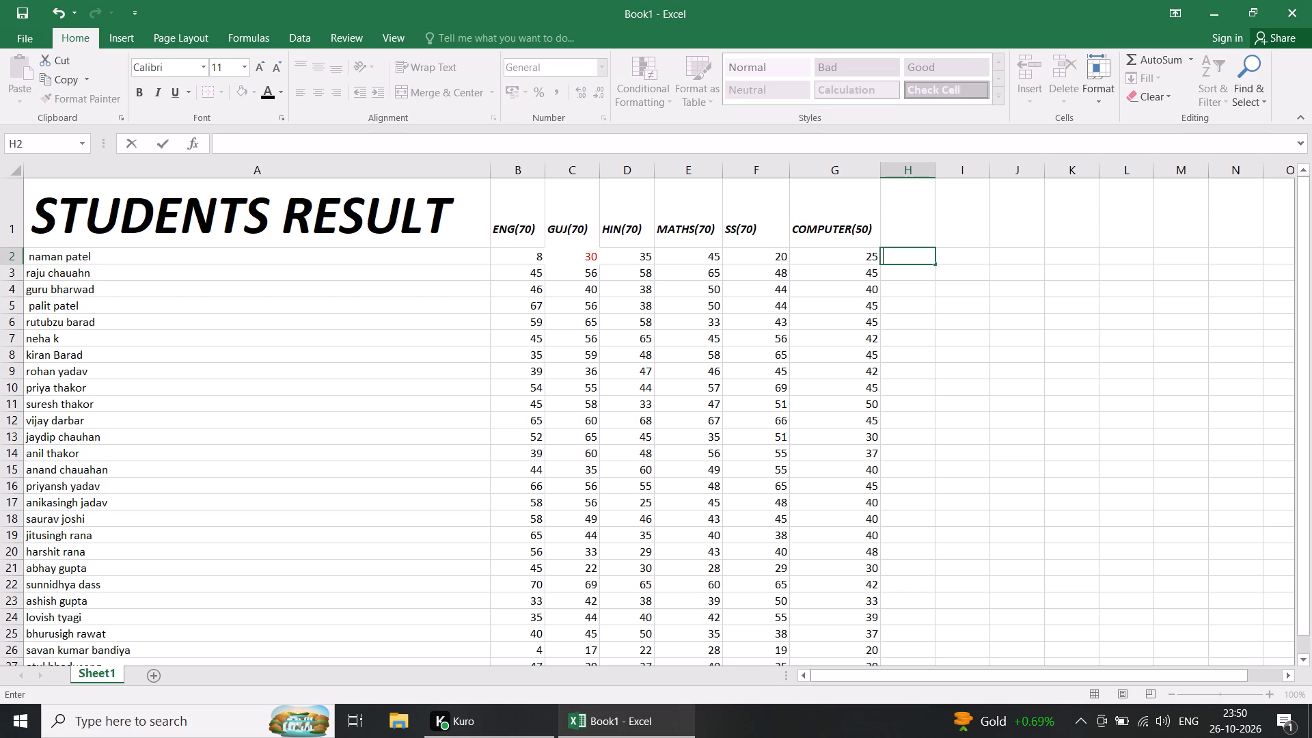
pyautogui.press('BackSpace')
pyautogui.press('=')
pyautogui.press('s')
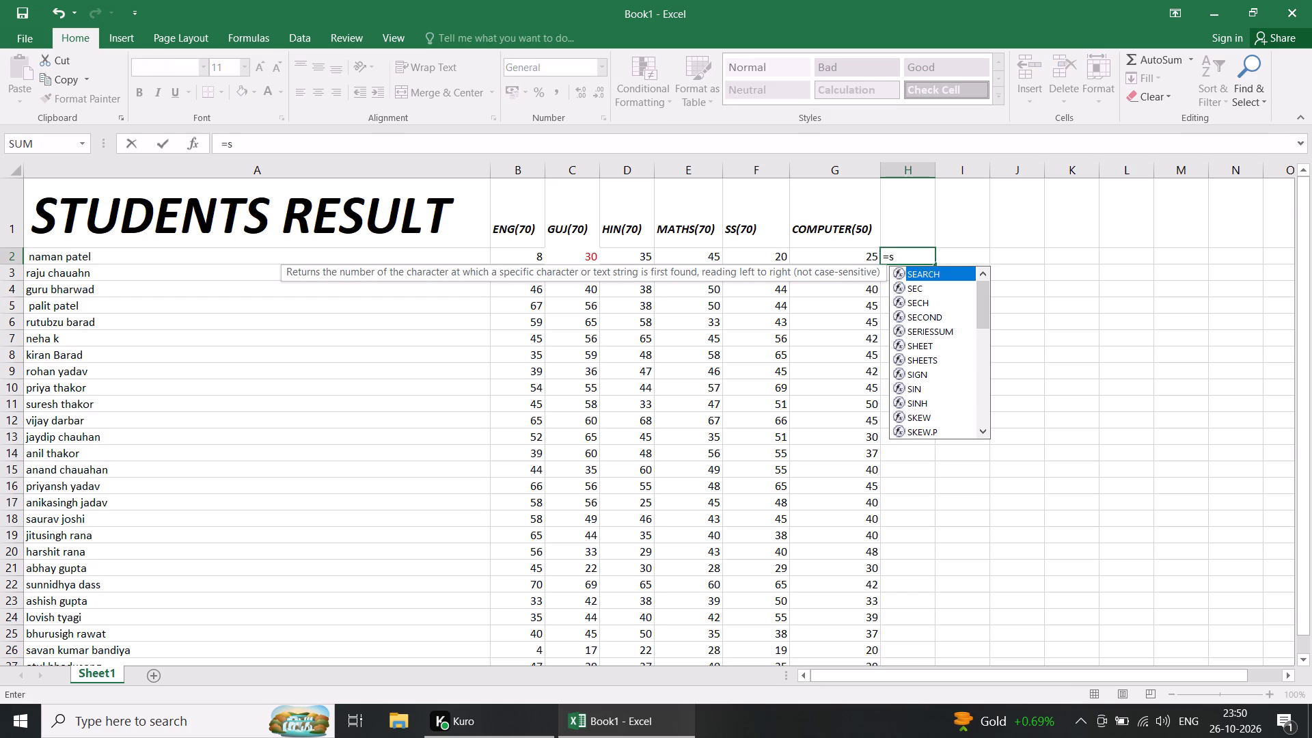
pyautogui.write('um')
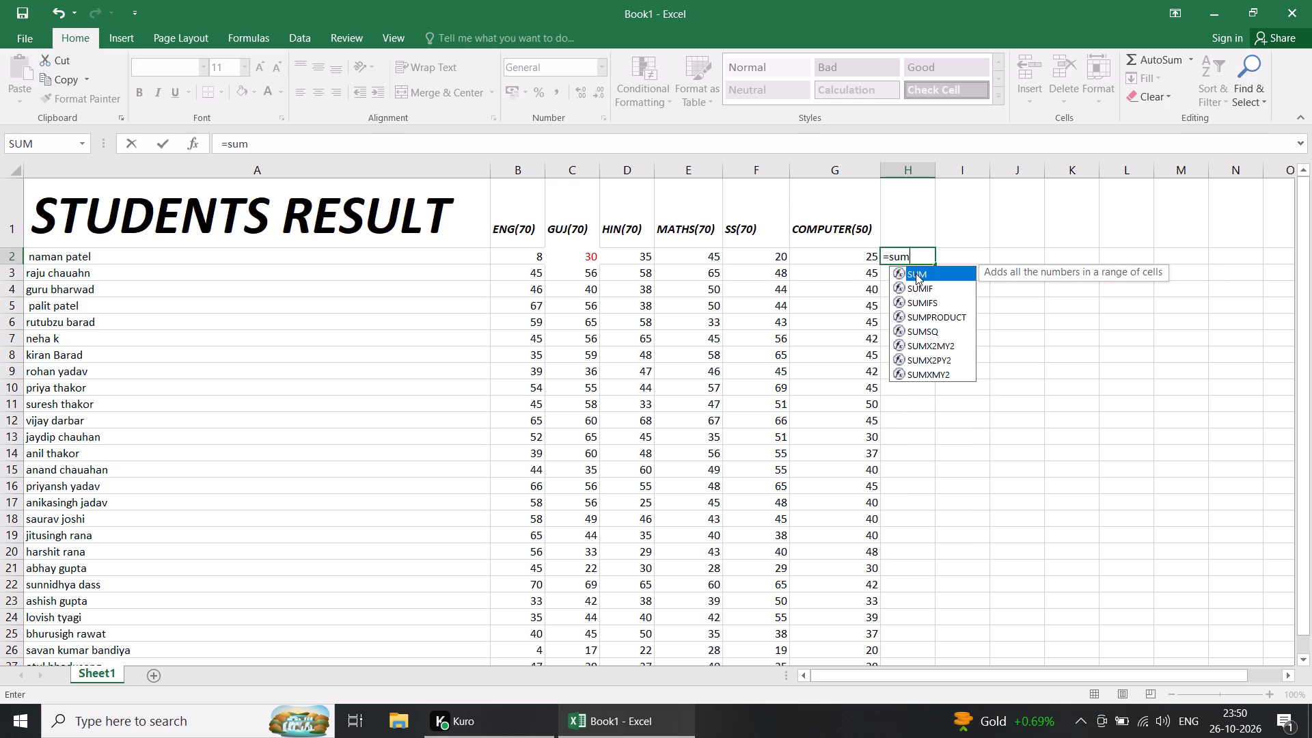
pyautogui.click(916, 273)
pyautogui.click(916, 273)
pyautogui.click(916, 273)
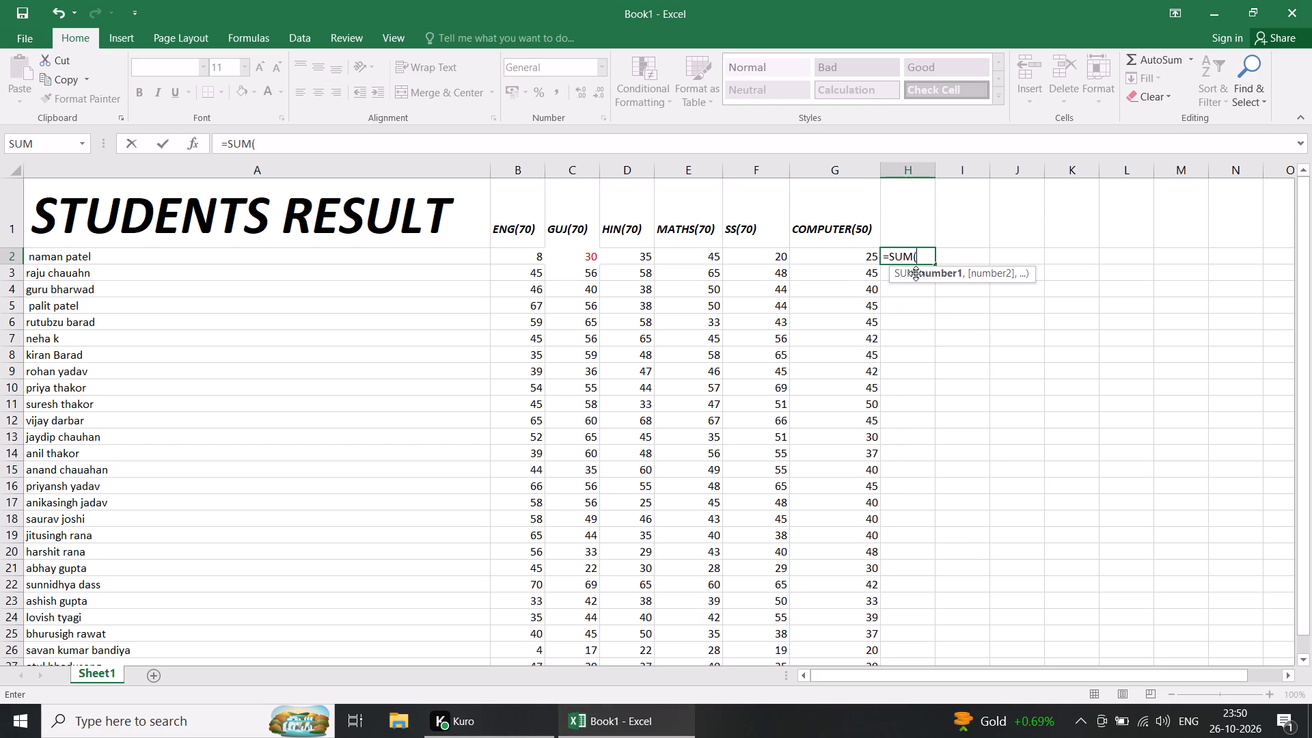
pyautogui.click(861, 258)
pyautogui.hotkey('shift', 'Left')
pyautogui.hotkey('shift', 'Left')
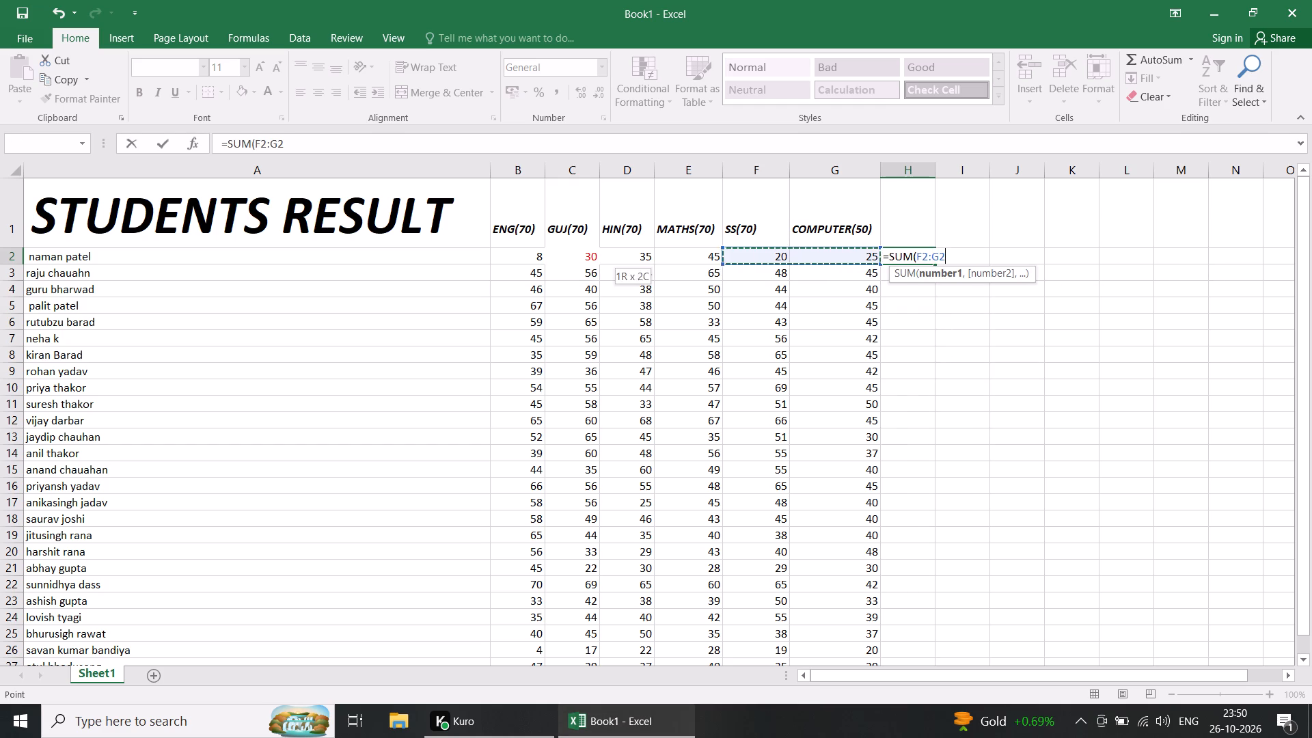
pyautogui.hotkey('shift', 'Left')
pyautogui.hotkey('shift', 'Left')
pyautogui.hotkey('shift', 'Left')
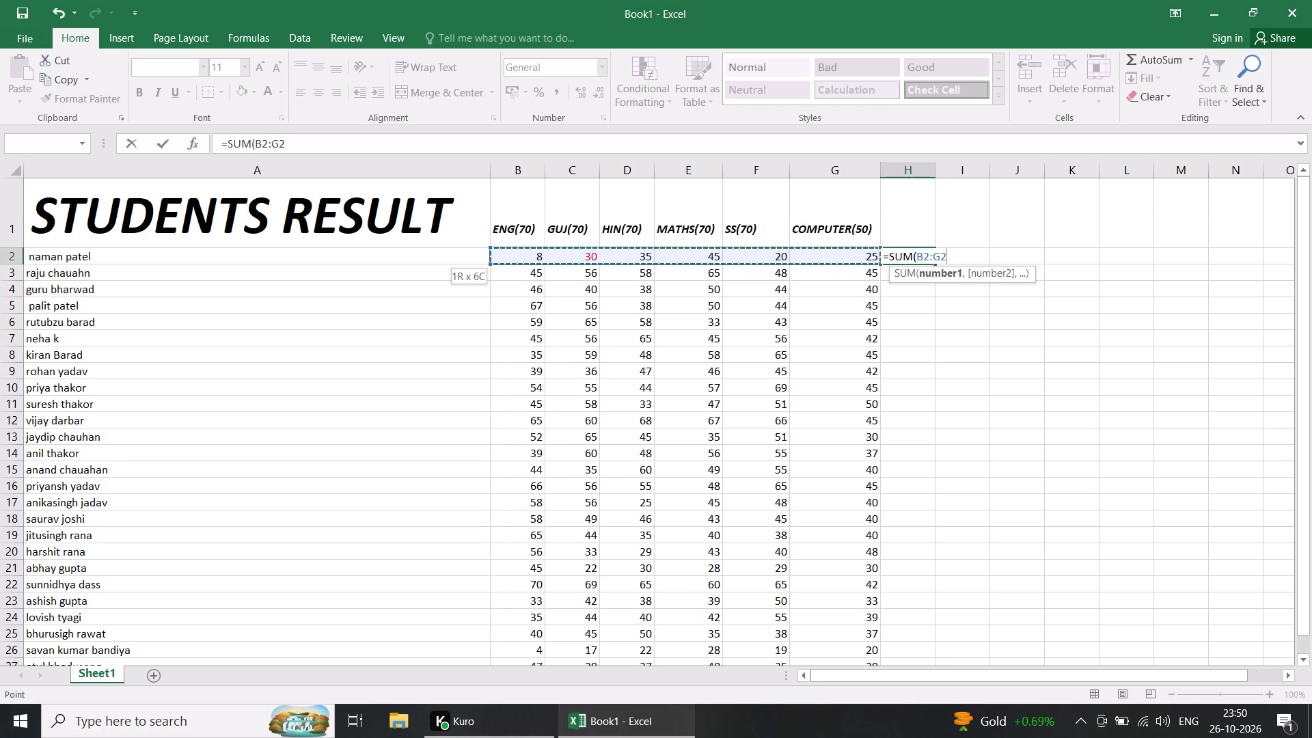
pyautogui.hotkey('shift', ')')
pyautogui.press('Return')
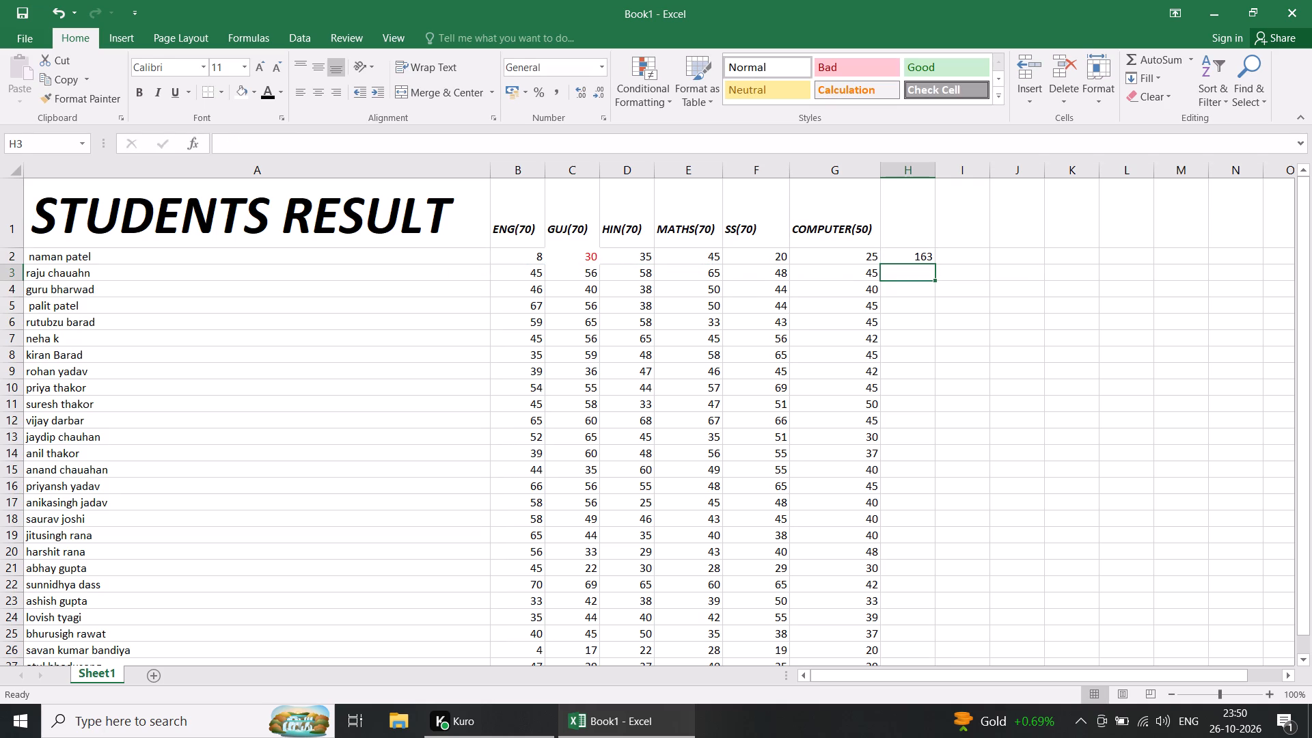
# Fill the SUM formula from H2 down to H27 for all the other students.
pyautogui.doubleClick(914, 169)
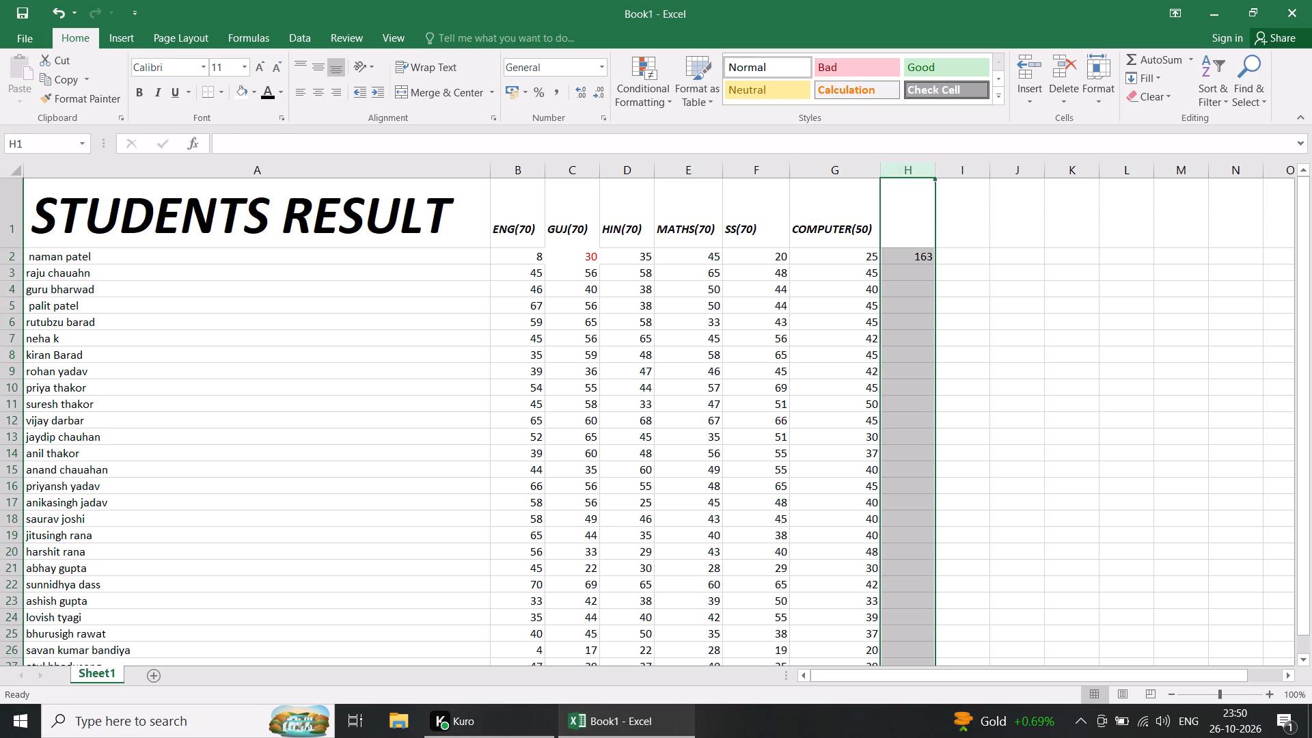
pyautogui.click(931, 259)
pyautogui.moveTo(936, 263); pyautogui.dragTo(889, 674)
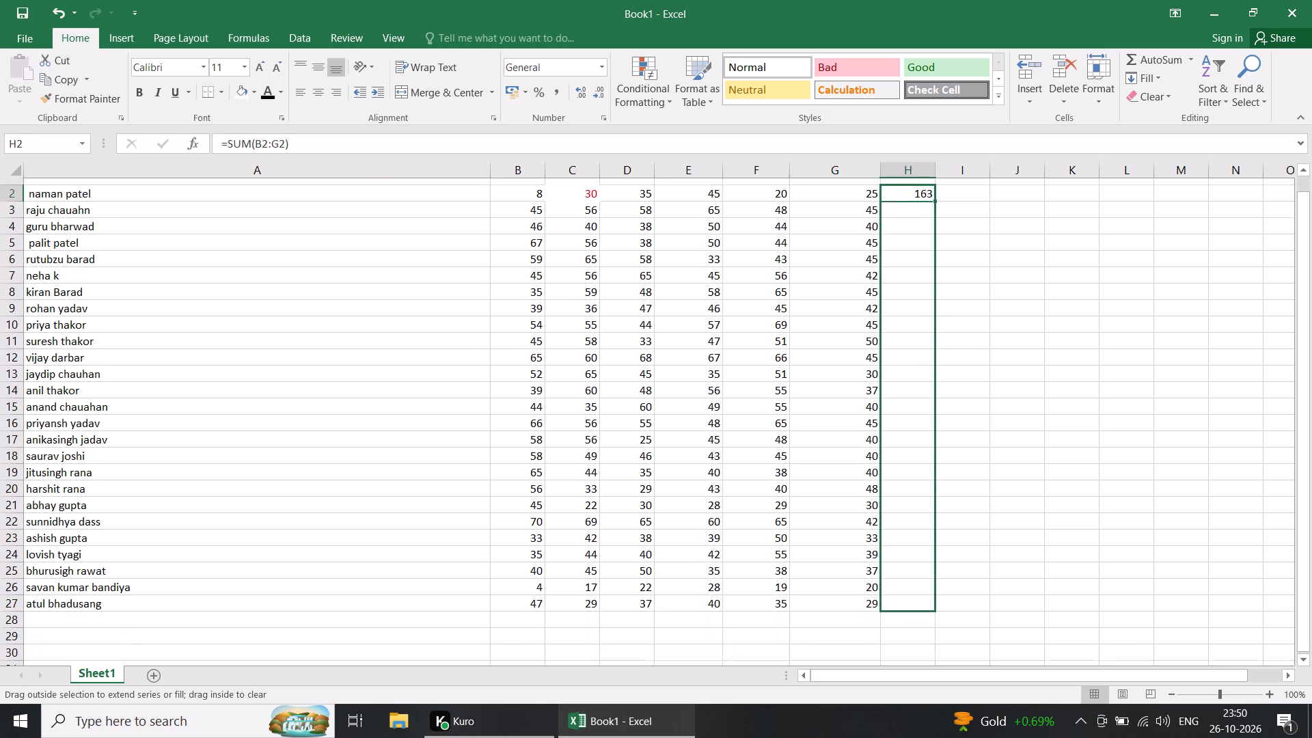
pyautogui.moveTo(889, 674); pyautogui.dragTo(885, 604)
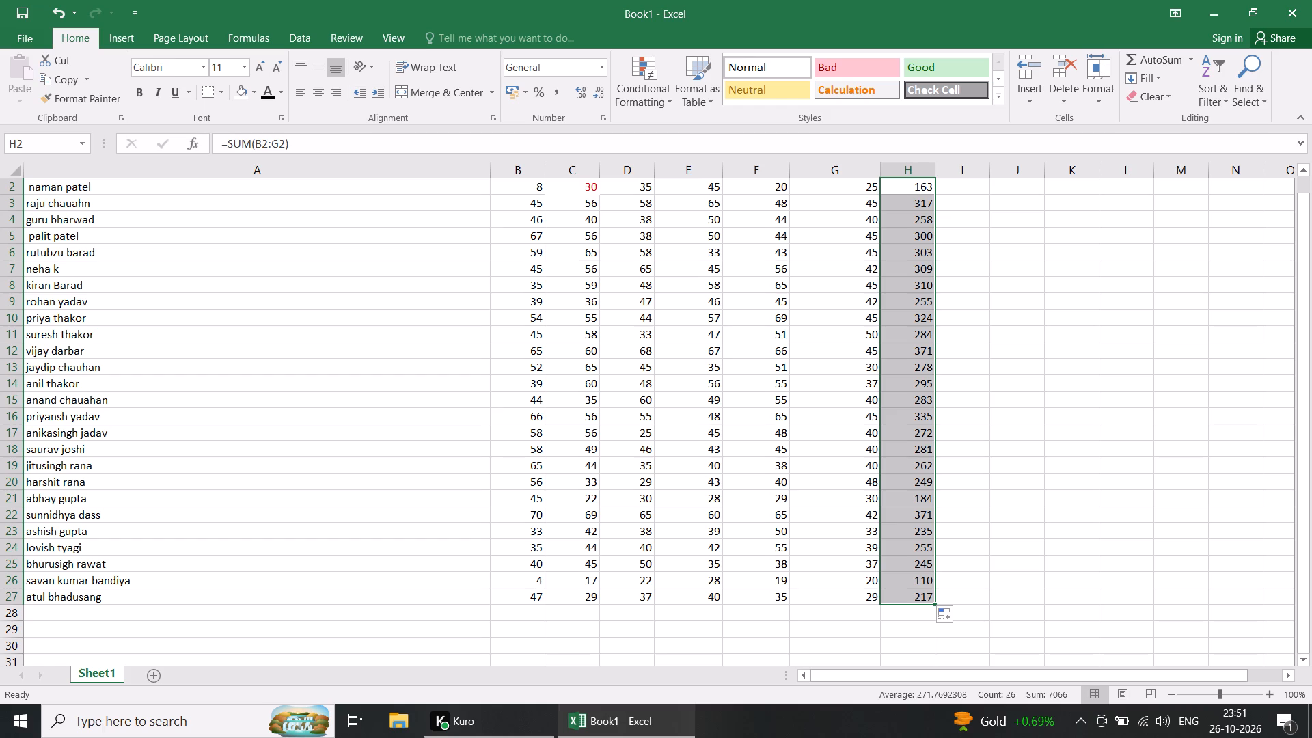
# Enter the heading TOTAL MARSK in H1 above the students' totals.
pyautogui.press('Up')
pyautogui.press('Up')
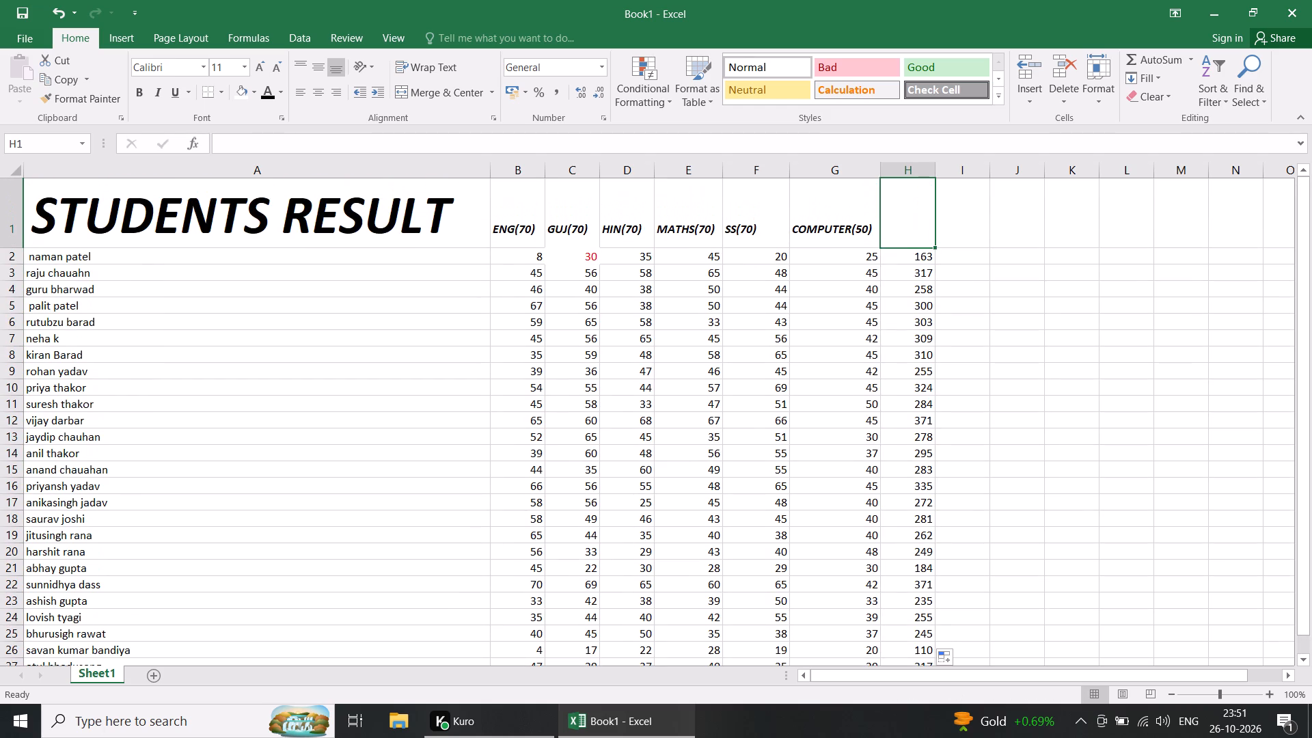
pyautogui.doubleClick(920, 221)
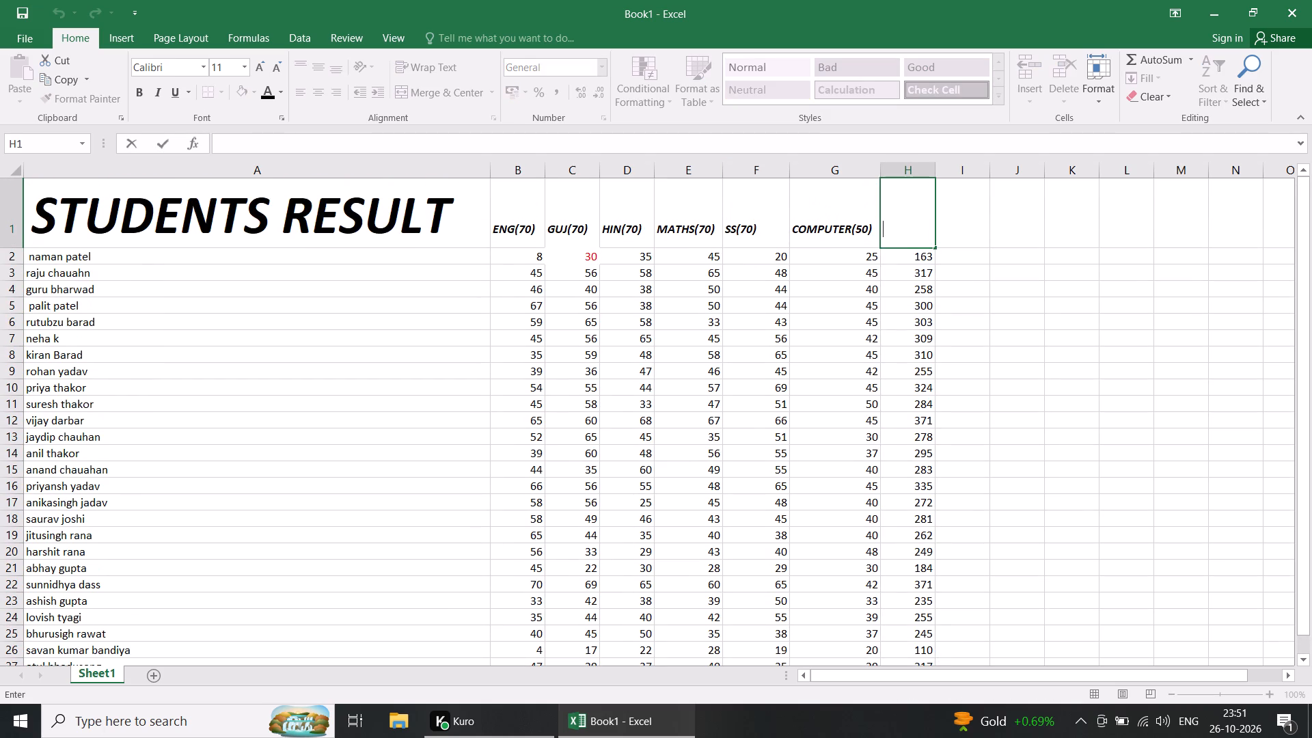
pyautogui.write('TOTAL')
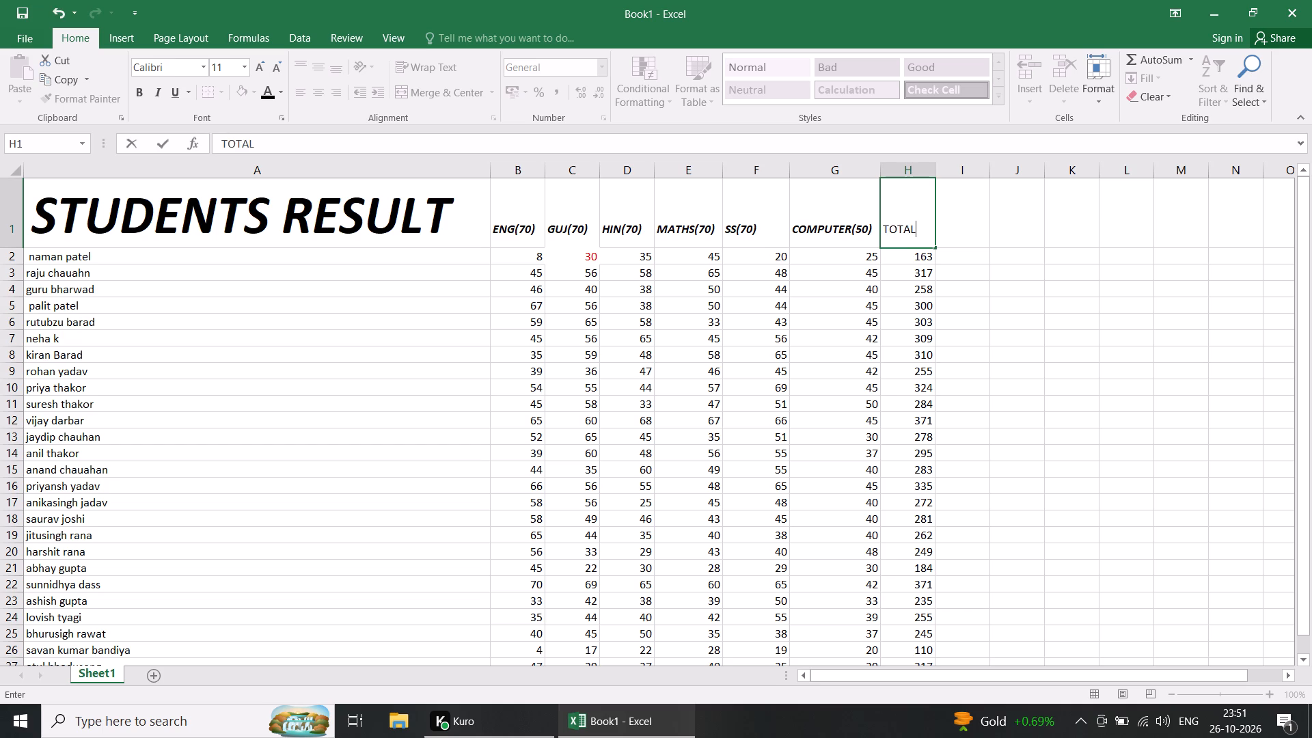
pyautogui.hotkey('shift', 's')
pyautogui.hotkey('shift', 'BackSpace')
pyautogui.press('space')
pyautogui.write('MARSK')
# Auto-fit the width of column H to its heading.
pyautogui.doubleClick(914, 166)
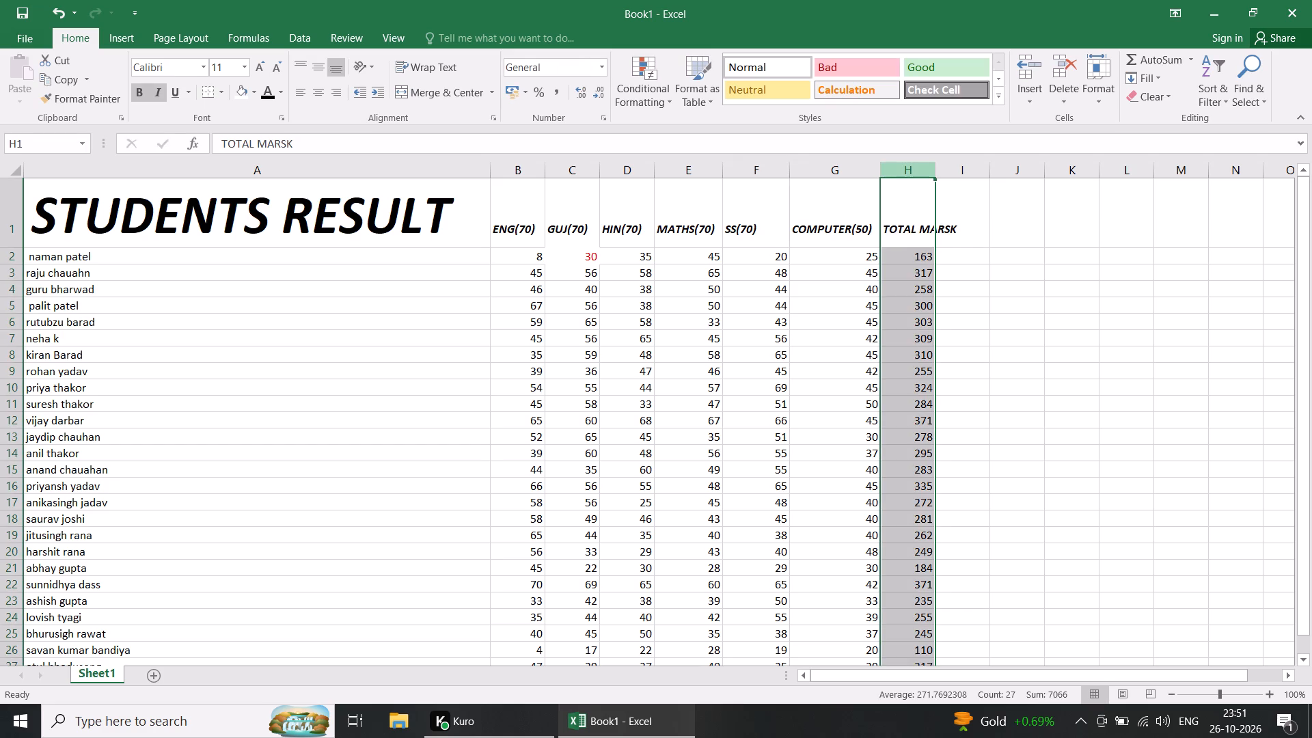
pyautogui.doubleClick(926, 167)
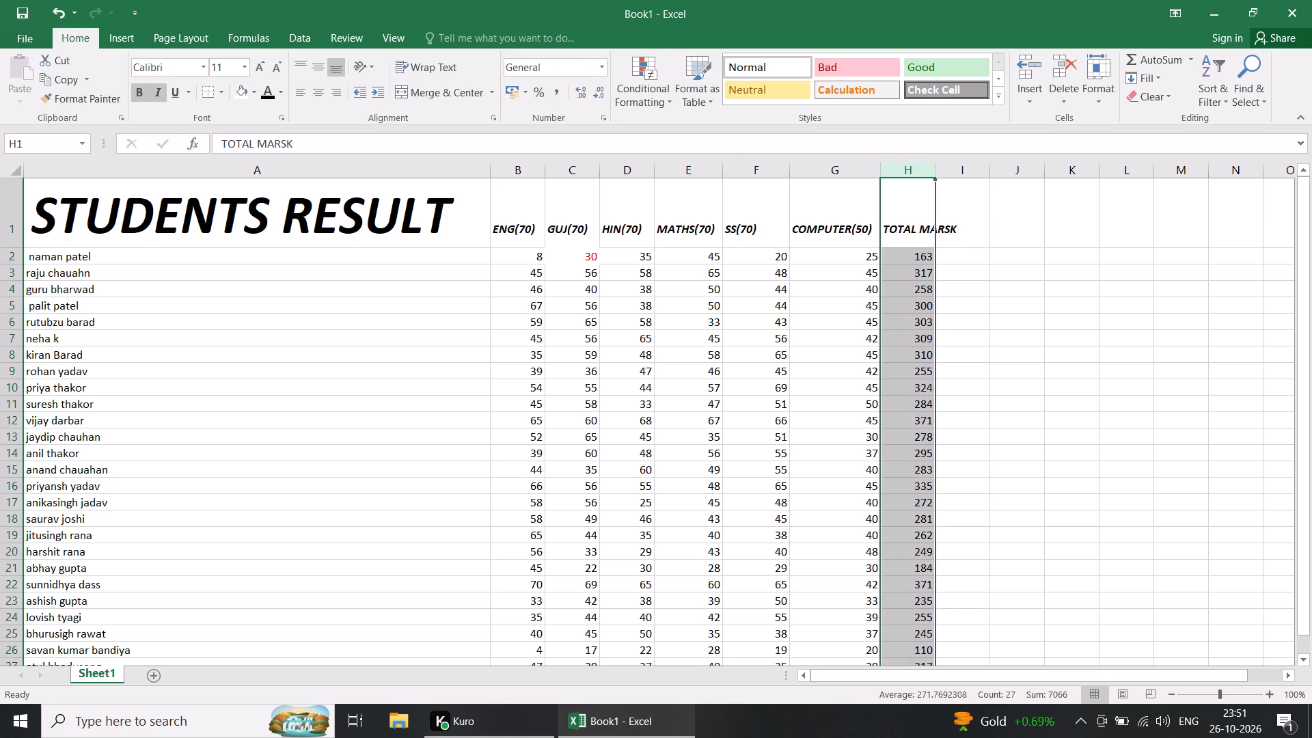
pyautogui.doubleClick(937, 179)
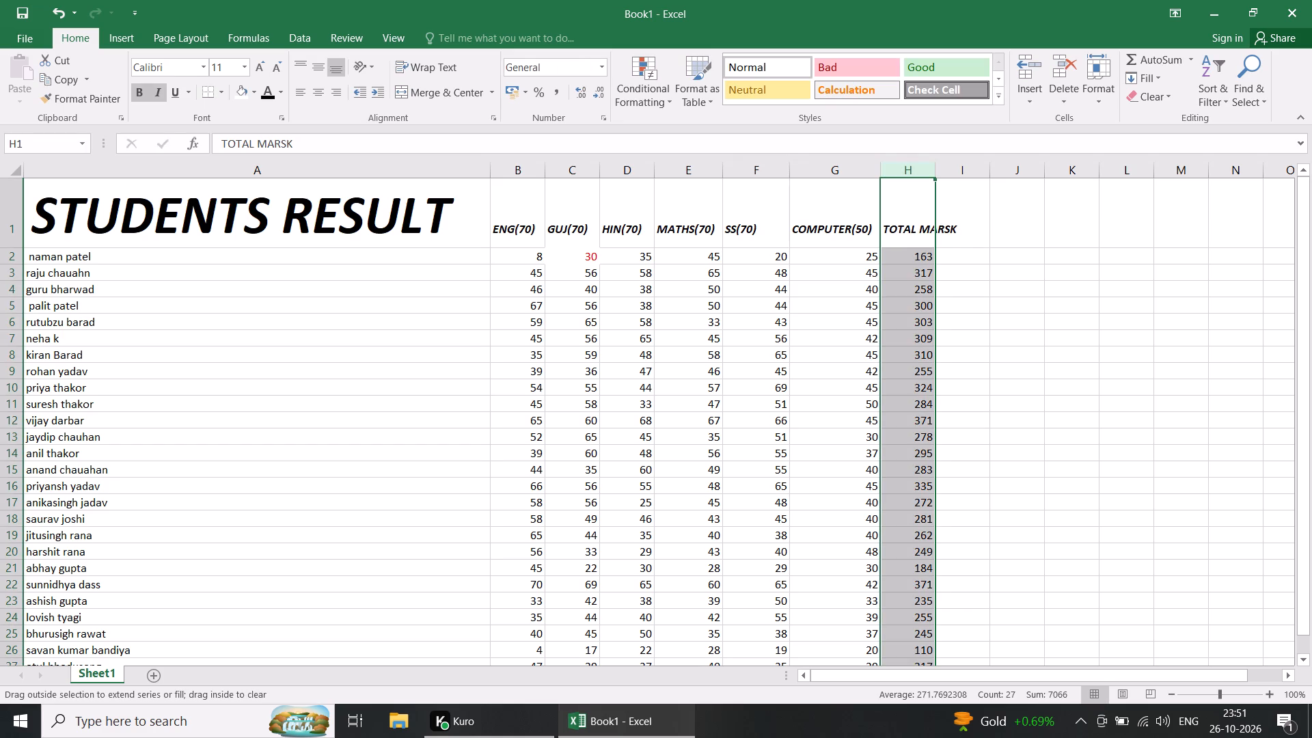
pyautogui.doubleClick(933, 174)
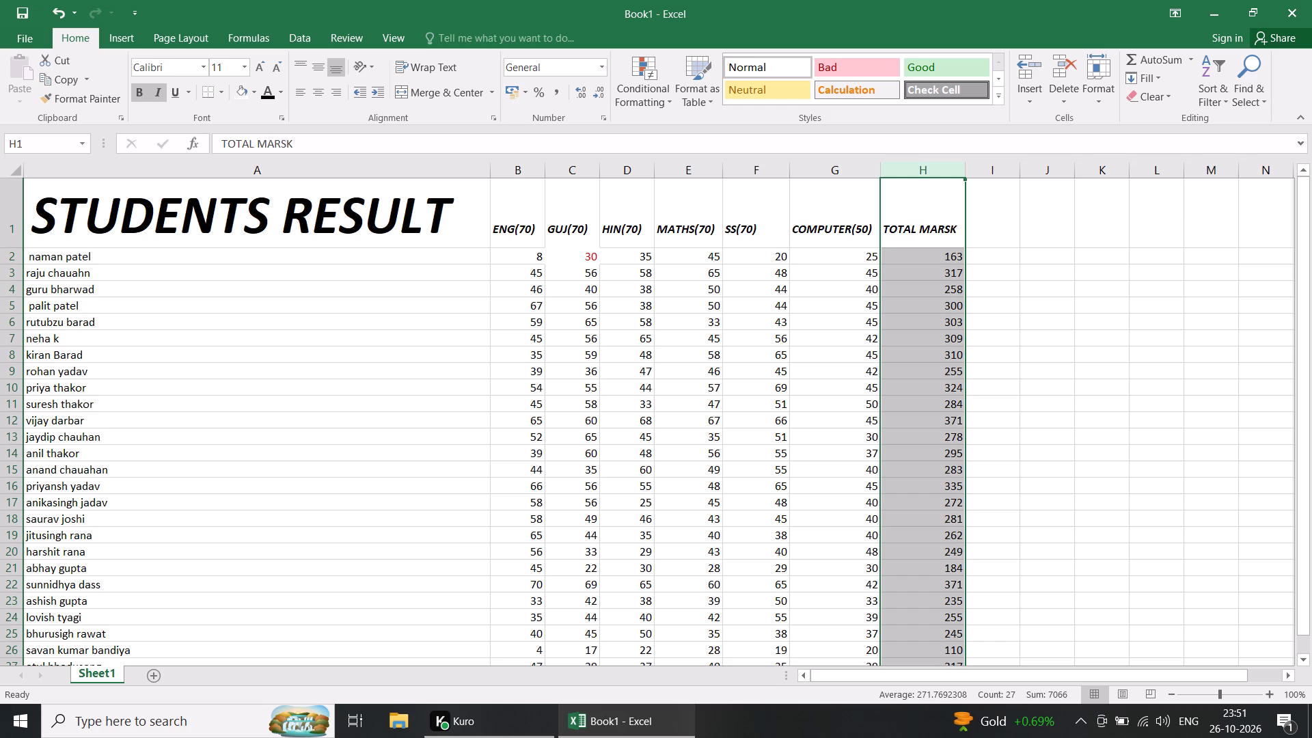
# Review the totals in column H down to the last student and back up to the heading.
pyautogui.press('Down')
pyautogui.press('Down')
pyautogui.press('Down')
pyautogui.press('Down')
pyautogui.press('Down')
pyautogui.press('Down')
pyautogui.press('Down')
pyautogui.press('Down')
pyautogui.press('Down')
pyautogui.press('Down')
pyautogui.press('Down')
pyautogui.press('Down')
pyautogui.press('Down')
pyautogui.press('Down')
pyautogui.press('Down')
pyautogui.press('Down')
pyautogui.press('Down')
pyautogui.press('Down')
pyautogui.press('Down')
pyautogui.press('Down')
pyautogui.press('Down')
pyautogui.press('Down')
pyautogui.press('Down')
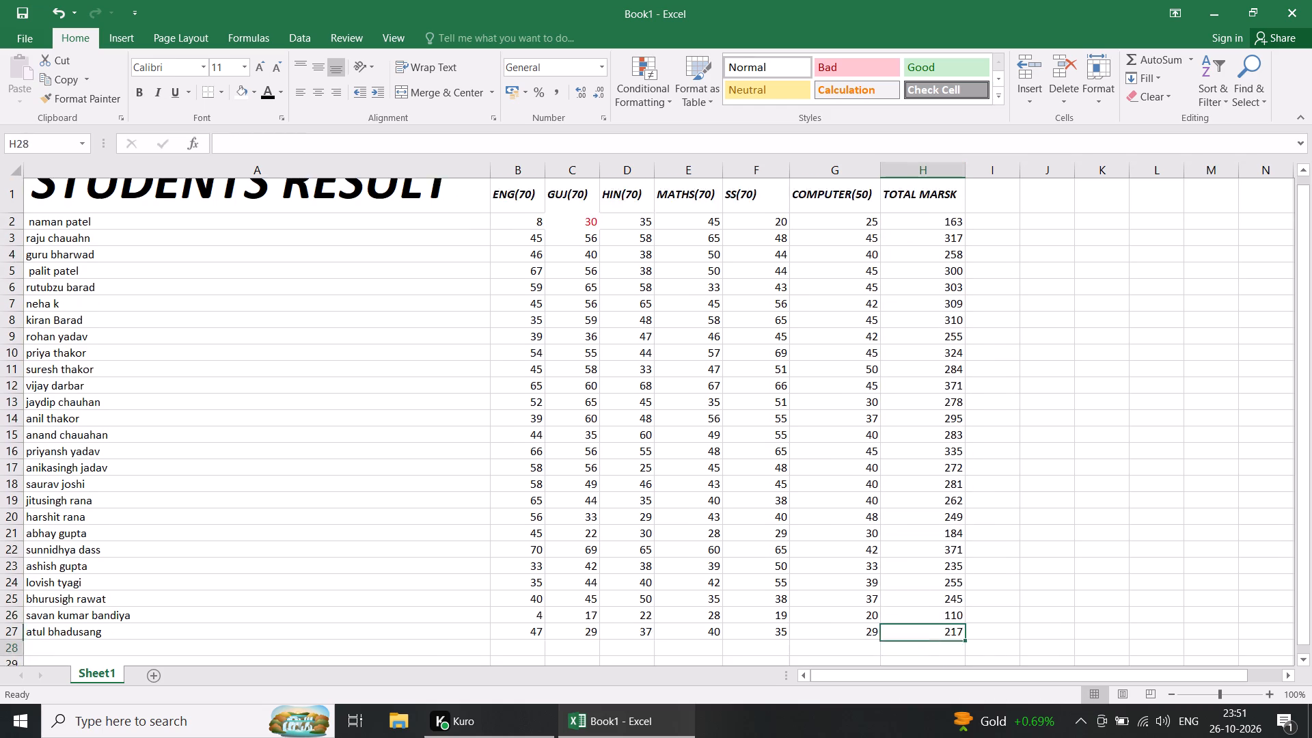
pyautogui.press('Up')
pyautogui.press('Up')
pyautogui.press('Up')
pyautogui.press('Up')
pyautogui.press('Up')
pyautogui.press('Up')
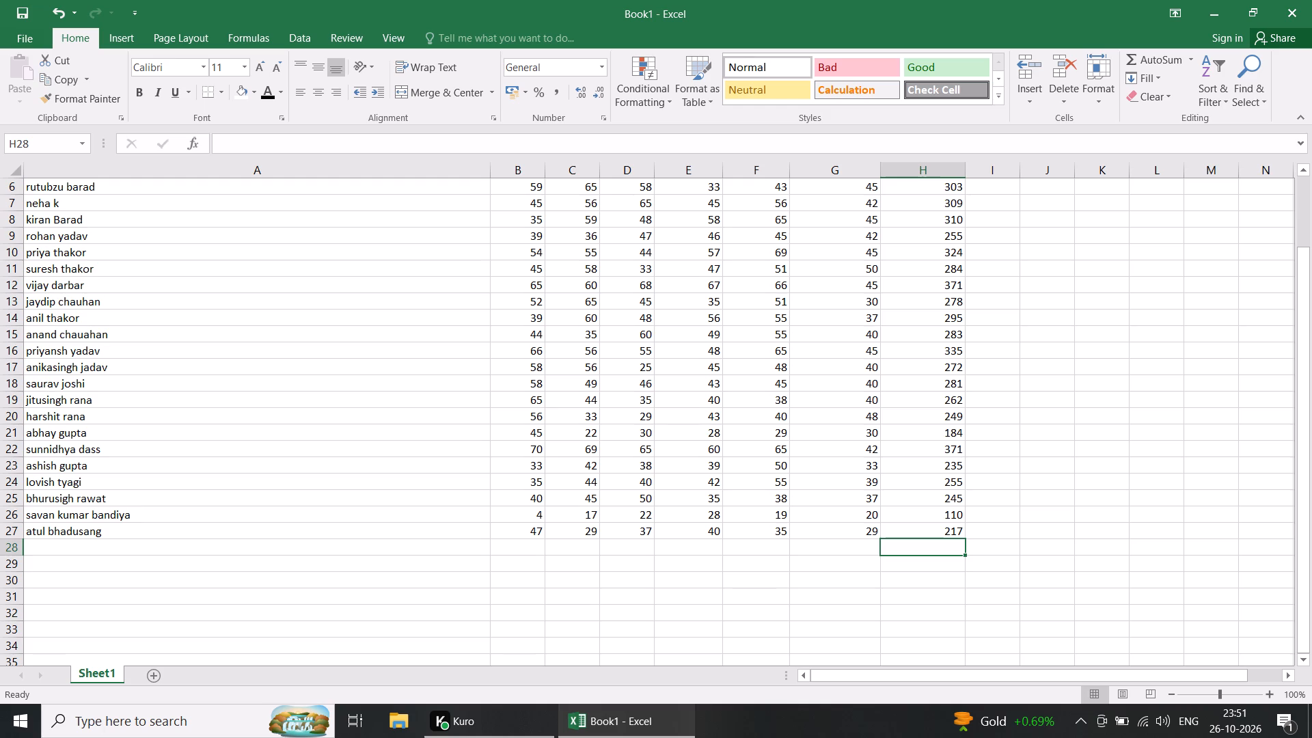
pyautogui.press('Up')
pyautogui.press('Up')
pyautogui.press('Up')
pyautogui.press('Up')
pyautogui.press('Up')
pyautogui.press('Up')
pyautogui.press('Up')
pyautogui.press('Up')
pyautogui.press('Up')
pyautogui.press('Up')
pyautogui.press('Up')
pyautogui.press('Up')
pyautogui.press('Up')
pyautogui.press('Up')
pyautogui.press('Up')
pyautogui.press('Up')
pyautogui.press('Up')
pyautogui.press('Up')
pyautogui.press('Up')
pyautogui.press('Up')
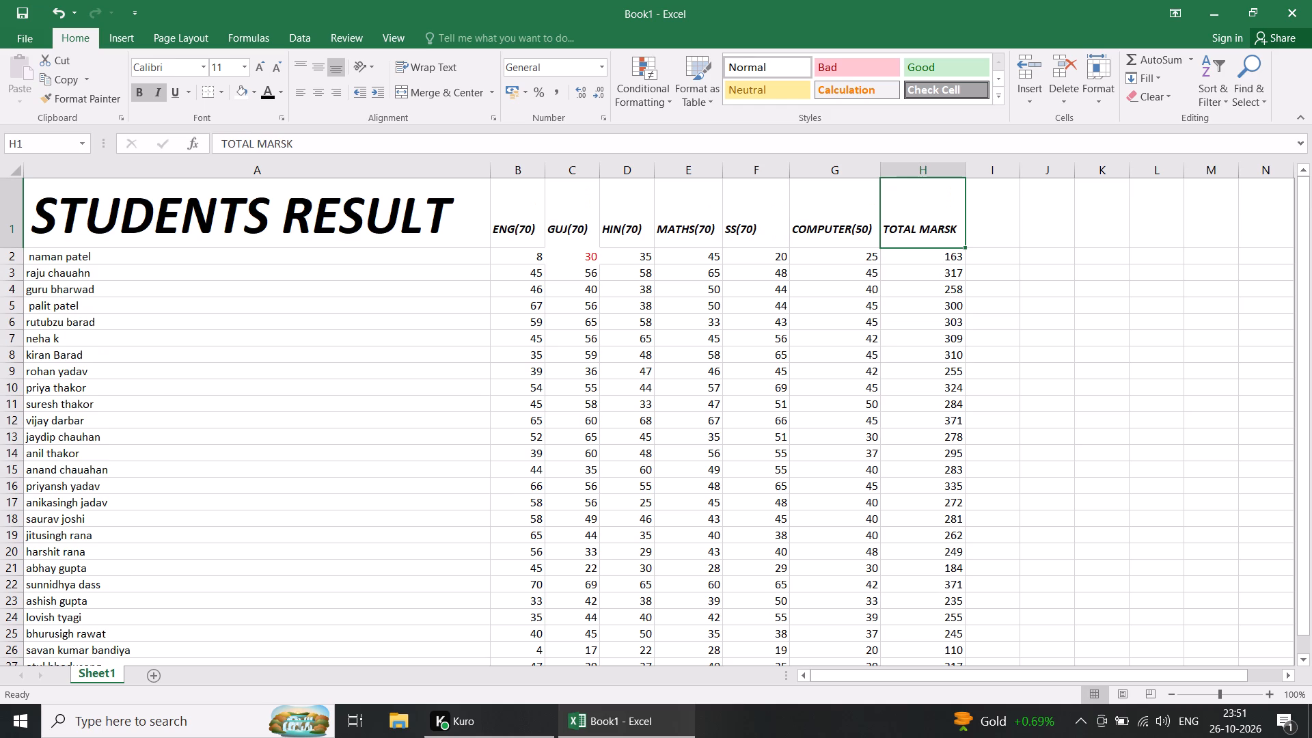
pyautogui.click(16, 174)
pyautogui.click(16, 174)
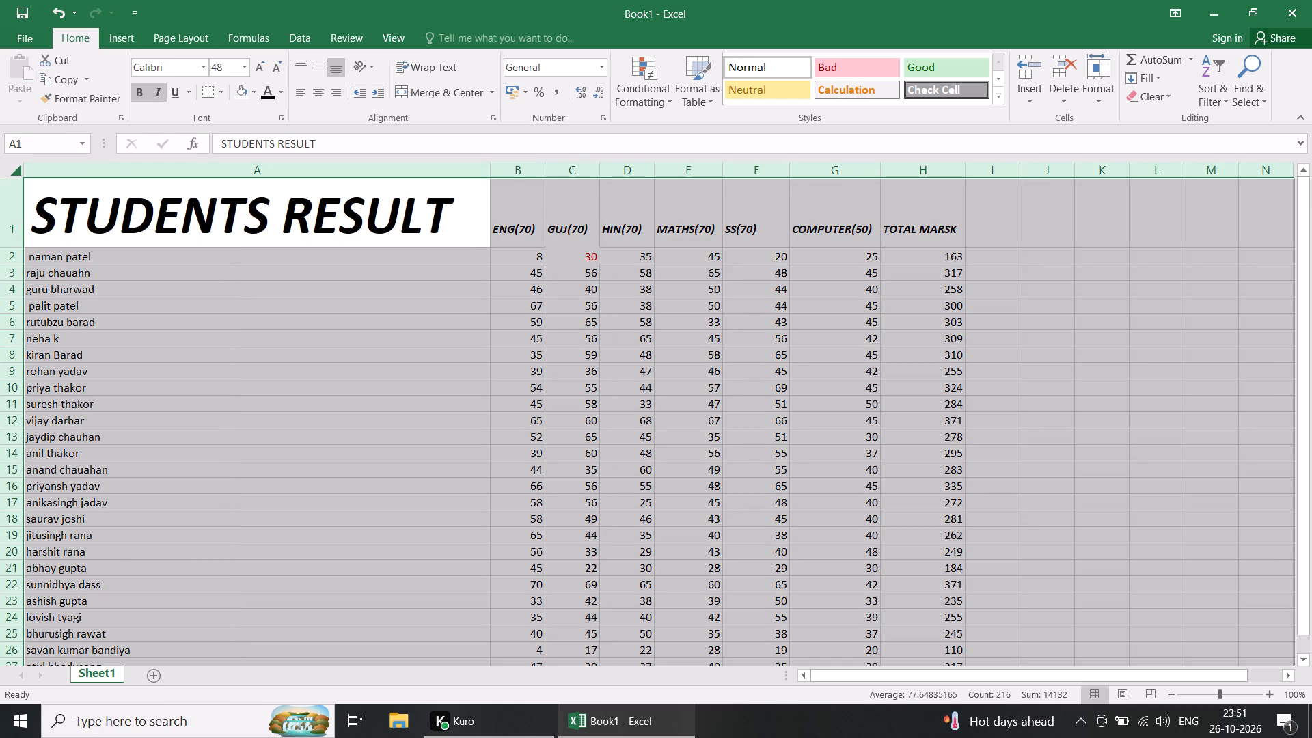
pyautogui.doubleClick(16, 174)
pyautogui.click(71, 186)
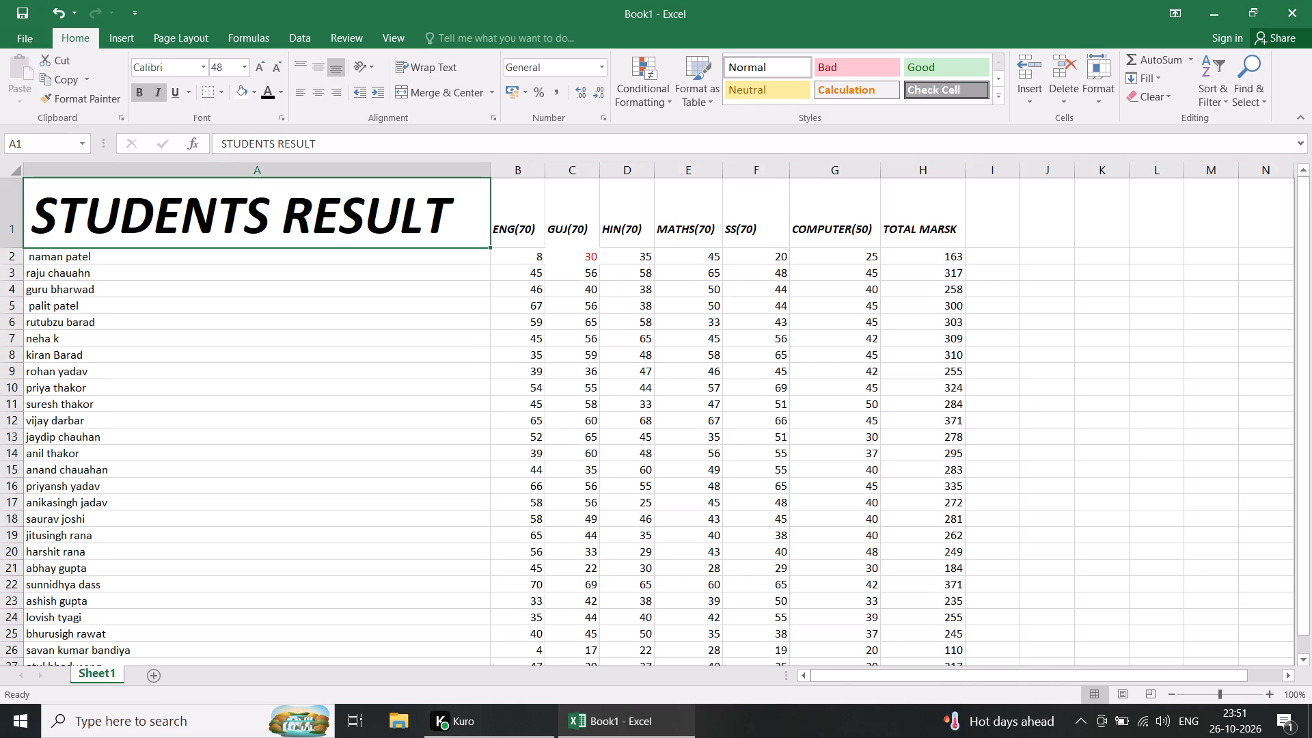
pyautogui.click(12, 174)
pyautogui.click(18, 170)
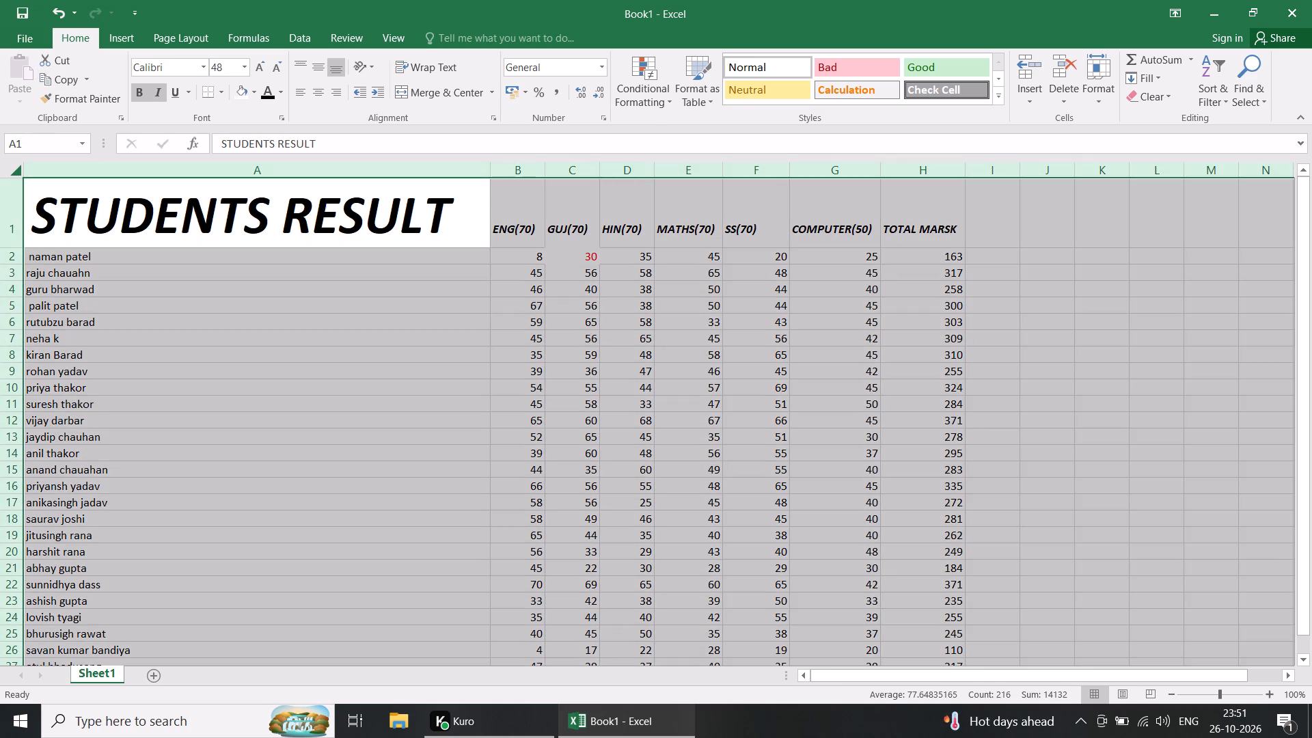
# Sort the student rows A to Z by name from the heading row, expanding the selection to the adjacent data.
pyautogui.click(12, 225)
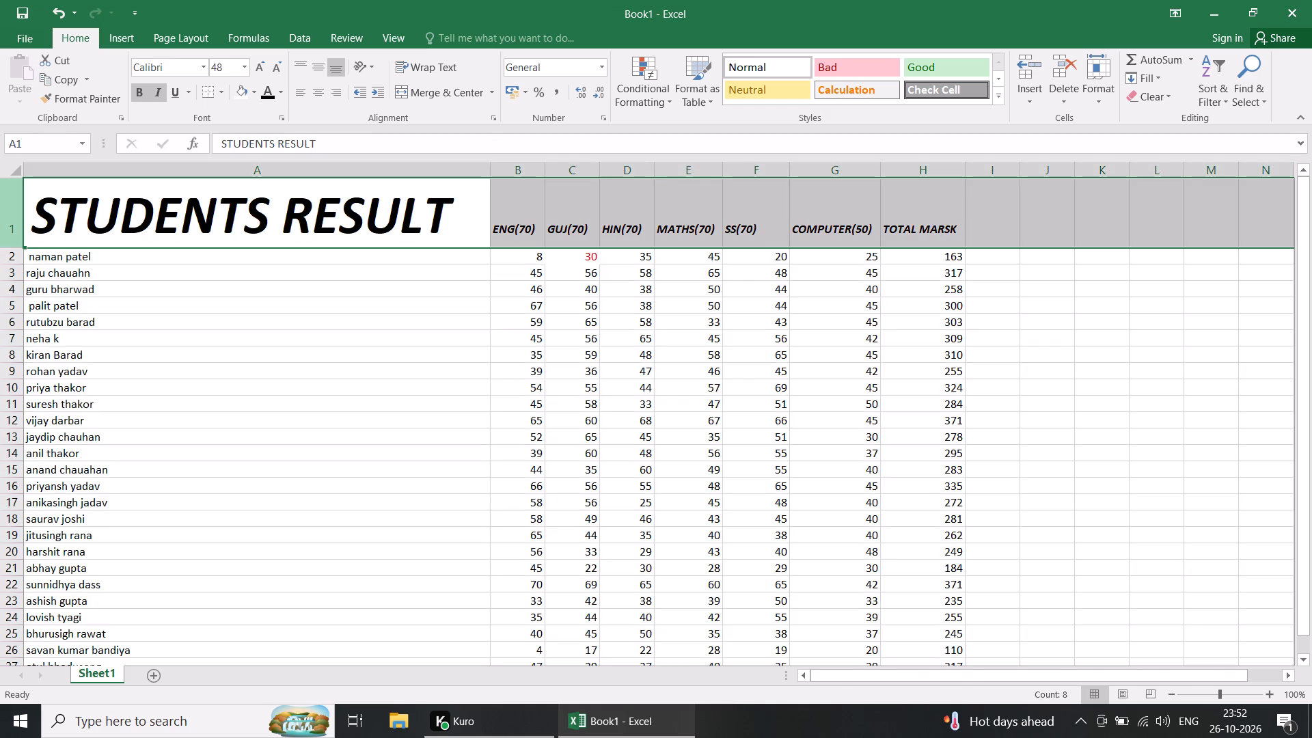
pyautogui.rightClick(12, 238)
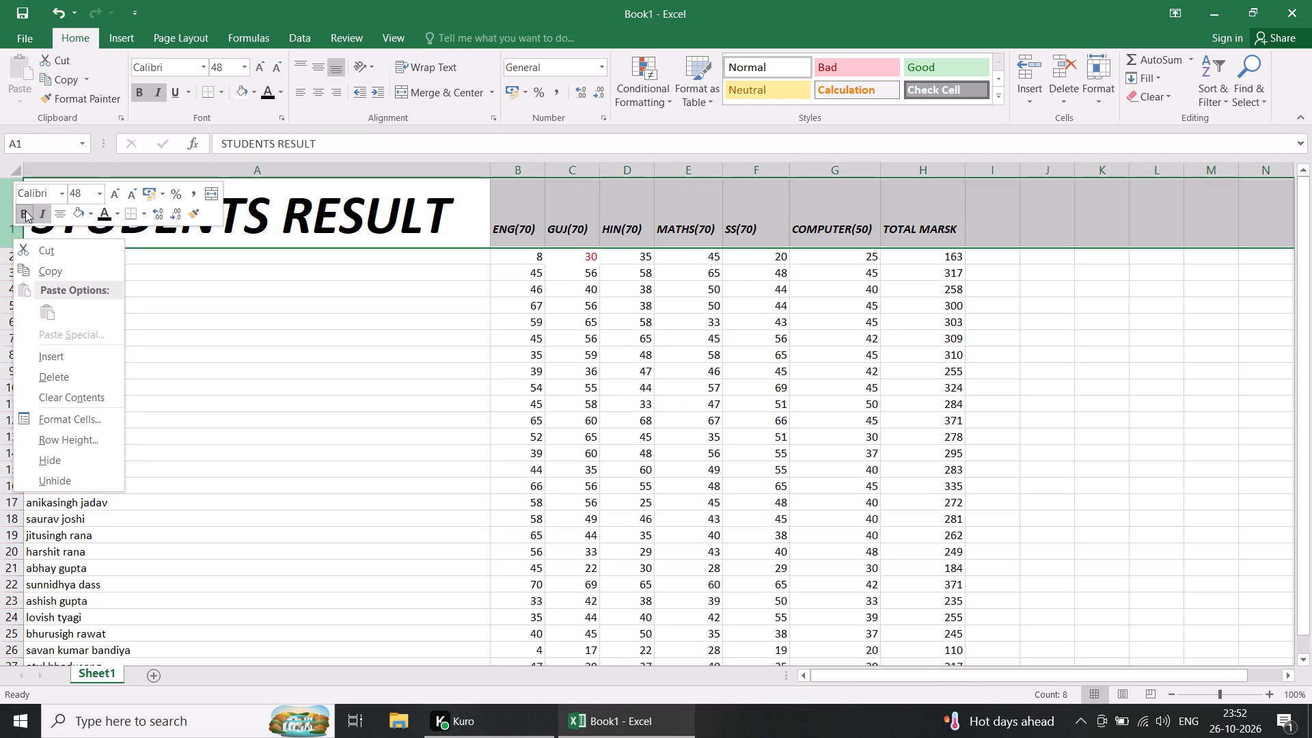
pyautogui.click(0, 205)
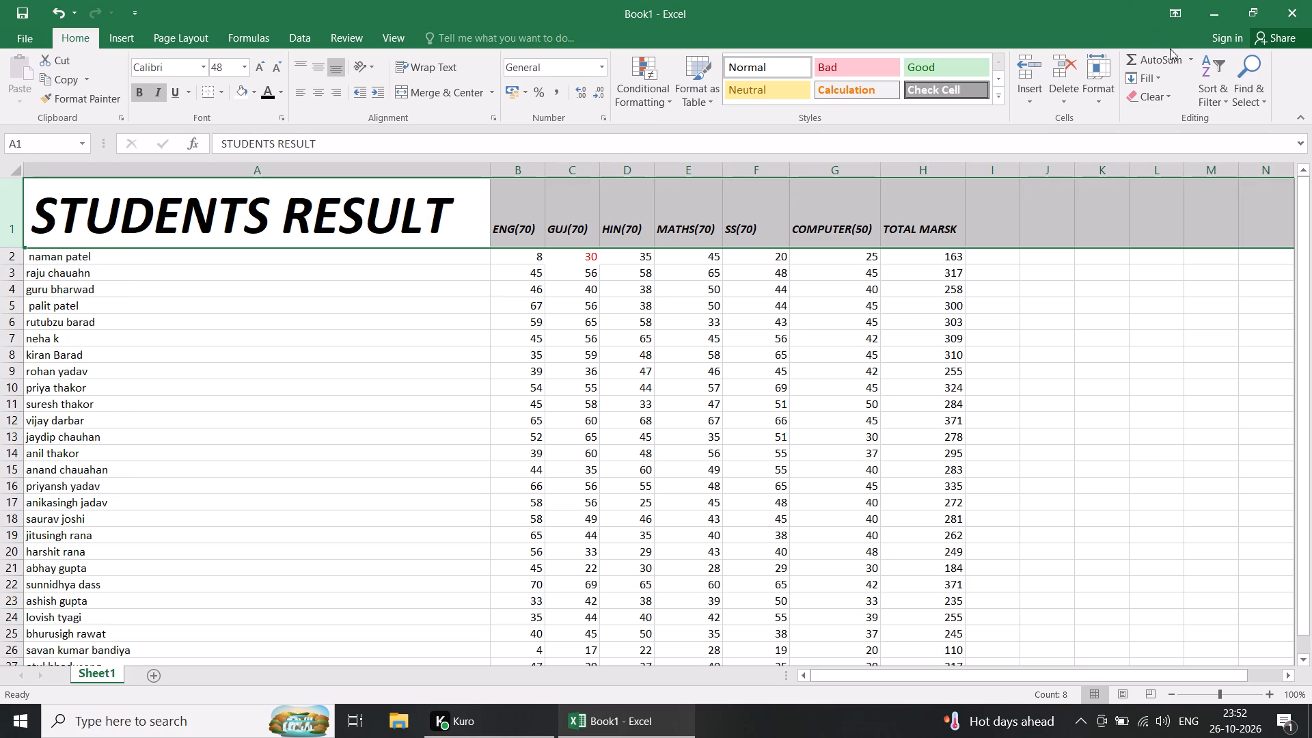
pyautogui.click(1219, 77)
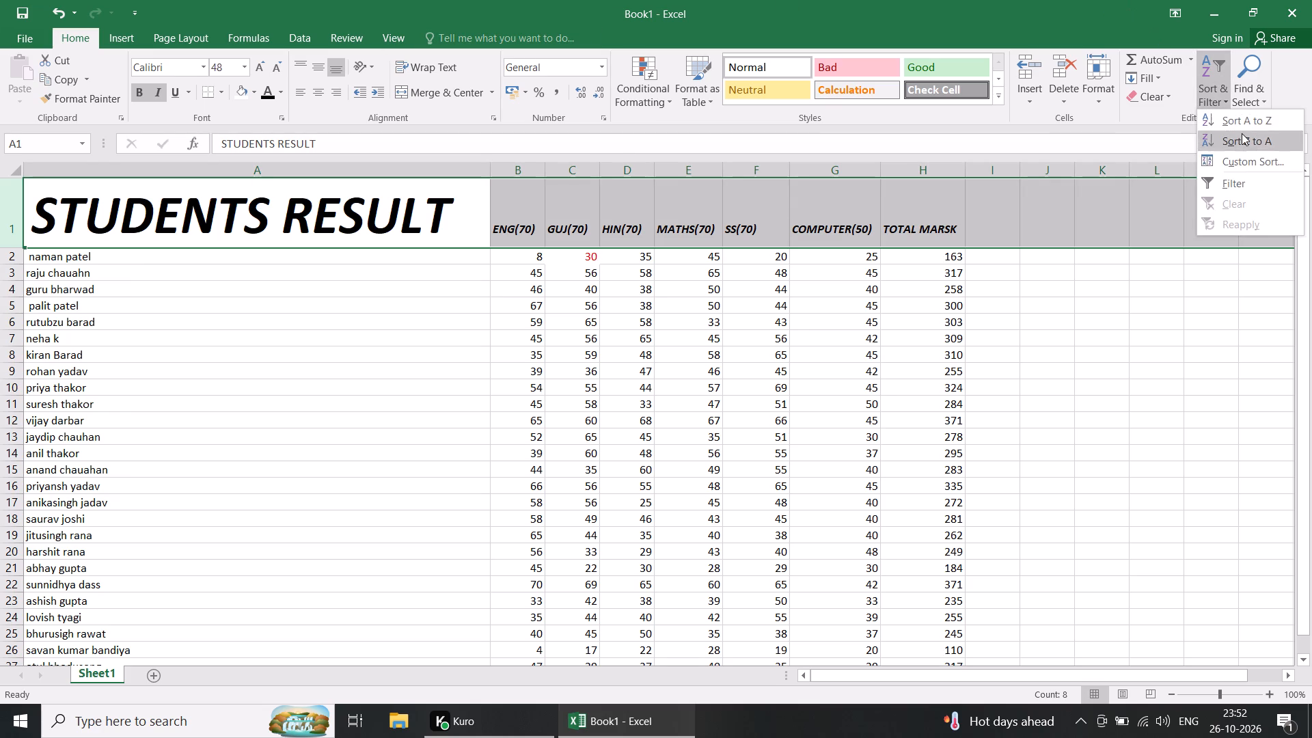
pyautogui.click(1240, 126)
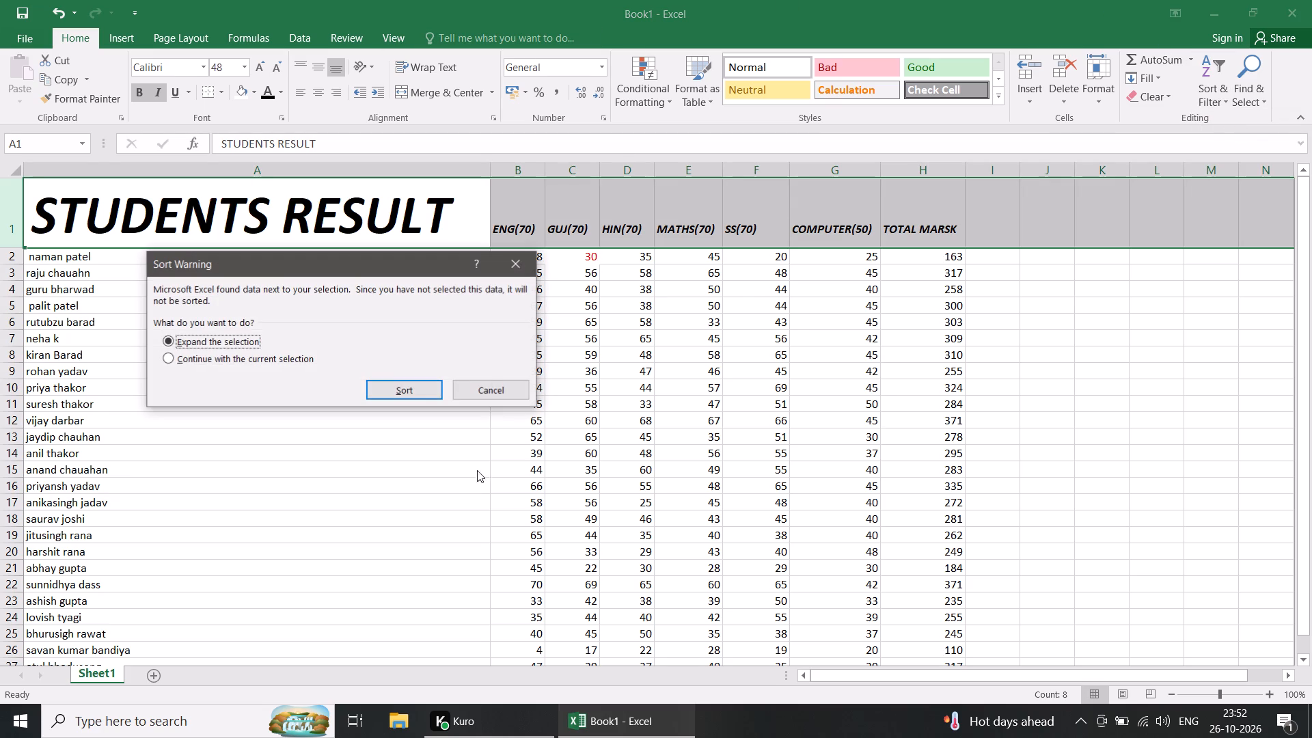
pyautogui.click(425, 385)
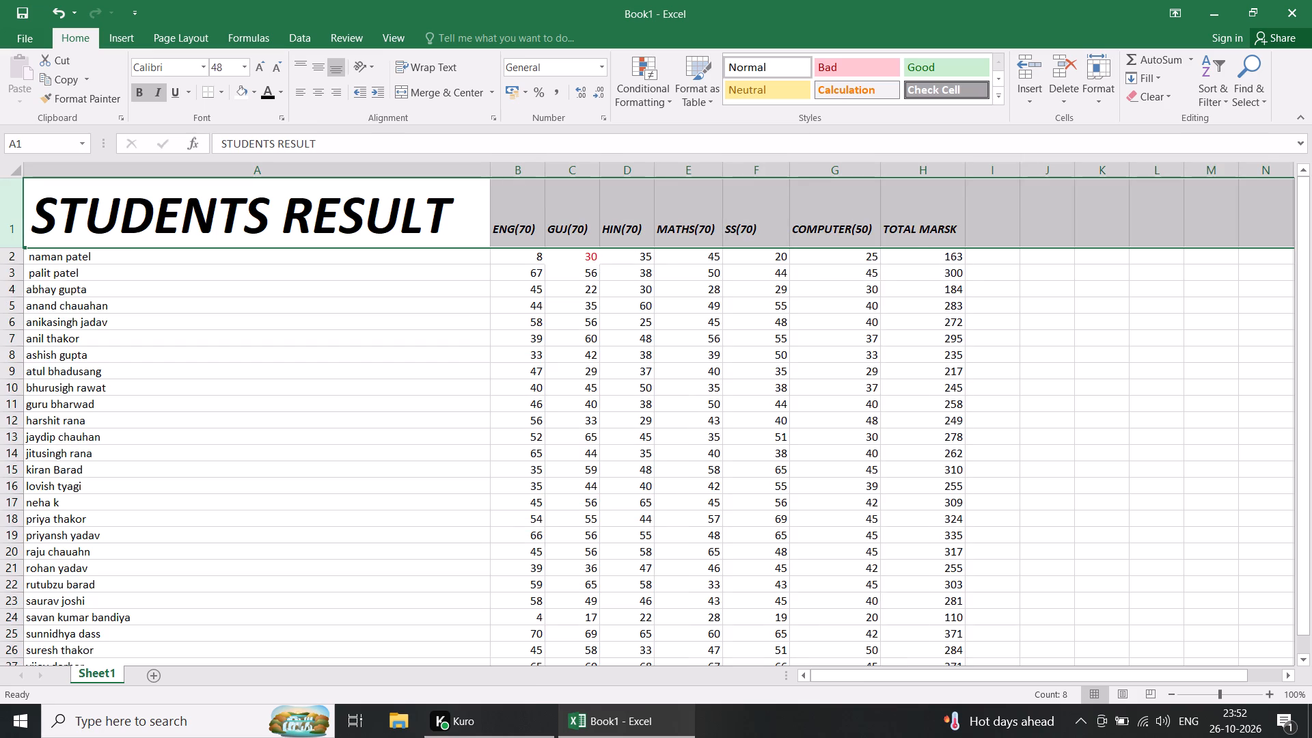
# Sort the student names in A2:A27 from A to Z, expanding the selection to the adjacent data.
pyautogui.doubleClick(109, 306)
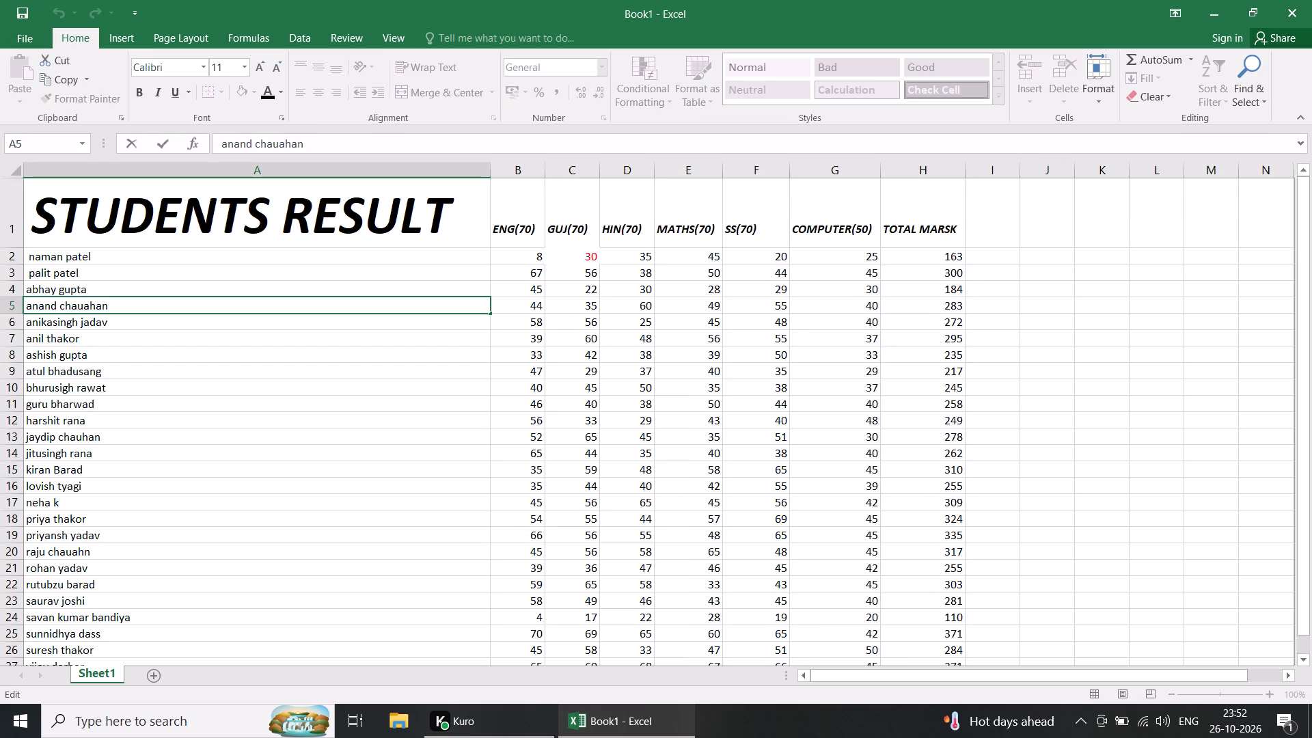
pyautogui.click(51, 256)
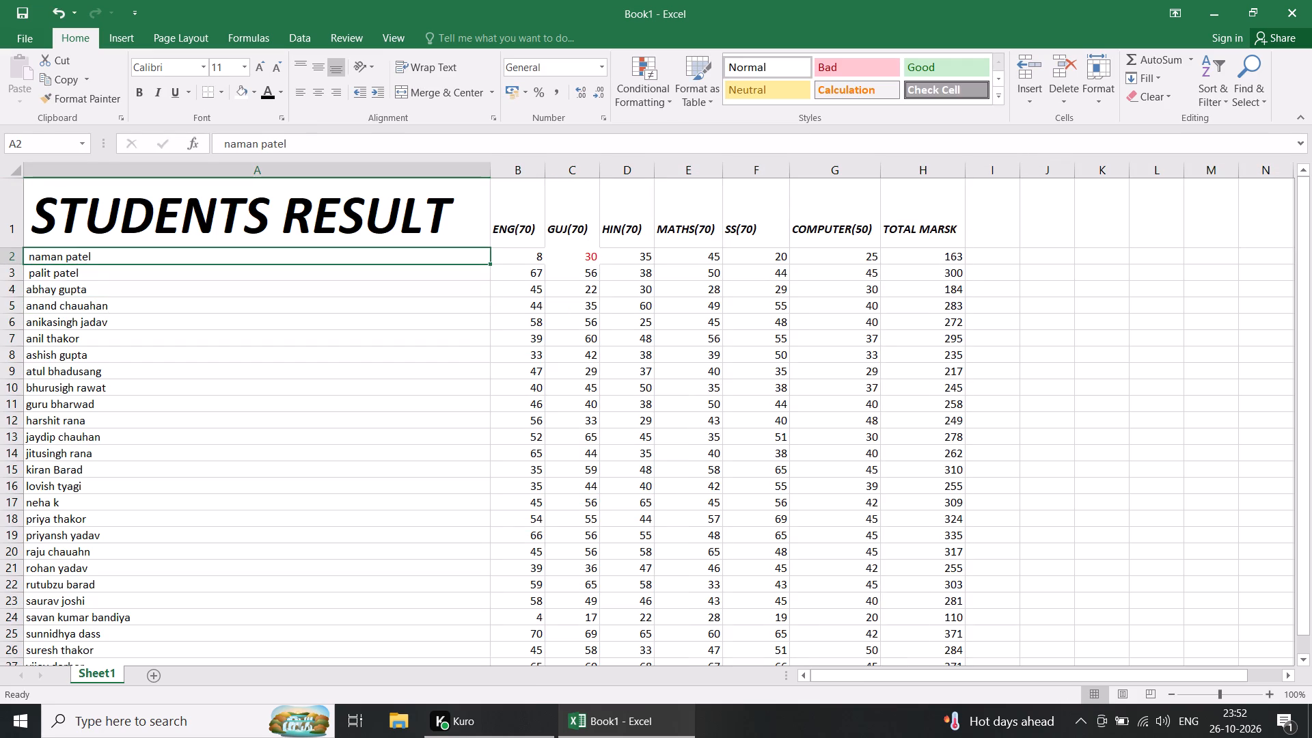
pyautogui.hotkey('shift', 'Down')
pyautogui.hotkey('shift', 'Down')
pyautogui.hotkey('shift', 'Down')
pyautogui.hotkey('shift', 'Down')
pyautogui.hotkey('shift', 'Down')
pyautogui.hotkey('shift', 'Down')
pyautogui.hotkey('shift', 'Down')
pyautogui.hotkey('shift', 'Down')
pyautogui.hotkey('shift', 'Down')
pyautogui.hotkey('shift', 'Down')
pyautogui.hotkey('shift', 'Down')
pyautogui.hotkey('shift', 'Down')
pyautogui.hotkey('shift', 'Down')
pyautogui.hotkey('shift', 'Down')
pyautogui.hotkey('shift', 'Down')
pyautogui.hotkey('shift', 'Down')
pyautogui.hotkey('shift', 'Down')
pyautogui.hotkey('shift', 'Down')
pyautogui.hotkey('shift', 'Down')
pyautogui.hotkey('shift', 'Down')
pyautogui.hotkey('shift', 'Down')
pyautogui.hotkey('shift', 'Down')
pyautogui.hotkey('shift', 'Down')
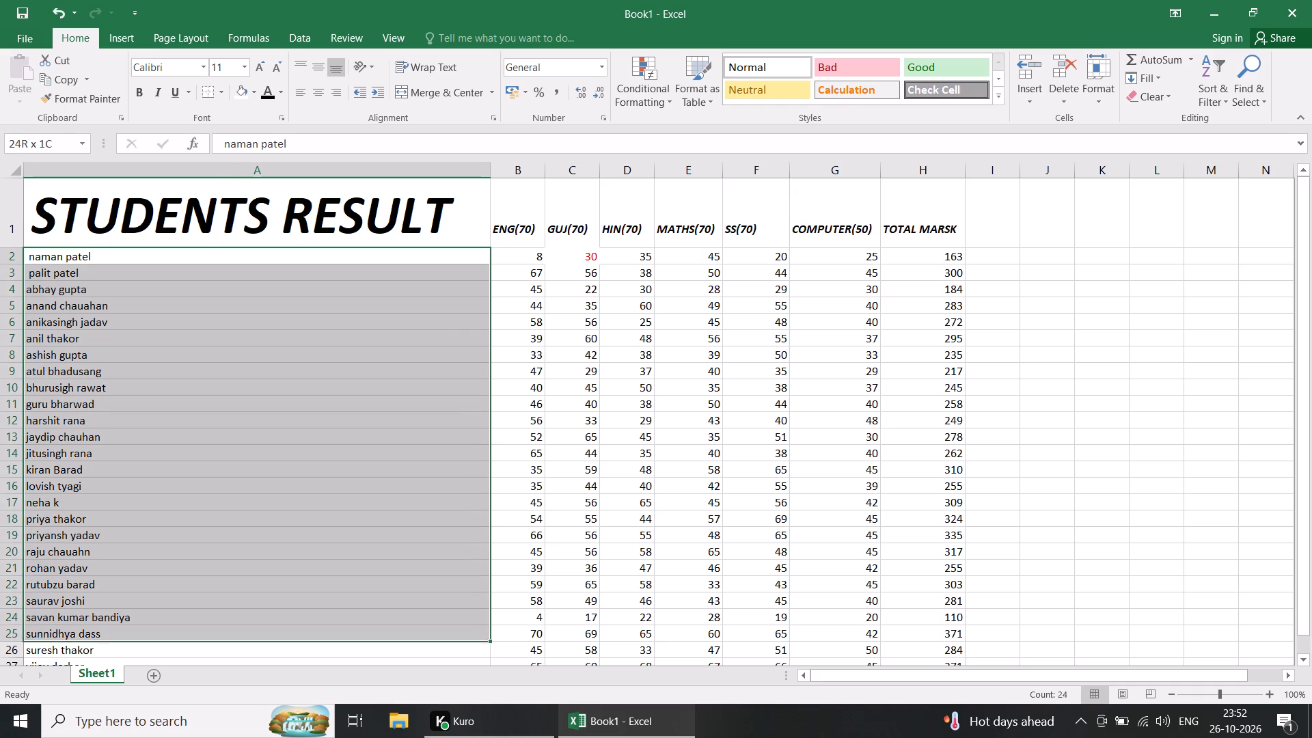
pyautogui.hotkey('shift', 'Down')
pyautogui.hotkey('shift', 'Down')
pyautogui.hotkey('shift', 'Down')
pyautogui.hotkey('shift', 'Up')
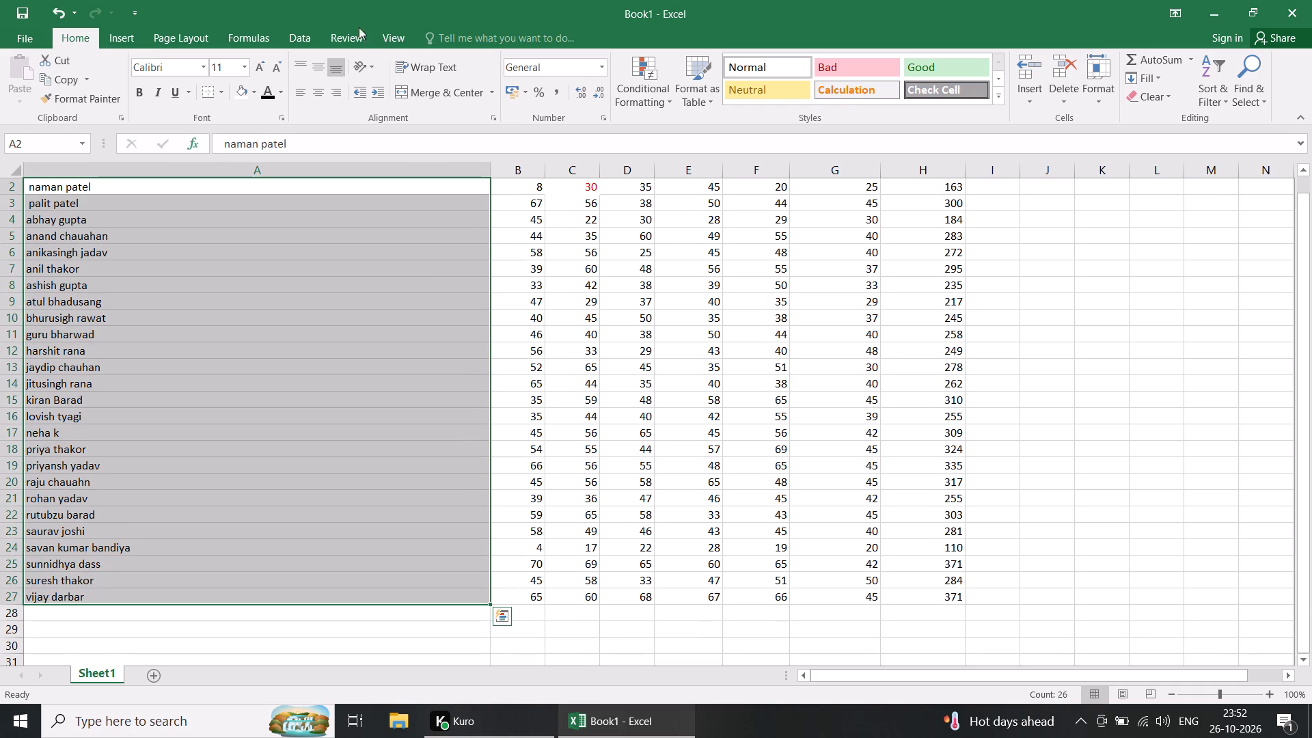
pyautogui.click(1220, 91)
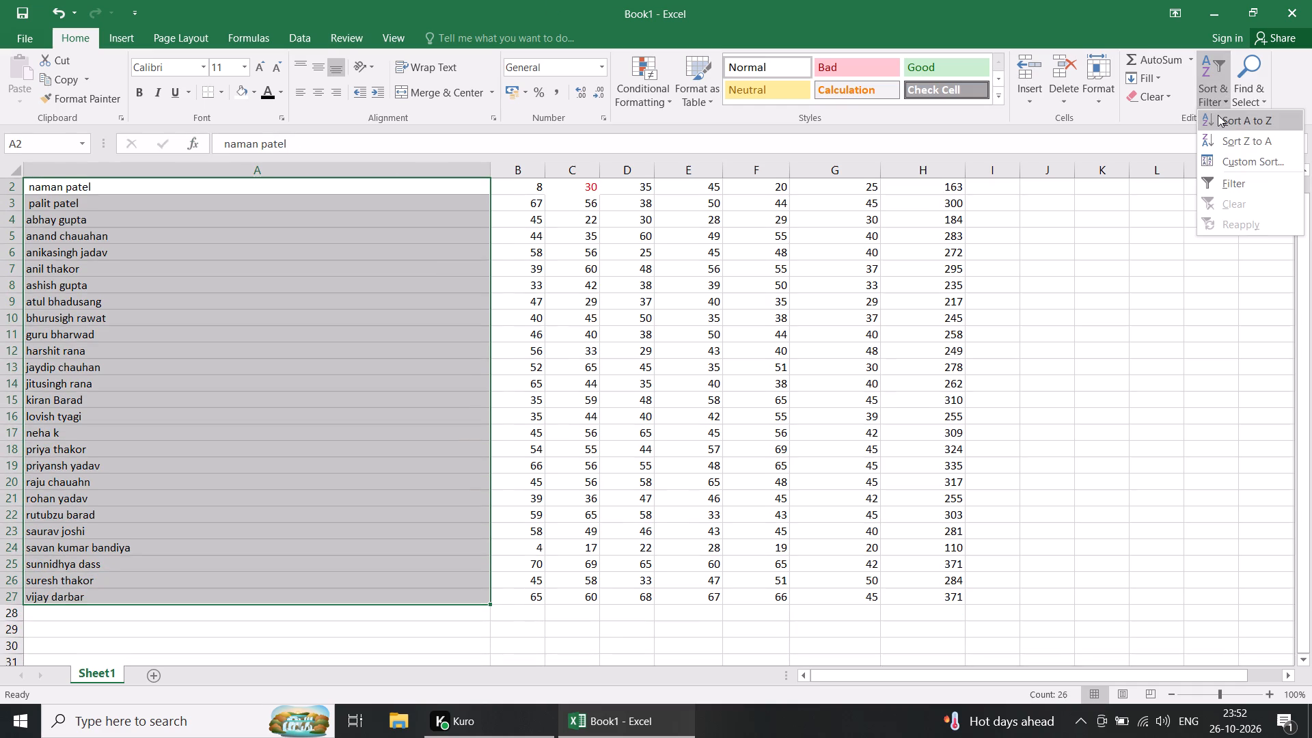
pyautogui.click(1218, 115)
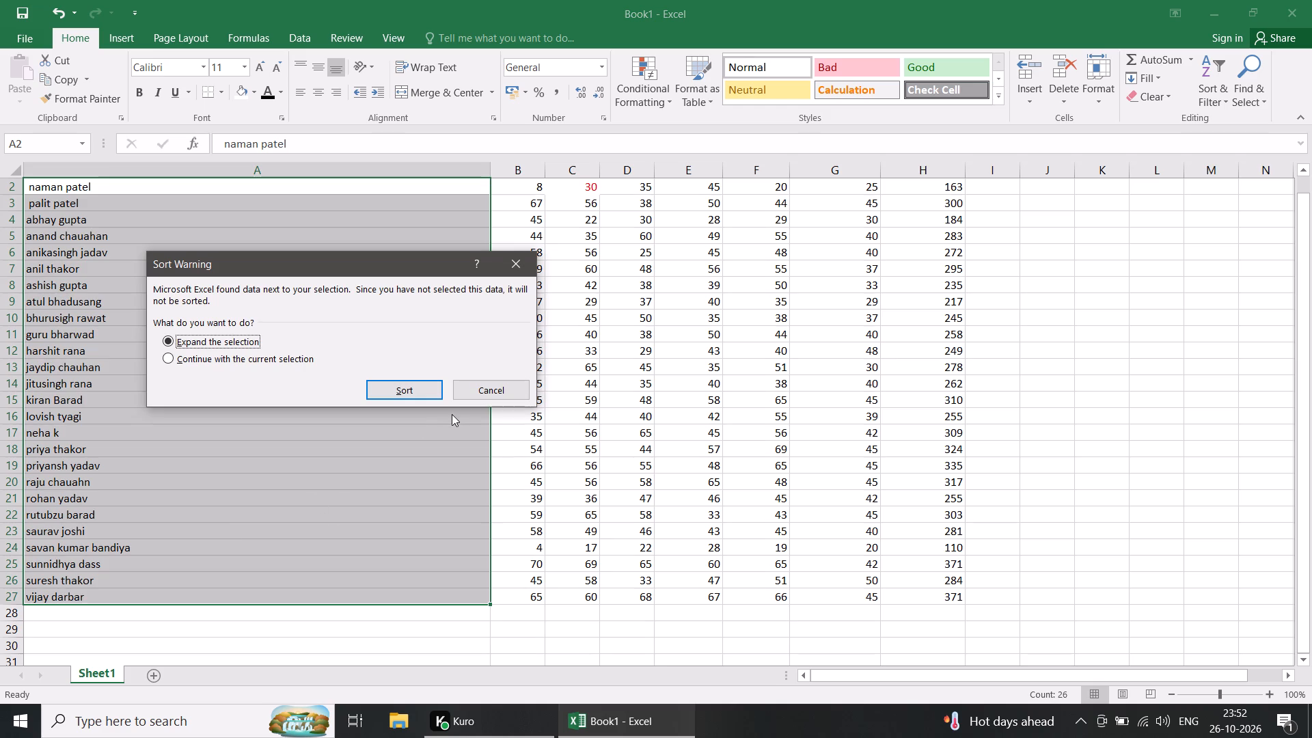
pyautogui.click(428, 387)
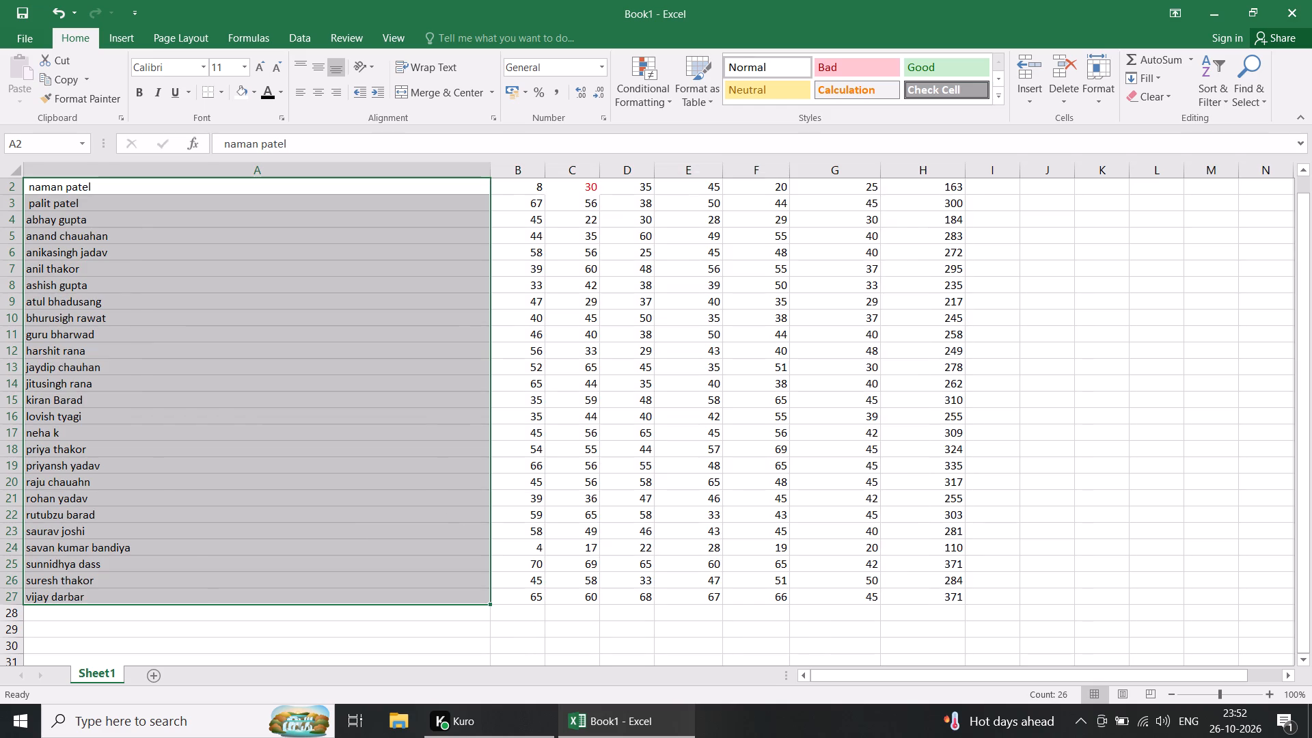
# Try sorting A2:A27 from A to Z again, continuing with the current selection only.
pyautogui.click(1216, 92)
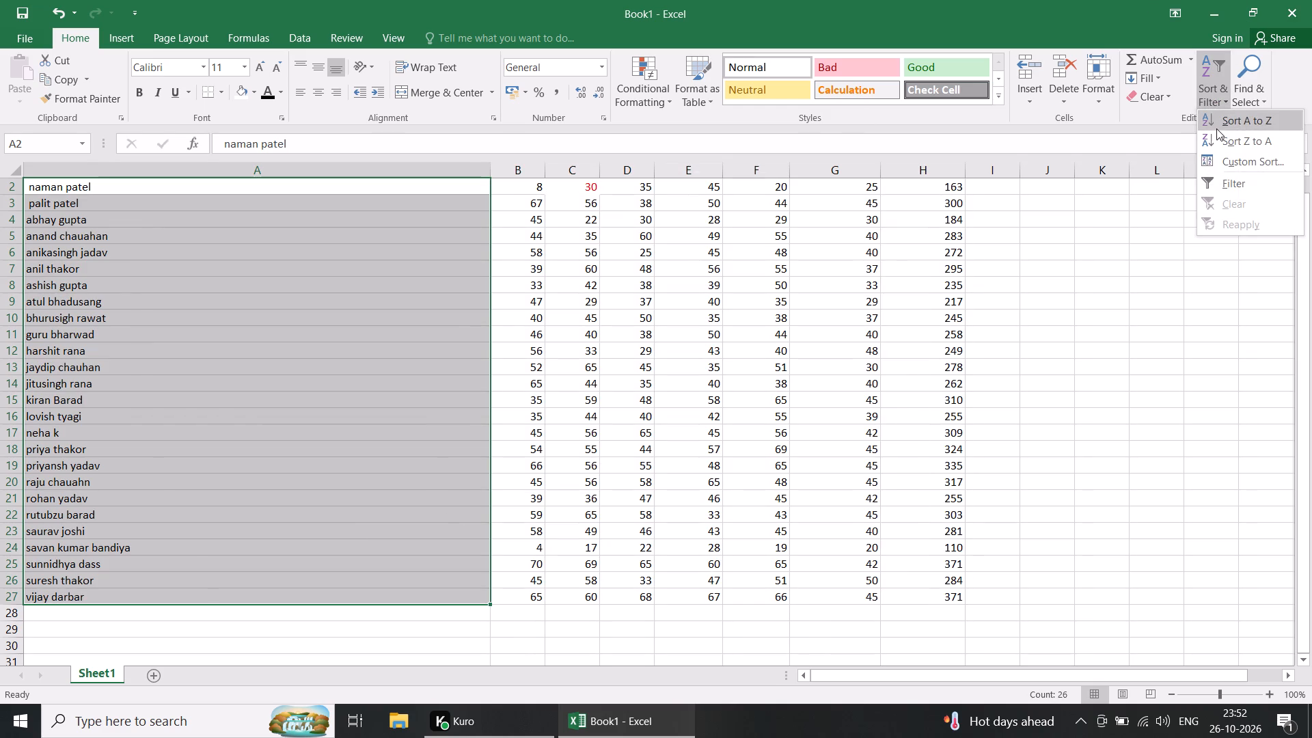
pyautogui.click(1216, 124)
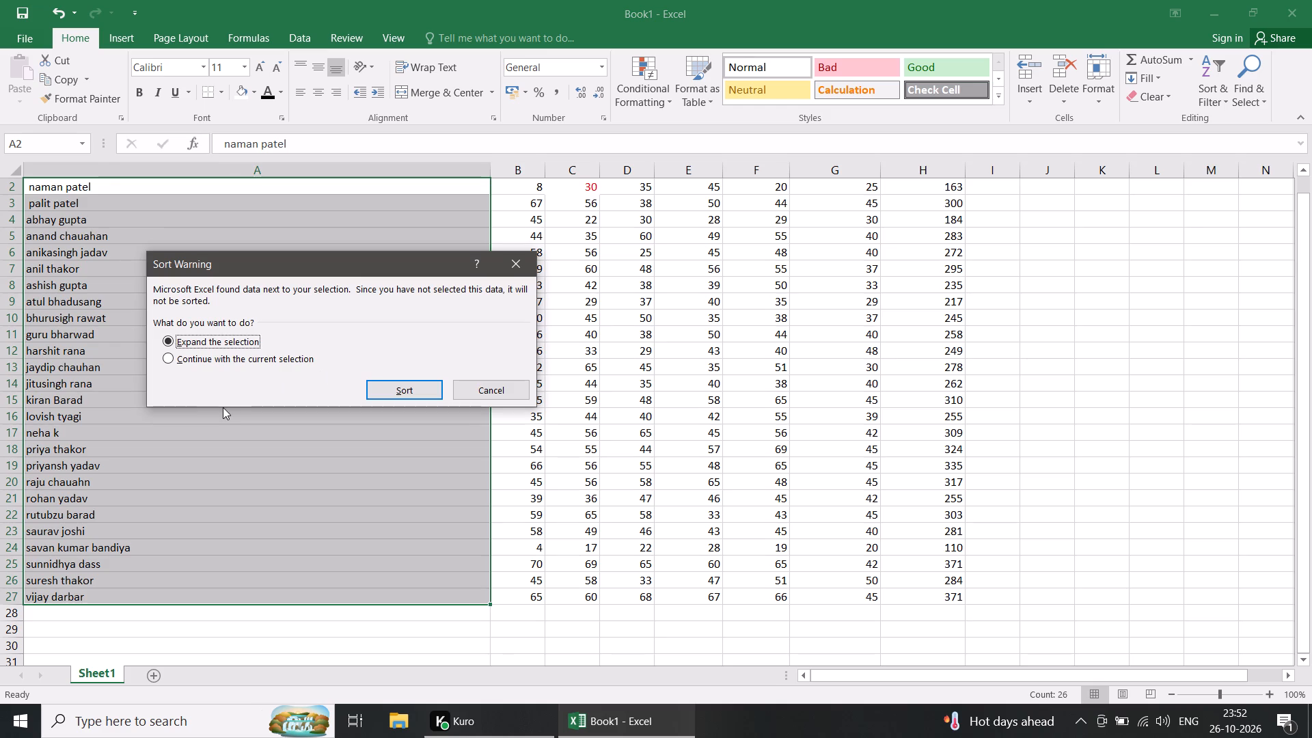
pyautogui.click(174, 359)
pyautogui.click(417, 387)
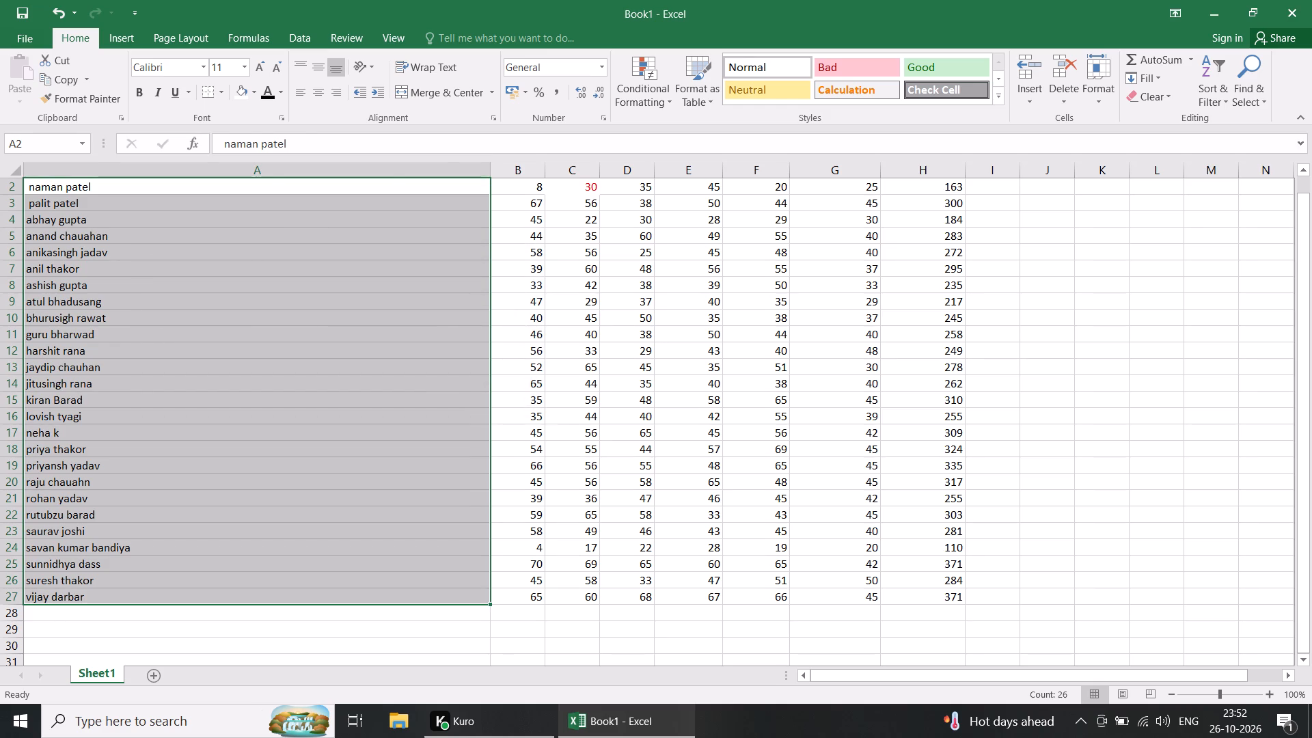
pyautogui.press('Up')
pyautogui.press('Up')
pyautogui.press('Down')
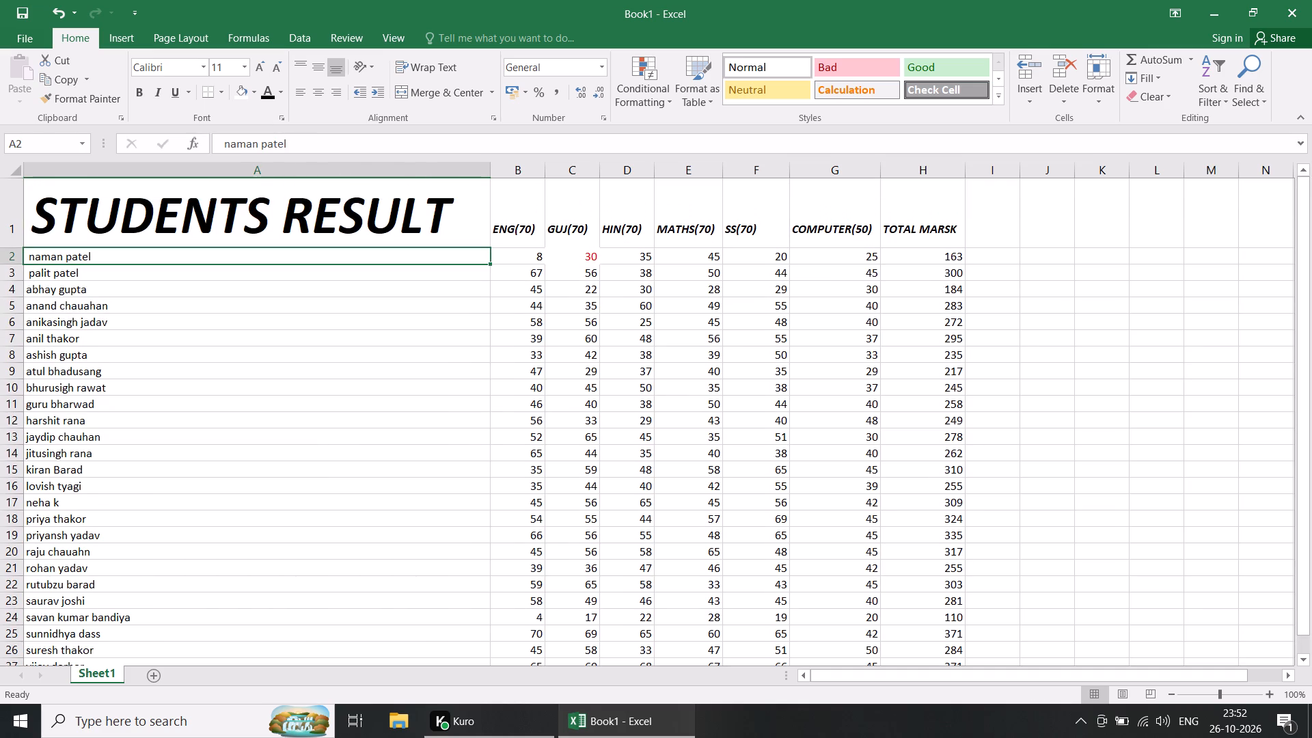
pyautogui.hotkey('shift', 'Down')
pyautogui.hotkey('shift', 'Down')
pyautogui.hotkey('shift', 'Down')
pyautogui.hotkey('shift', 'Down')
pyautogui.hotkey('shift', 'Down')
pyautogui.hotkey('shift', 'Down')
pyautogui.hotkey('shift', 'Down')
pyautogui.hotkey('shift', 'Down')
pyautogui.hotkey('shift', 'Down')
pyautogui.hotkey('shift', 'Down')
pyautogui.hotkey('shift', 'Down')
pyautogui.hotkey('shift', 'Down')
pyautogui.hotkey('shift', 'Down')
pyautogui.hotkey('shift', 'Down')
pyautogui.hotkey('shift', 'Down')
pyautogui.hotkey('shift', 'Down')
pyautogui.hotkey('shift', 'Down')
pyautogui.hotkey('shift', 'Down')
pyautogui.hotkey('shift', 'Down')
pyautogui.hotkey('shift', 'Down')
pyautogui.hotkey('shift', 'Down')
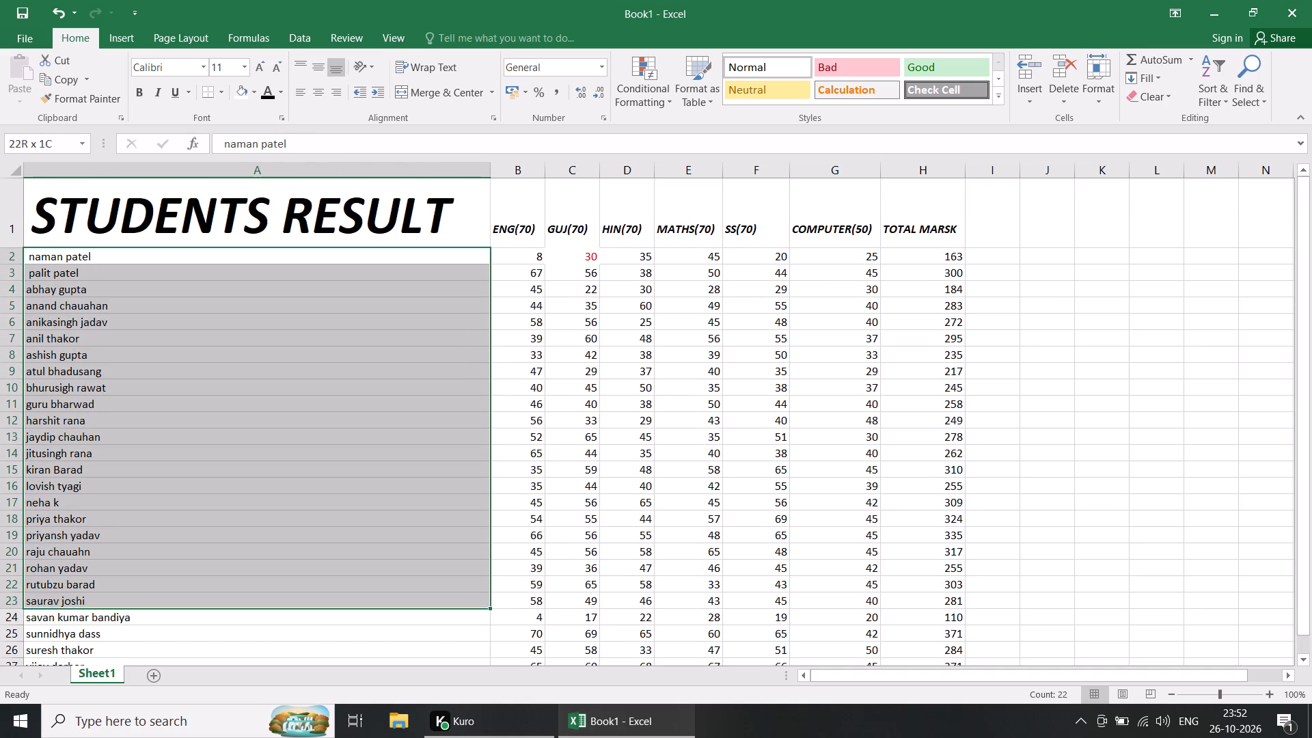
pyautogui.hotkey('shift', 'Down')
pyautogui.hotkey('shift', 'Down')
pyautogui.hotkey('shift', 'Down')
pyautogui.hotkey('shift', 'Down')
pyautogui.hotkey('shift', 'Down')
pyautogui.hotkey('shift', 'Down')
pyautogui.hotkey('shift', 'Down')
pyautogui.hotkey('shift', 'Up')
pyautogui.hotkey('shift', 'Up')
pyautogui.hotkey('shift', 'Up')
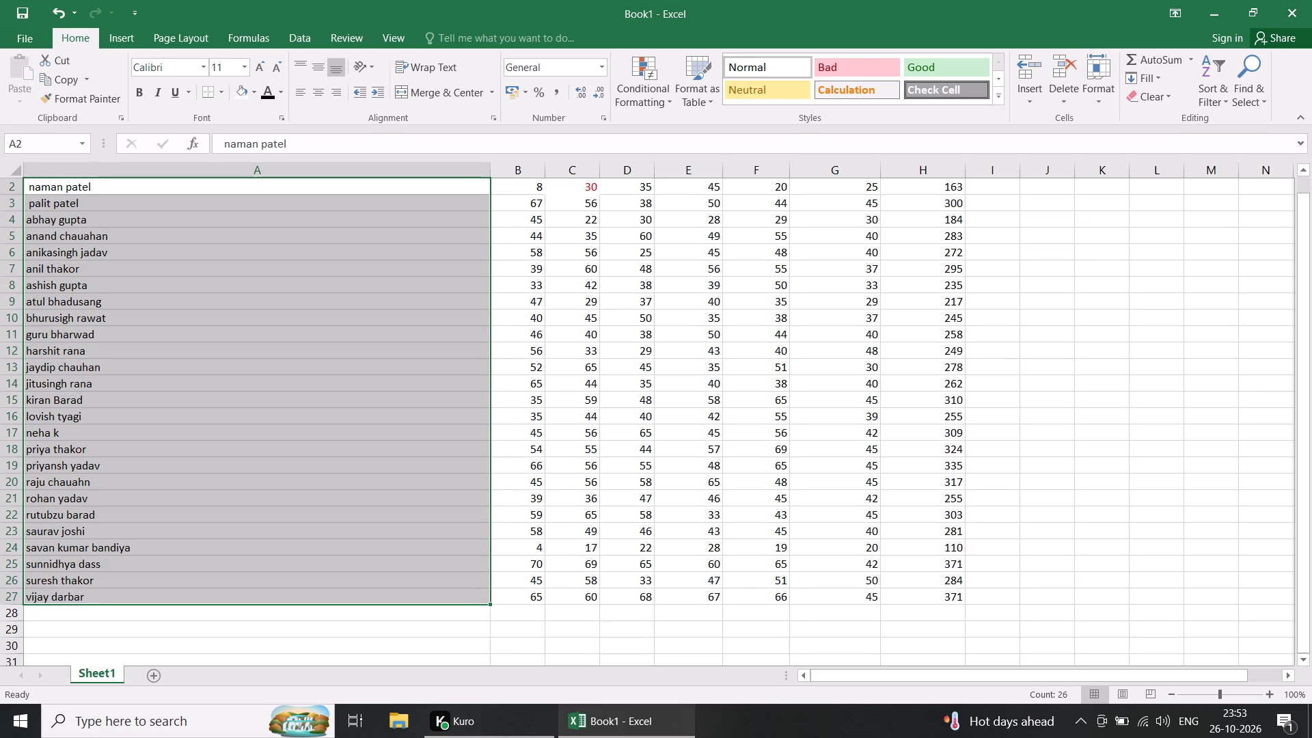
# Remove the leading space from the student names in A2 and A3.
pyautogui.click(47, 189)
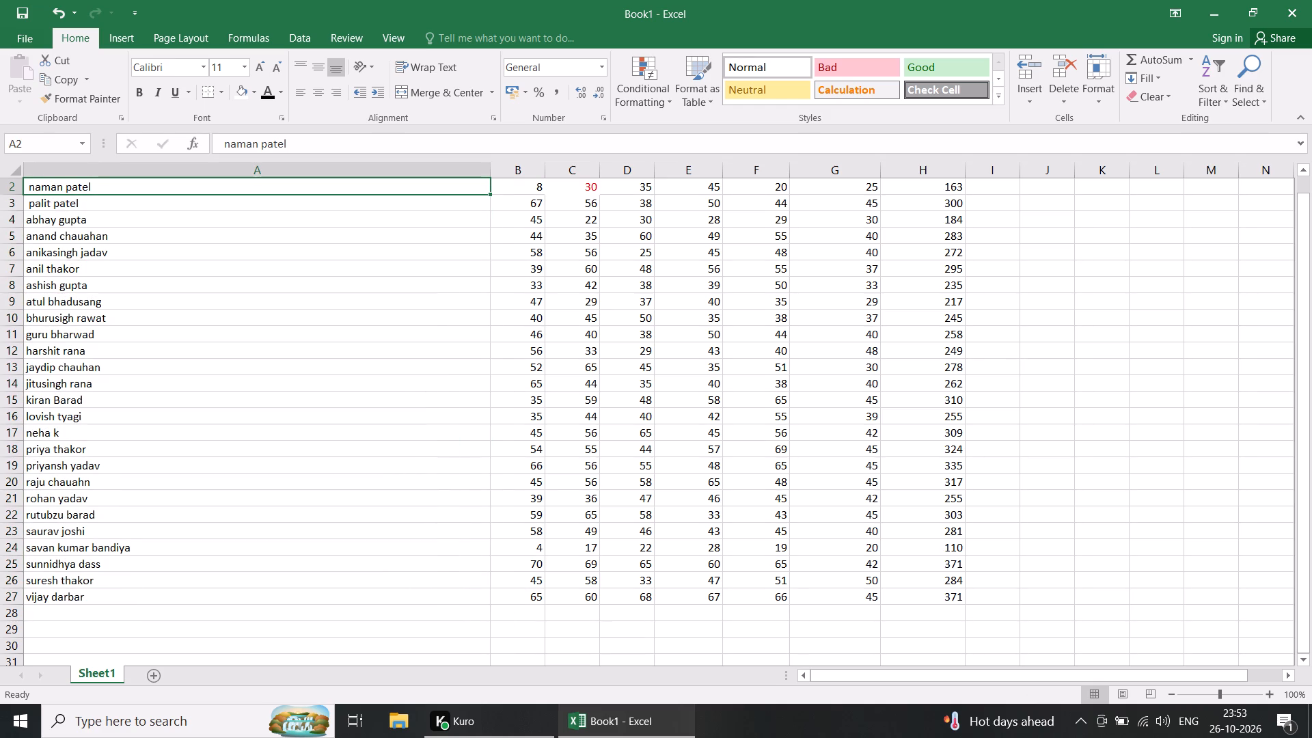
pyautogui.doubleClick(31, 189)
pyautogui.press('BackSpace')
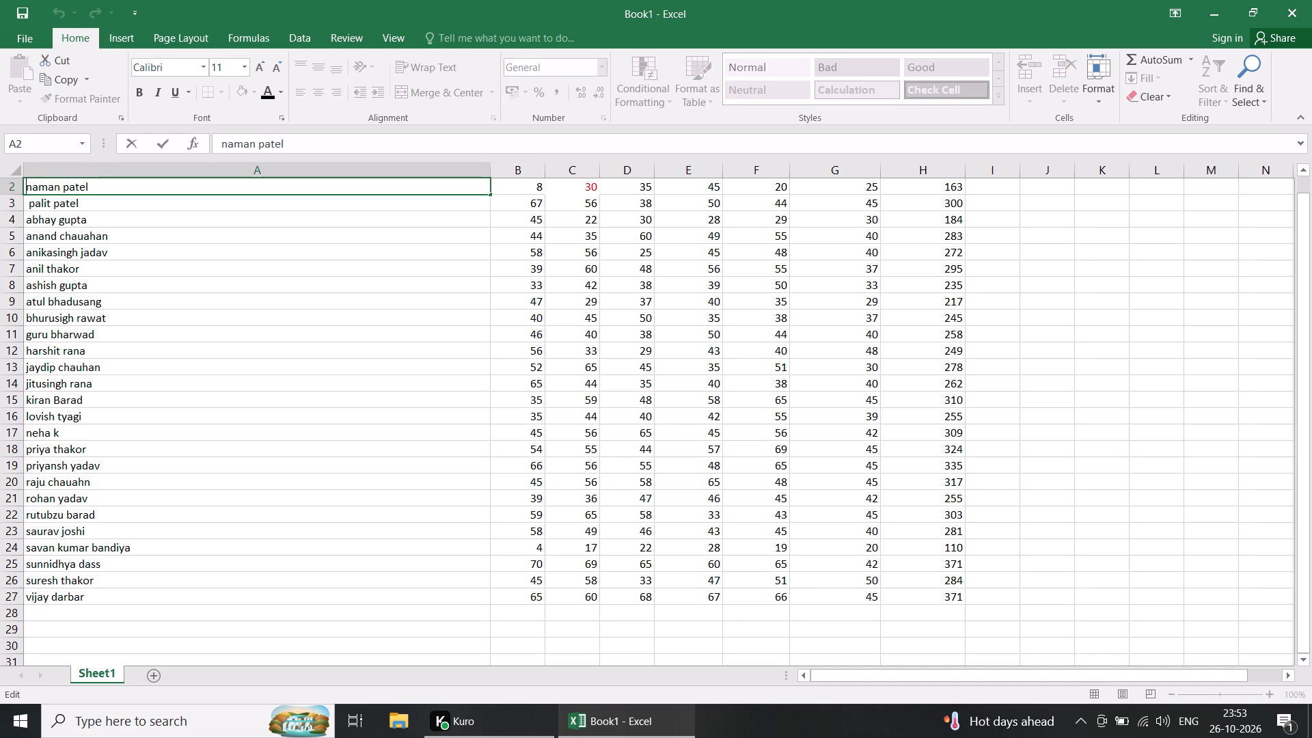
pyautogui.click(31, 204)
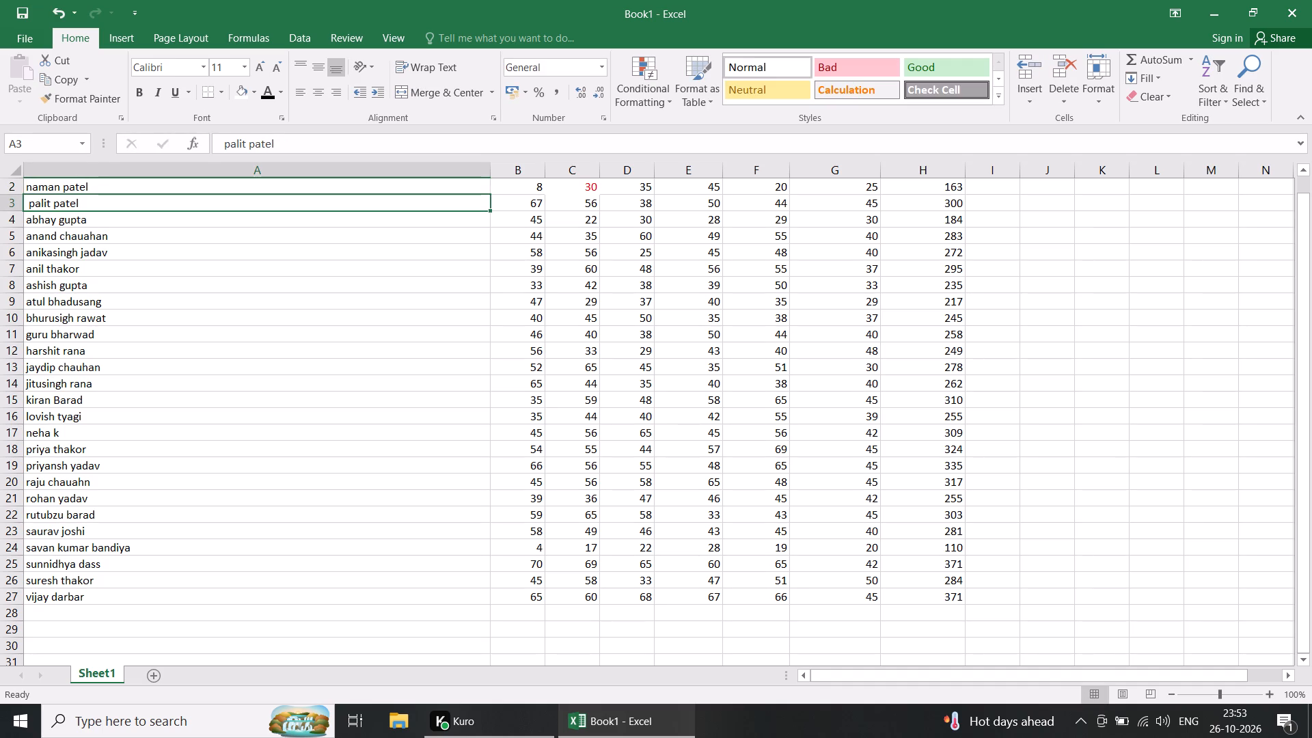
pyautogui.press('BackSpace')
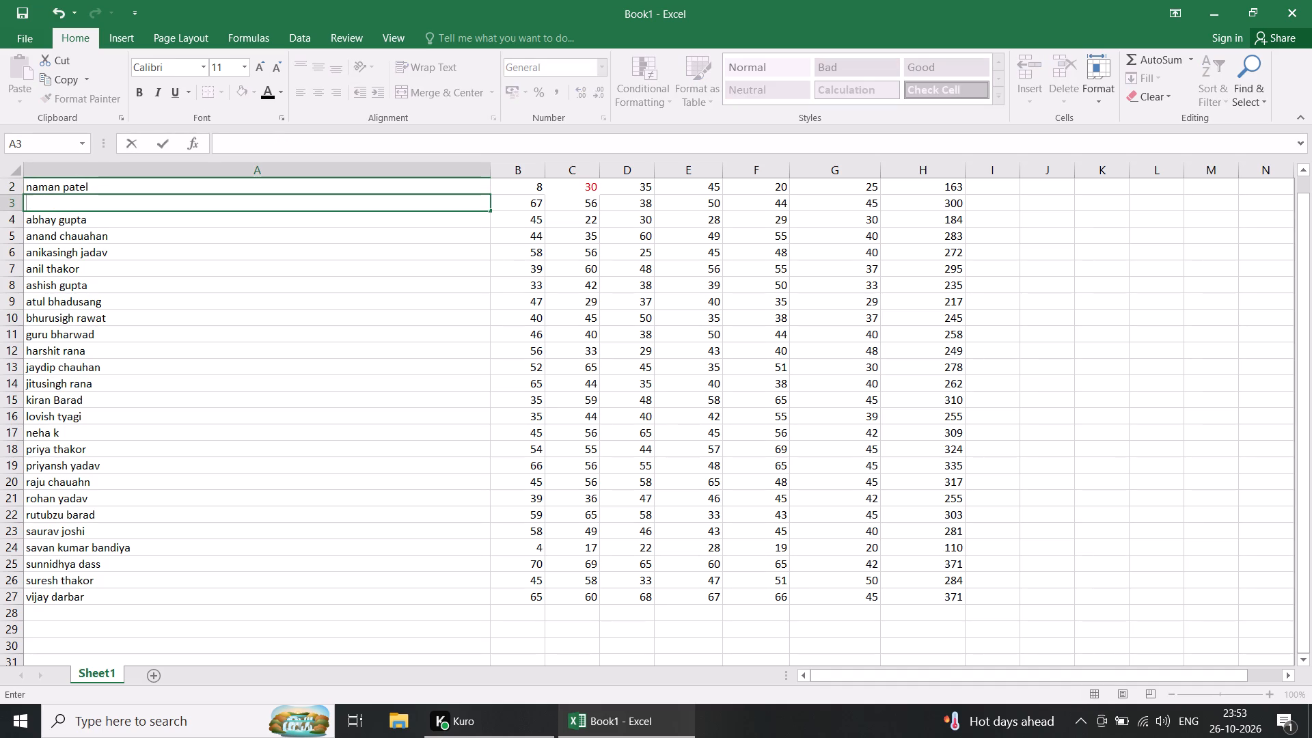
pyautogui.hotkey('ctrl', 'z')
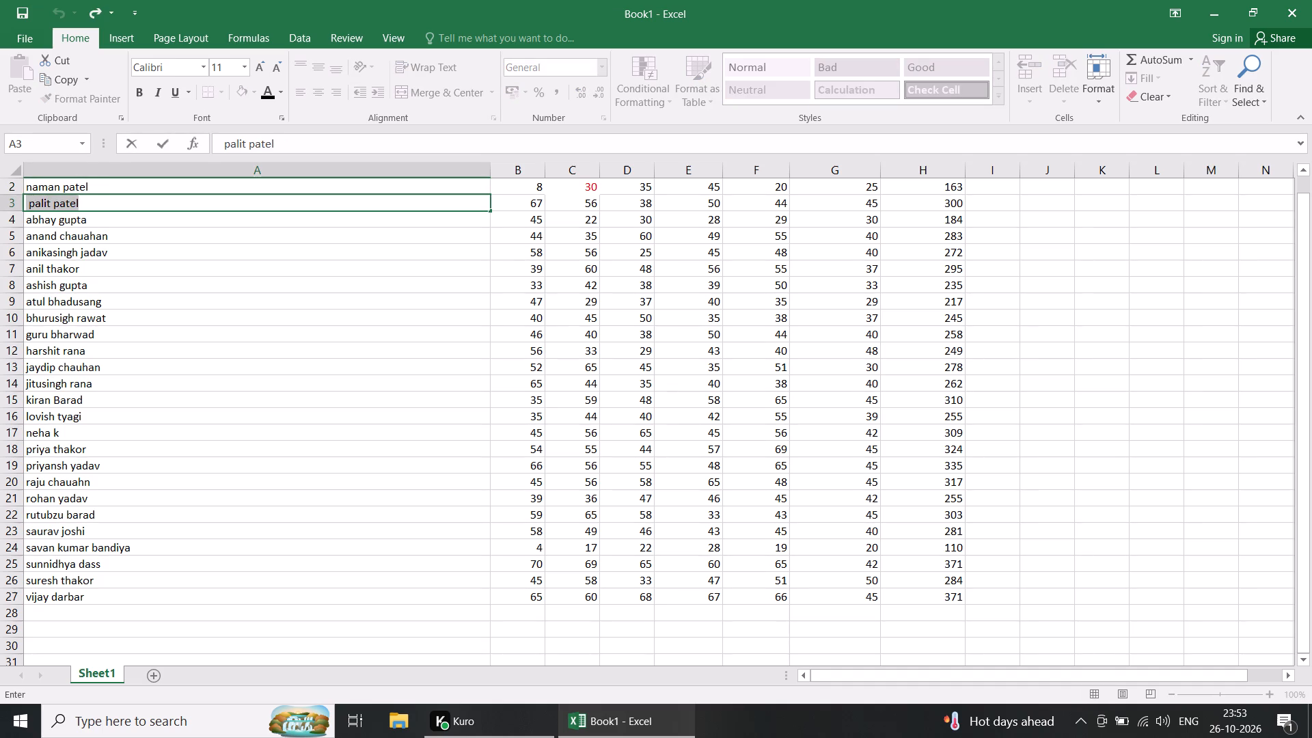
pyautogui.doubleClick(31, 204)
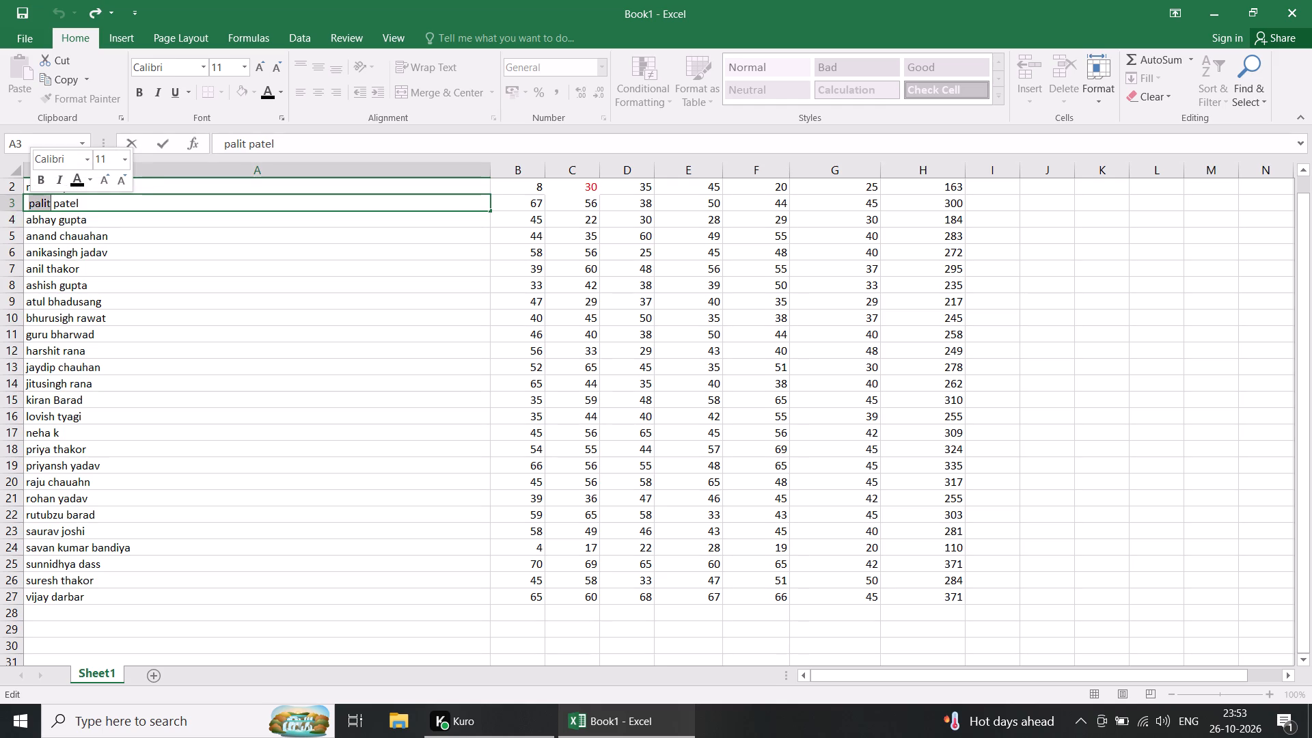
pyautogui.click(27, 205)
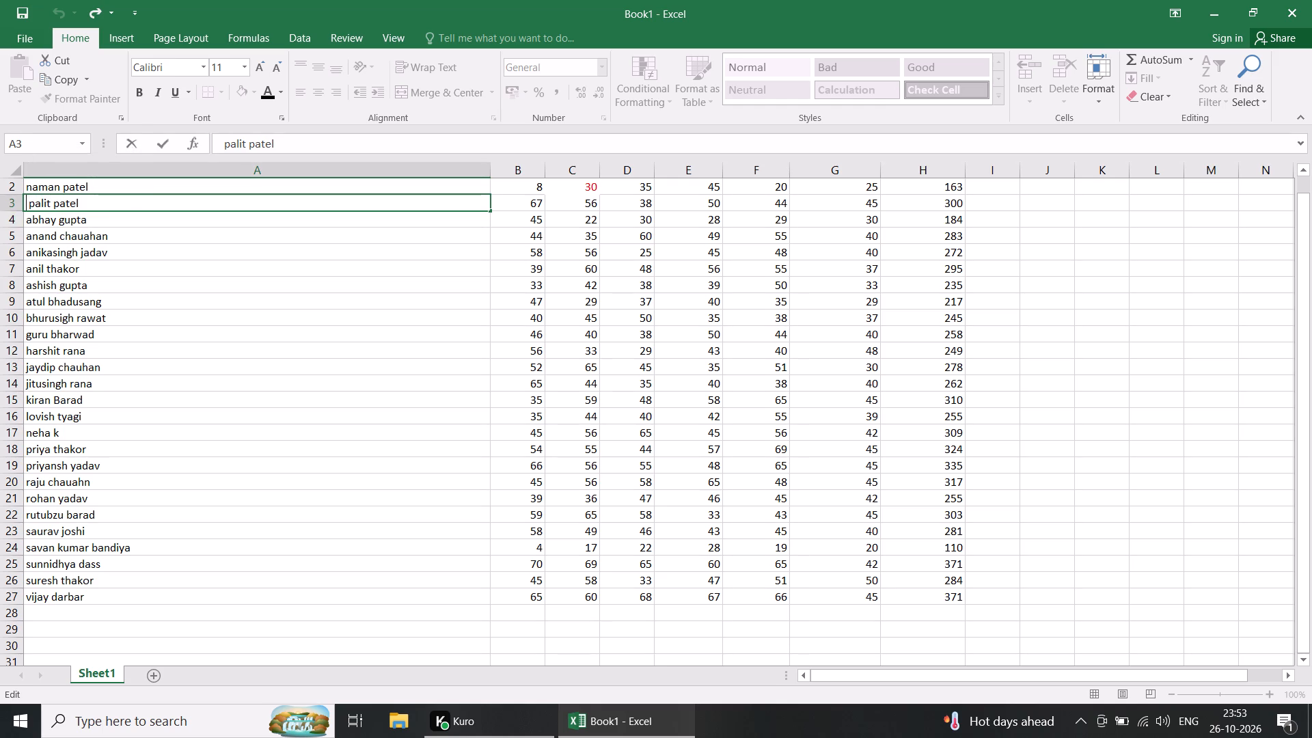
pyautogui.press('Right')
pyautogui.press('BackSpace')
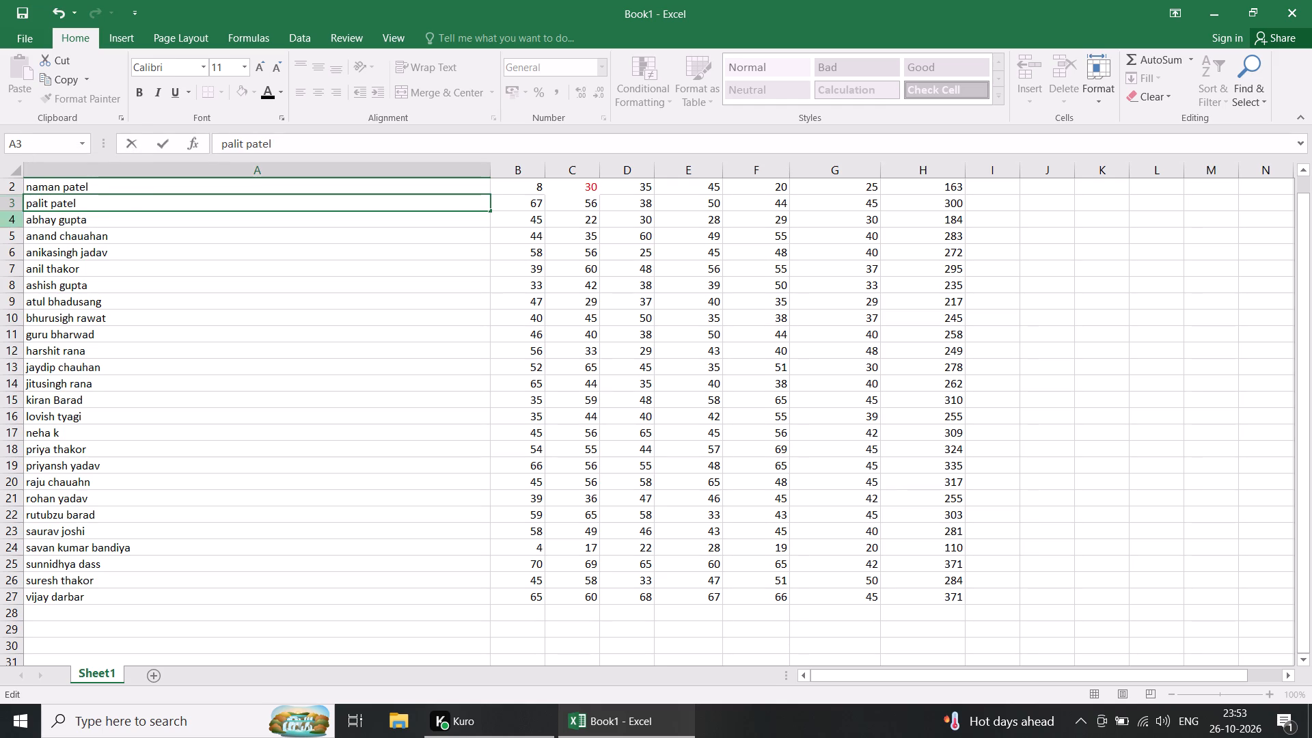
pyautogui.hotkey('shift', 'Down')
pyautogui.hotkey('shift', 'Up')
# Sort the student rows from A to Z starting from names A2:A3, expanding the selection to the adjacent data.
pyautogui.click(57, 188)
pyautogui.hotkey('shift', 'Down')
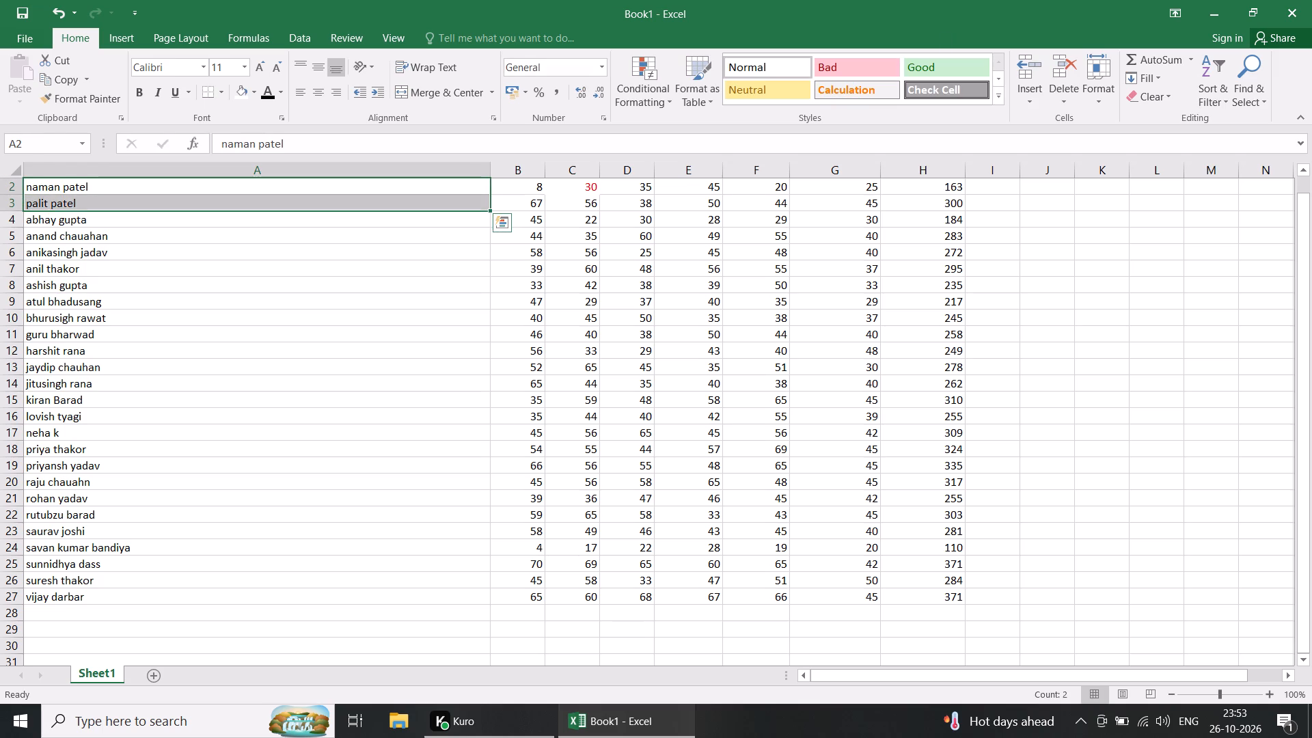
pyautogui.click(1203, 89)
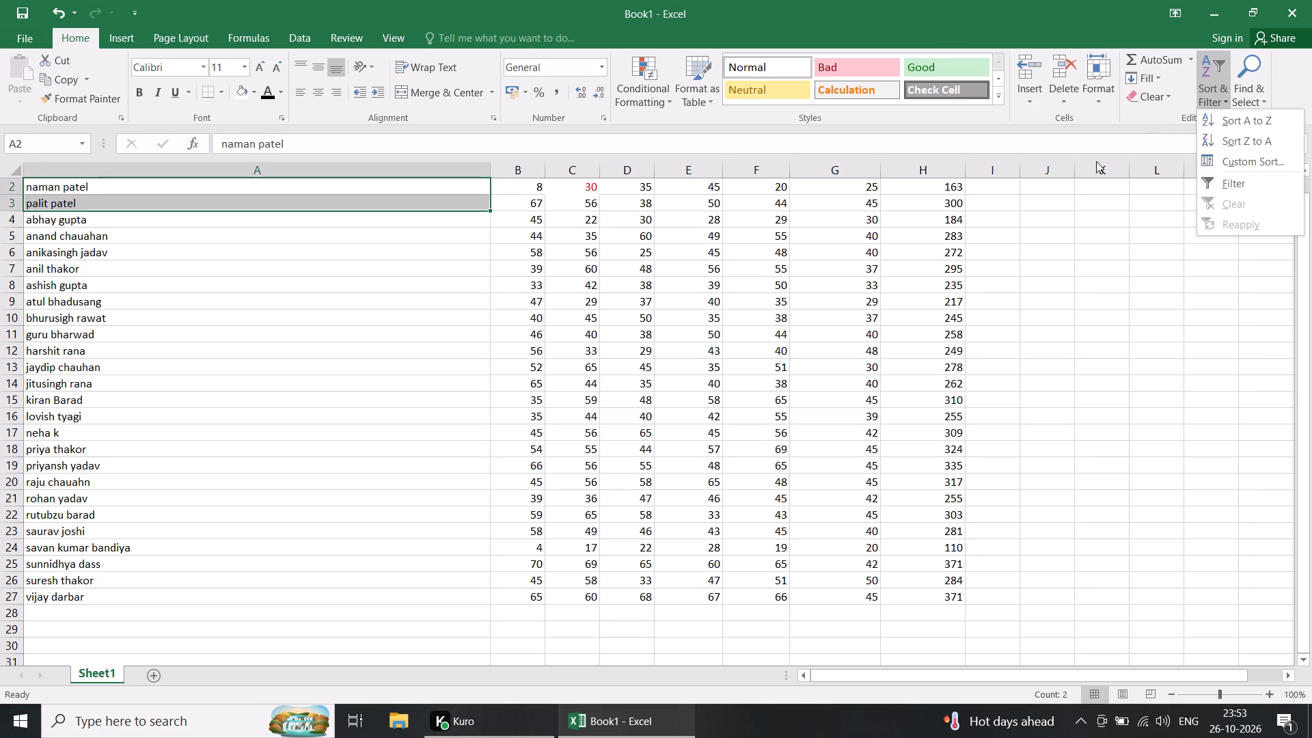
pyautogui.click(1262, 125)
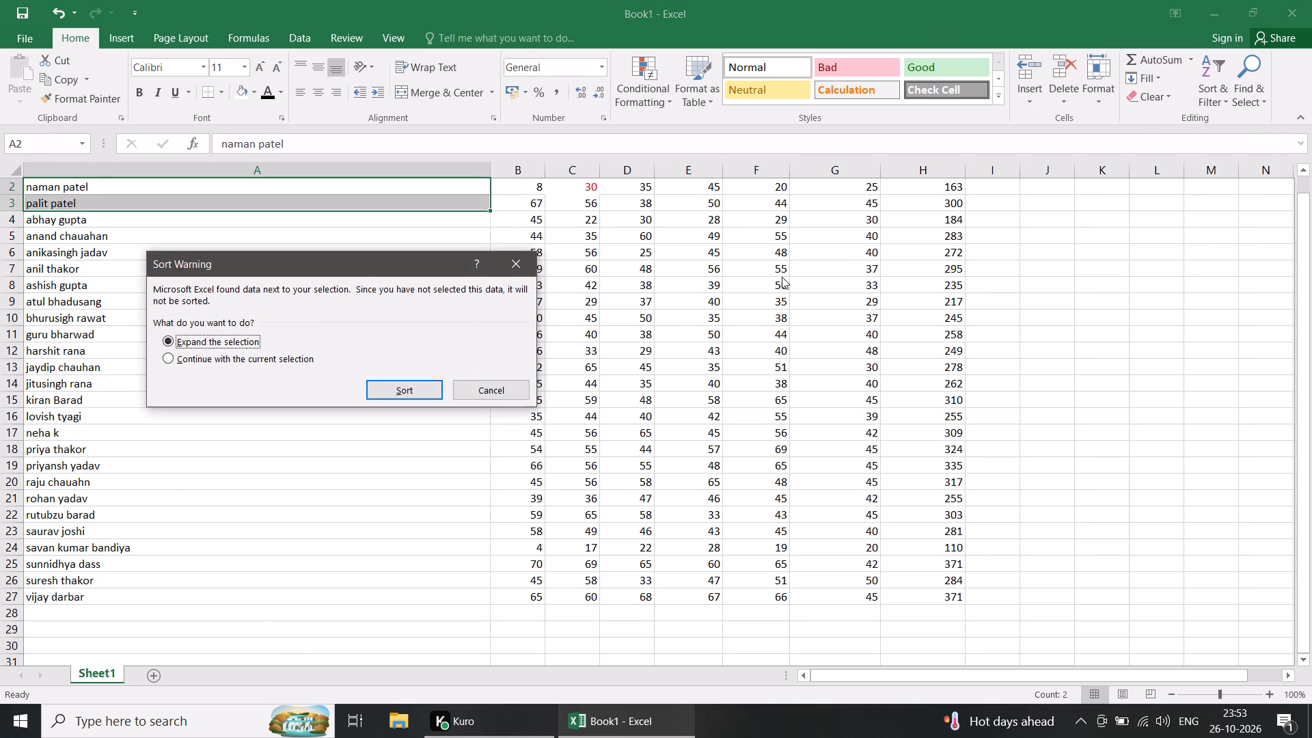
pyautogui.click(418, 398)
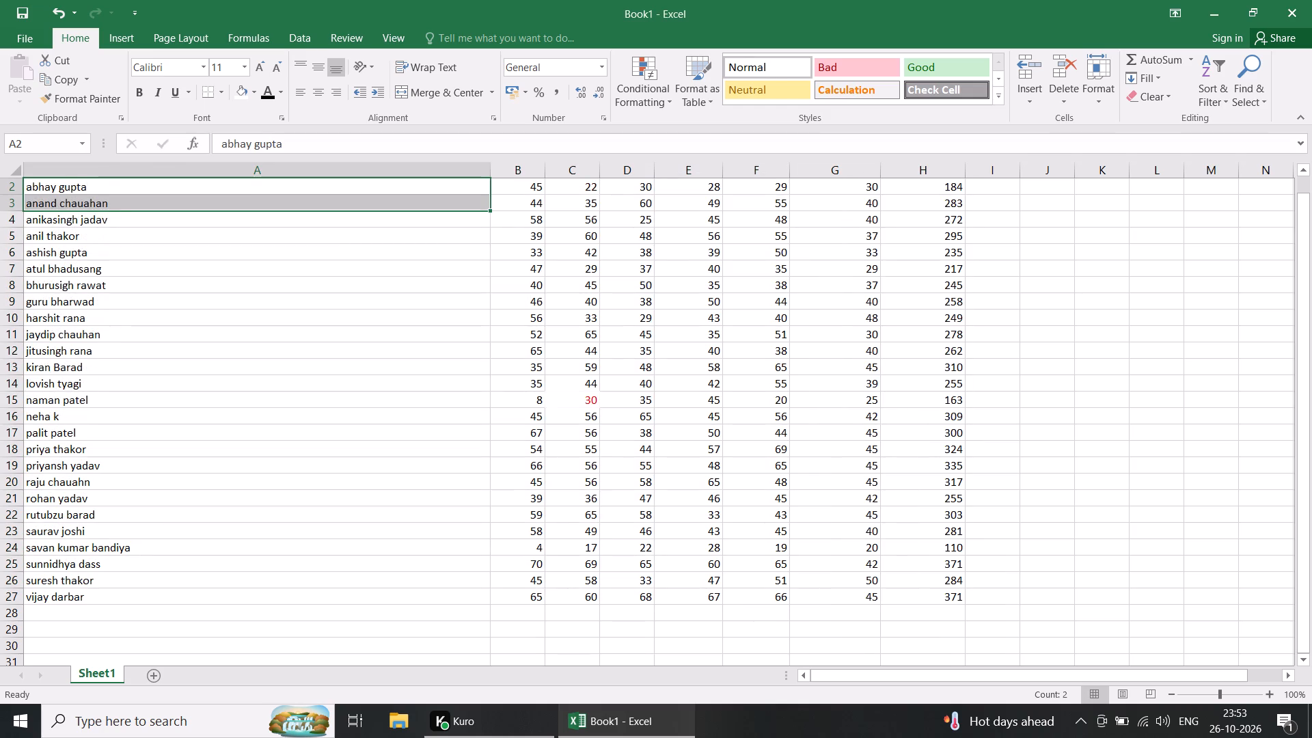
# Review the order of the student names in column A down past the last student and back up to the first.
pyautogui.press('Up')
pyautogui.press('Up')
pyautogui.press('Up')
pyautogui.press('Up')
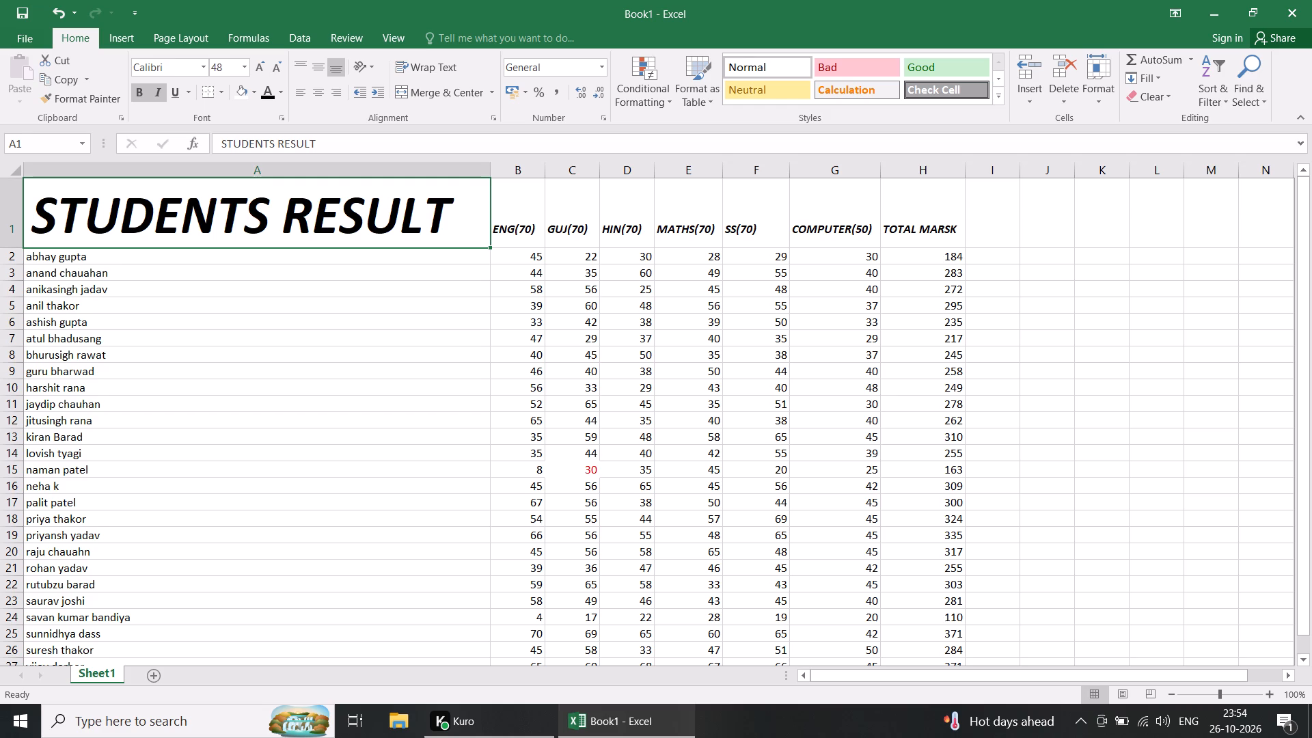
pyautogui.press('Down')
pyautogui.press('Down')
pyautogui.press('Down')
pyautogui.press('Down')
pyautogui.press('Down')
pyautogui.press('Down')
pyautogui.press('Down')
pyautogui.press('Down')
pyautogui.press('Down')
pyautogui.press('Down')
pyautogui.press('Down')
pyautogui.press('Down')
pyautogui.press('Down')
pyautogui.press('Down')
pyautogui.press('Down')
pyautogui.press('Down')
pyautogui.press('Down')
pyautogui.press('Down')
pyautogui.press('Down')
pyautogui.press('Down')
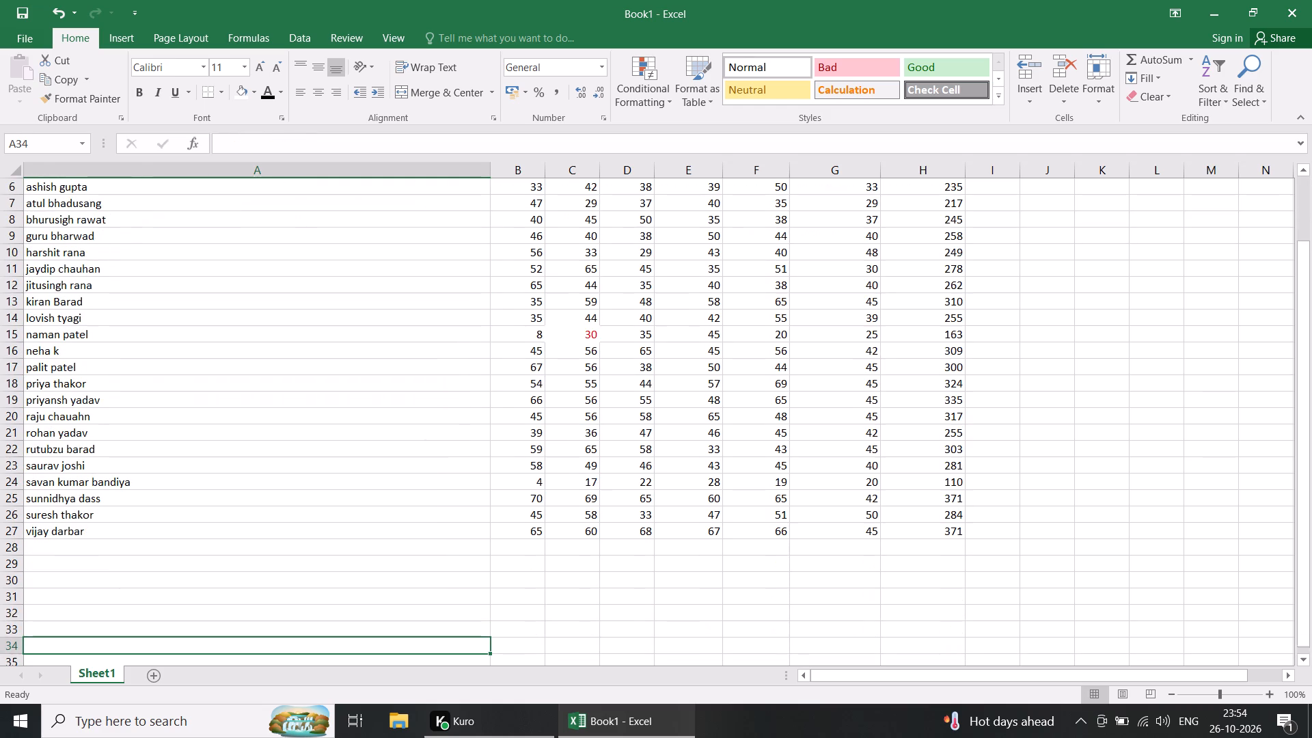
pyautogui.press('Up')
pyautogui.press('Up')
pyautogui.press('Up')
pyautogui.press('Up')
pyautogui.press('Up')
pyautogui.press('Up')
pyautogui.press('Up')
pyautogui.press('Up')
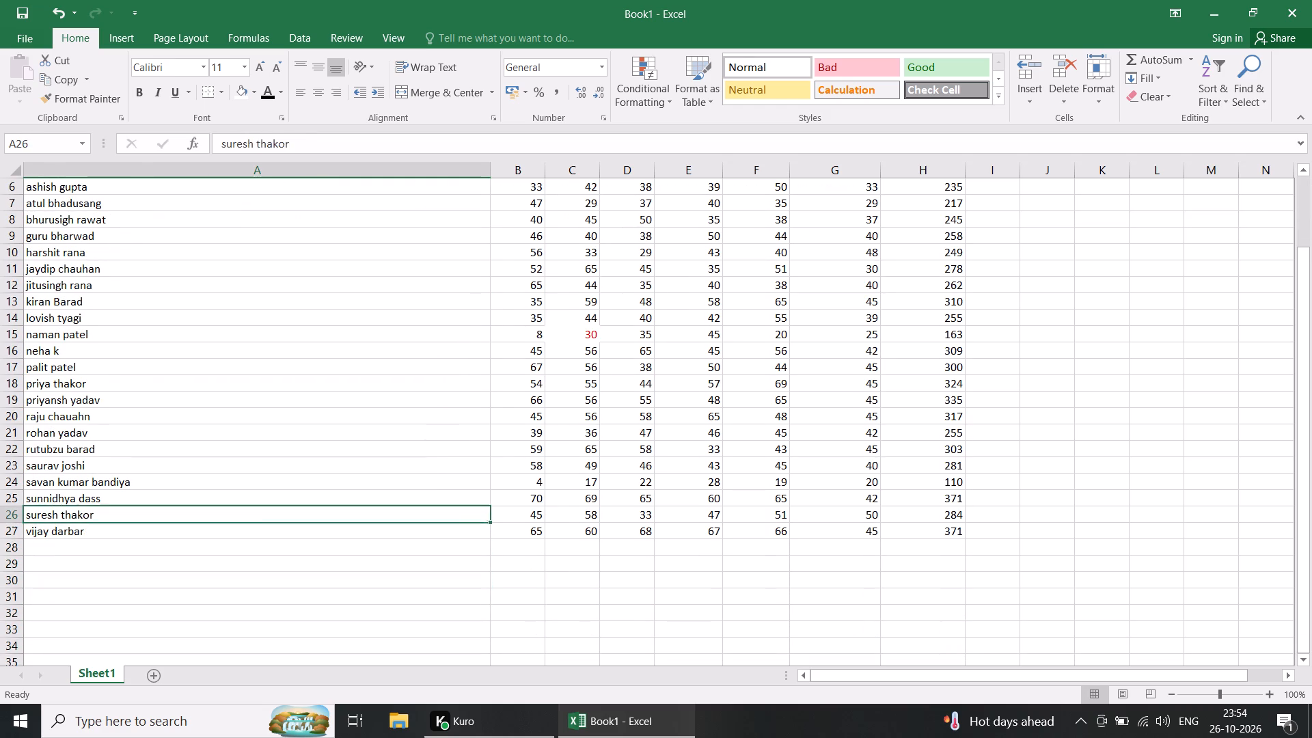
pyautogui.press('Up')
pyautogui.press('Up')
pyautogui.press('Up')
pyautogui.press('Up')
pyautogui.press('Up')
pyautogui.press('Up')
pyautogui.press('Up')
pyautogui.press('Up')
pyautogui.press('Up')
pyautogui.press('Up')
pyautogui.press('Up')
pyautogui.press('Up')
pyautogui.press('Up')
pyautogui.press('Up')
pyautogui.press('Up')
pyautogui.press('Up')
pyautogui.press('Up')
pyautogui.press('Up')
pyautogui.press('Up')
pyautogui.press('Up')
pyautogui.press('Up')
pyautogui.press('Up')
pyautogui.press('Up')
pyautogui.press('Up')
pyautogui.press('Up')
pyautogui.press('Up')
pyautogui.press('Up')
pyautogui.press('Up')
pyautogui.press('Up')
pyautogui.press('Up')
pyautogui.press('Up')
pyautogui.press('Up')
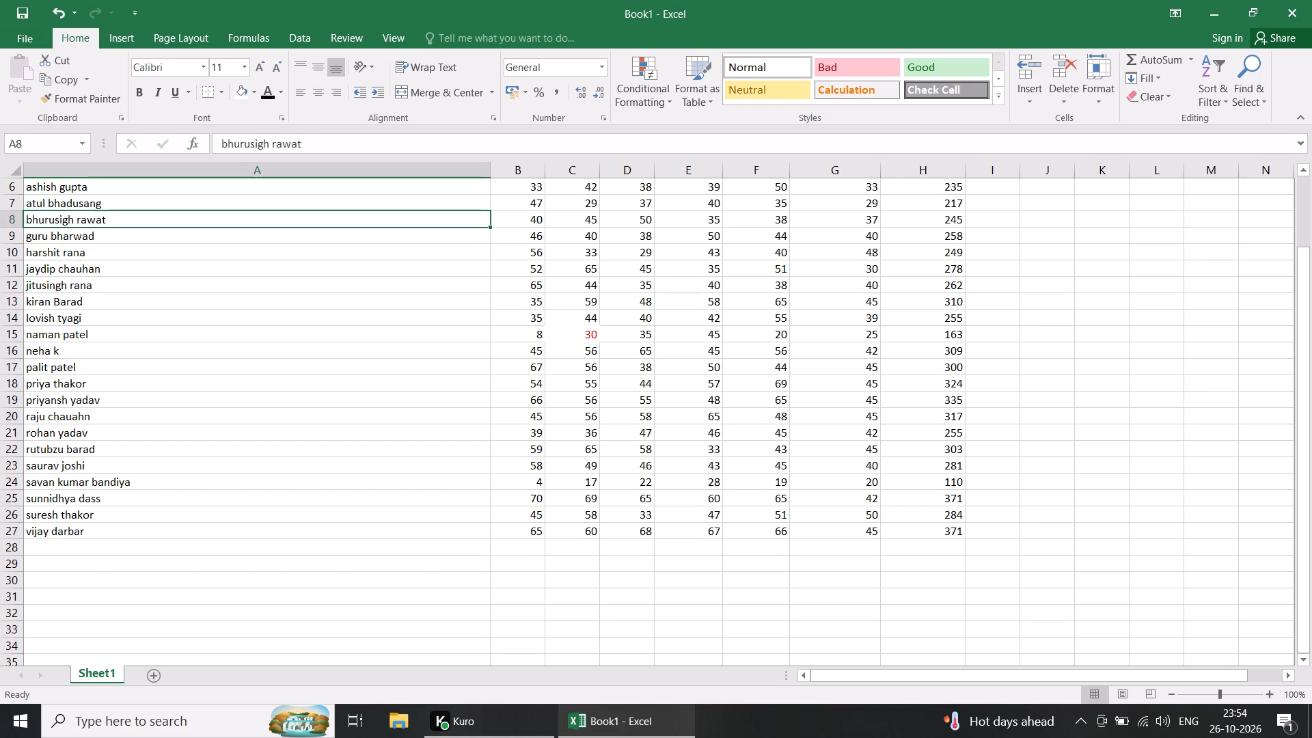
pyautogui.press('Down')
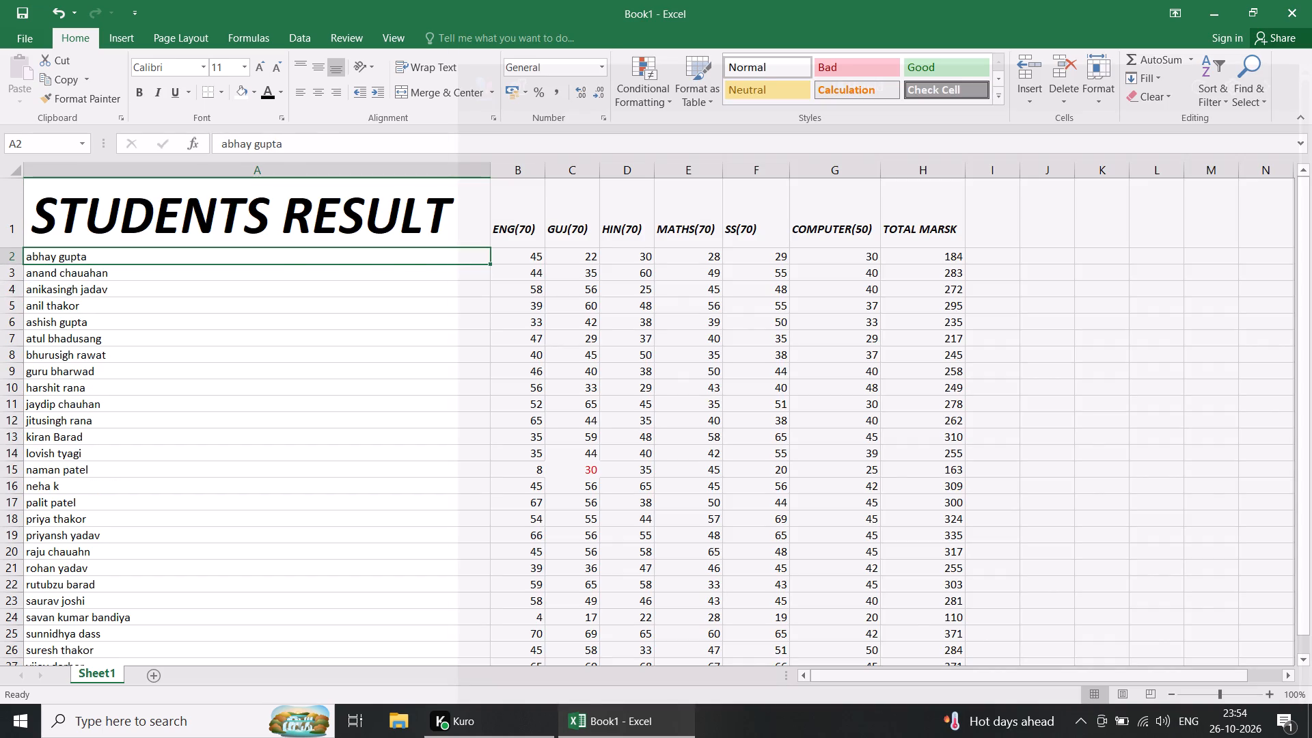
# Save the workbook to the Desktop as an Excel Workbook named STD7.xlsx.
pyautogui.hotkey('ctrl', 's')
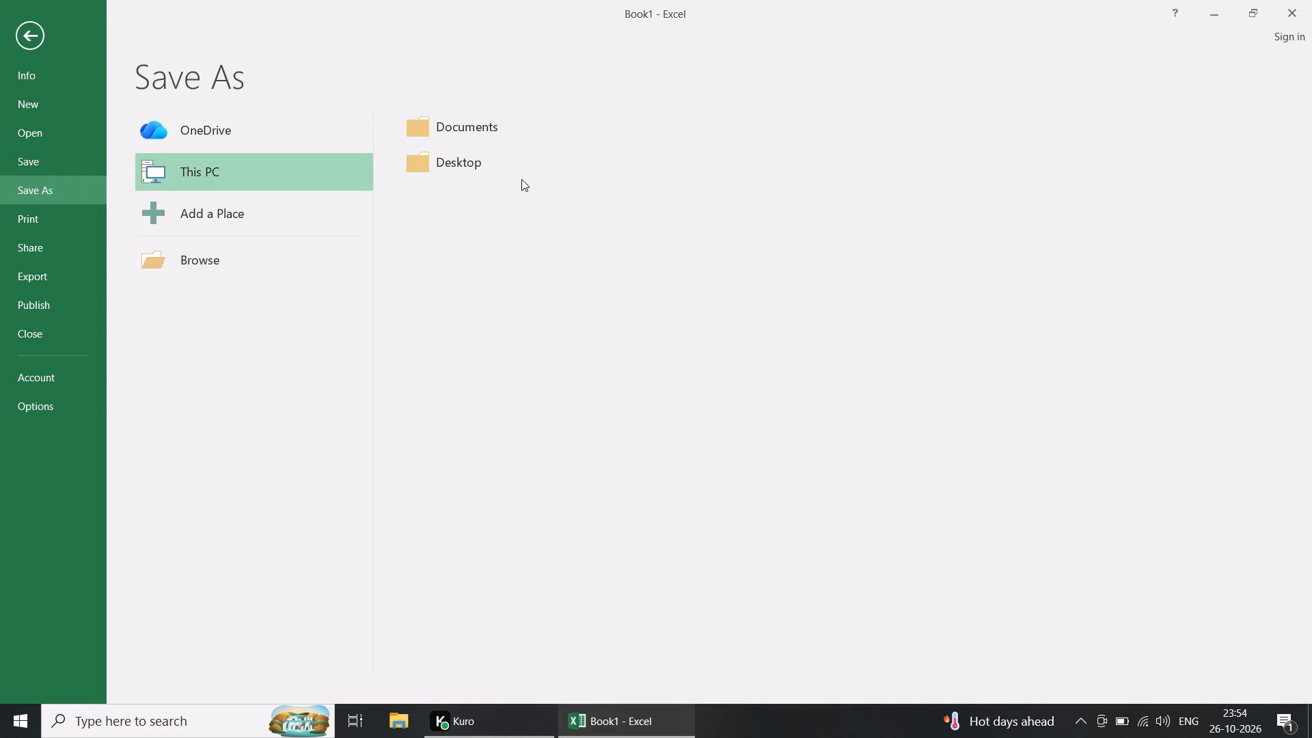
pyautogui.click(515, 172)
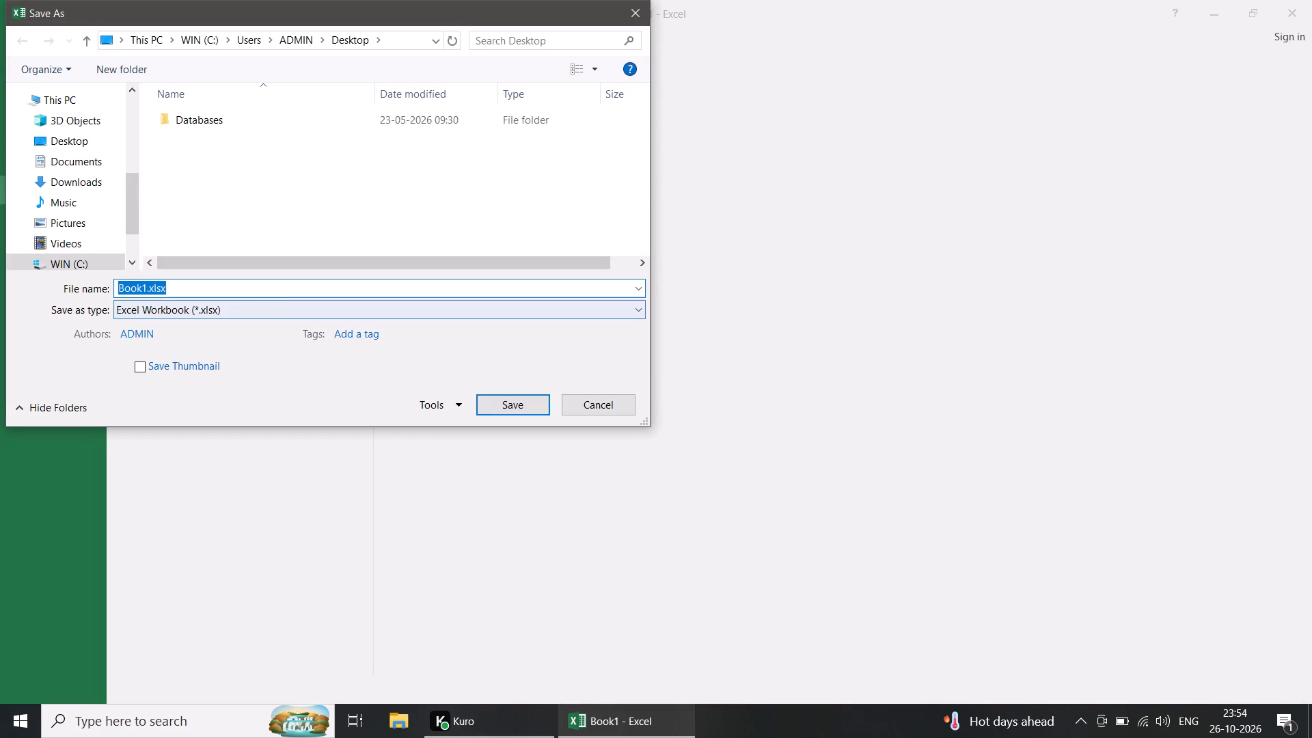
pyautogui.click(147, 288)
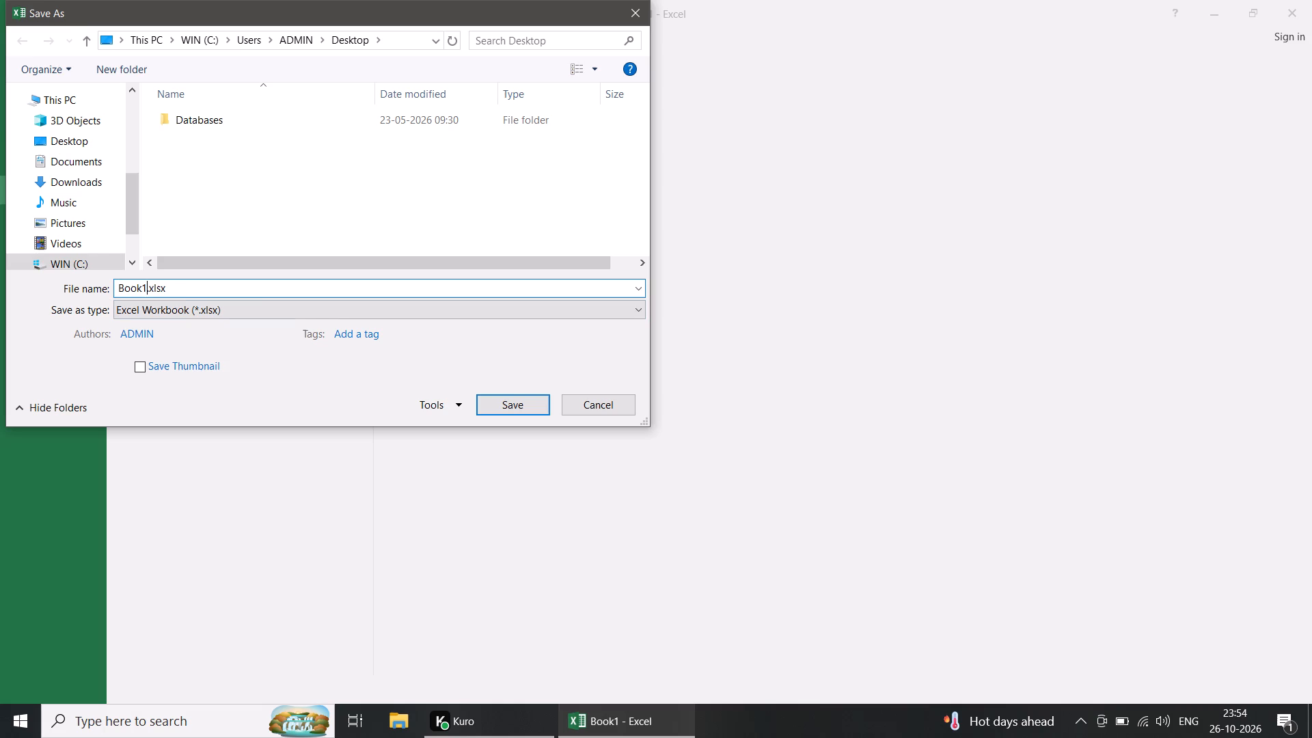
pyautogui.press('BackSpace')
pyautogui.press('BackSpace')
pyautogui.press('BackSpace')
pyautogui.press('BackSpace')
pyautogui.press('BackSpace')
pyautogui.press('BackSpace')
pyautogui.press('BackSpace')
pyautogui.press('BackSpace')
pyautogui.press('BackSpace')
pyautogui.press('BackSpace')
pyautogui.press('BackSpace')
pyautogui.press('BackSpace')
pyautogui.press('BackSpace')
pyautogui.press('BackSpace')
pyautogui.press('BackSpace')
pyautogui.press('BackSpace')
pyautogui.write('STD')
pyautogui.hotkey('shift', '&')
pyautogui.press('BackSpace')
pyautogui.press('7')
pyautogui.click(507, 410)
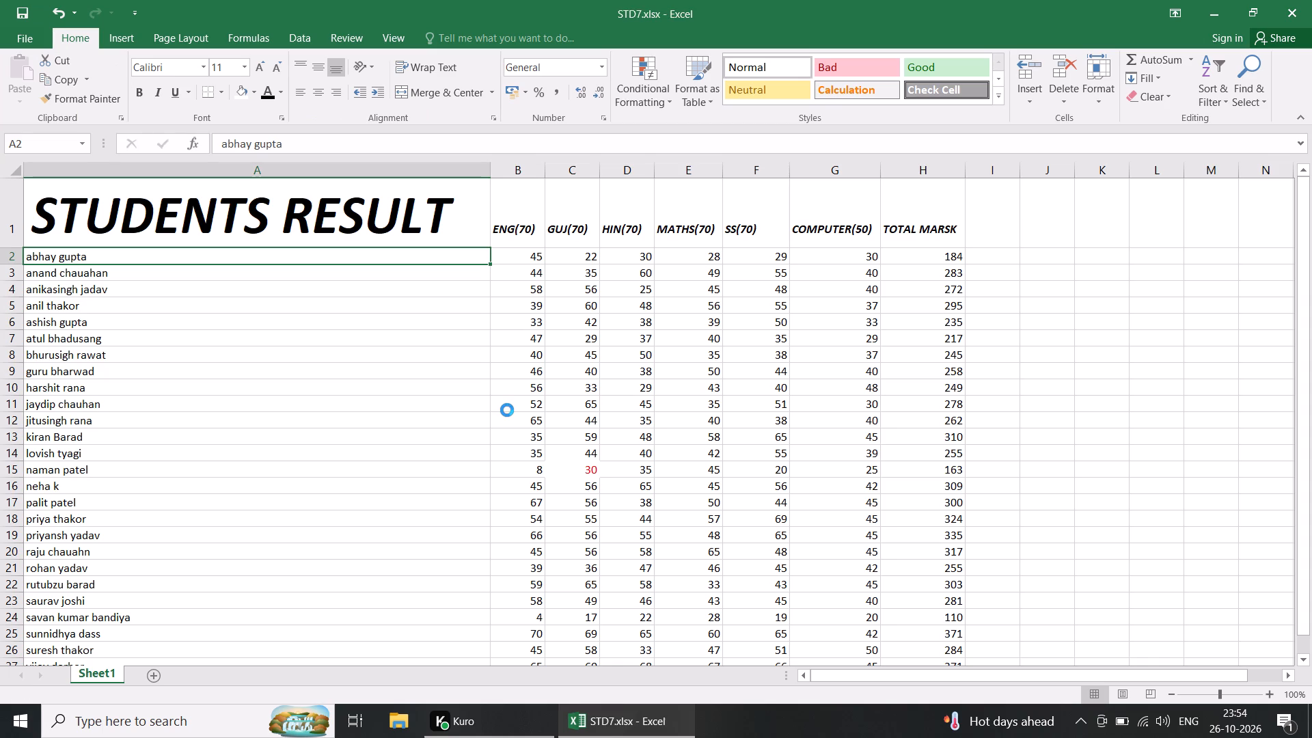